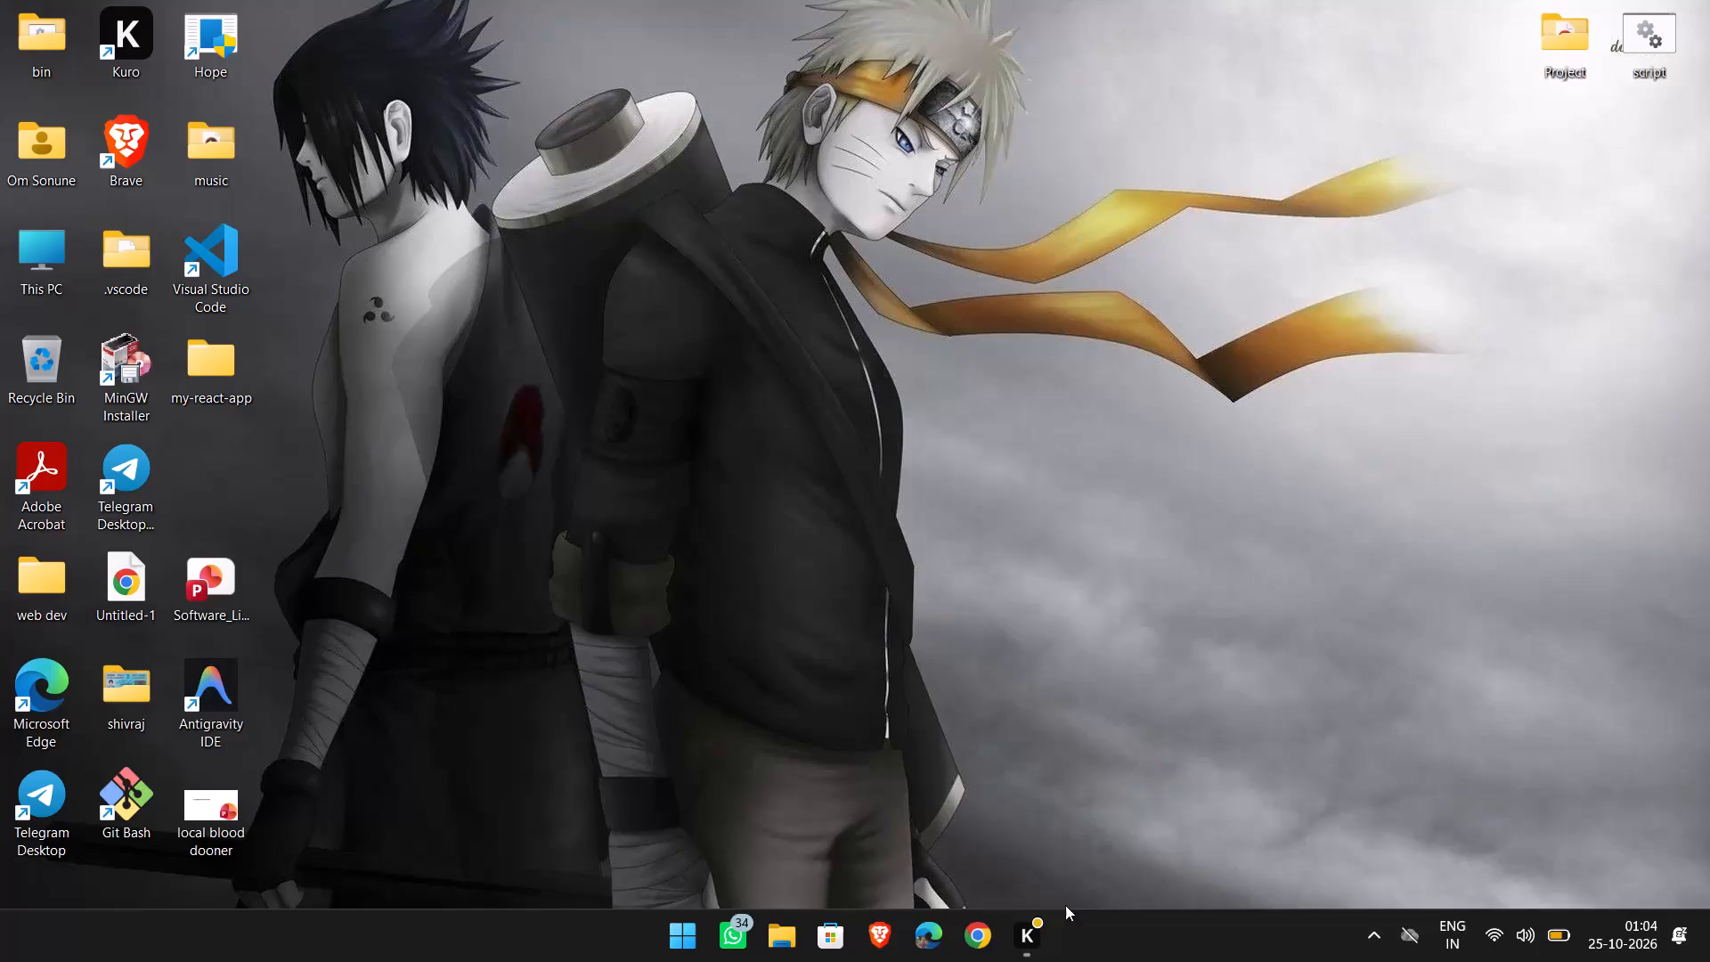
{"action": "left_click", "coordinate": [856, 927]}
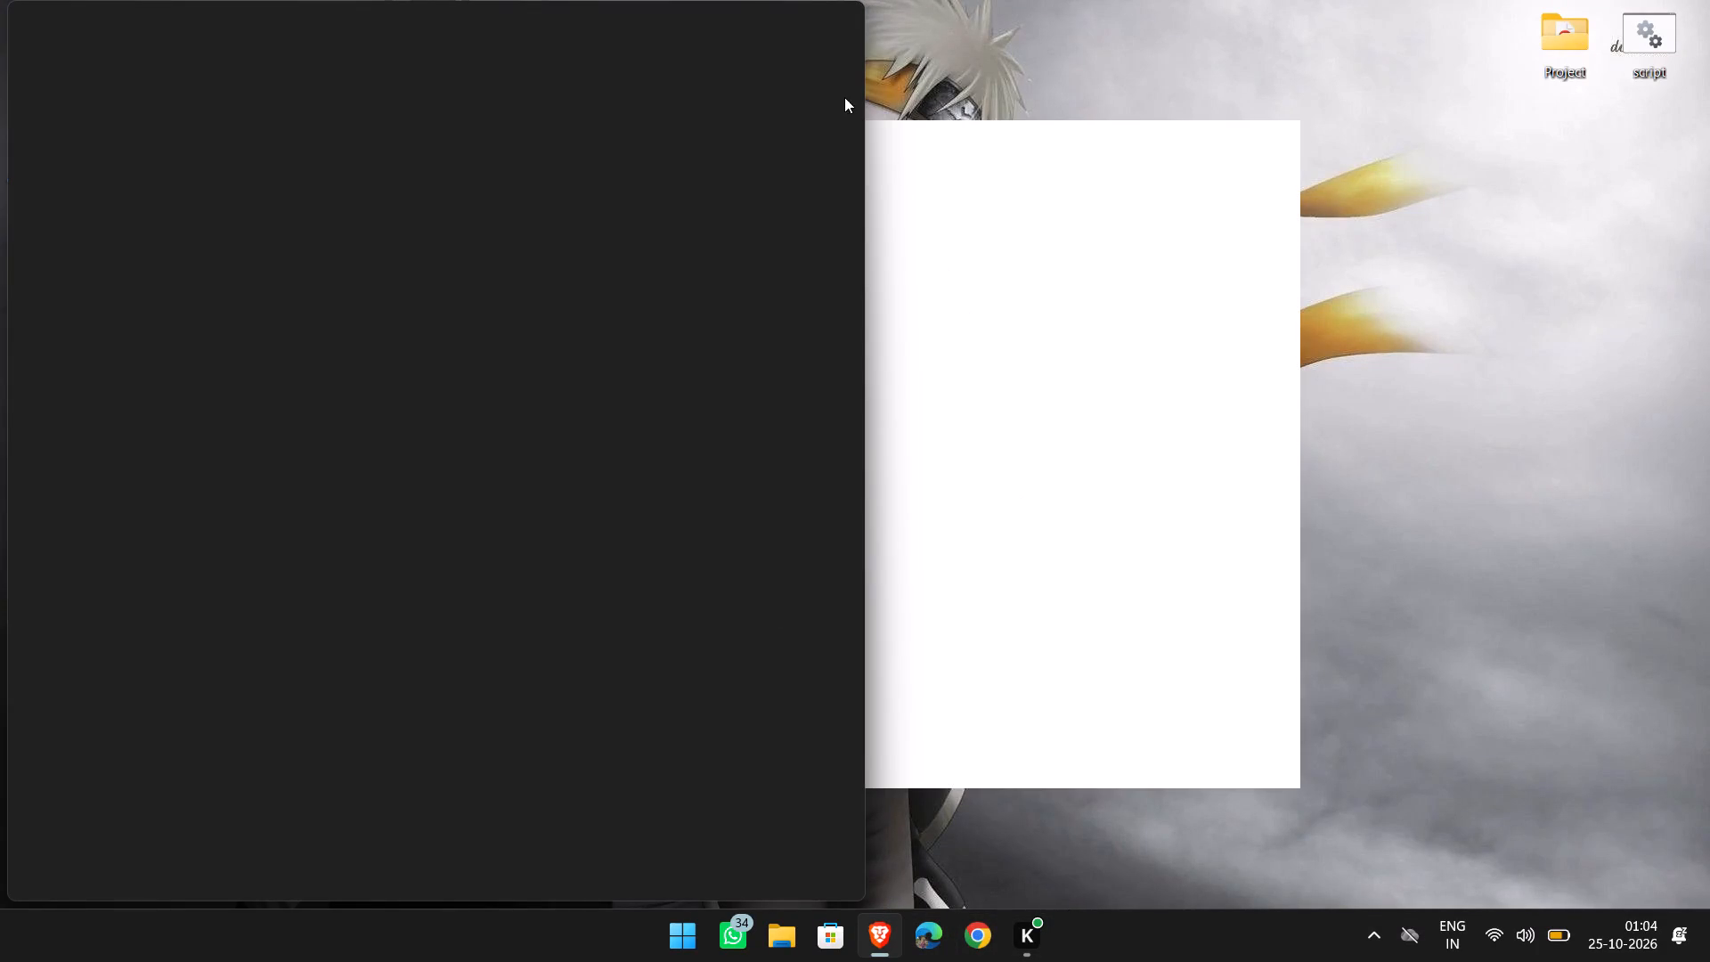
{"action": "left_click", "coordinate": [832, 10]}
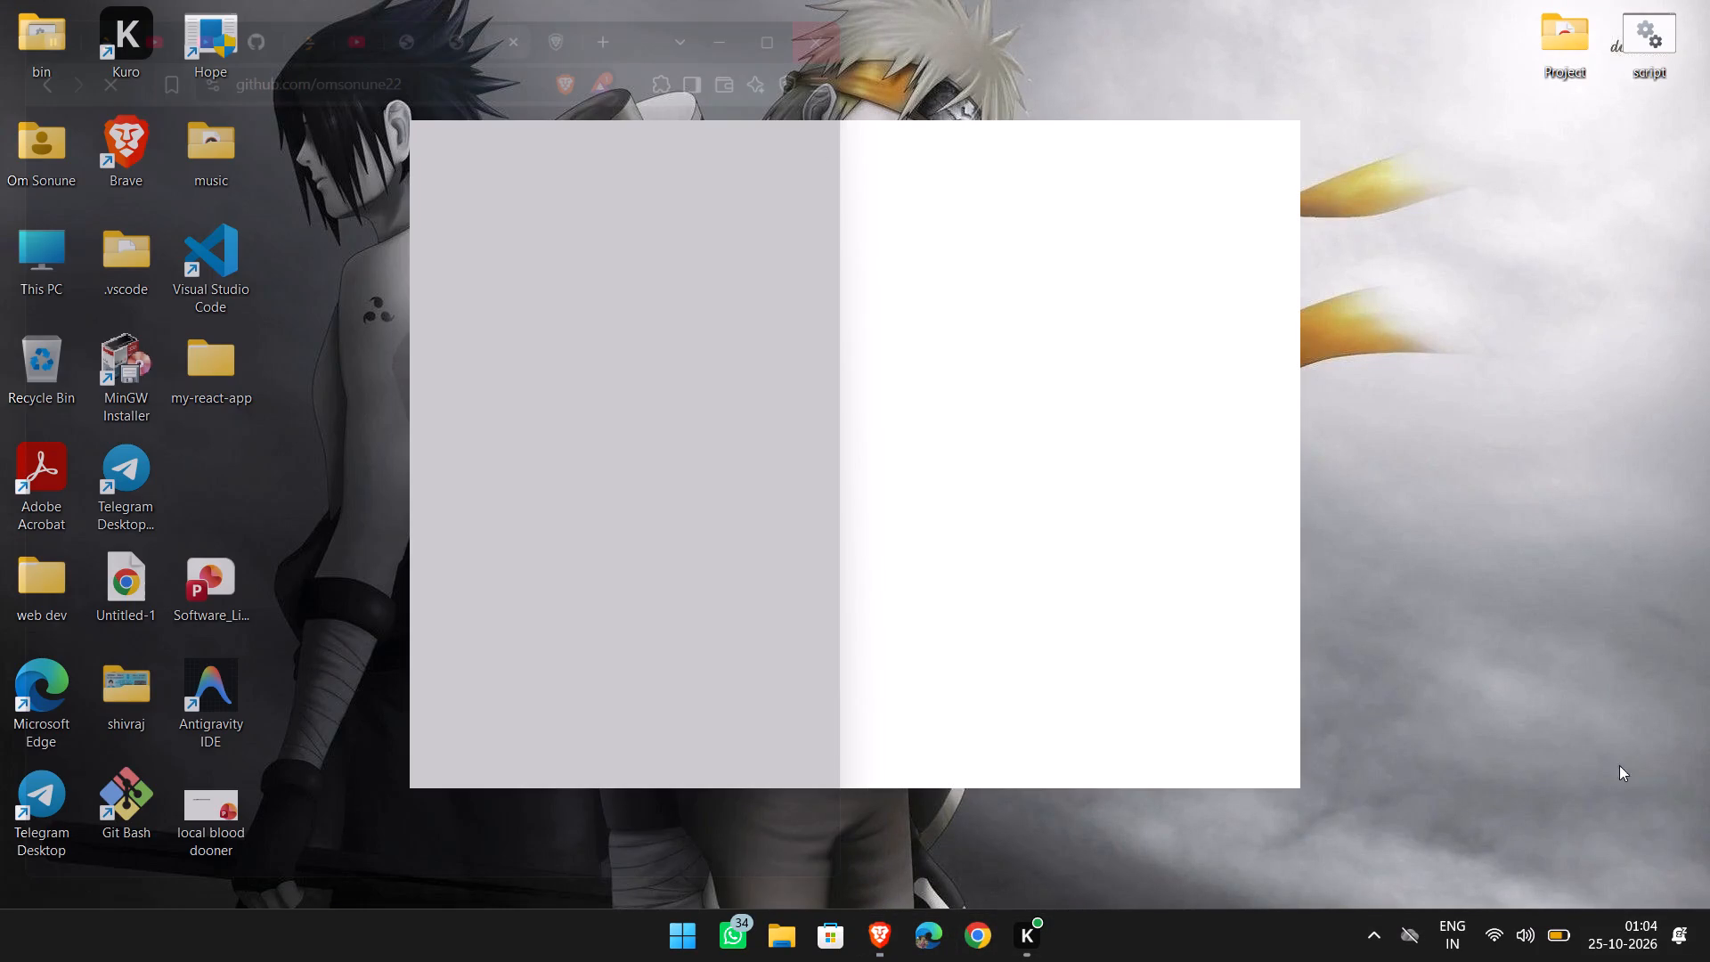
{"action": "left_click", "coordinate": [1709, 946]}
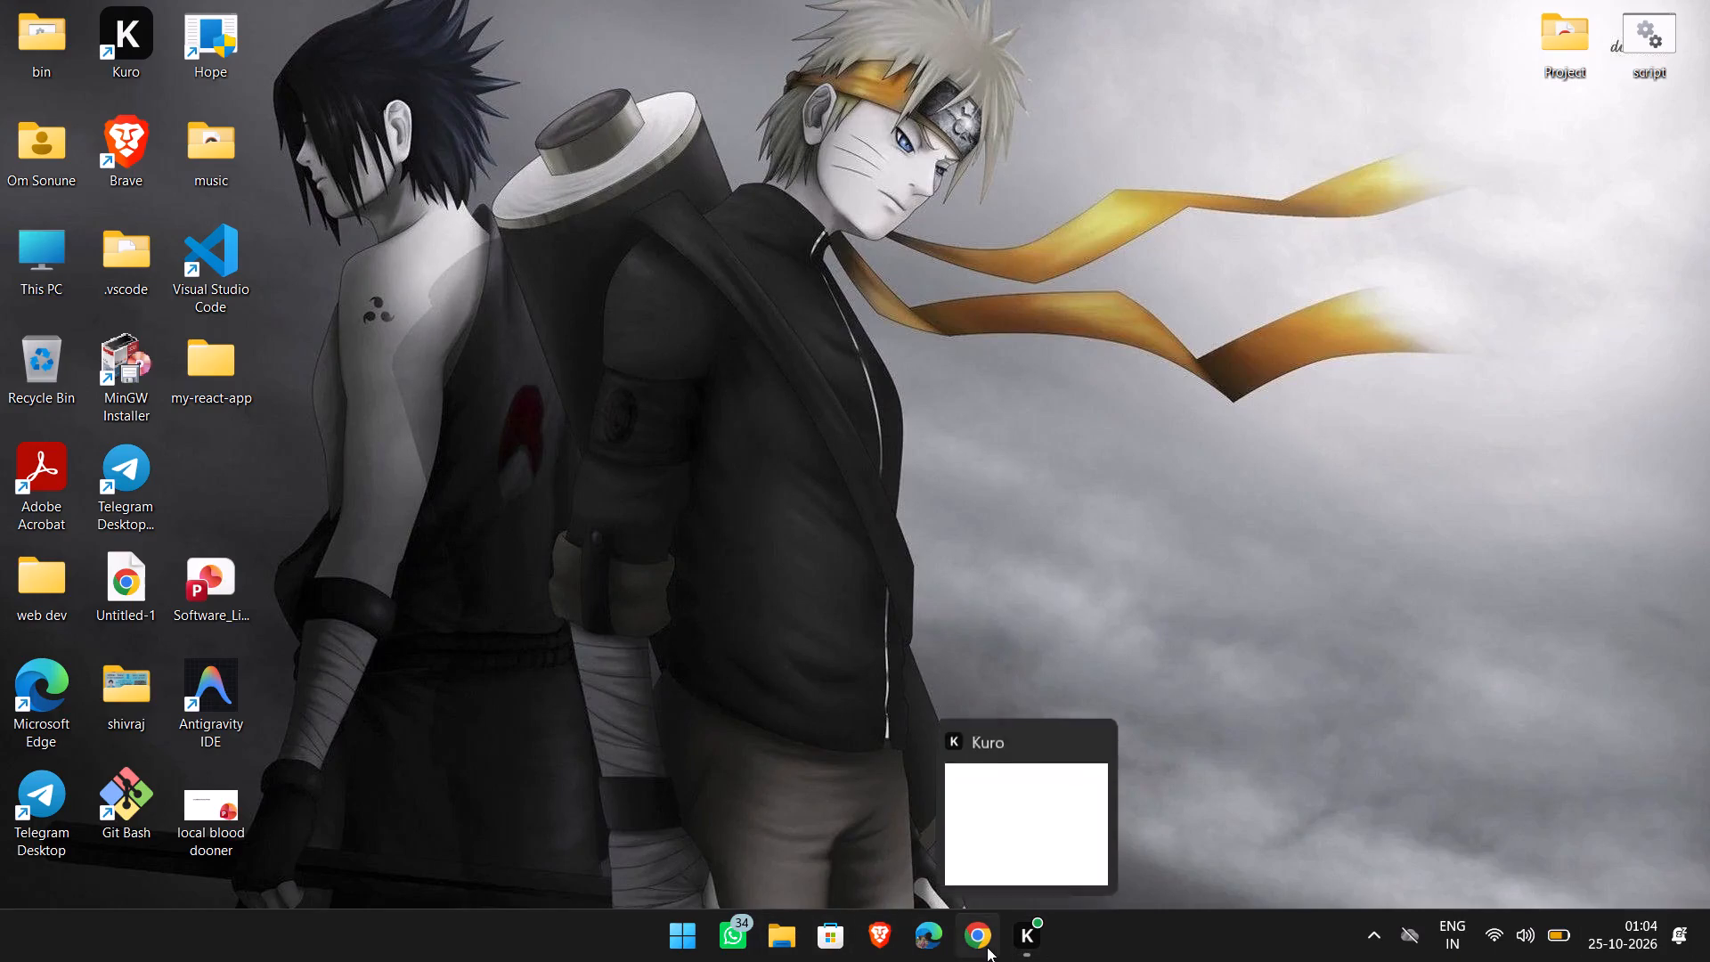
Switch to Google Chrome and bring up its new tab page.
{"action": "left_click", "coordinate": [987, 947]}
{"action": "left_click", "coordinate": [615, 411]}
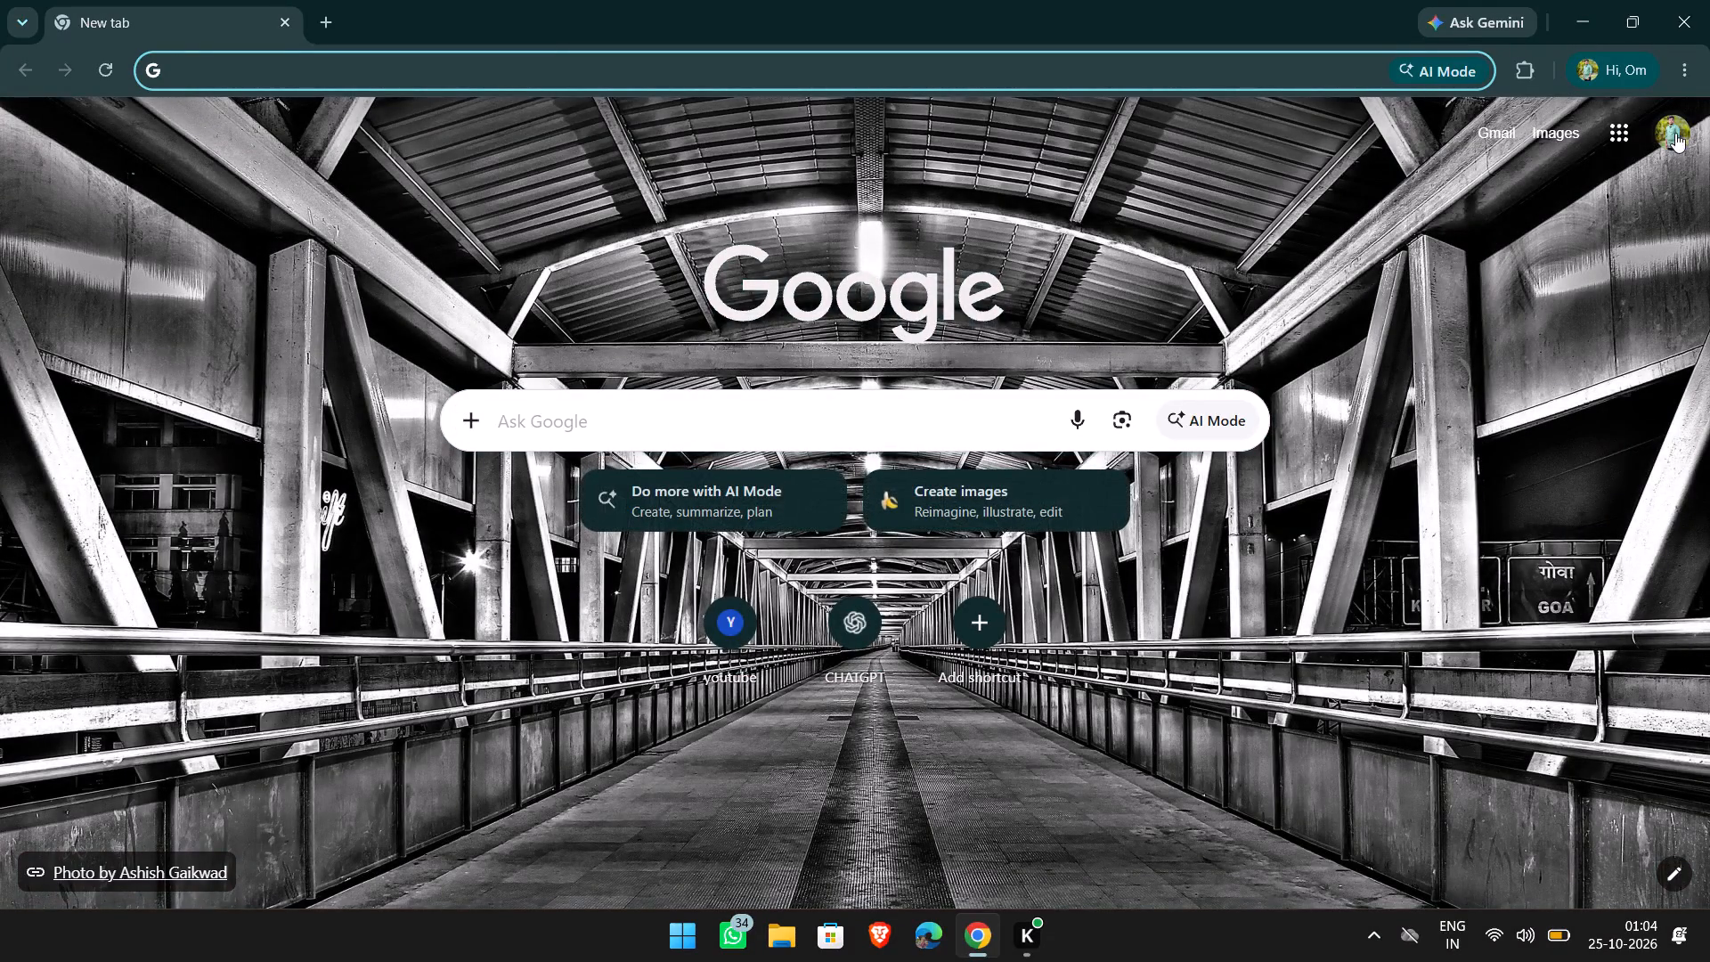
{"action": "left_click", "coordinate": [1675, 133]}
{"action": "left_click", "coordinate": [1044, 221]}
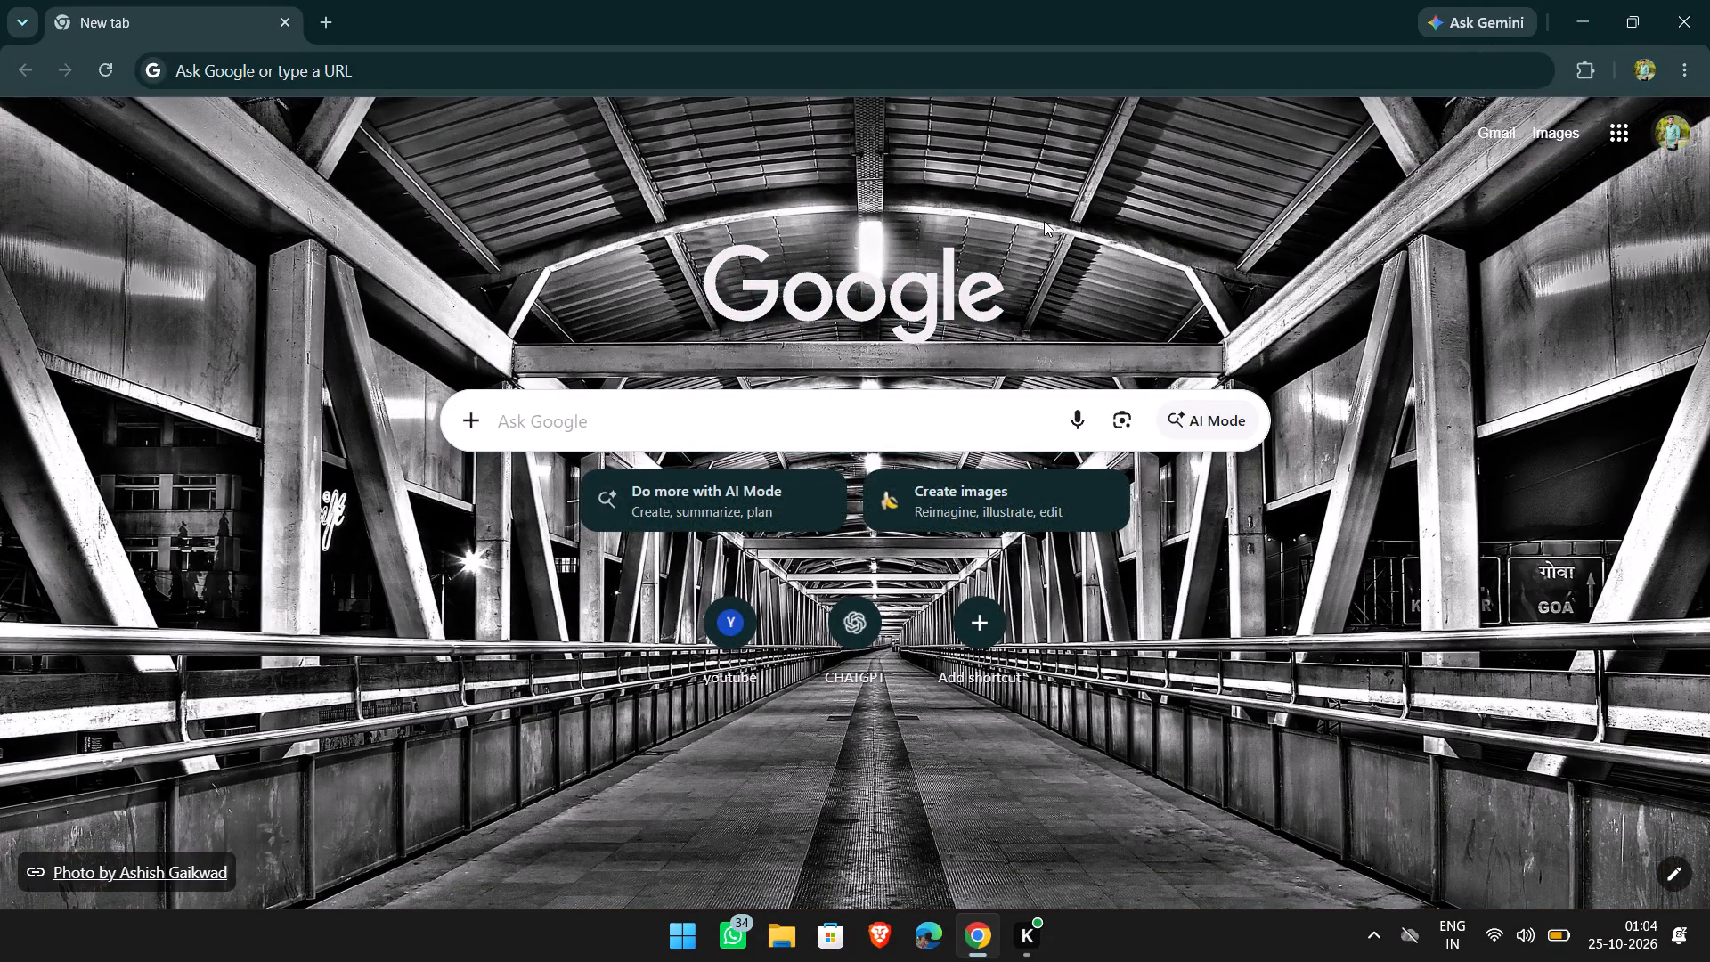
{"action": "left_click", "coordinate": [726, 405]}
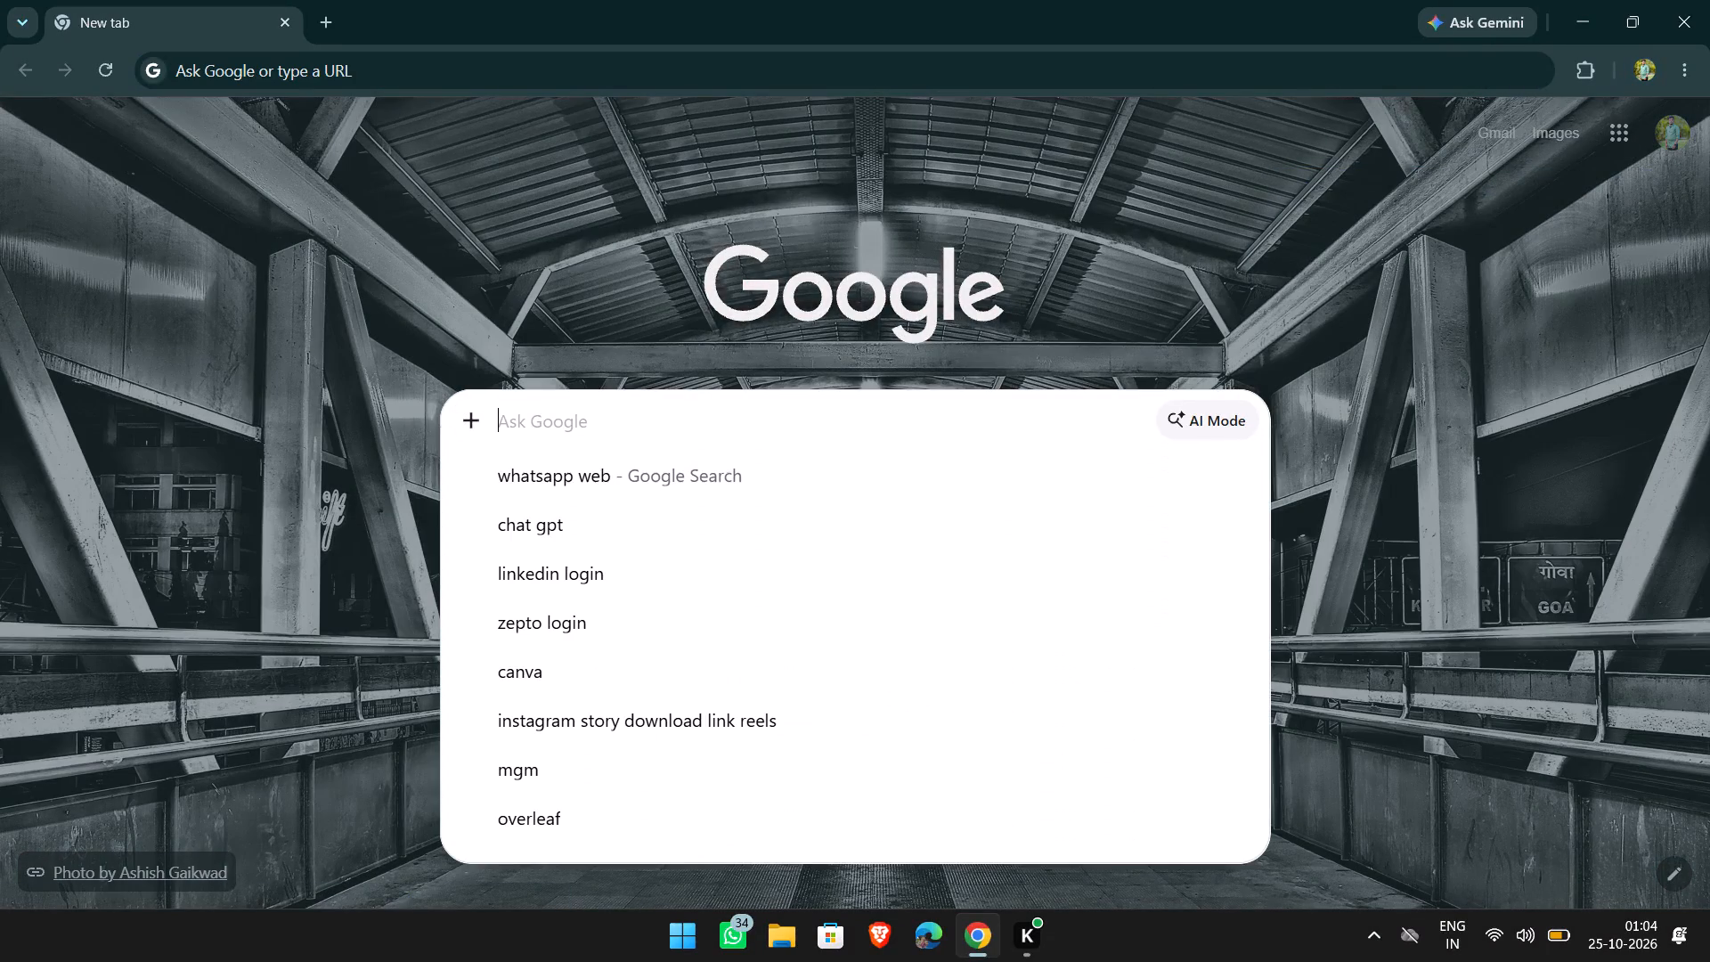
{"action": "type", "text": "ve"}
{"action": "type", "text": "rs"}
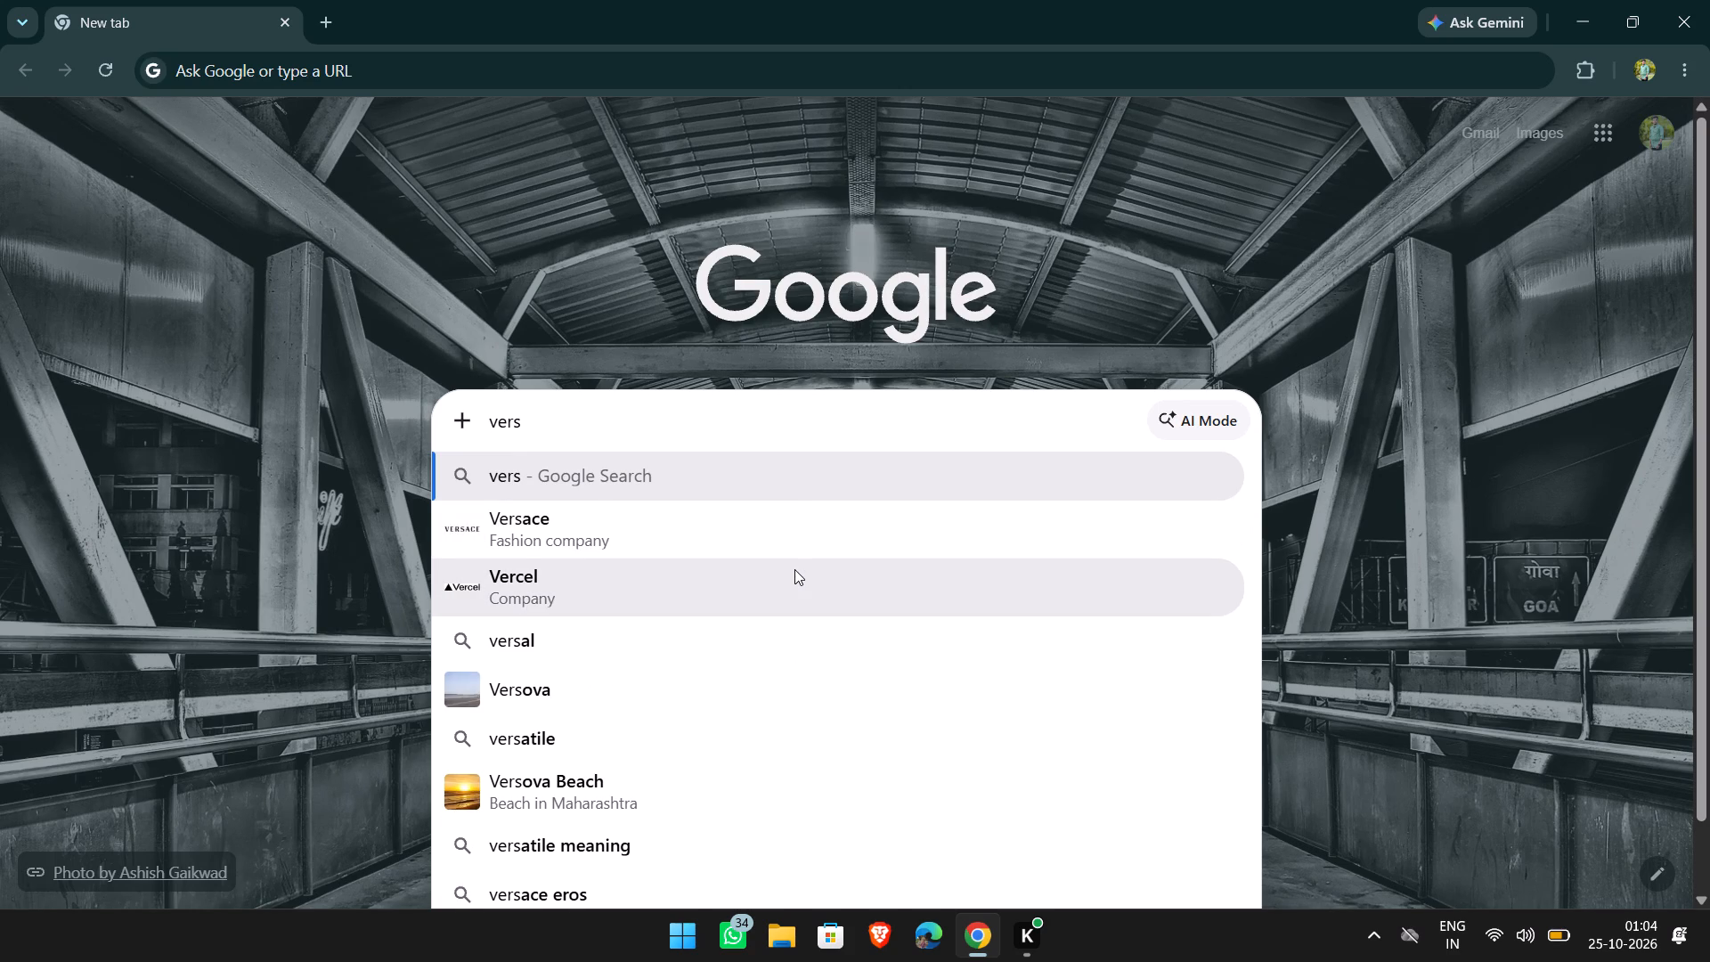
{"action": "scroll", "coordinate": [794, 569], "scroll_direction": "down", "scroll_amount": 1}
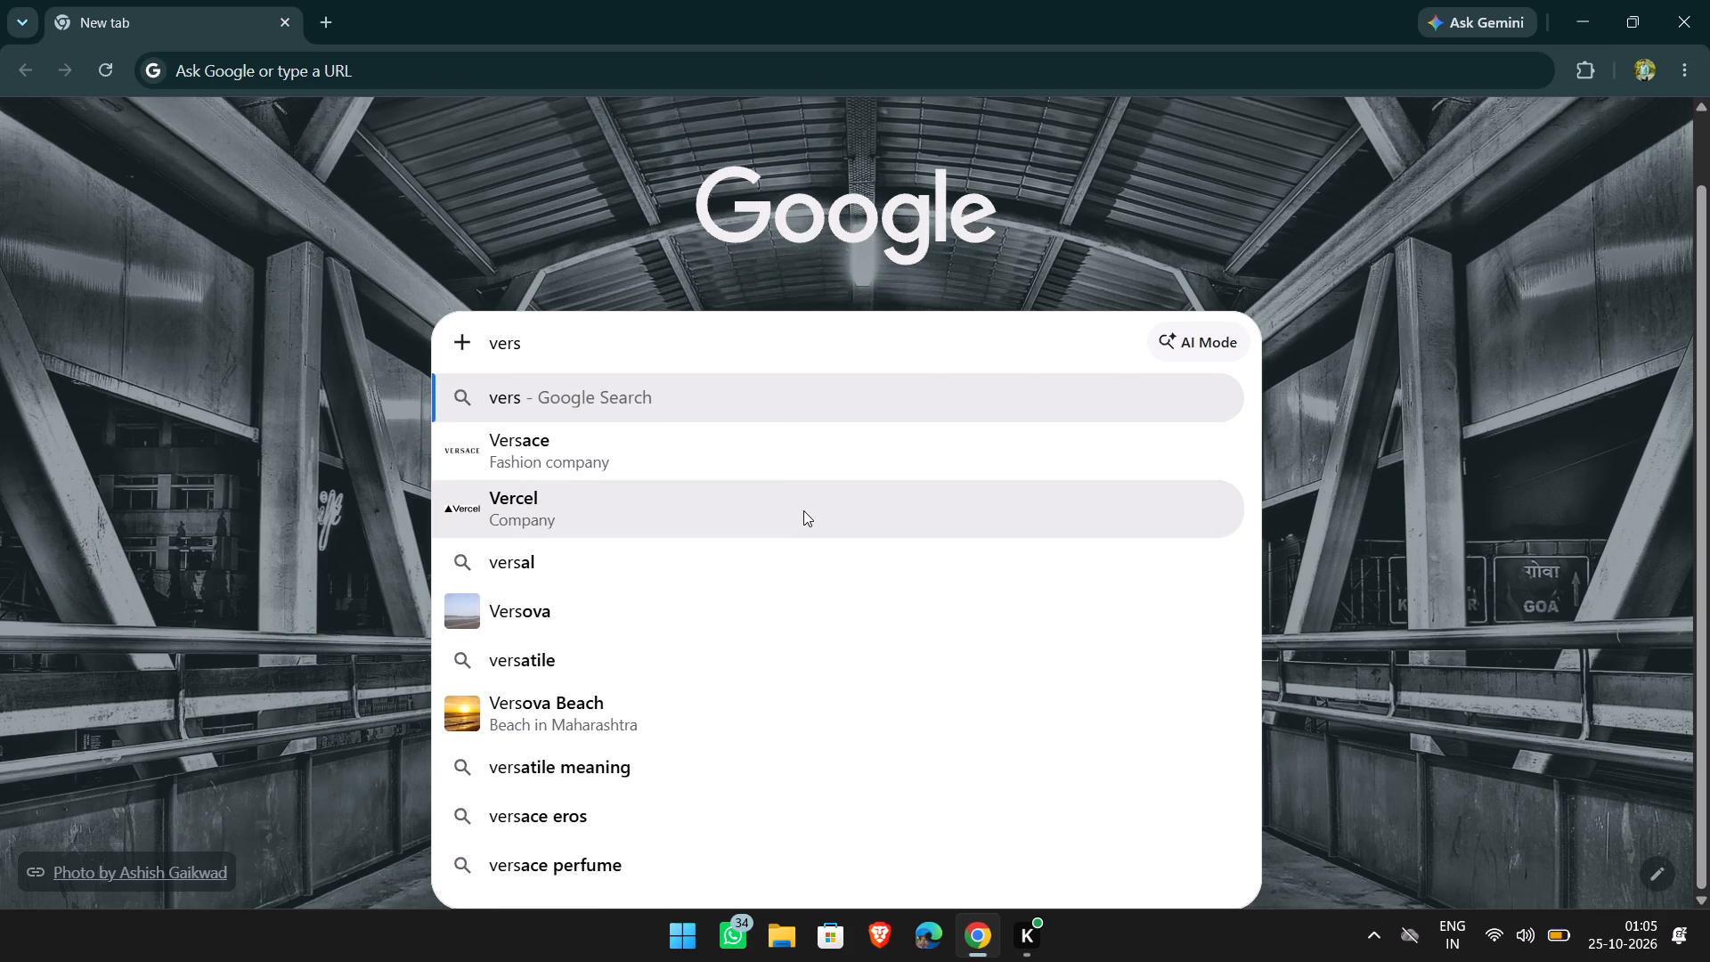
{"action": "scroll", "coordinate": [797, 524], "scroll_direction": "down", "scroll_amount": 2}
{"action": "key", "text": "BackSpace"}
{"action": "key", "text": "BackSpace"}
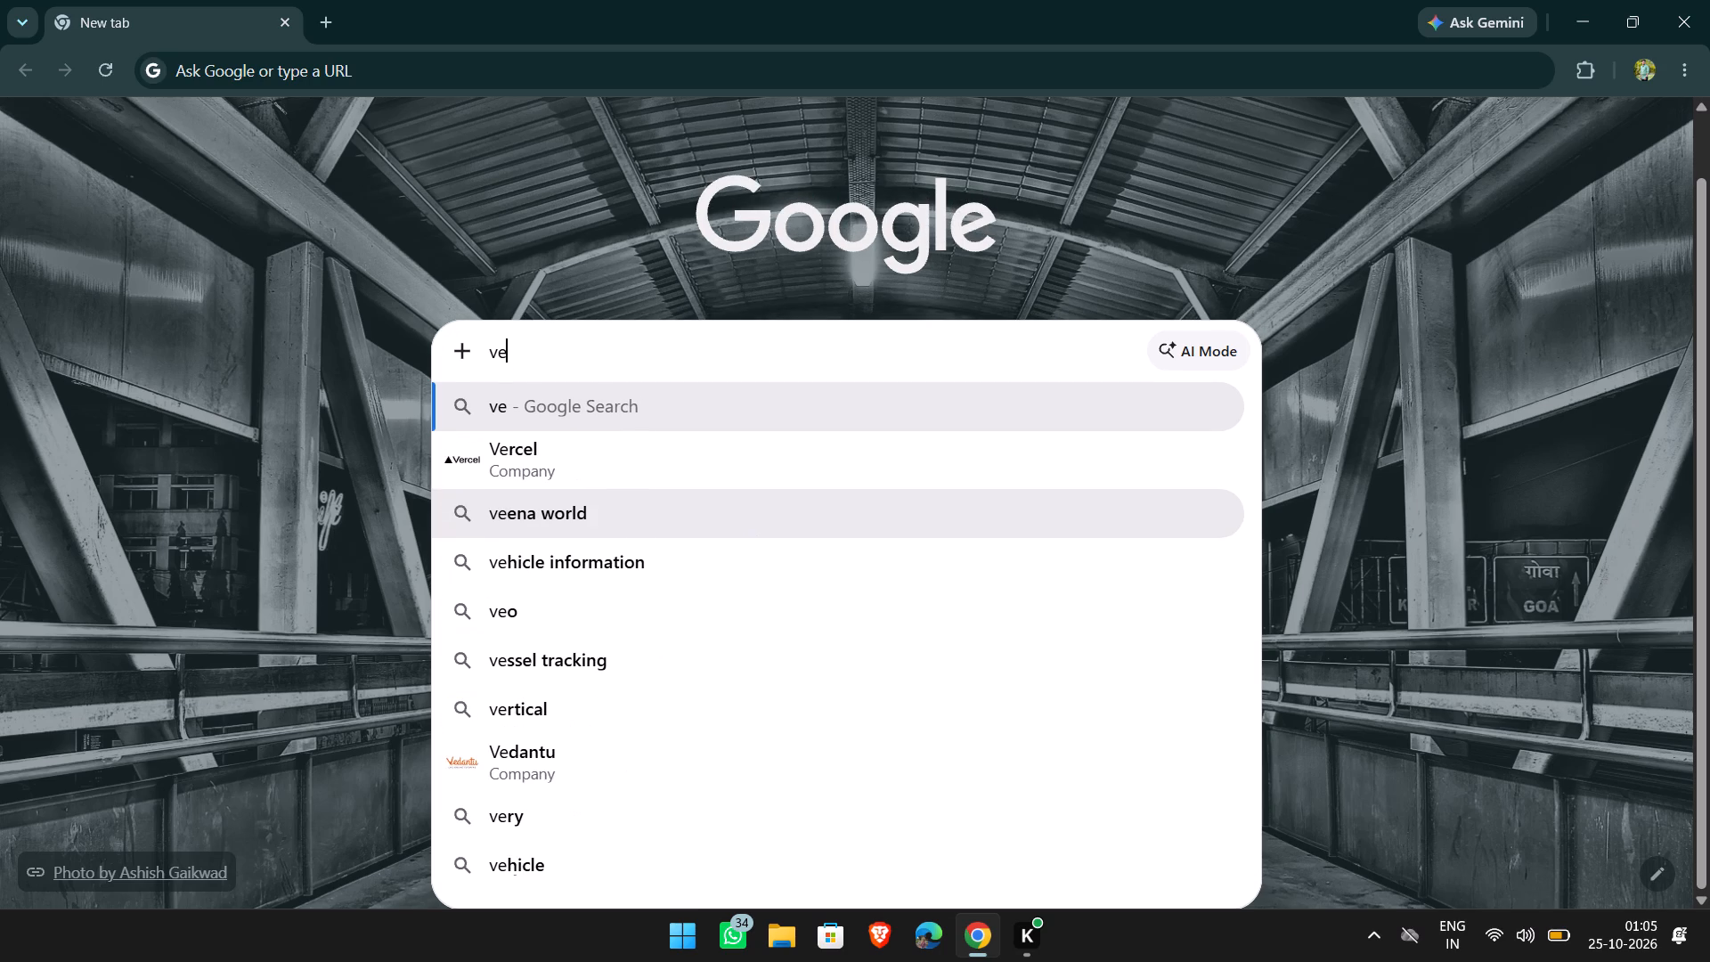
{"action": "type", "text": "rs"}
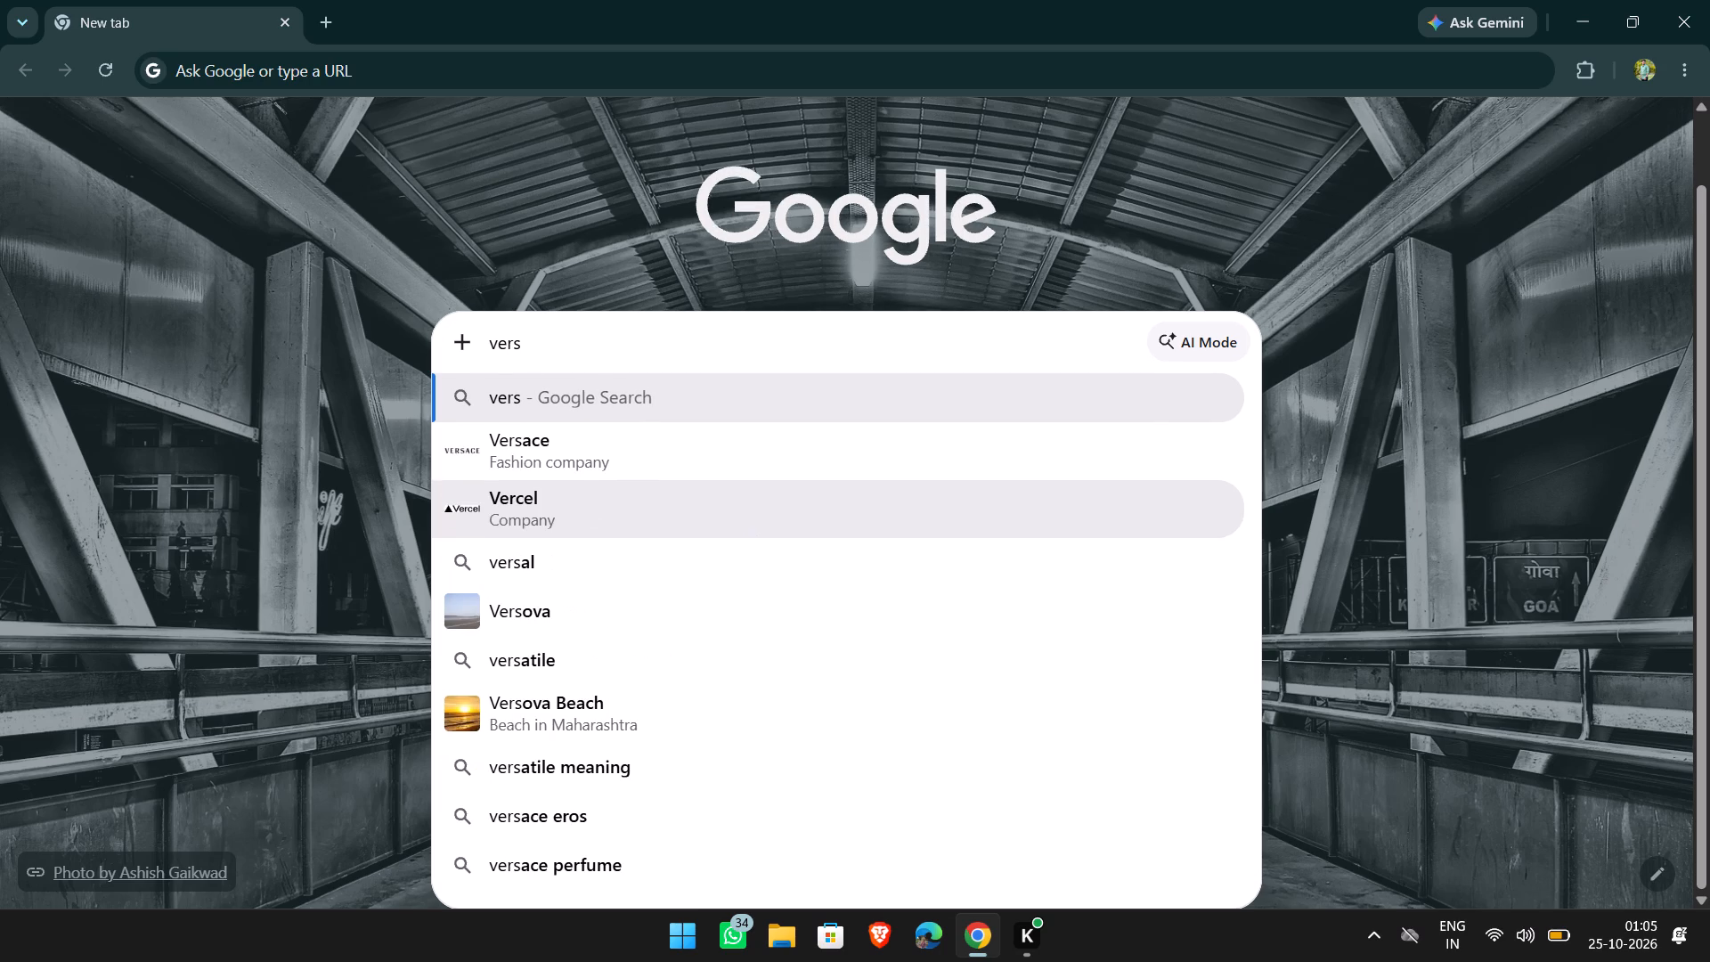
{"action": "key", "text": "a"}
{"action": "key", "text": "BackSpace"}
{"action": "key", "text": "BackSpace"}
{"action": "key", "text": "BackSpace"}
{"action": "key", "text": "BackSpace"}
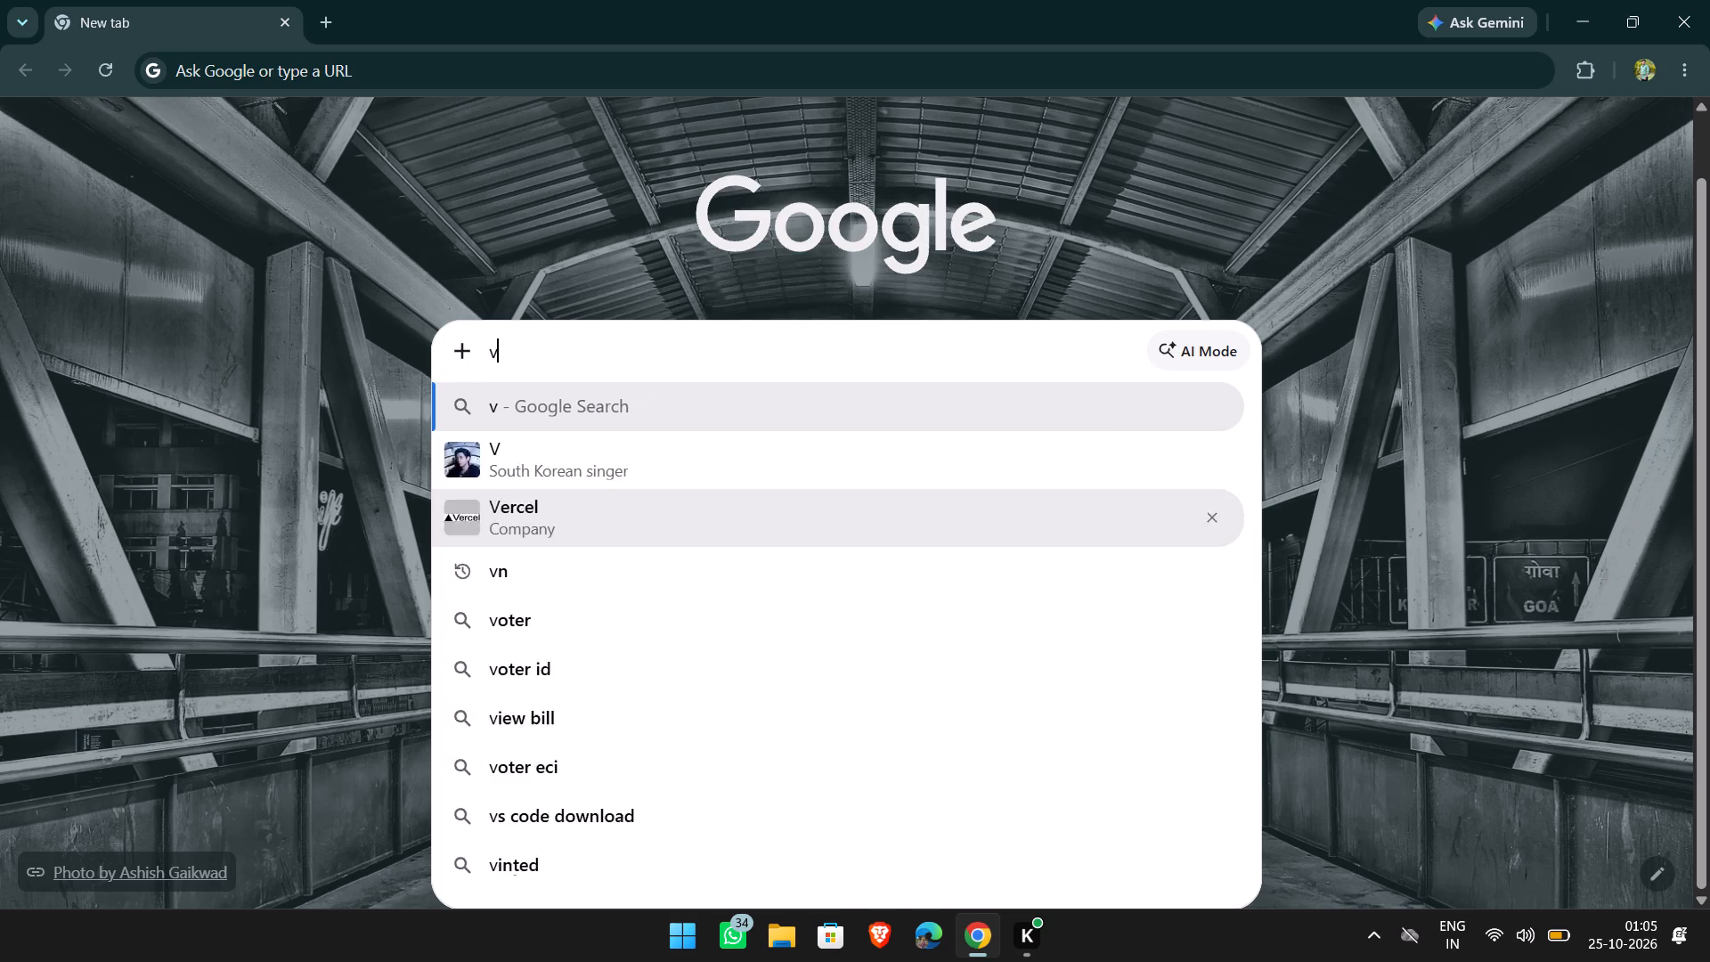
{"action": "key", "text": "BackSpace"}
Search Google for overleaf and open the "Overleaf, Online LaTeX Editor" result.
{"action": "key", "text": "o"}
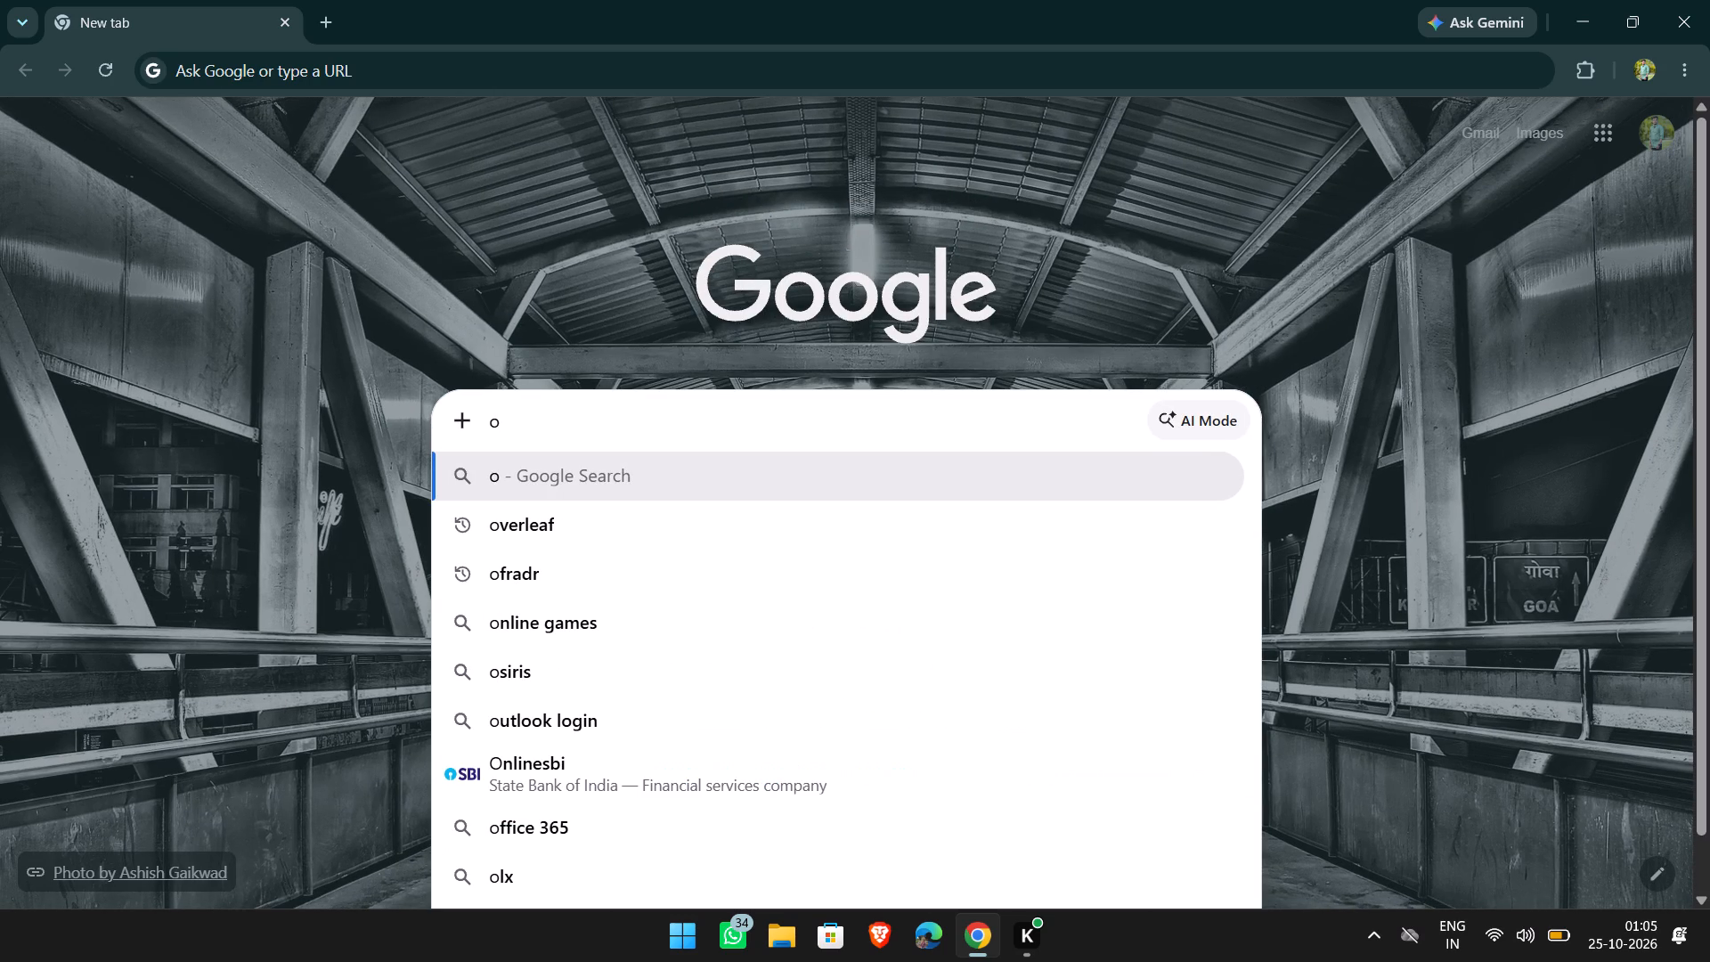
{"action": "key", "text": "Down"}
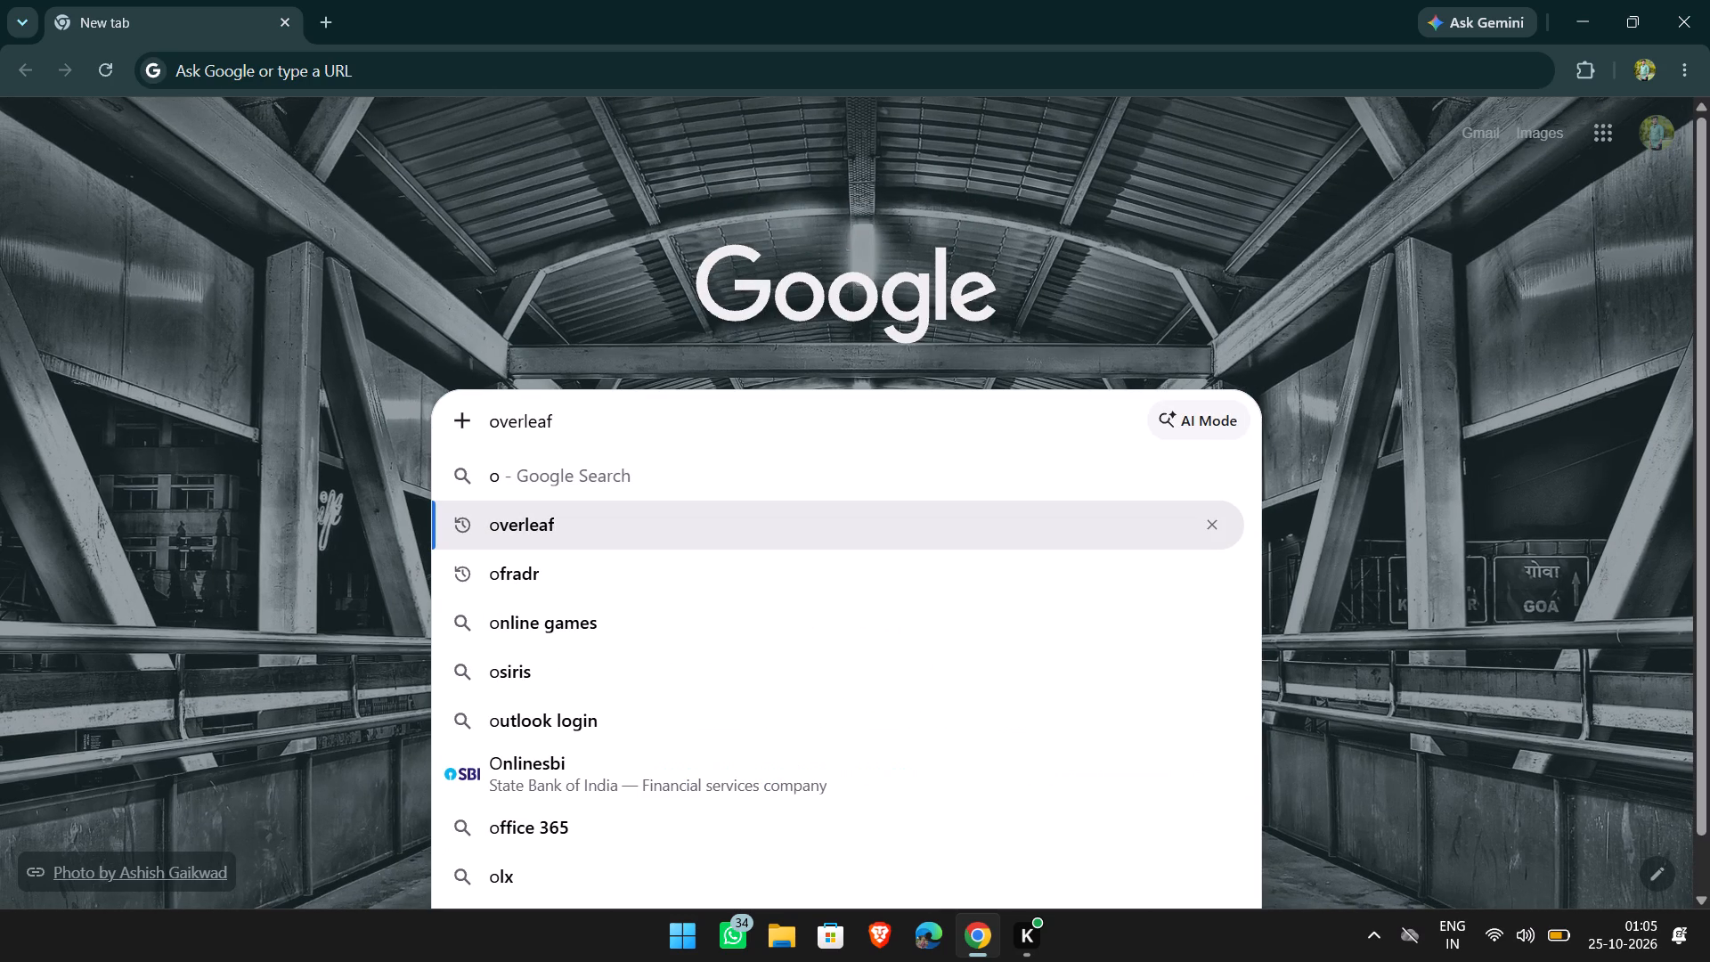
{"action": "key", "text": "Return"}
{"action": "left_click", "coordinate": [507, 334]}
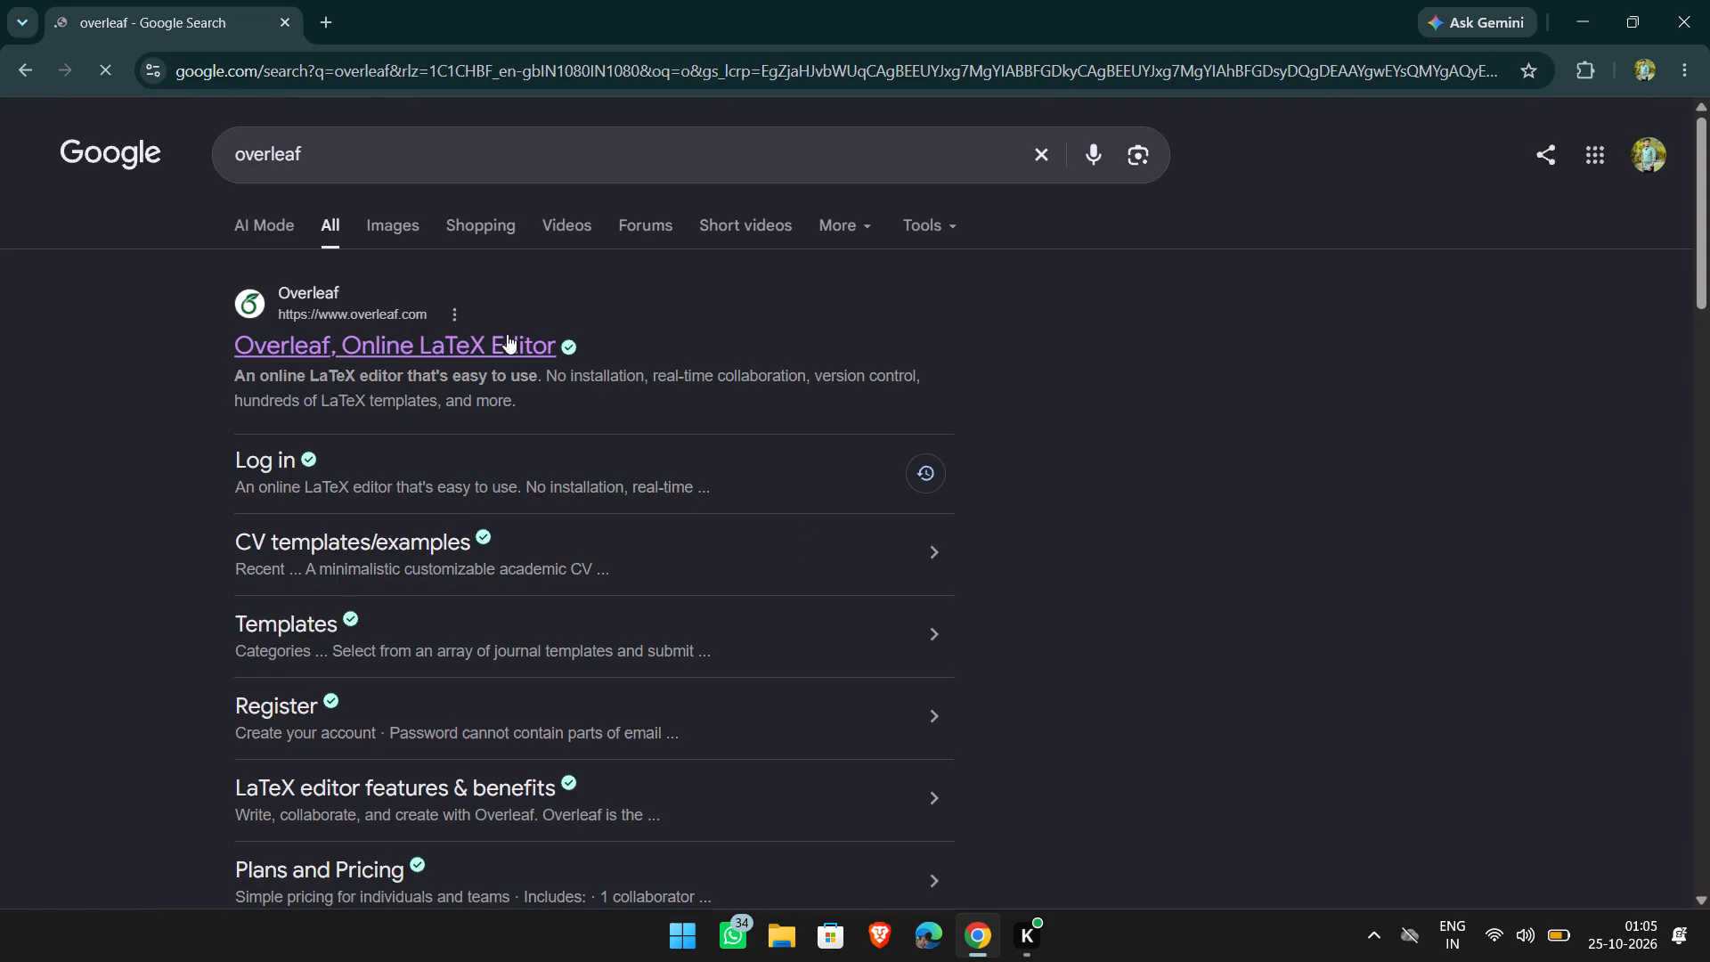
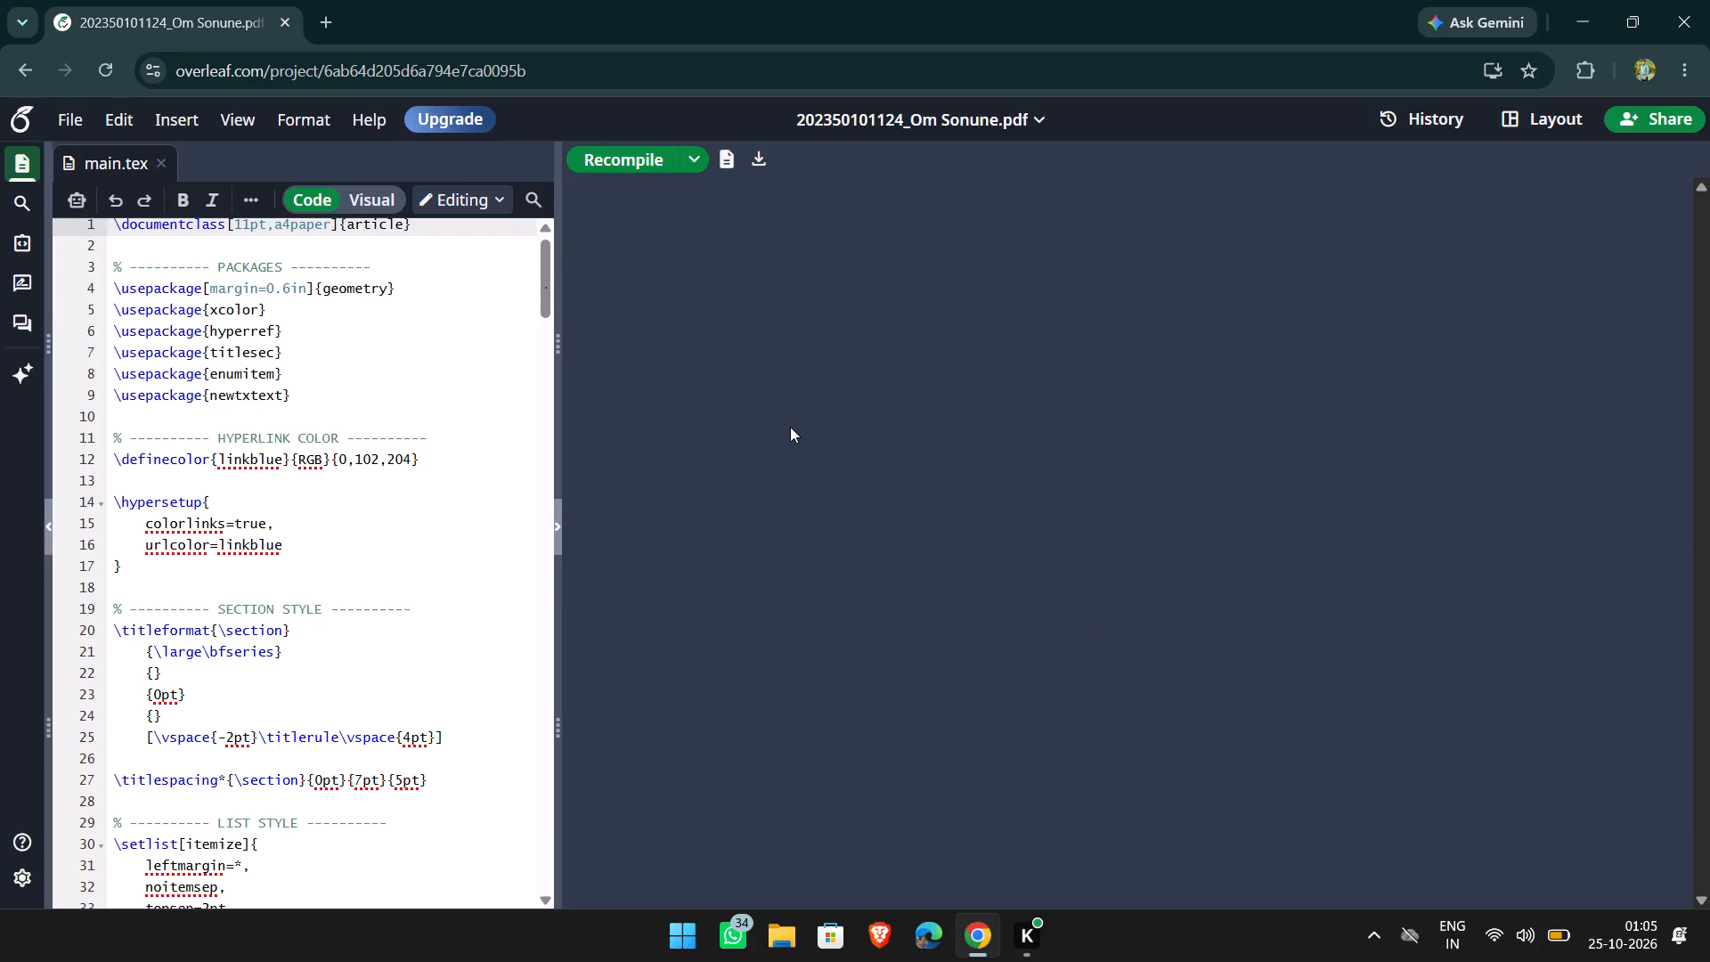
Read through the compiled resume preview and the LaTeX source in main.tex from the preamble to the EDUCATION section.
{"action": "scroll", "coordinate": [129, 320], "scroll_direction": "up", "scroll_amount": 4}
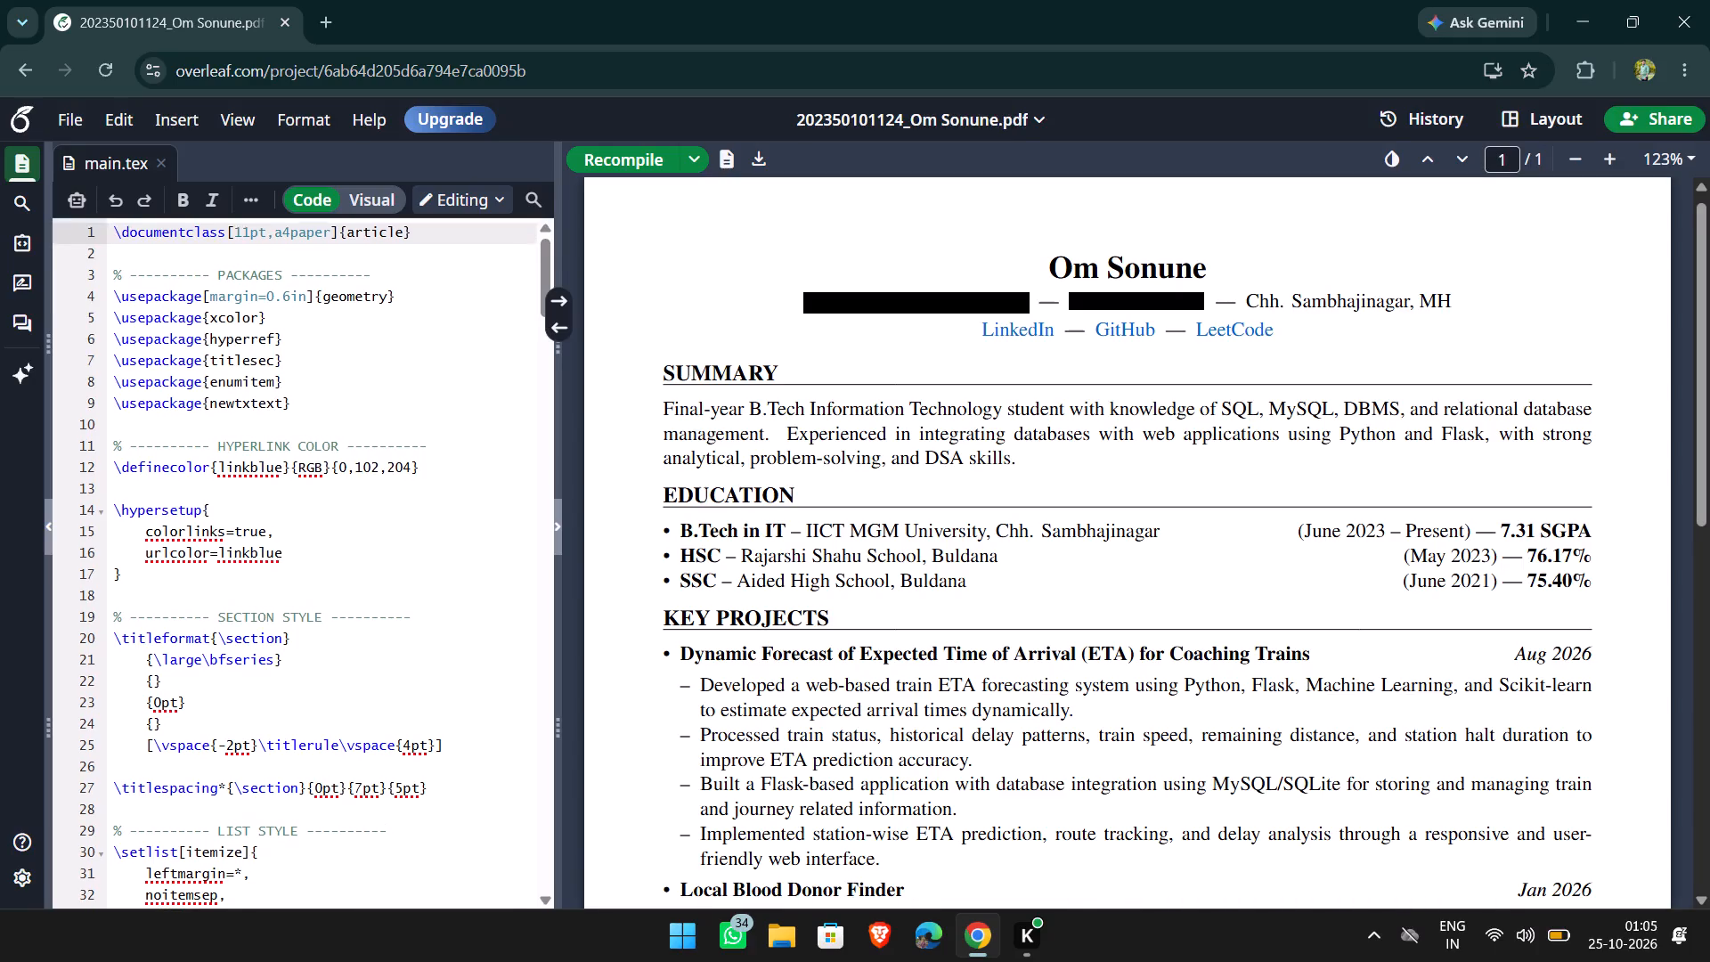
{"action": "scroll", "coordinate": [129, 320], "scroll_direction": "down", "scroll_amount": 2}
{"action": "scroll", "coordinate": [831, 602], "scroll_direction": "down", "scroll_amount": 2}
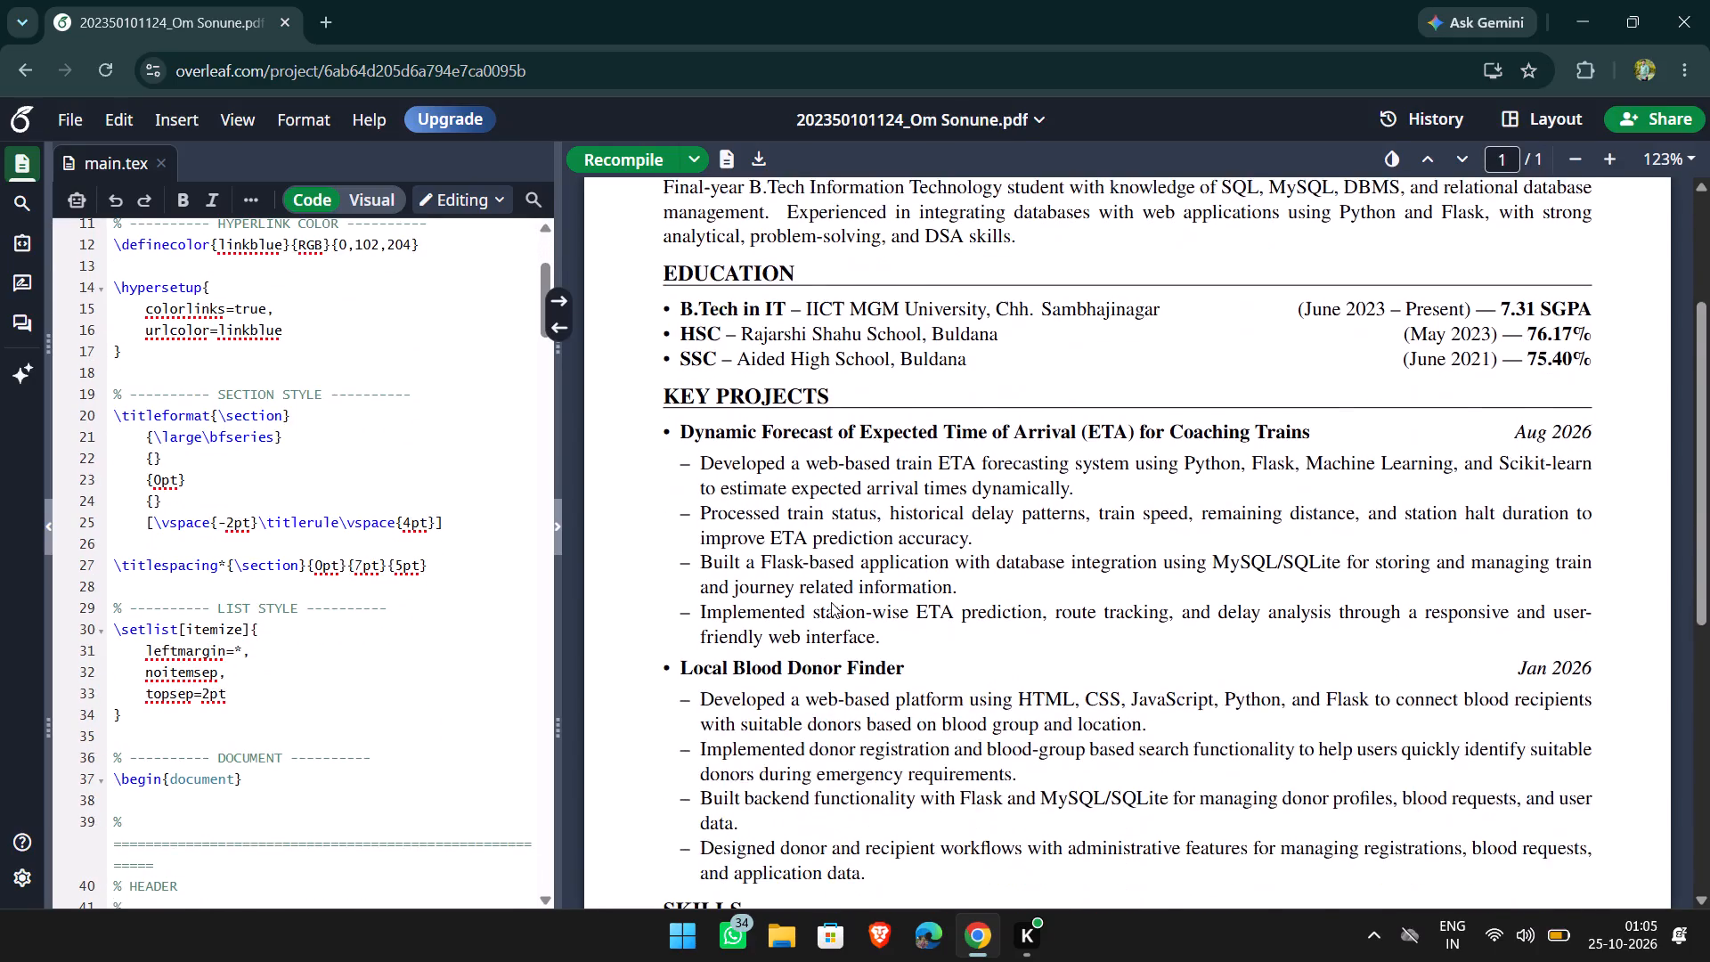
{"action": "scroll", "coordinate": [831, 602], "scroll_direction": "down", "scroll_amount": 1}
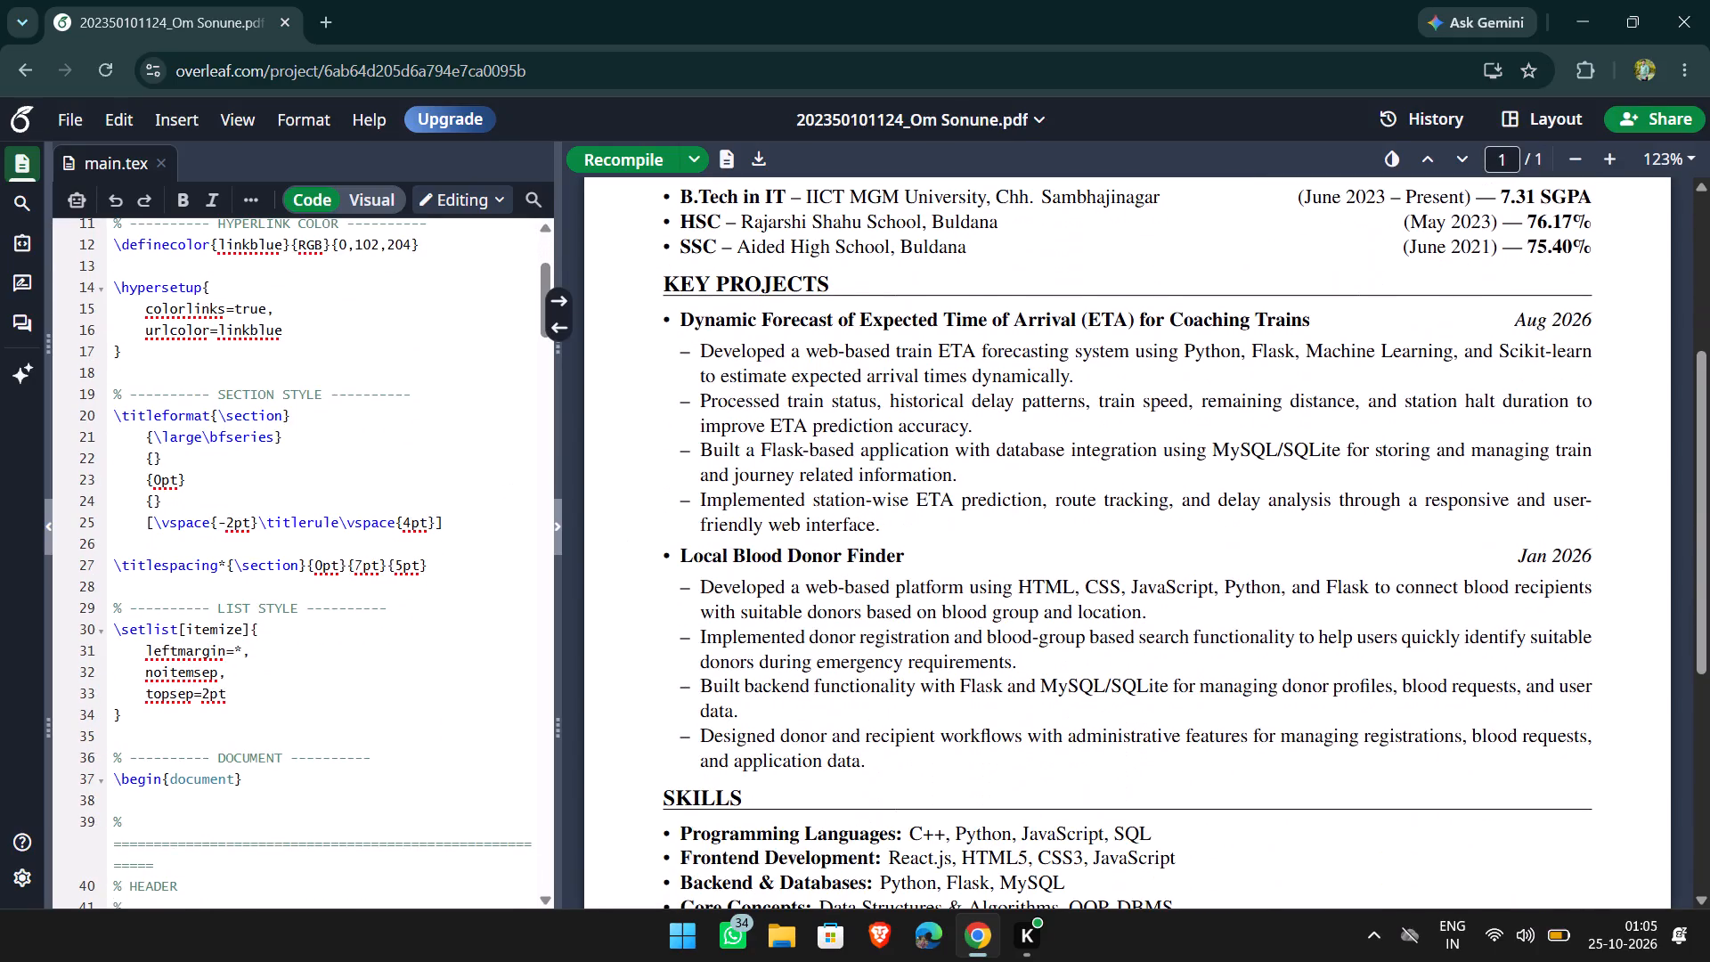
{"action": "scroll", "coordinate": [484, 473], "scroll_direction": "up", "scroll_amount": 5}
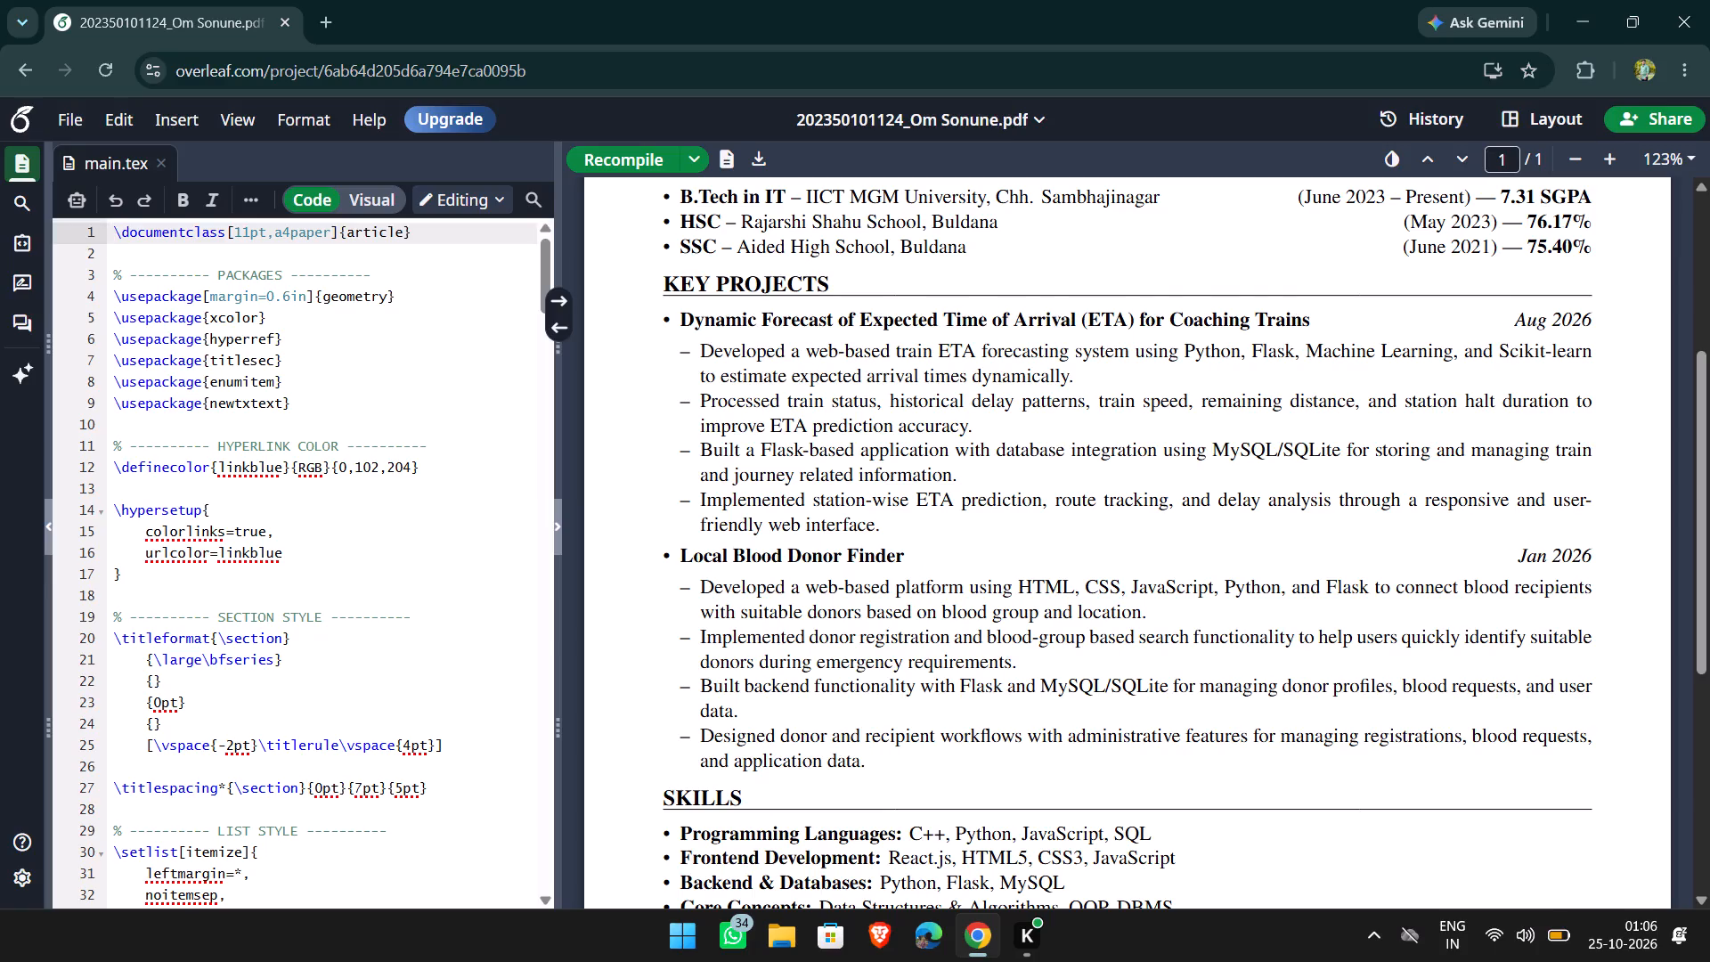
{"action": "scroll", "coordinate": [311, 400], "scroll_direction": "up", "scroll_amount": 5}
{"action": "scroll", "coordinate": [311, 400], "scroll_direction": "down", "scroll_amount": 5}
{"action": "scroll", "coordinate": [311, 400], "scroll_direction": "up", "scroll_amount": 1}
{"action": "scroll", "coordinate": [311, 400], "scroll_direction": "down", "scroll_amount": 4}
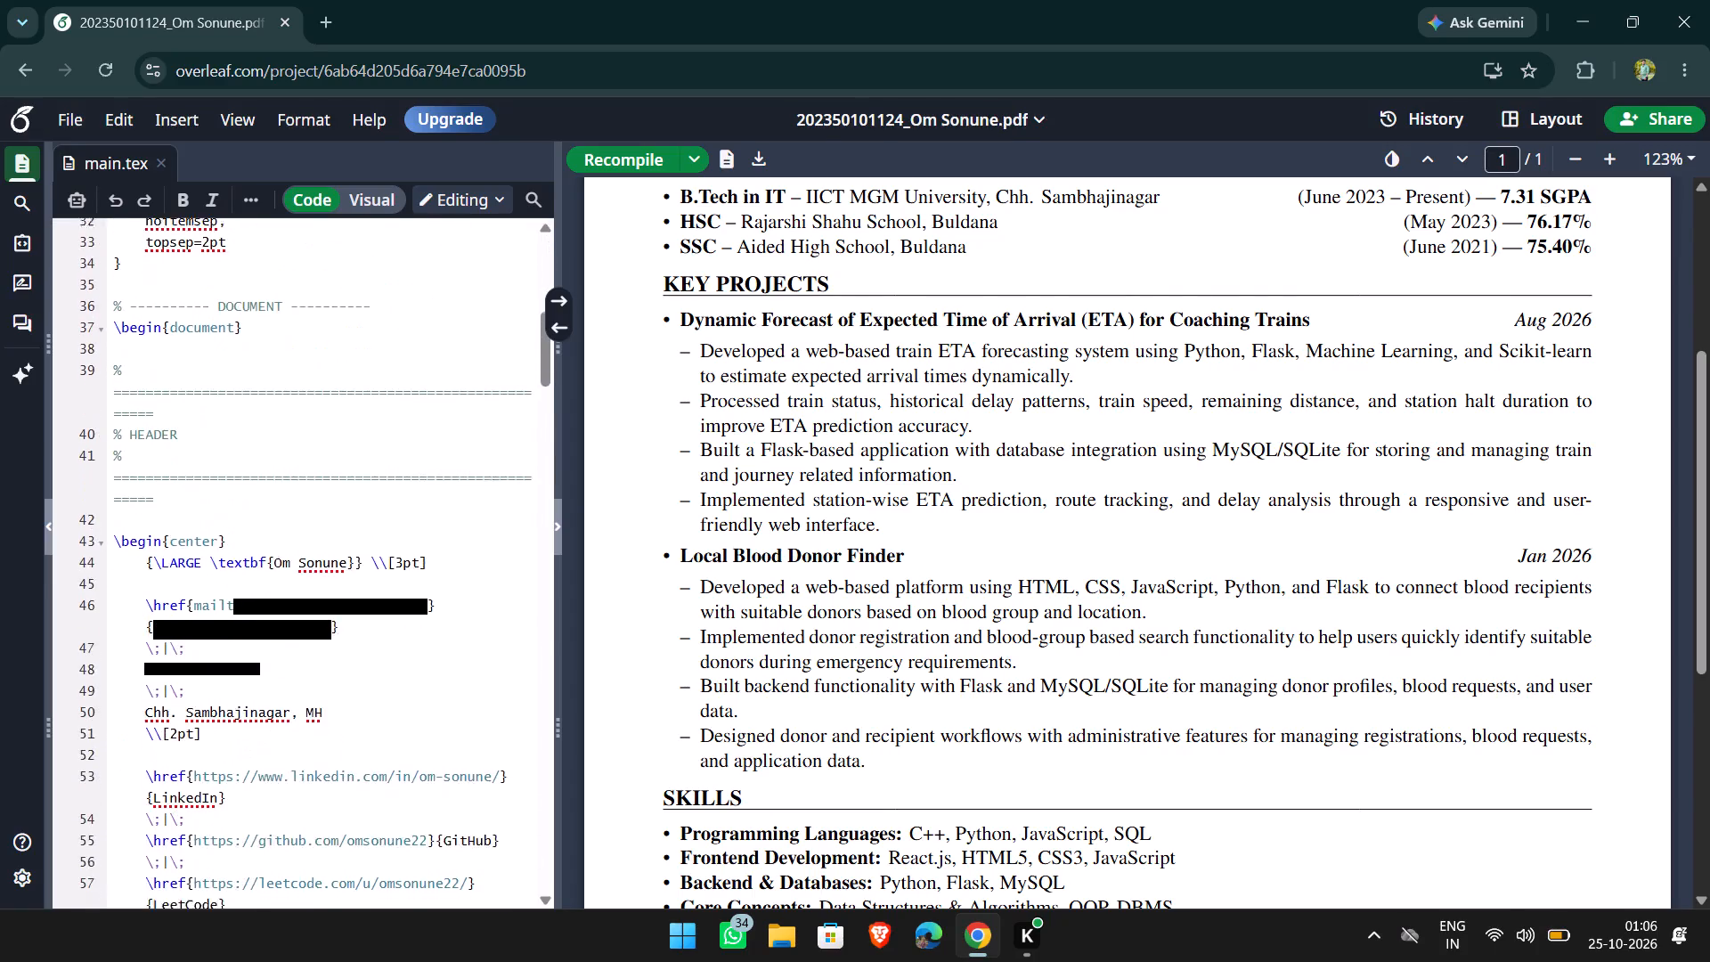
{"action": "scroll", "coordinate": [311, 400], "scroll_direction": "down", "scroll_amount": 5}
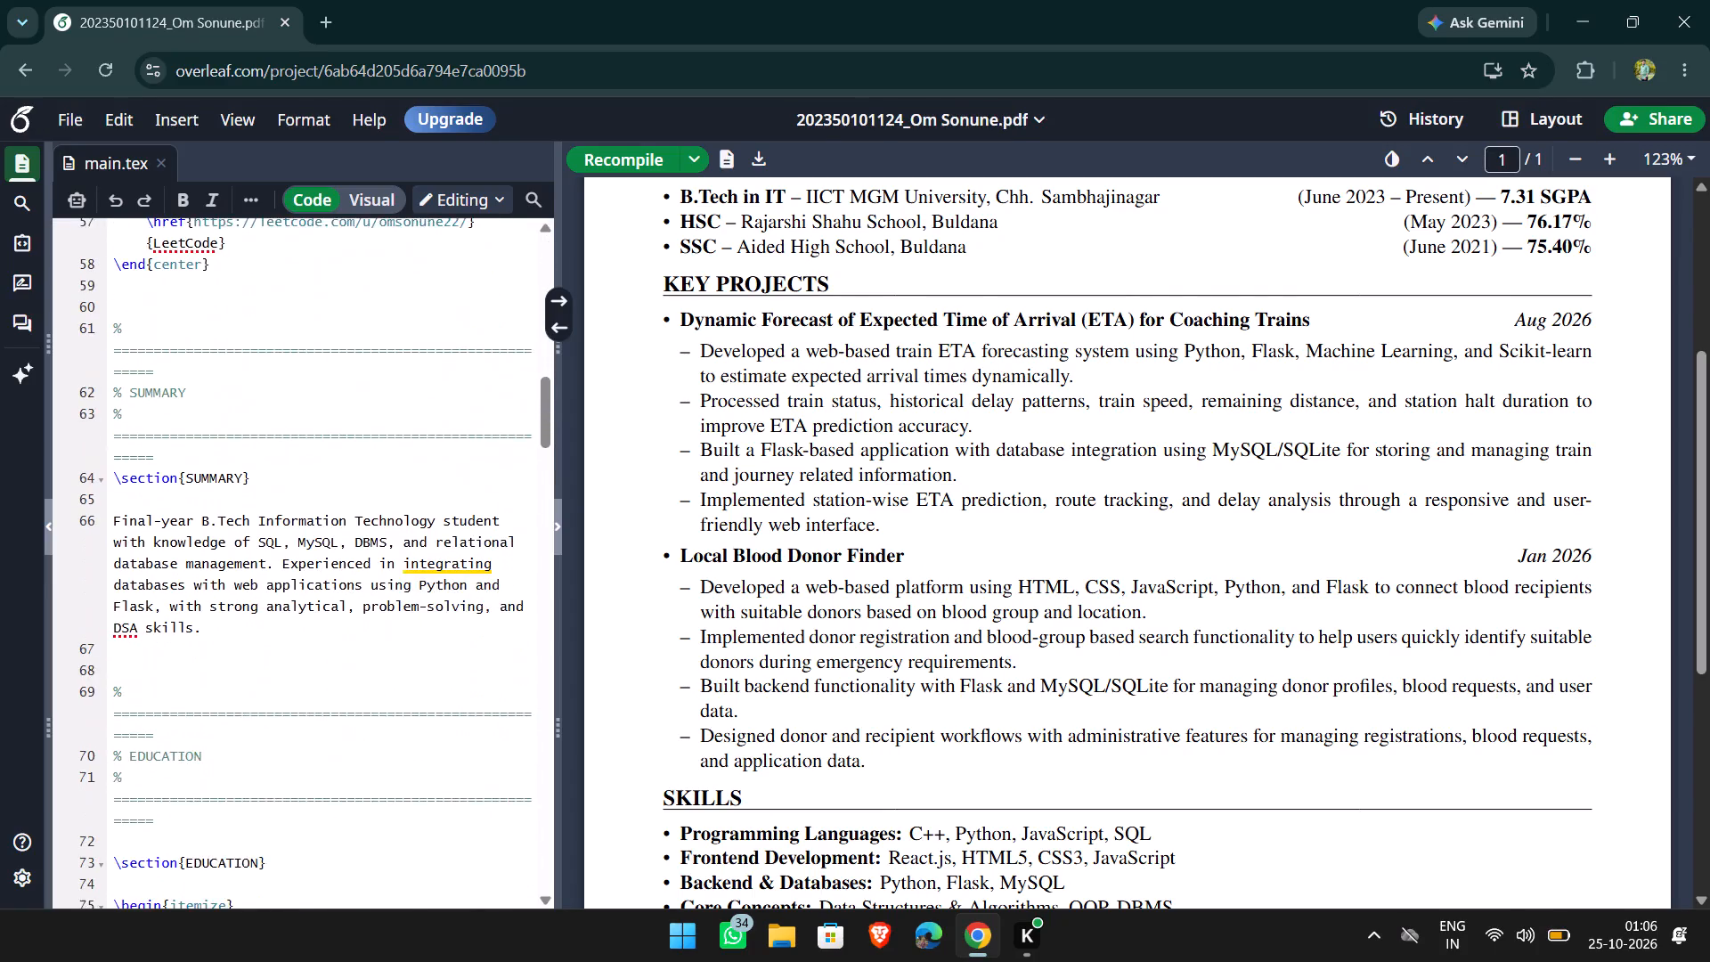
{"action": "scroll", "coordinate": [311, 400], "scroll_direction": "down", "scroll_amount": 1}
Jump from the "Dynamic Forecast of Expected Time of Arrival (ETA) for Coaching Trains" title in the preview to its source and examine that code.
{"action": "left_click", "coordinate": [816, 404]}
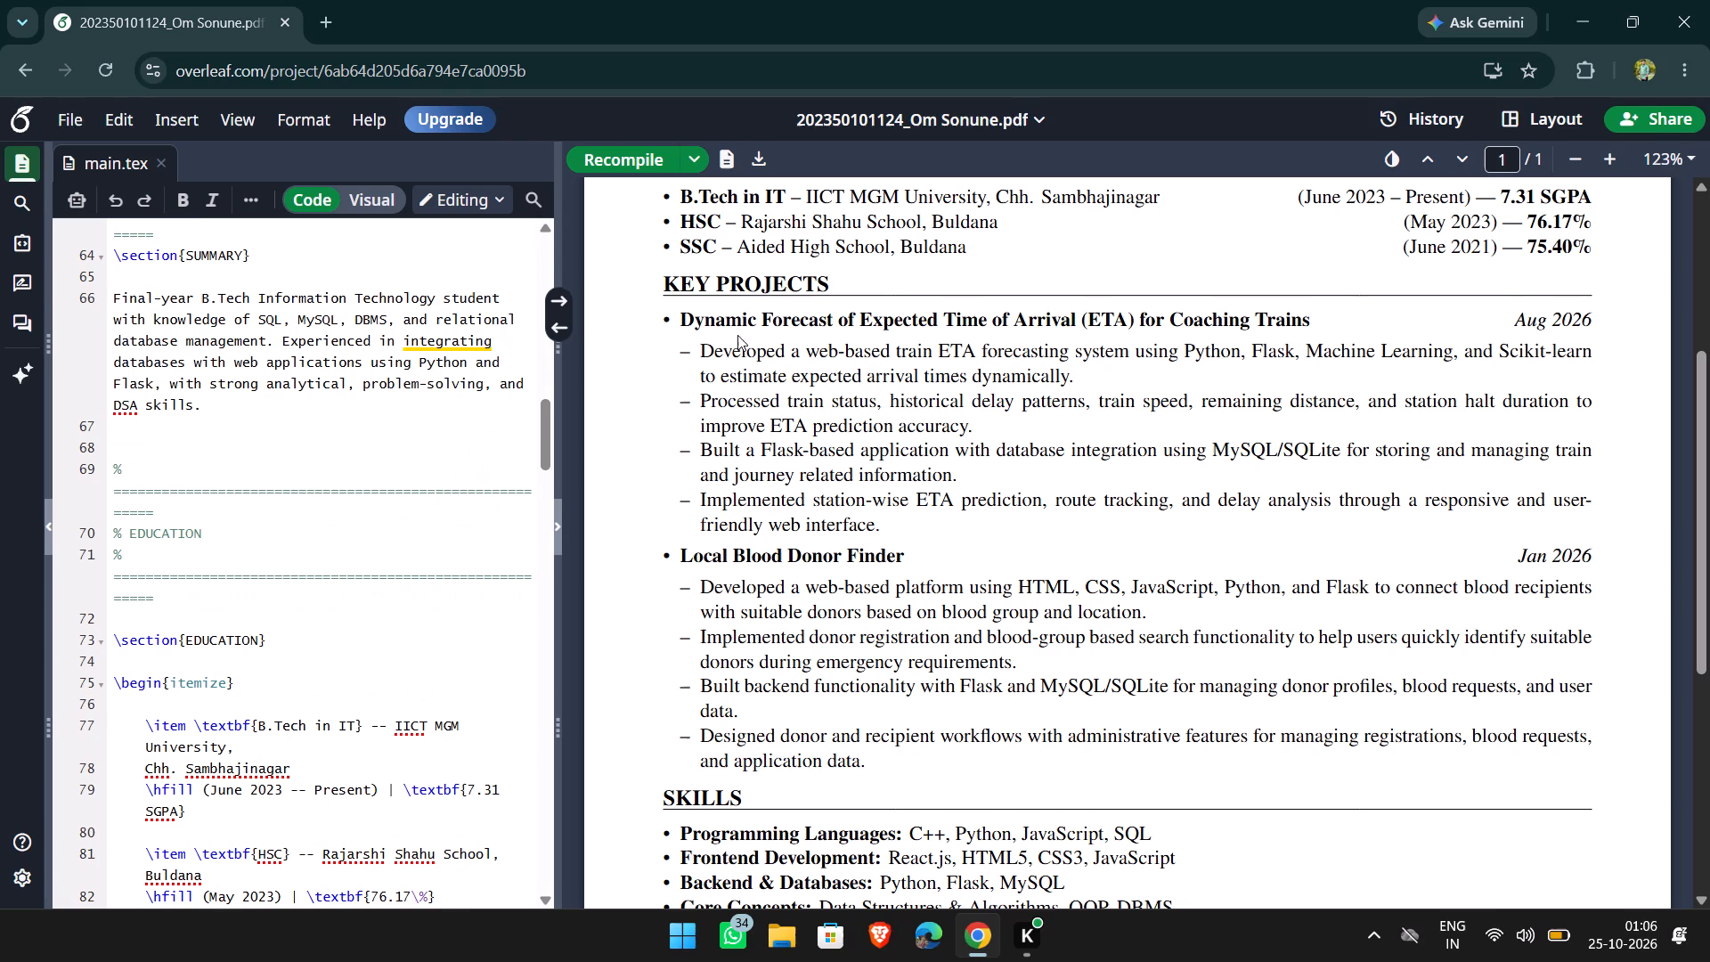
{"action": "left_click", "coordinate": [688, 326]}
{"action": "double_click", "coordinate": [686, 317]}
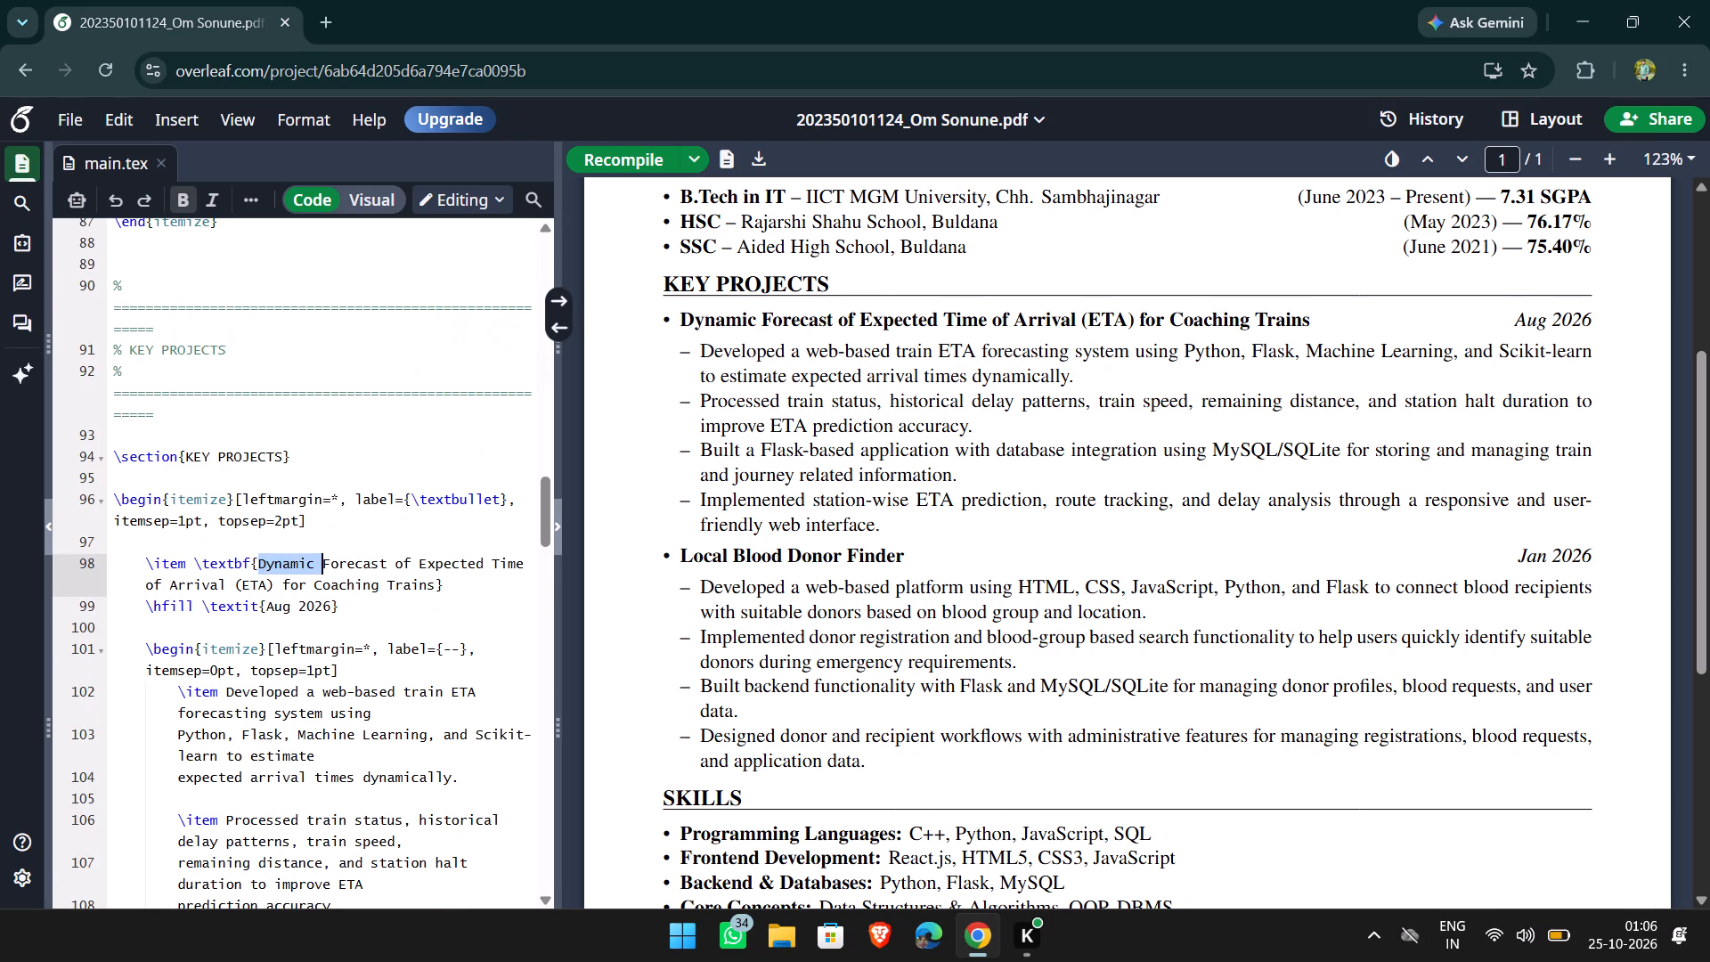
{"action": "scroll", "coordinate": [288, 534], "scroll_direction": "down", "scroll_amount": 1}
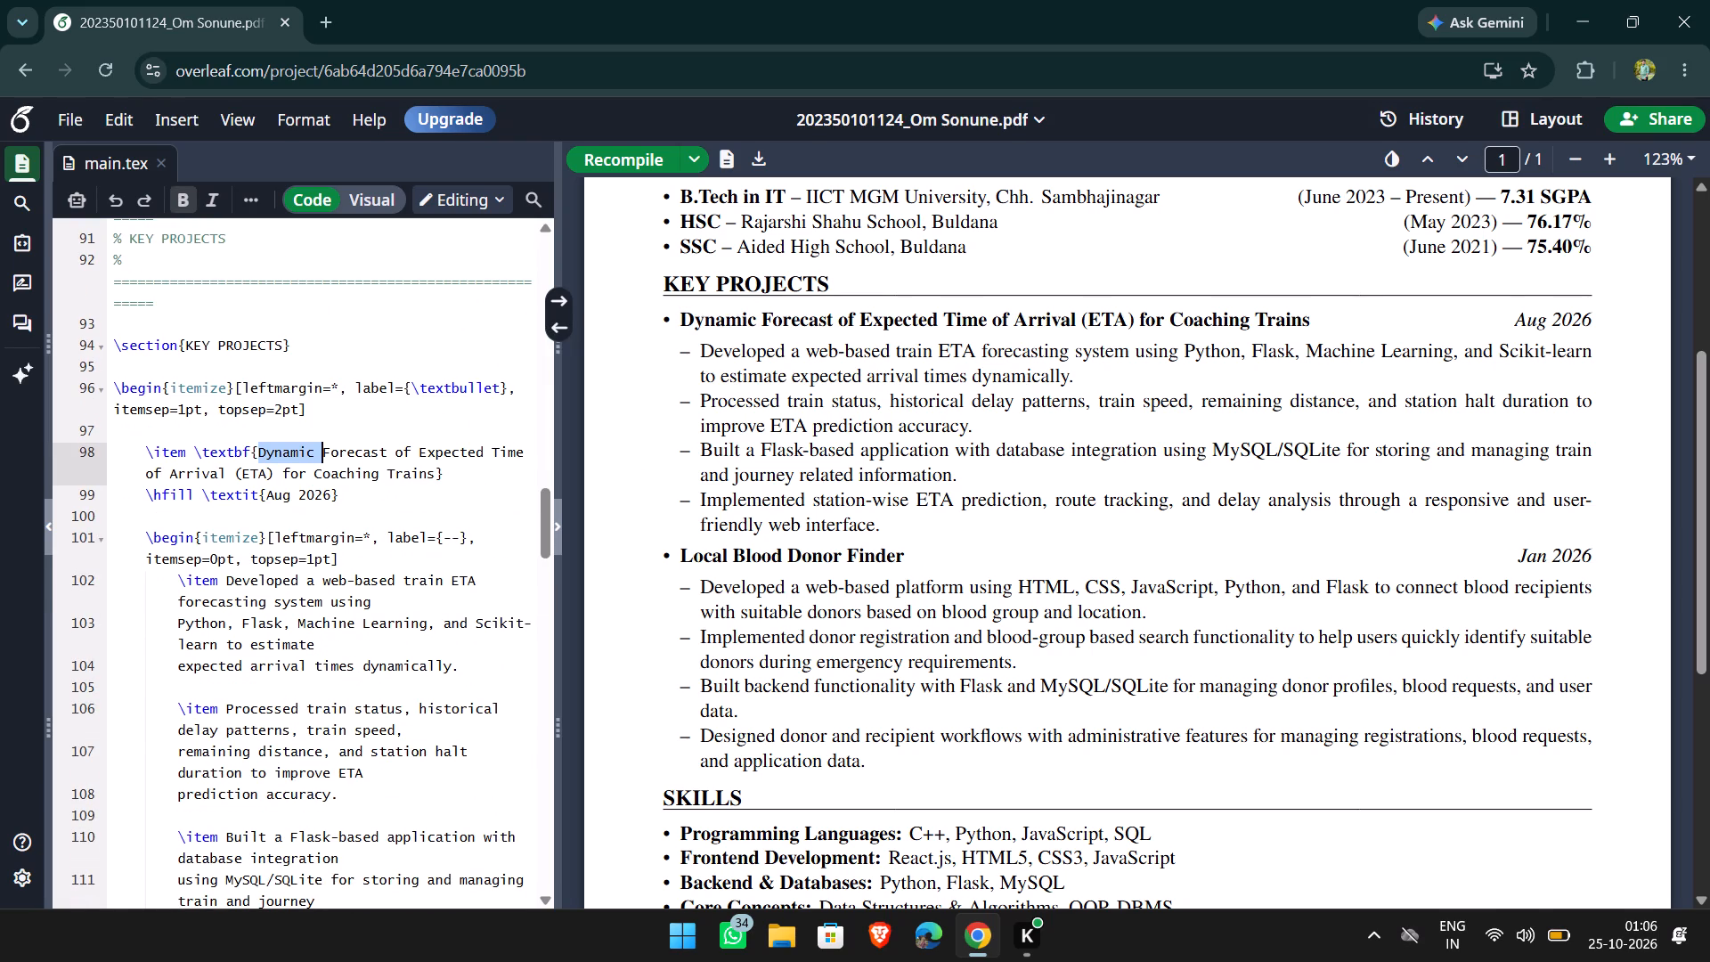
{"action": "scroll", "coordinate": [424, 469], "scroll_direction": "down", "scroll_amount": 1}
{"action": "scroll", "coordinate": [424, 469], "scroll_direction": "up", "scroll_amount": 1}
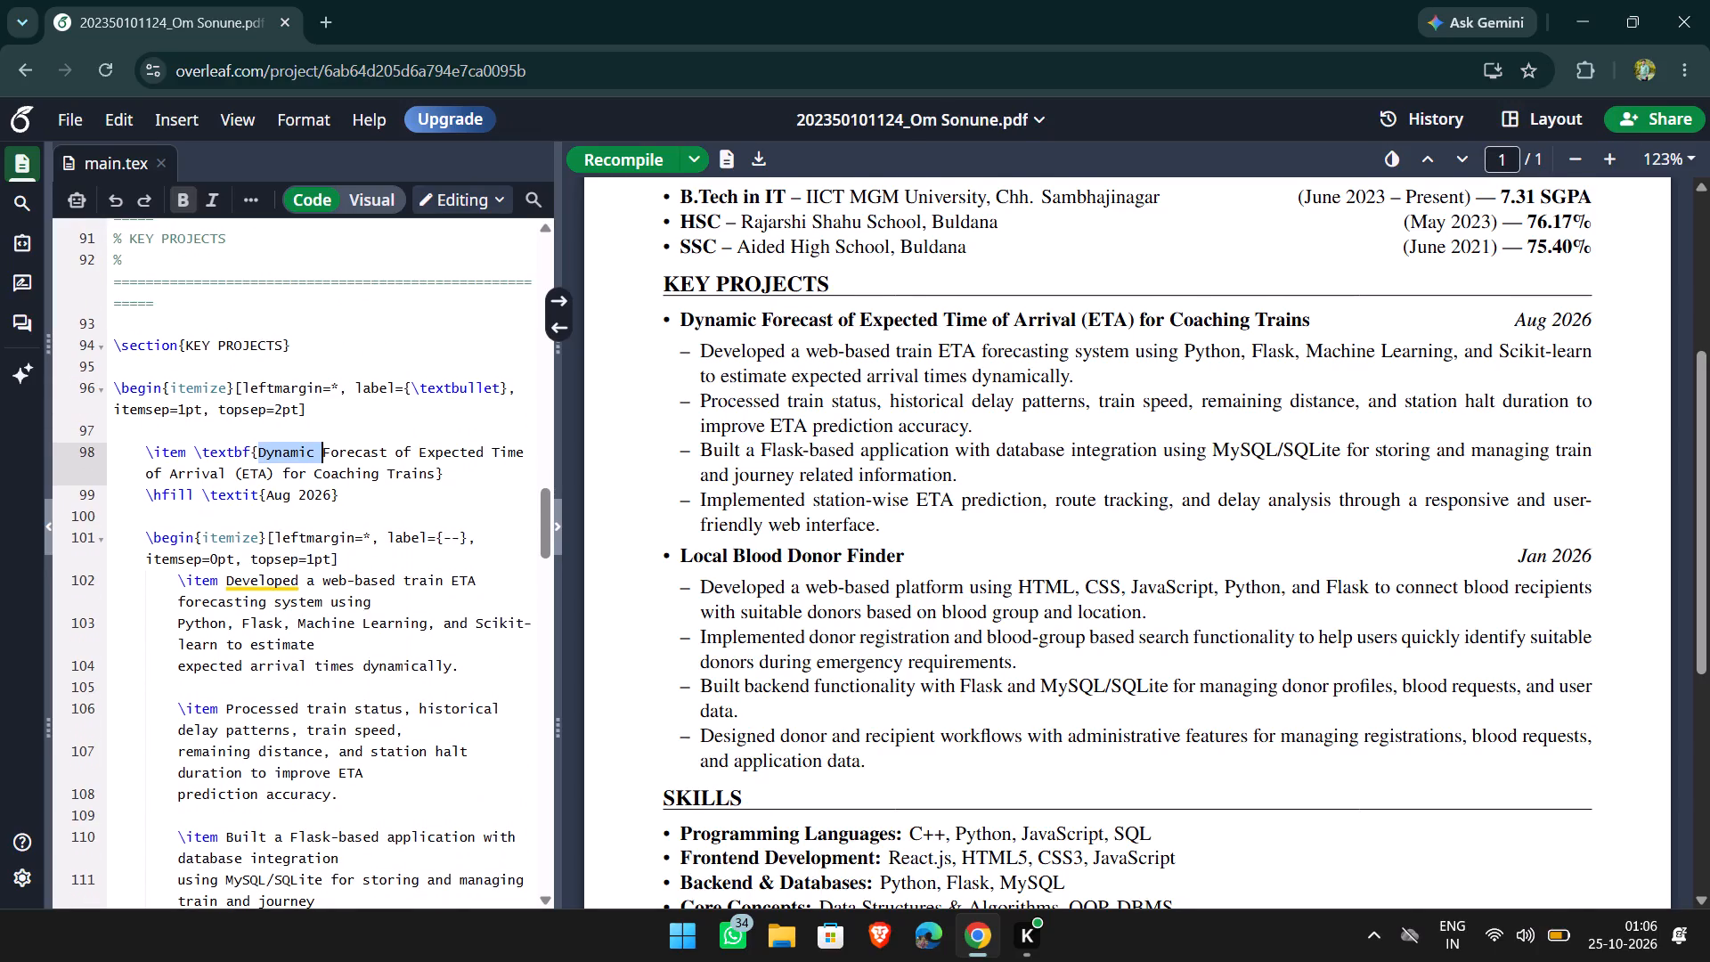
Review the whole compiled resume, from the header through KEY PROJECTS, SKILLS and CERTIFICATIONS to POSITIONS OF RESPONSIBILITY.
{"action": "scroll", "coordinate": [961, 593], "scroll_direction": "up", "scroll_amount": 2}
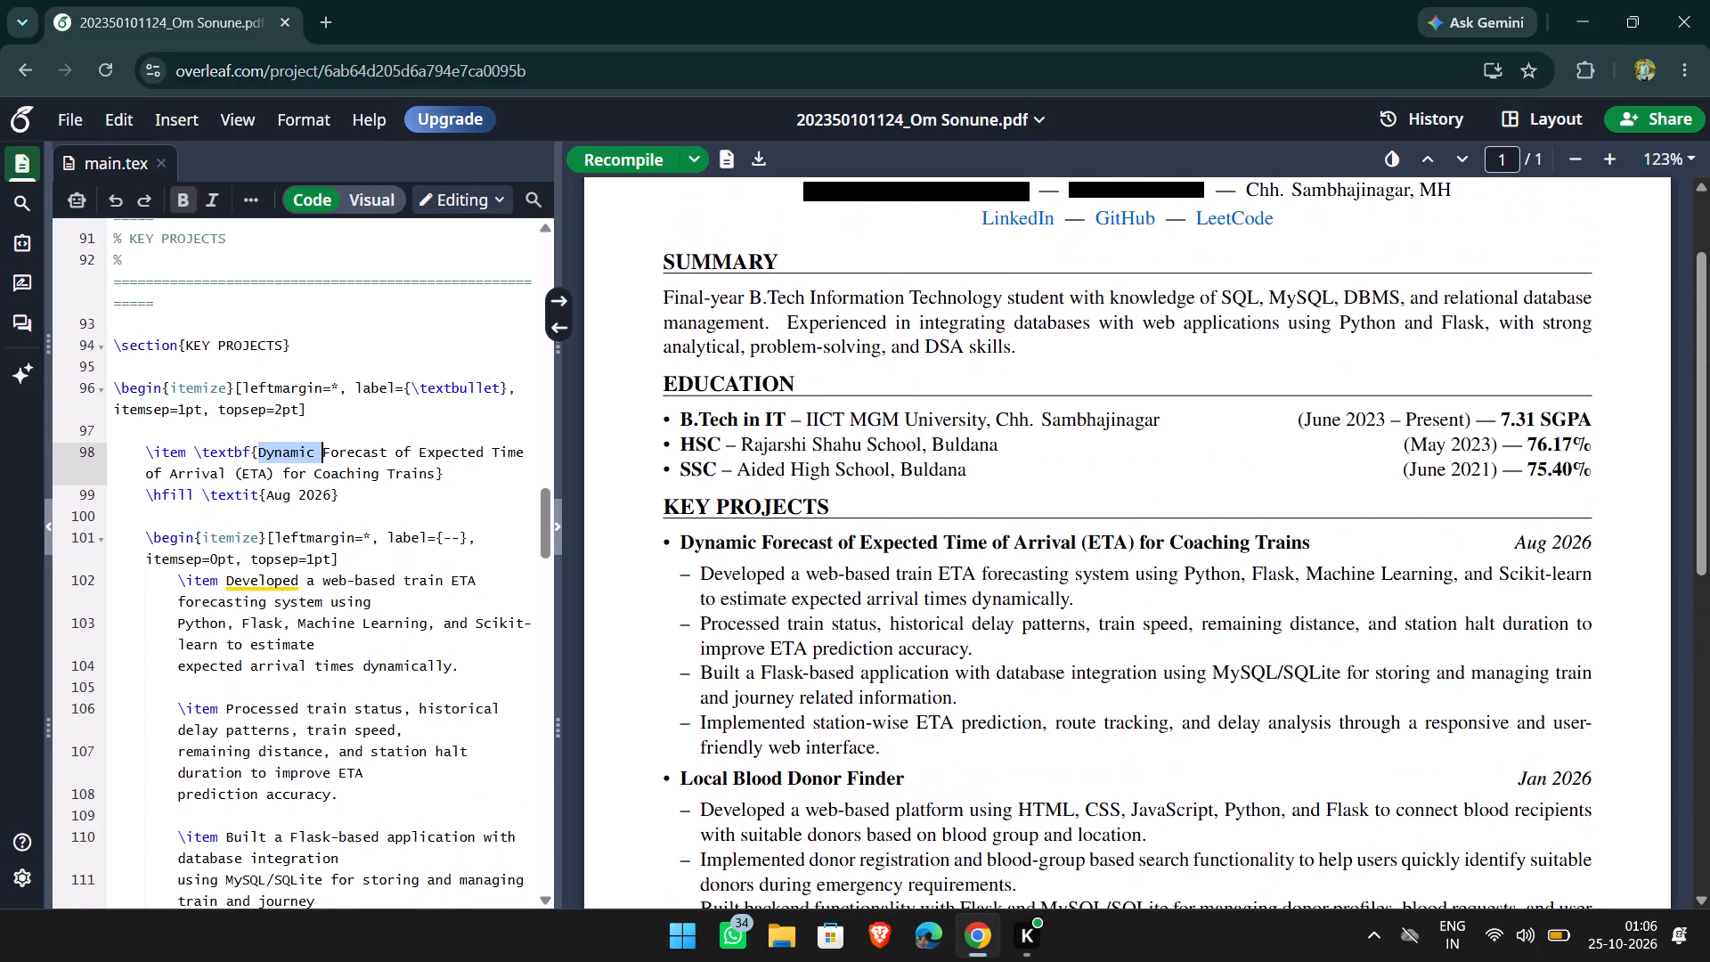
{"action": "scroll", "coordinate": [962, 593], "scroll_direction": "up", "scroll_amount": 2}
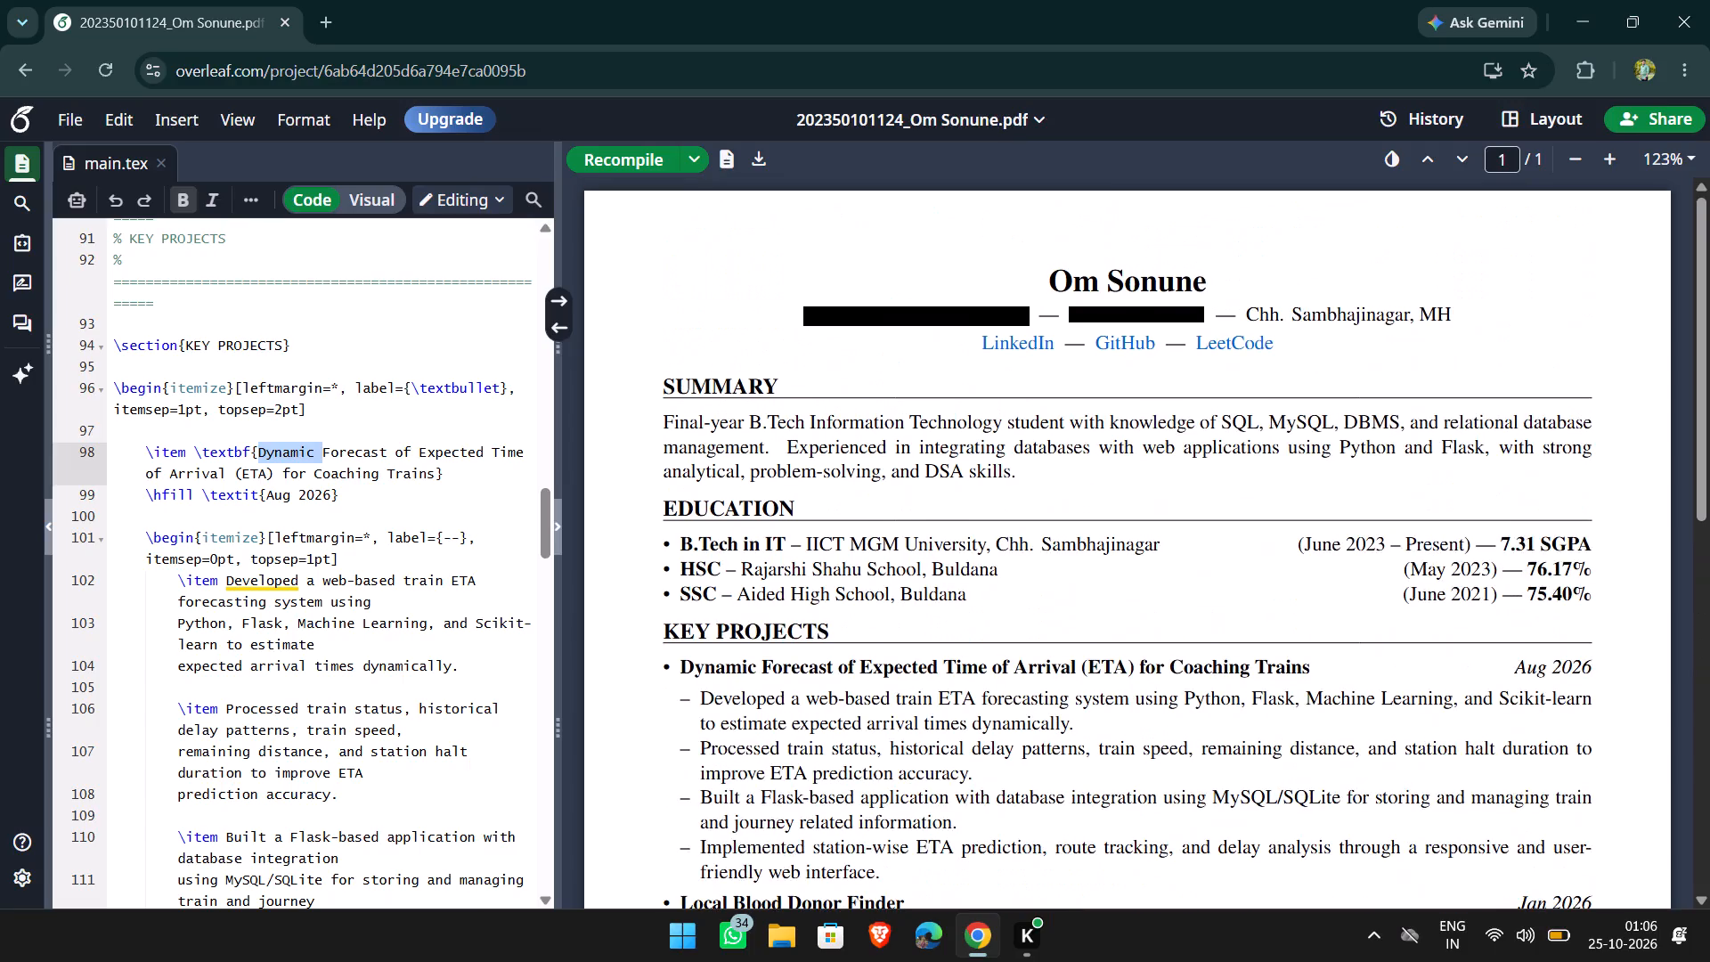
{"action": "scroll", "coordinate": [962, 593], "scroll_direction": "down", "scroll_amount": 4}
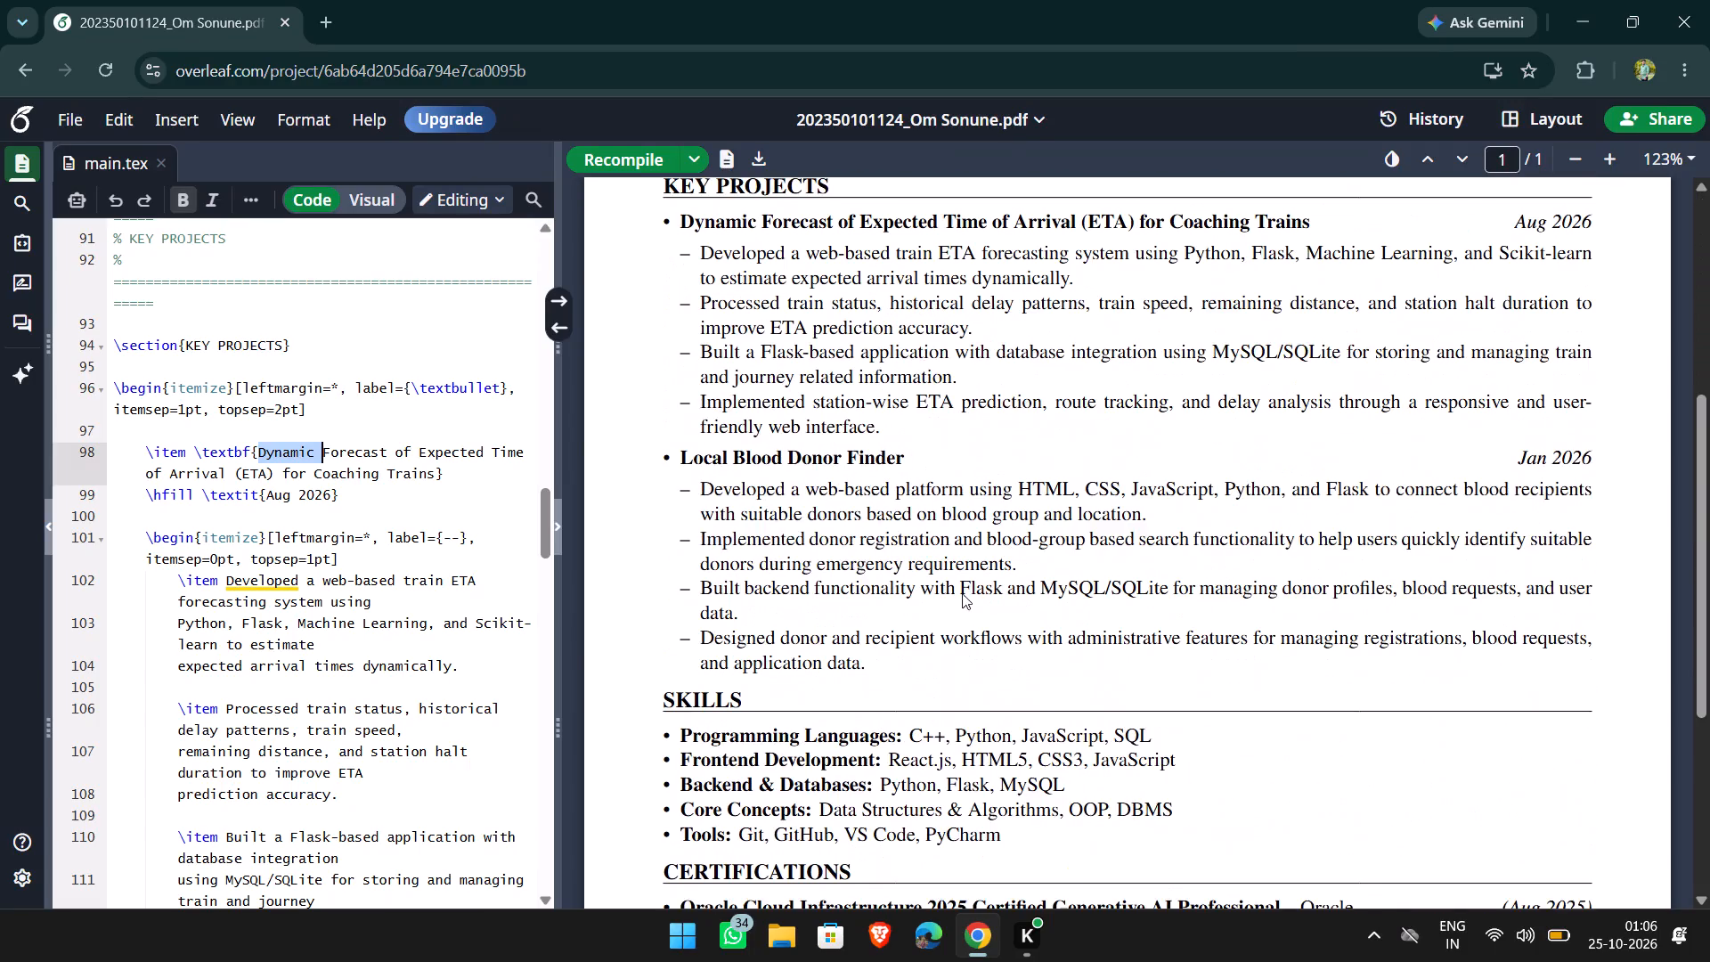
{"action": "scroll", "coordinate": [962, 593], "scroll_direction": "down", "scroll_amount": 6}
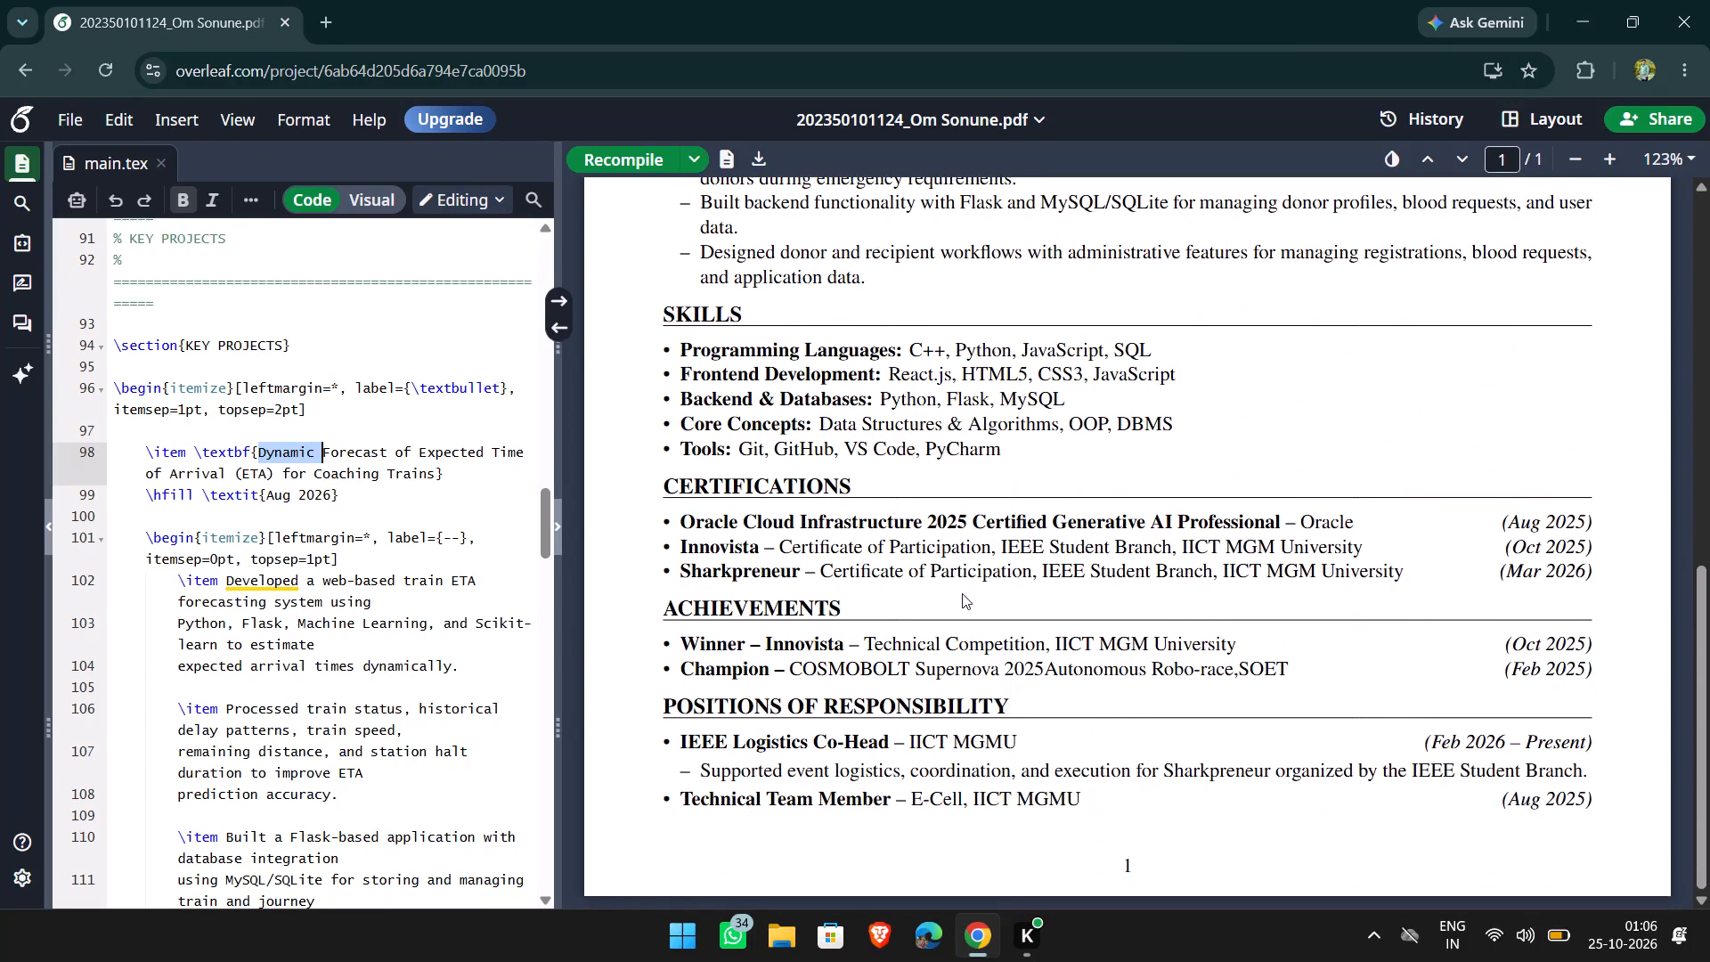
{"action": "scroll", "coordinate": [962, 593], "scroll_direction": "up", "scroll_amount": 5}
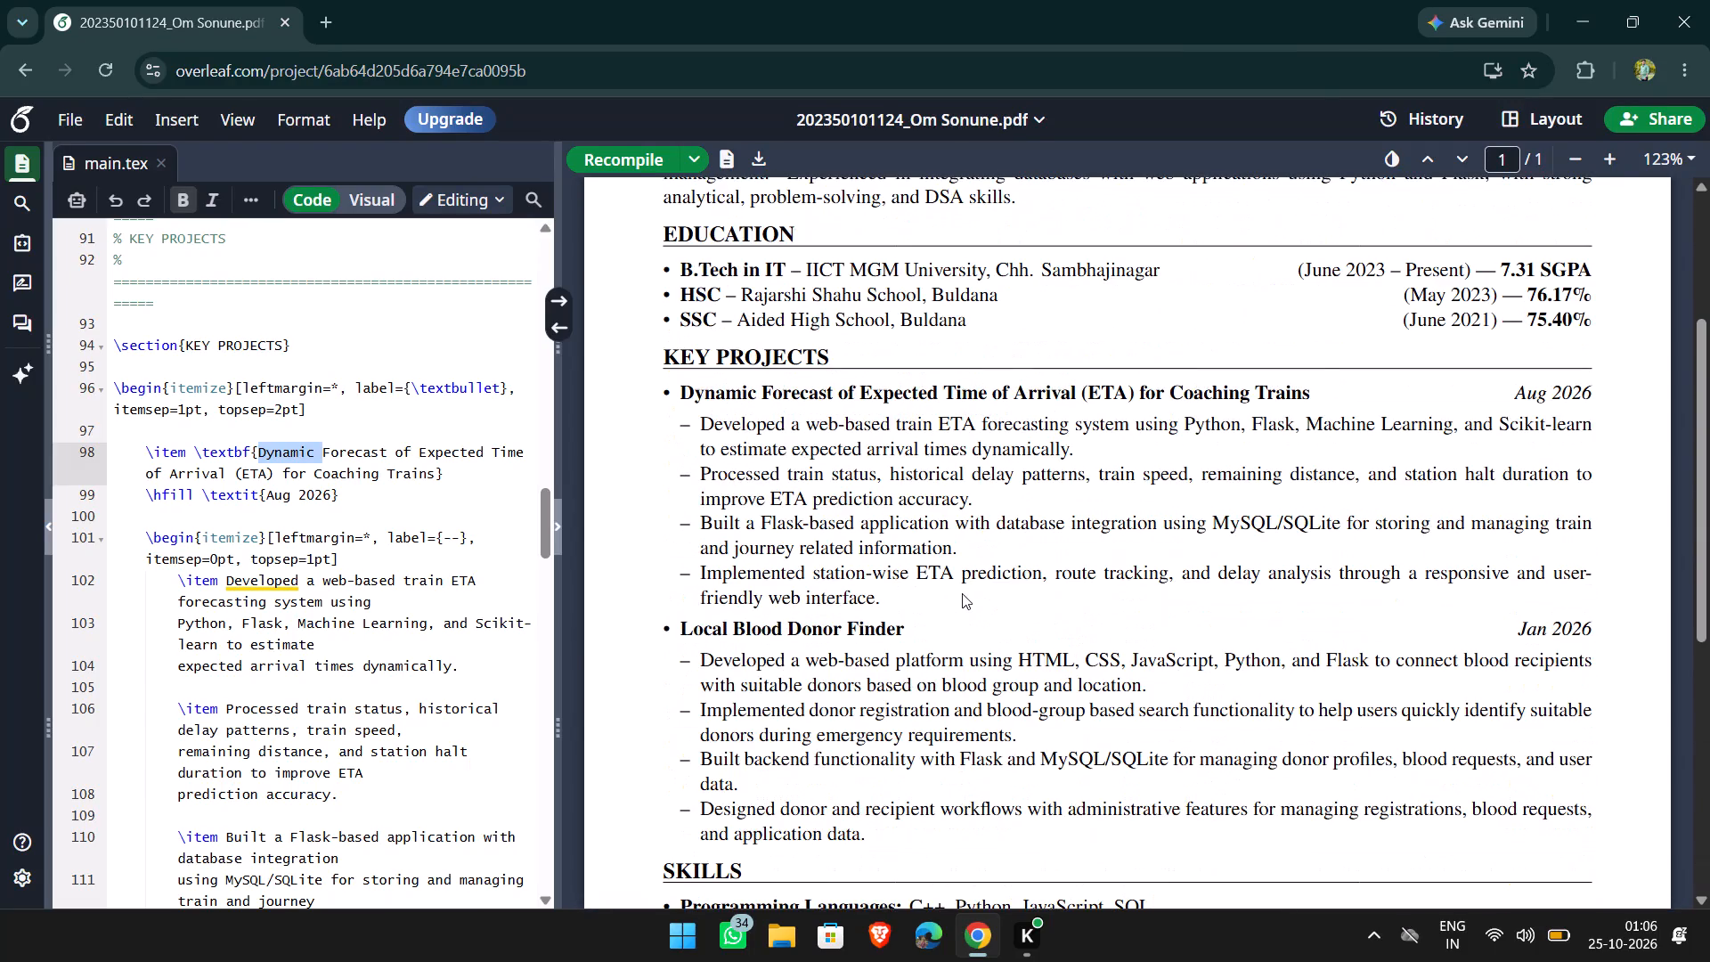
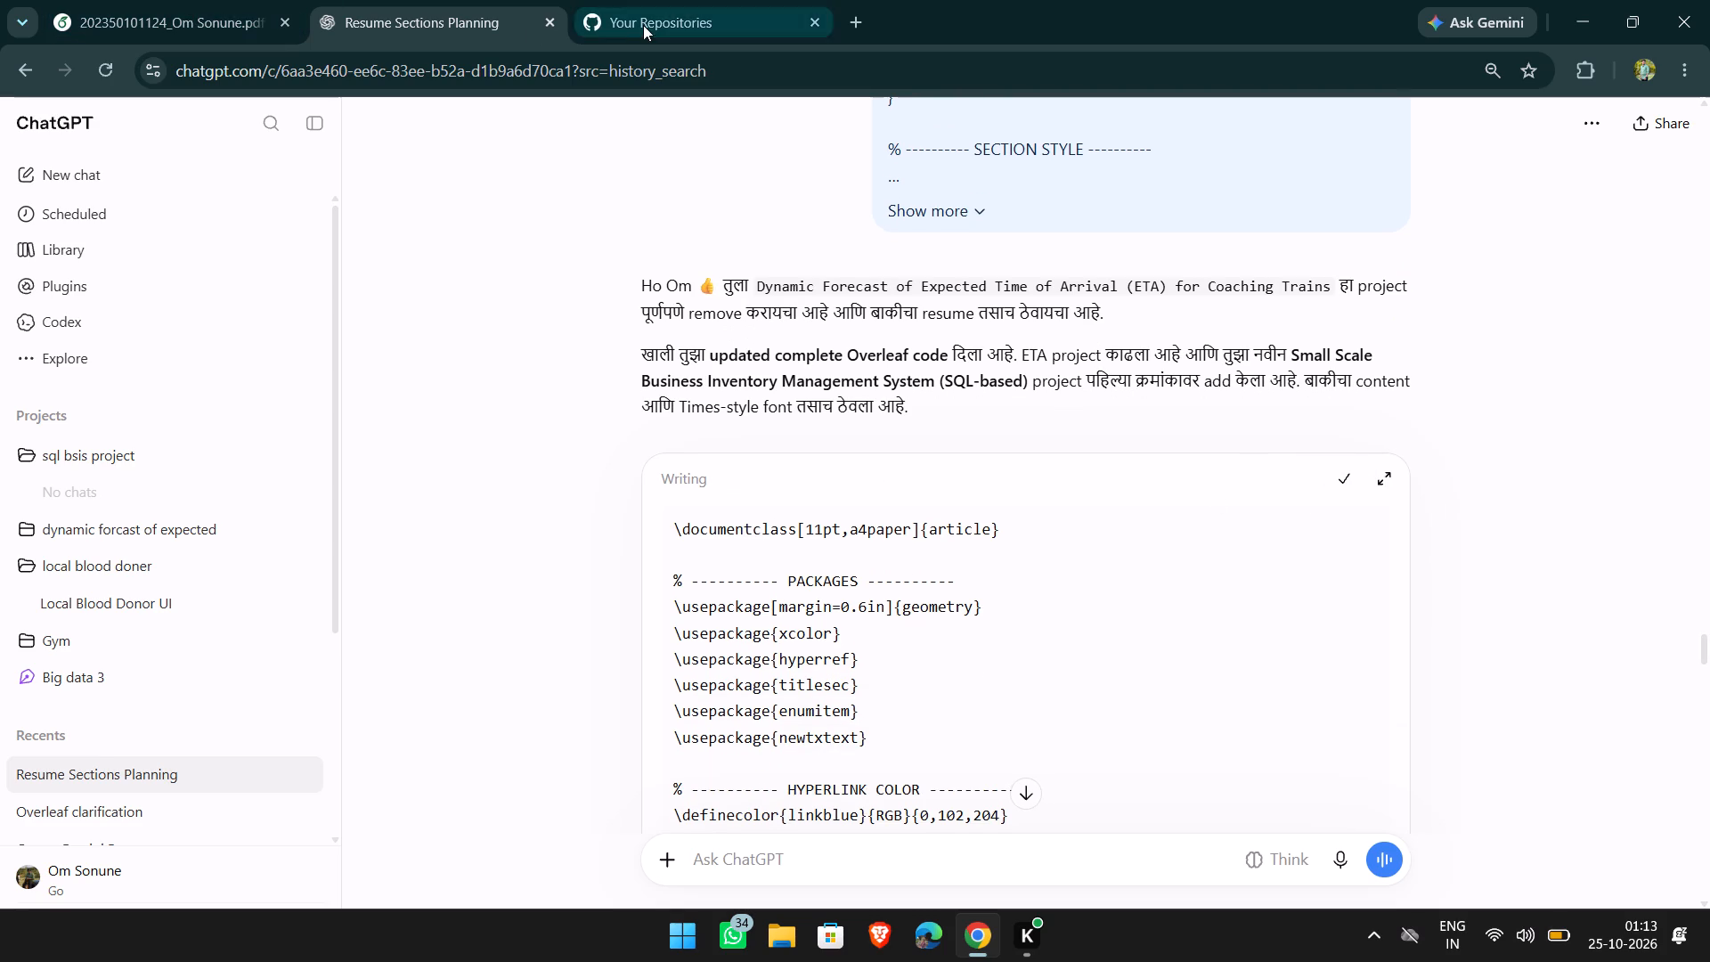
Replace the whole content of main.tex in Overleaf with the copied resume code and recompile the PDF.
{"action": "left_click", "coordinate": [191, 0]}
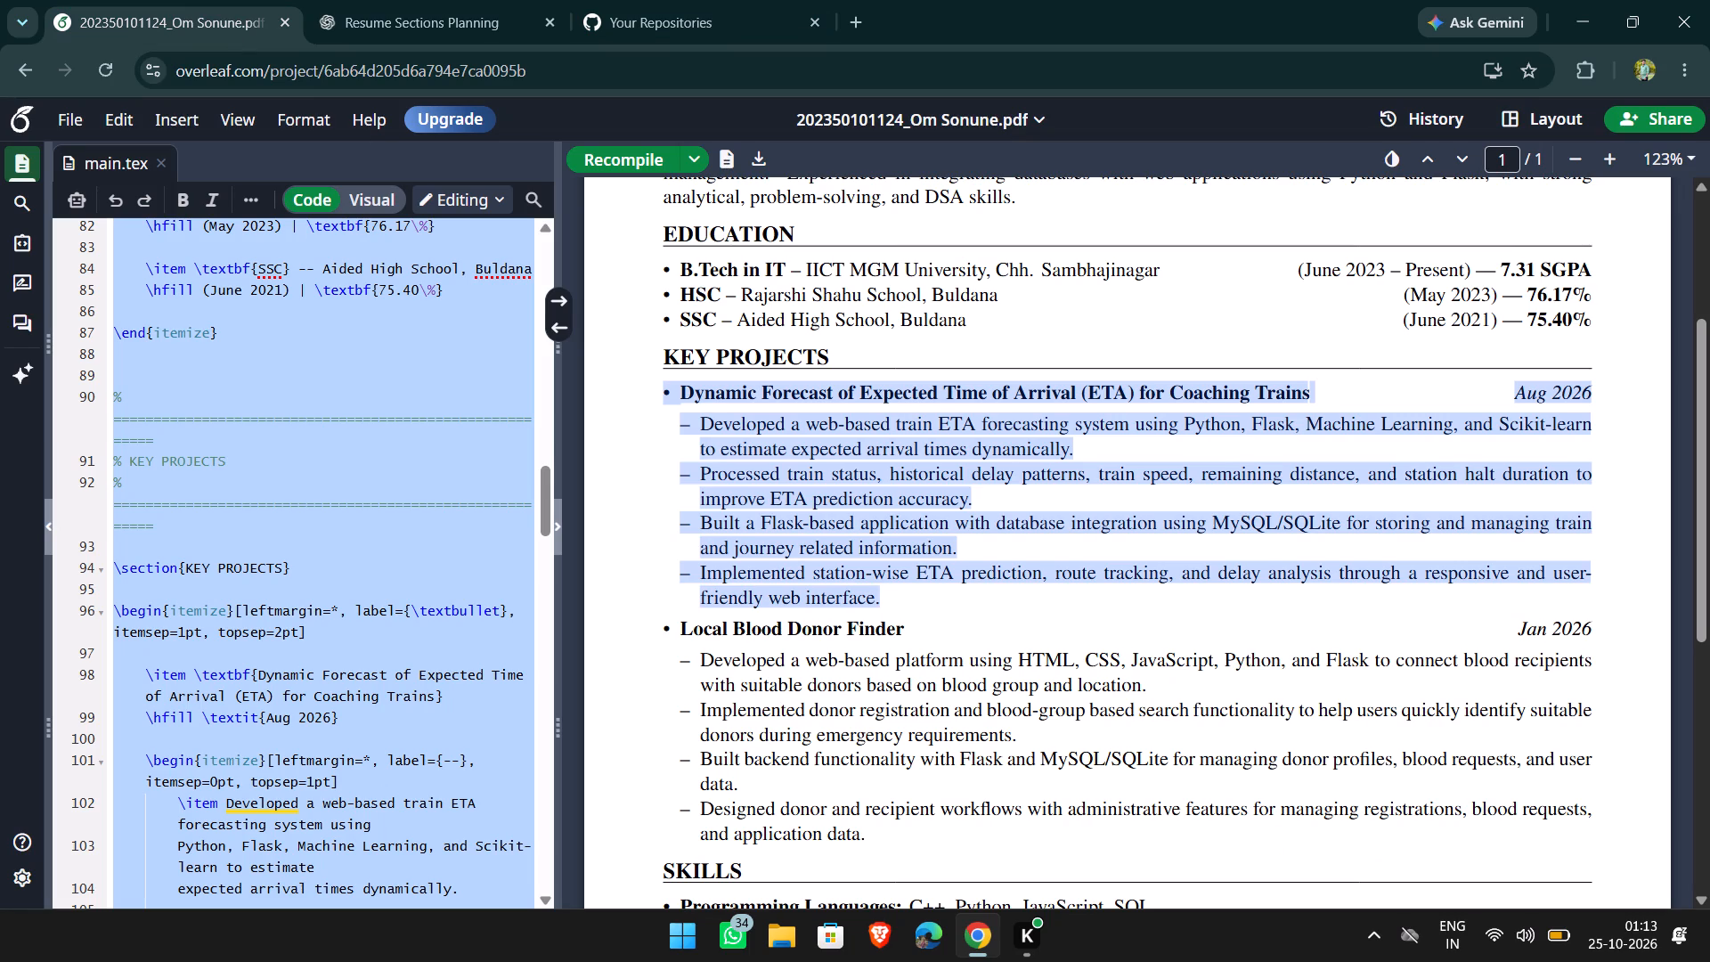
{"action": "left_click", "coordinate": [396, 476], "text": "ctrl"}
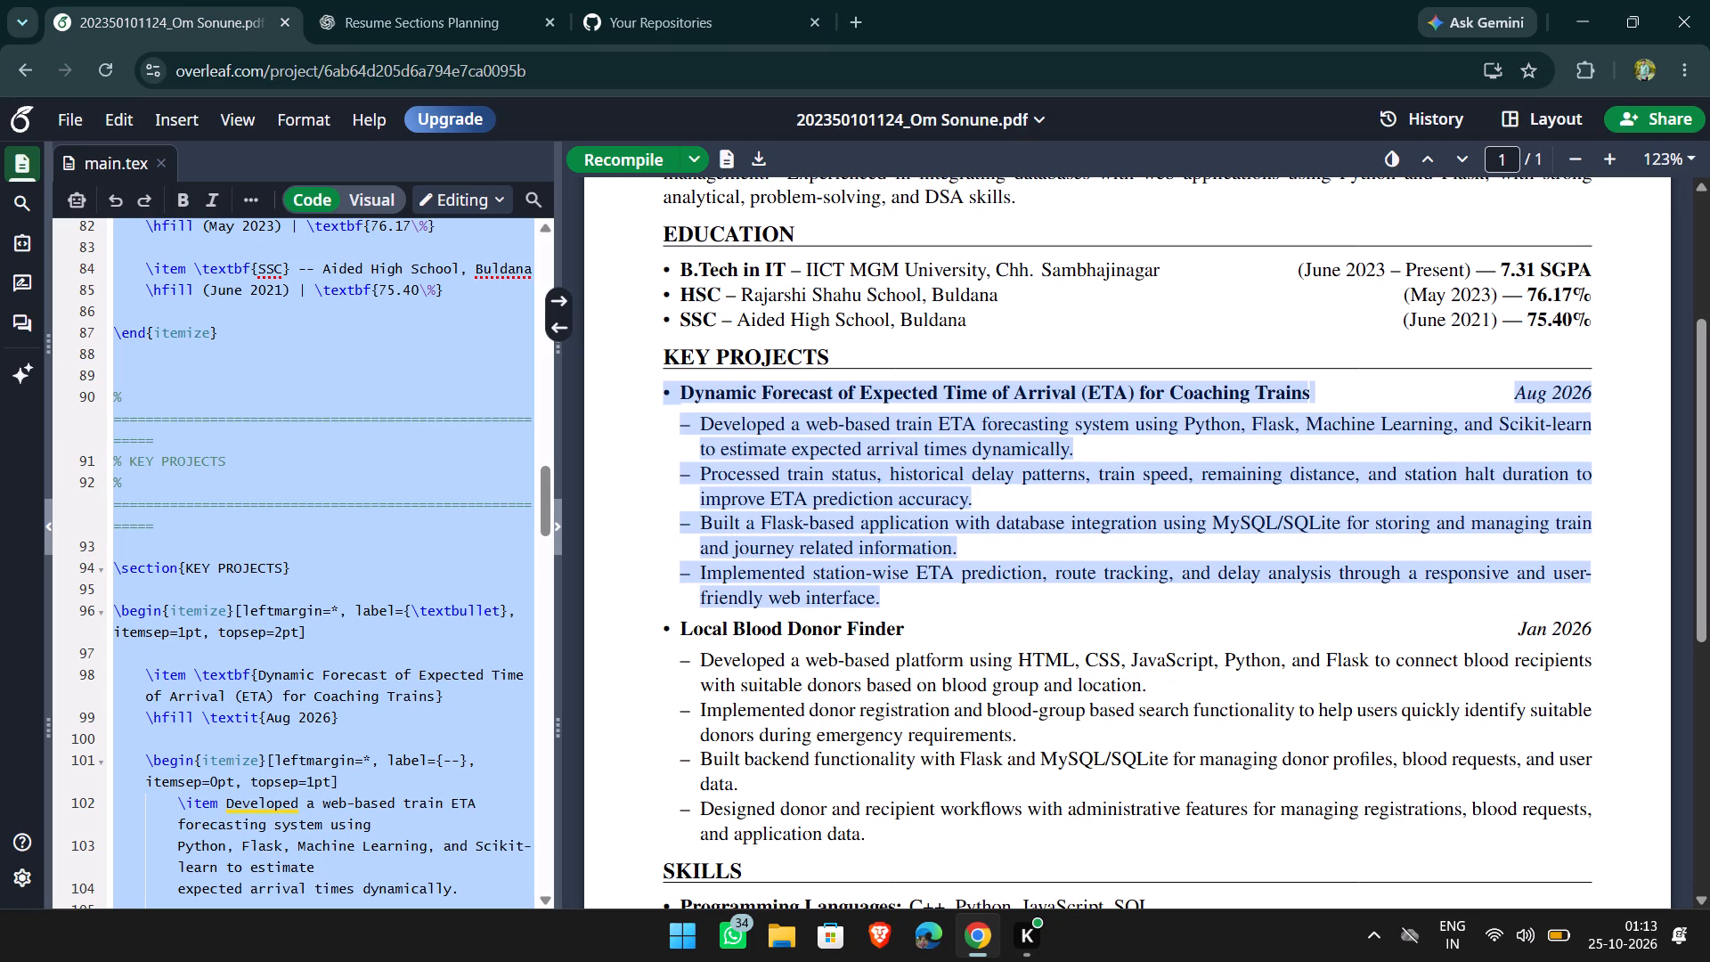
{"action": "left_click", "coordinate": [396, 476]}
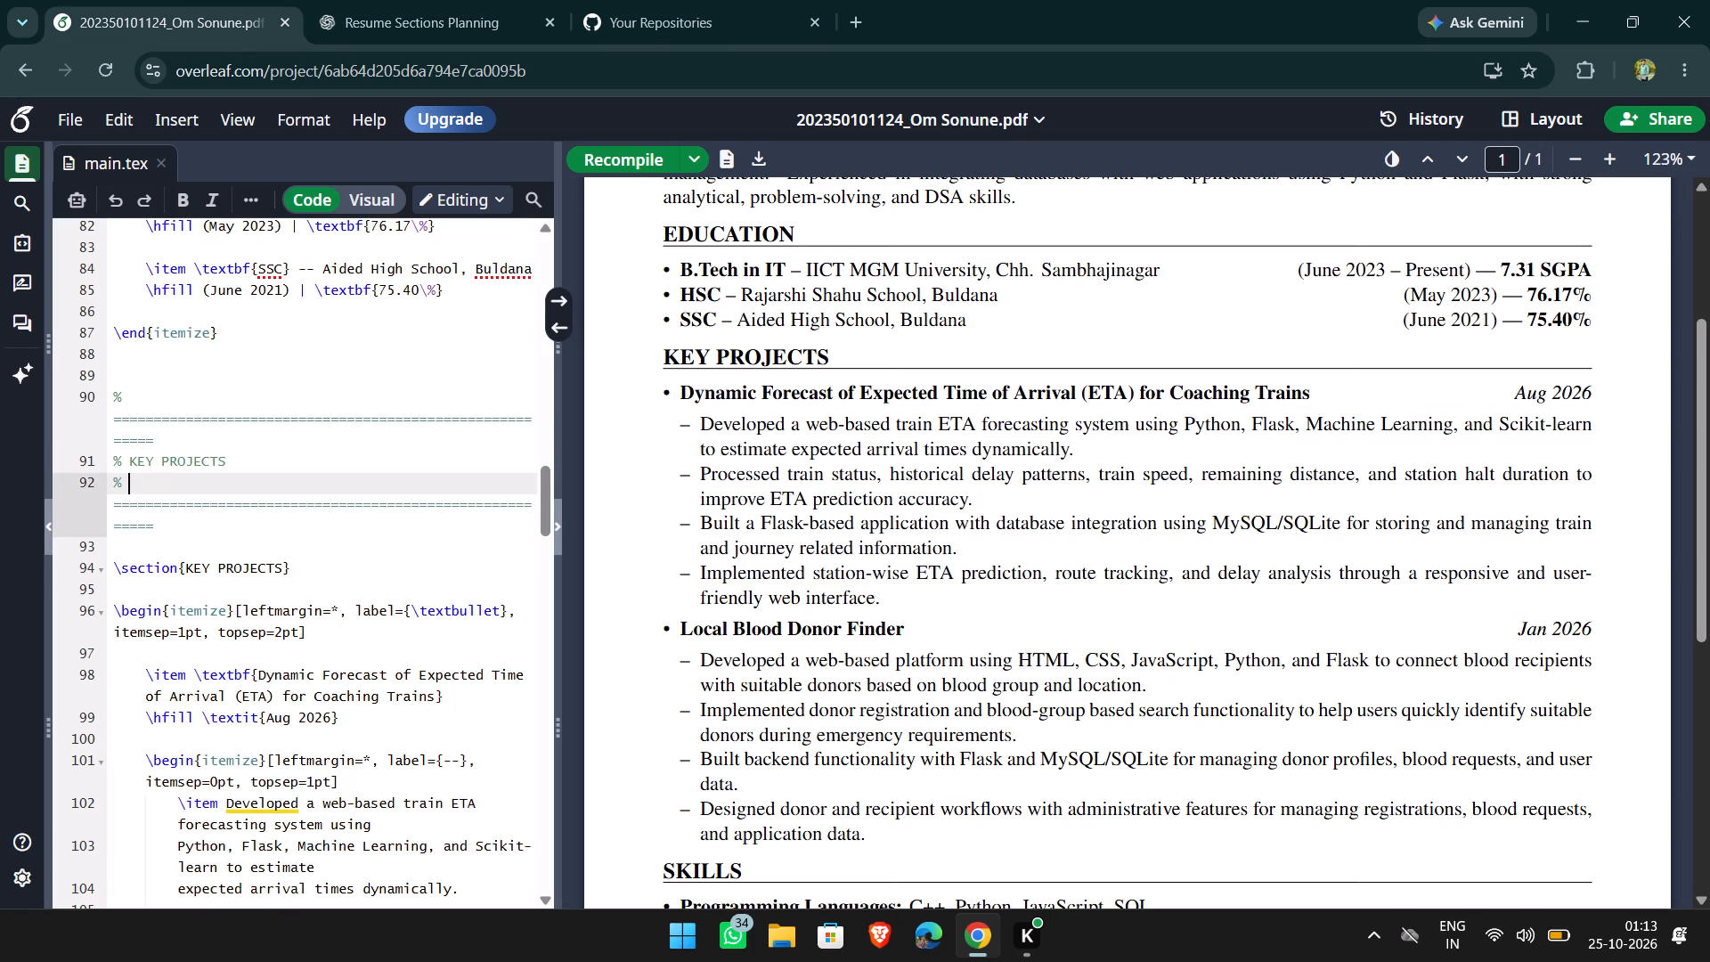
{"action": "key", "text": "ctrl+a"}
{"action": "key", "text": "ctrl+v"}
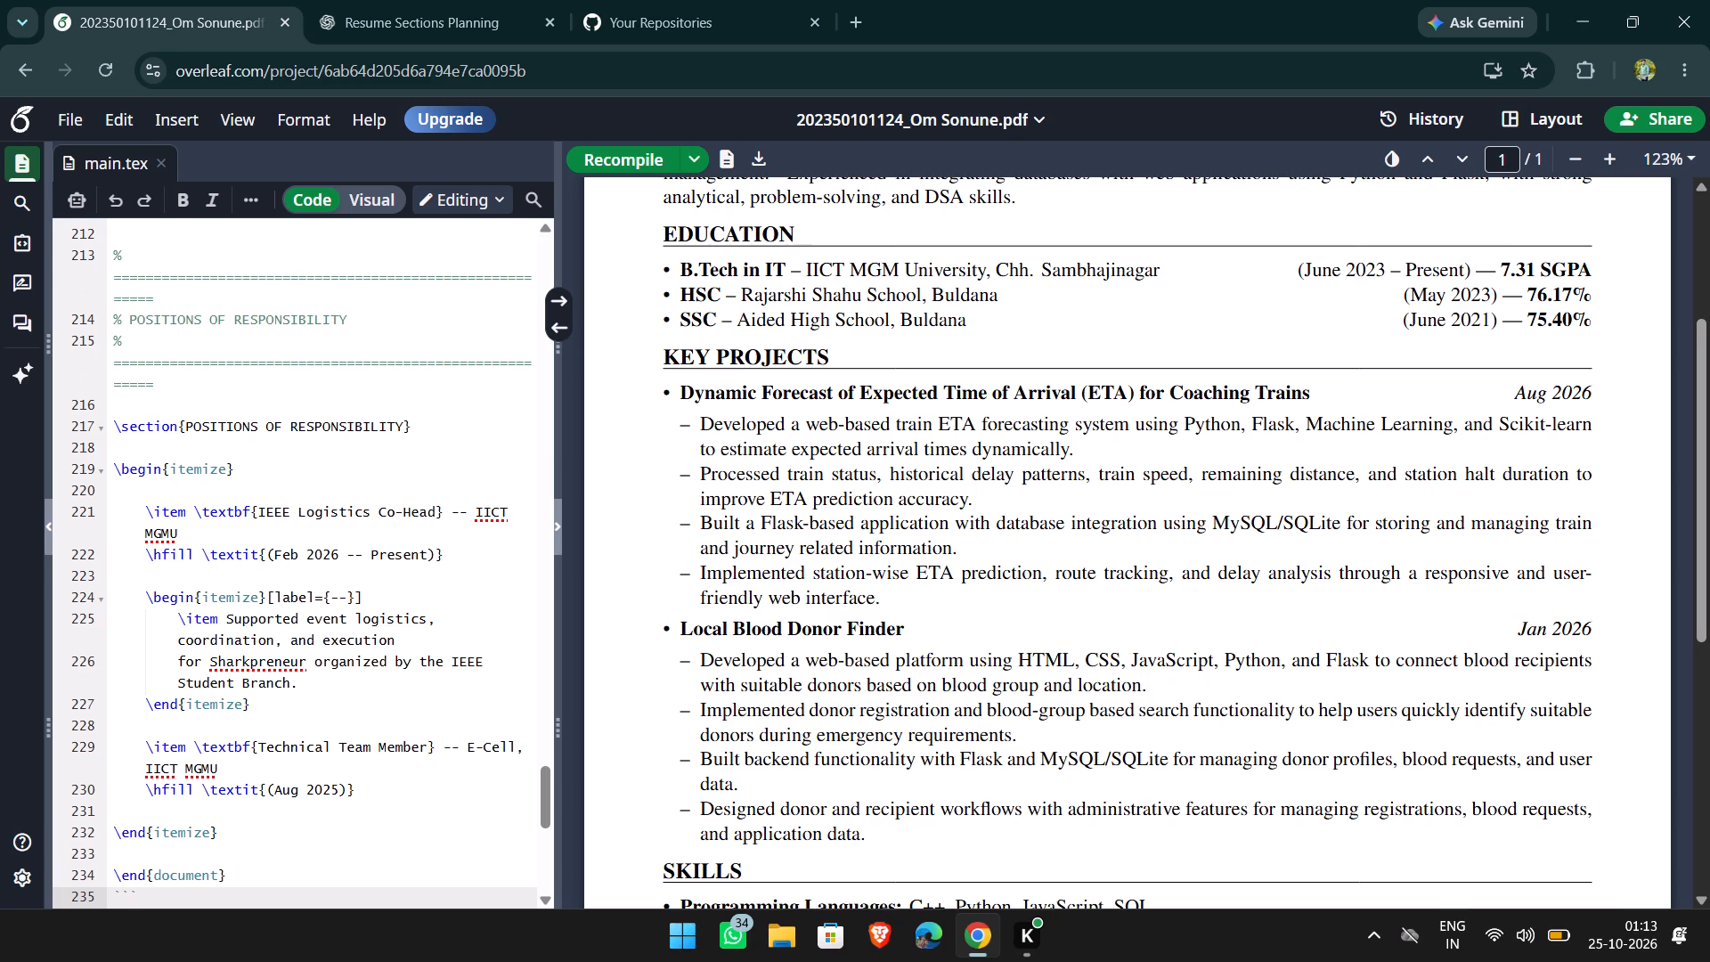
{"action": "left_click", "coordinate": [629, 154]}
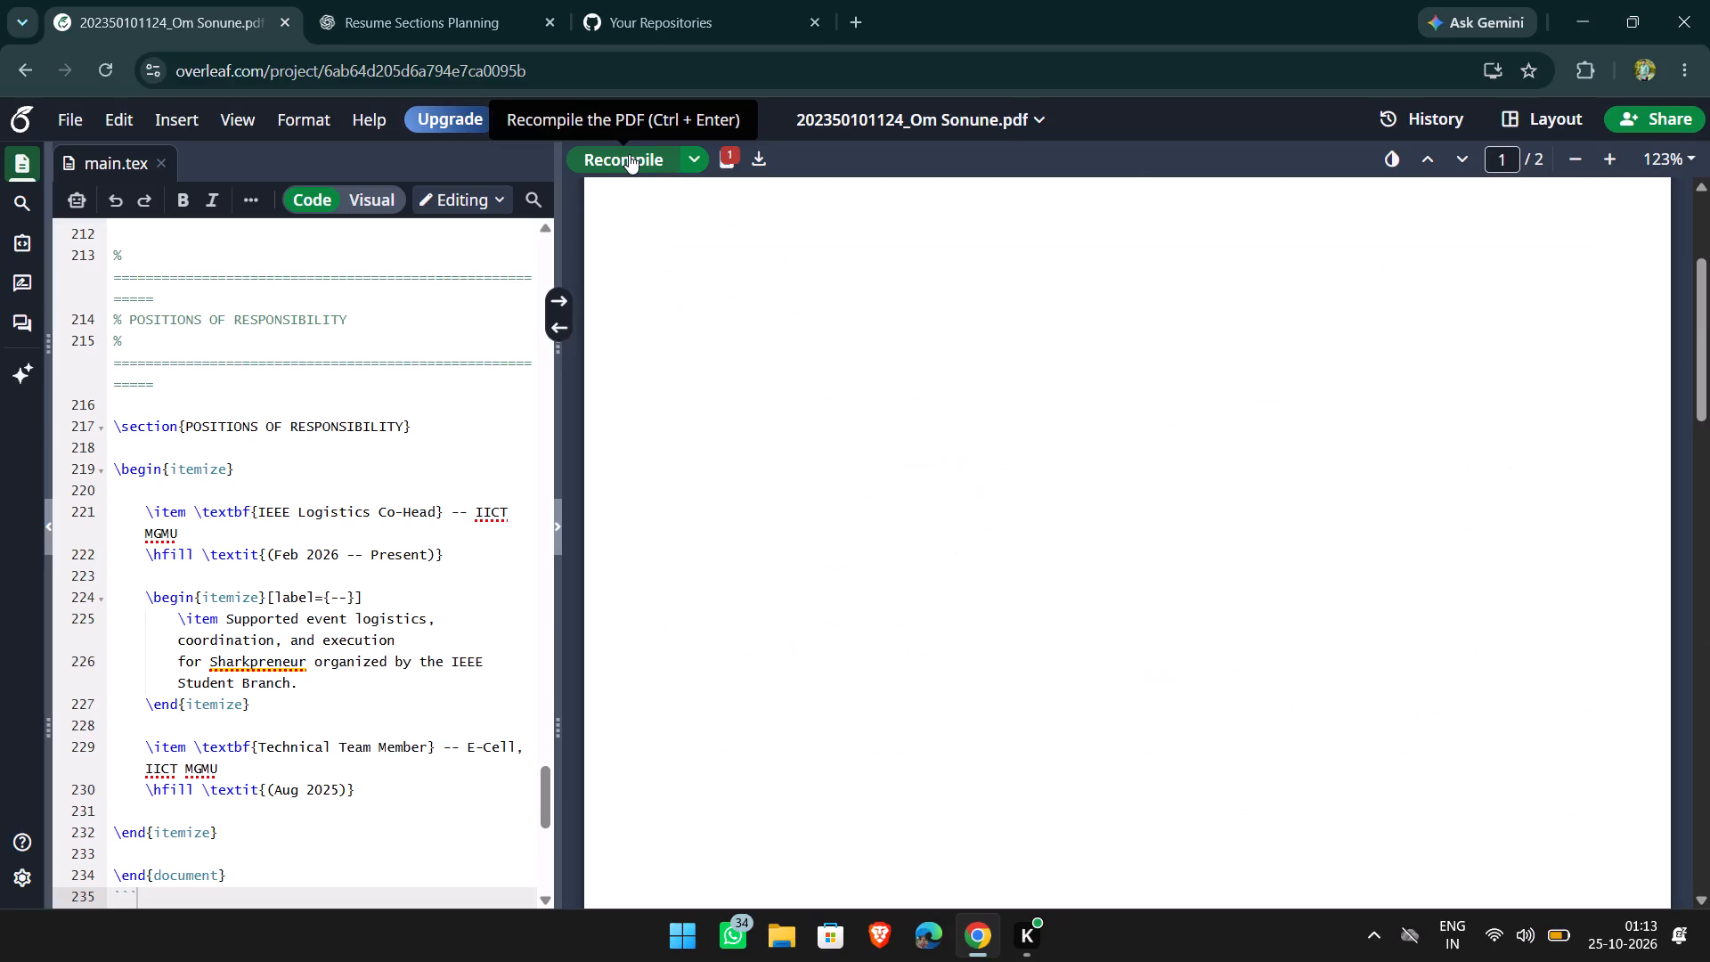
Examine both pages of the recompiled resume, checking the page layout and the Key Projects section.
{"action": "scroll", "coordinate": [730, 319], "scroll_direction": "down", "scroll_amount": 1}
{"action": "scroll", "coordinate": [730, 319], "scroll_direction": "up", "scroll_amount": 1}
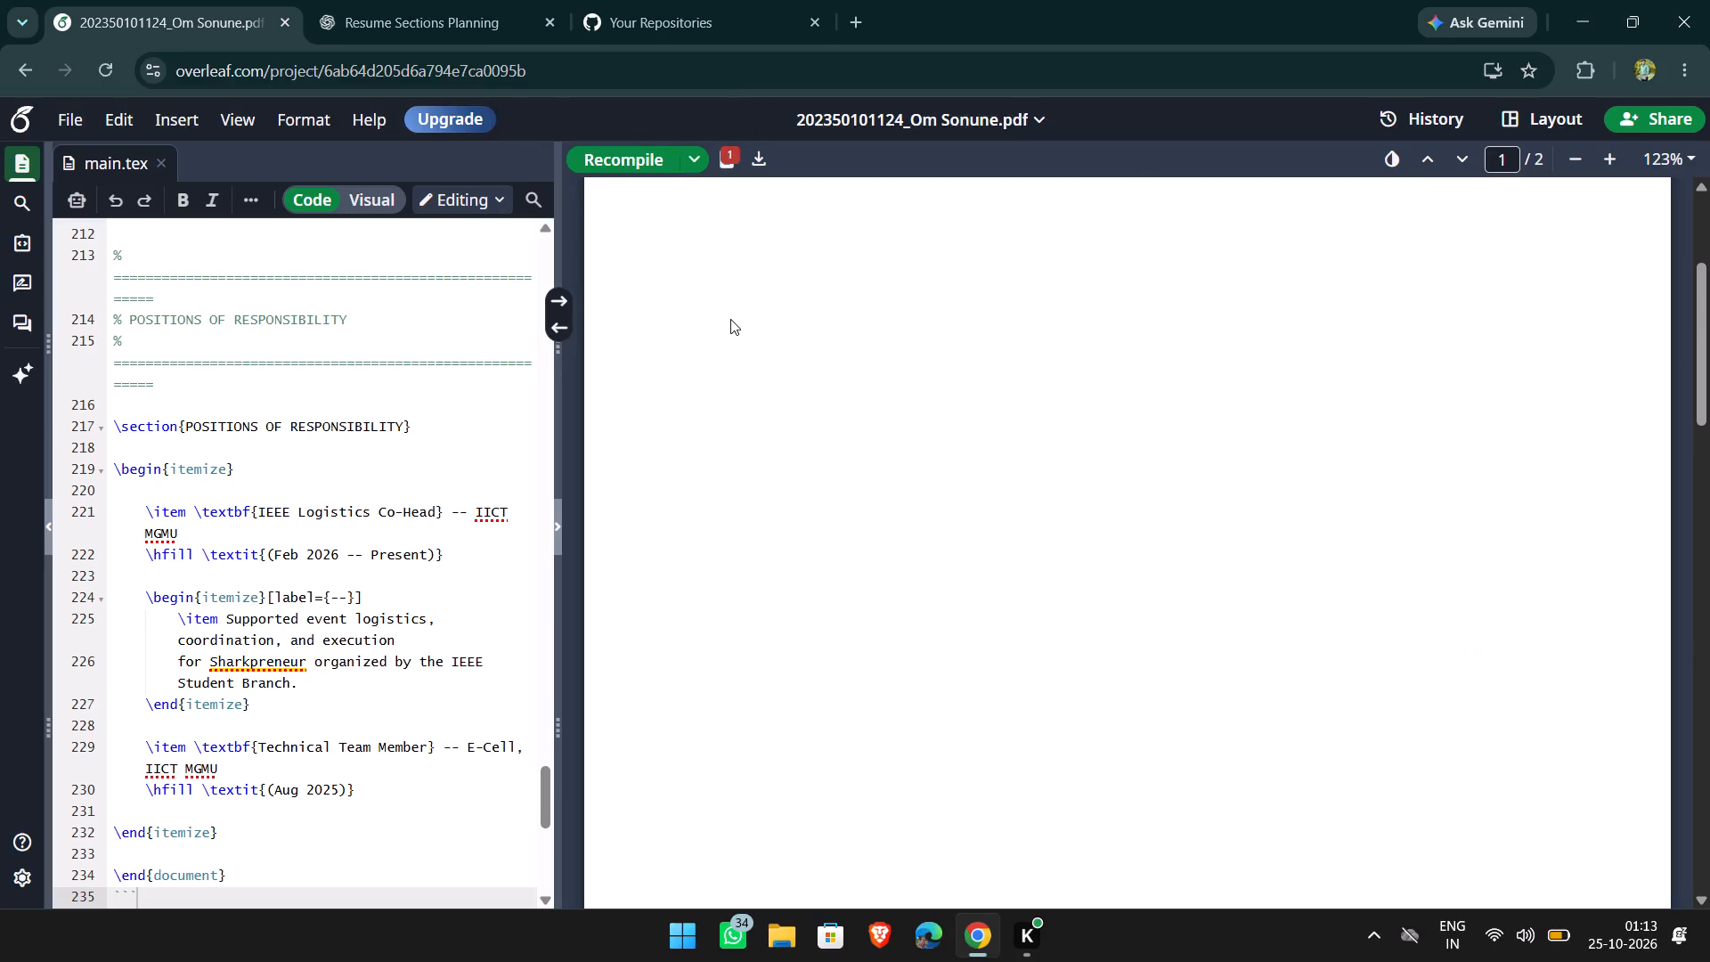
{"action": "scroll", "coordinate": [730, 319], "scroll_direction": "down", "scroll_amount": 1}
{"action": "scroll", "coordinate": [730, 319], "scroll_direction": "up", "scroll_amount": 2}
{"action": "scroll", "coordinate": [730, 319], "scroll_direction": "down", "scroll_amount": 10}
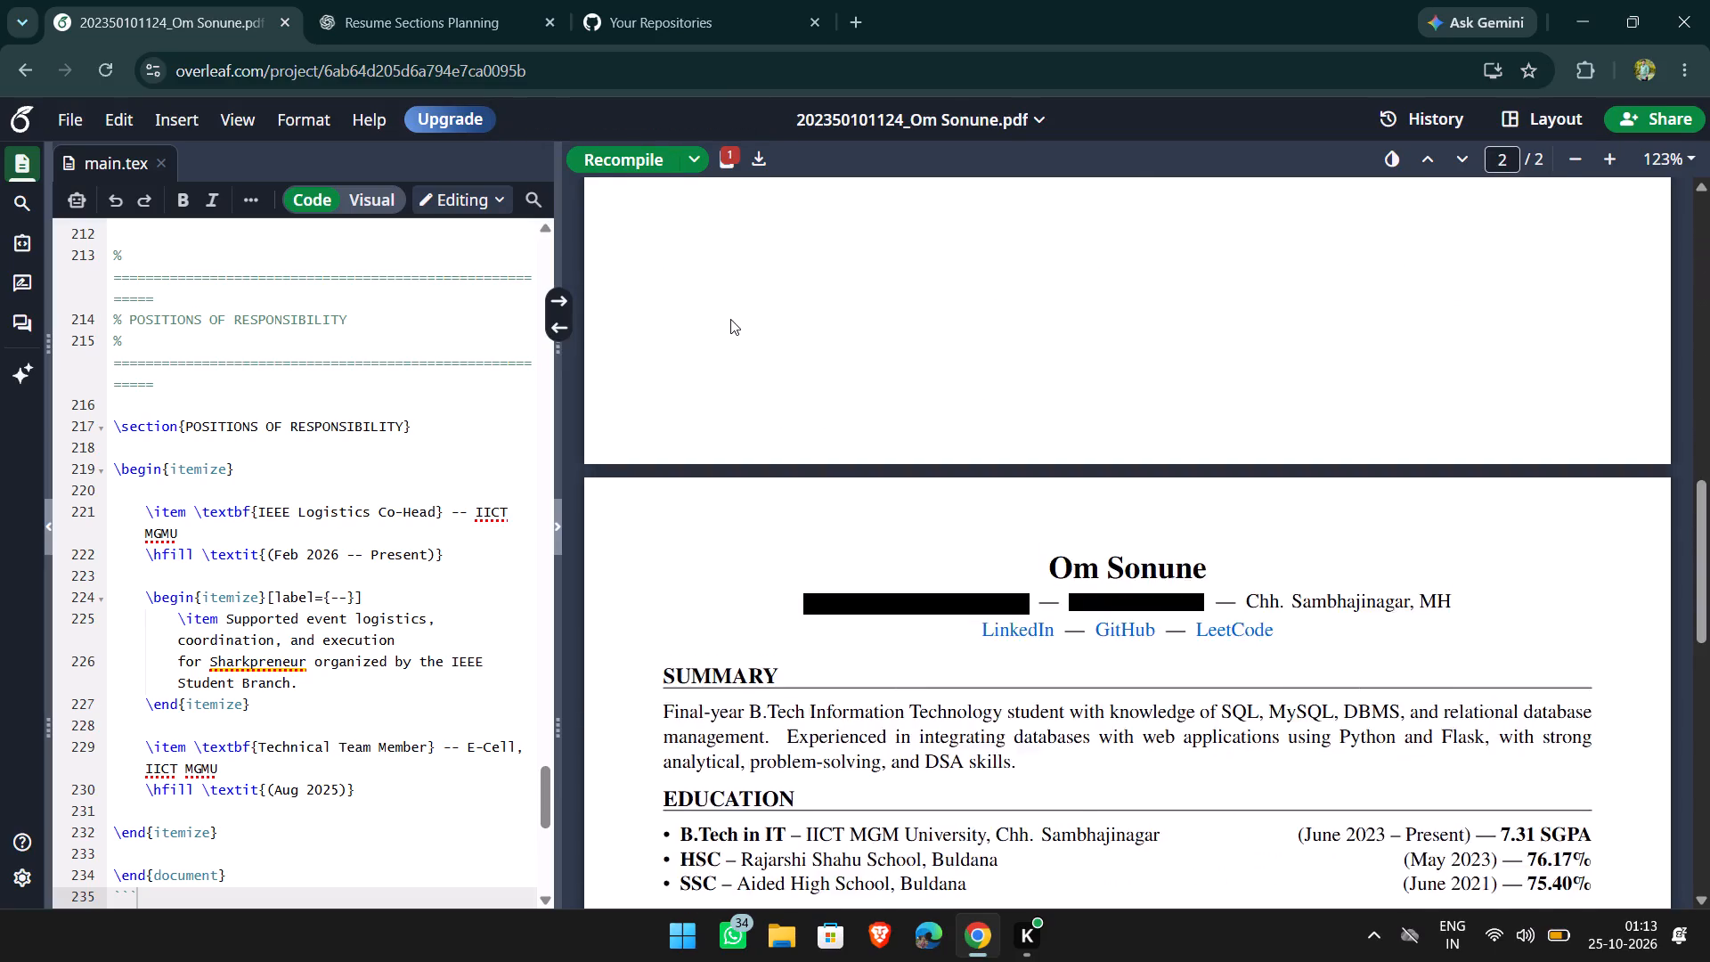
{"action": "scroll", "coordinate": [730, 319], "scroll_direction": "up", "scroll_amount": 5}
{"action": "scroll", "coordinate": [730, 319], "scroll_direction": "down", "scroll_amount": 10}
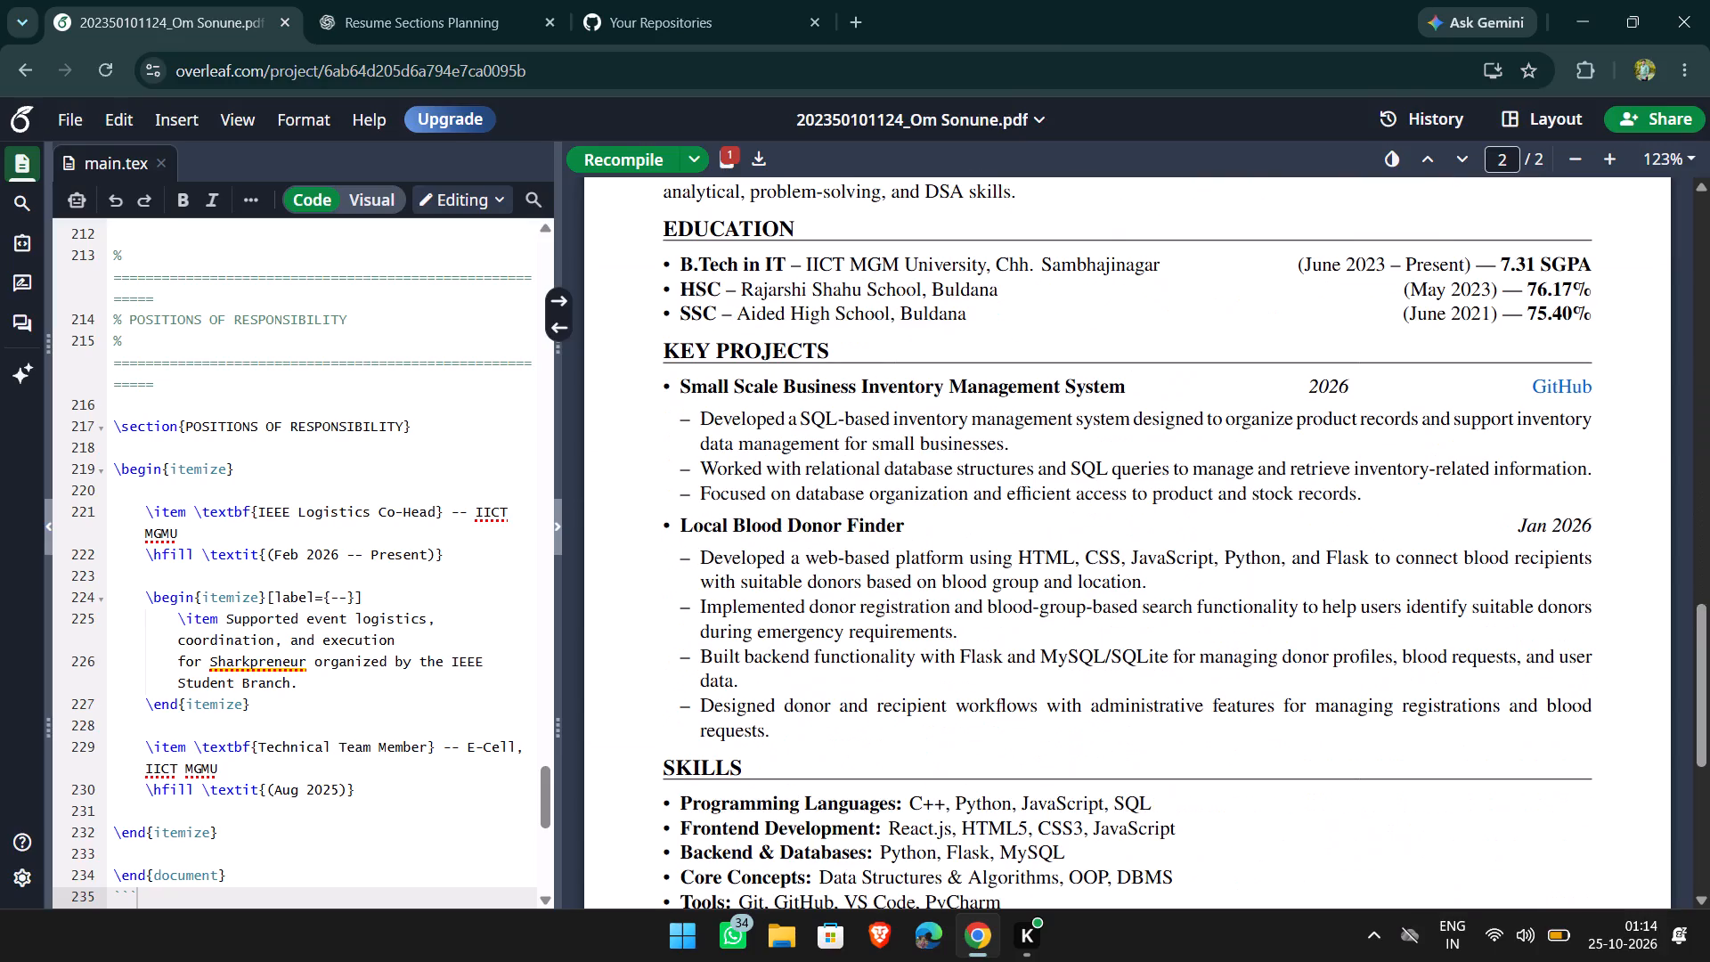
{"action": "scroll", "coordinate": [730, 319], "scroll_direction": "down", "scroll_amount": 5}
{"action": "scroll", "coordinate": [730, 319], "scroll_direction": "up", "scroll_amount": 6}
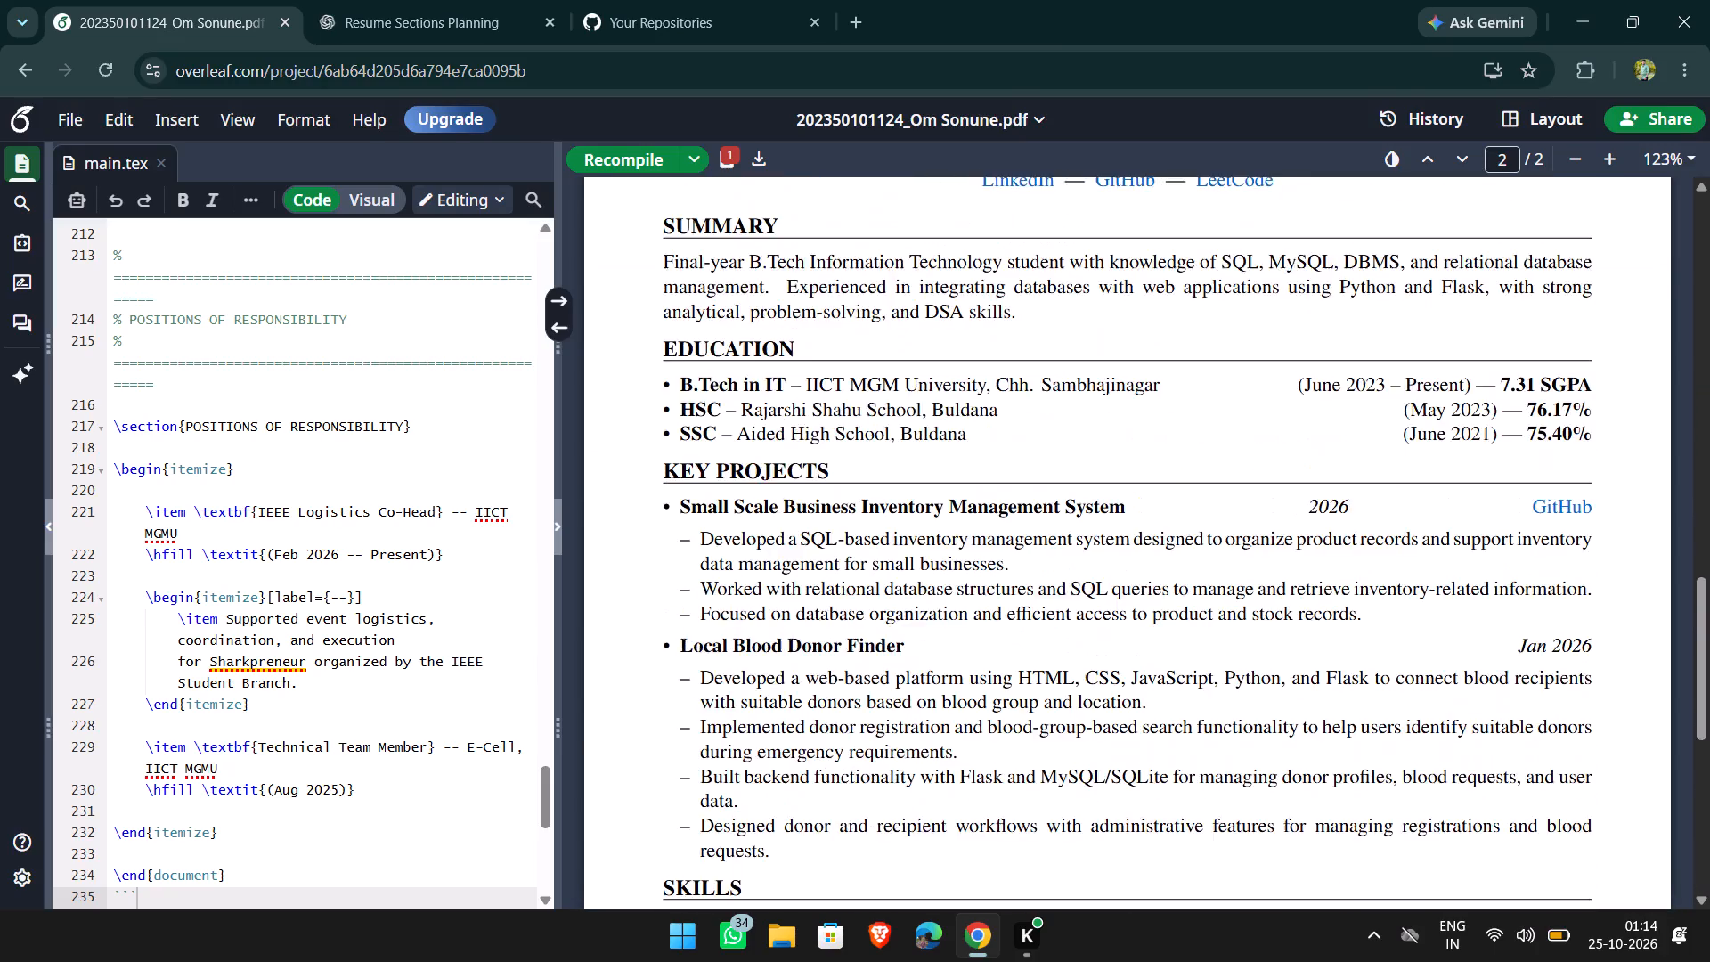
{"action": "scroll", "coordinate": [730, 319], "scroll_direction": "up", "scroll_amount": 18}
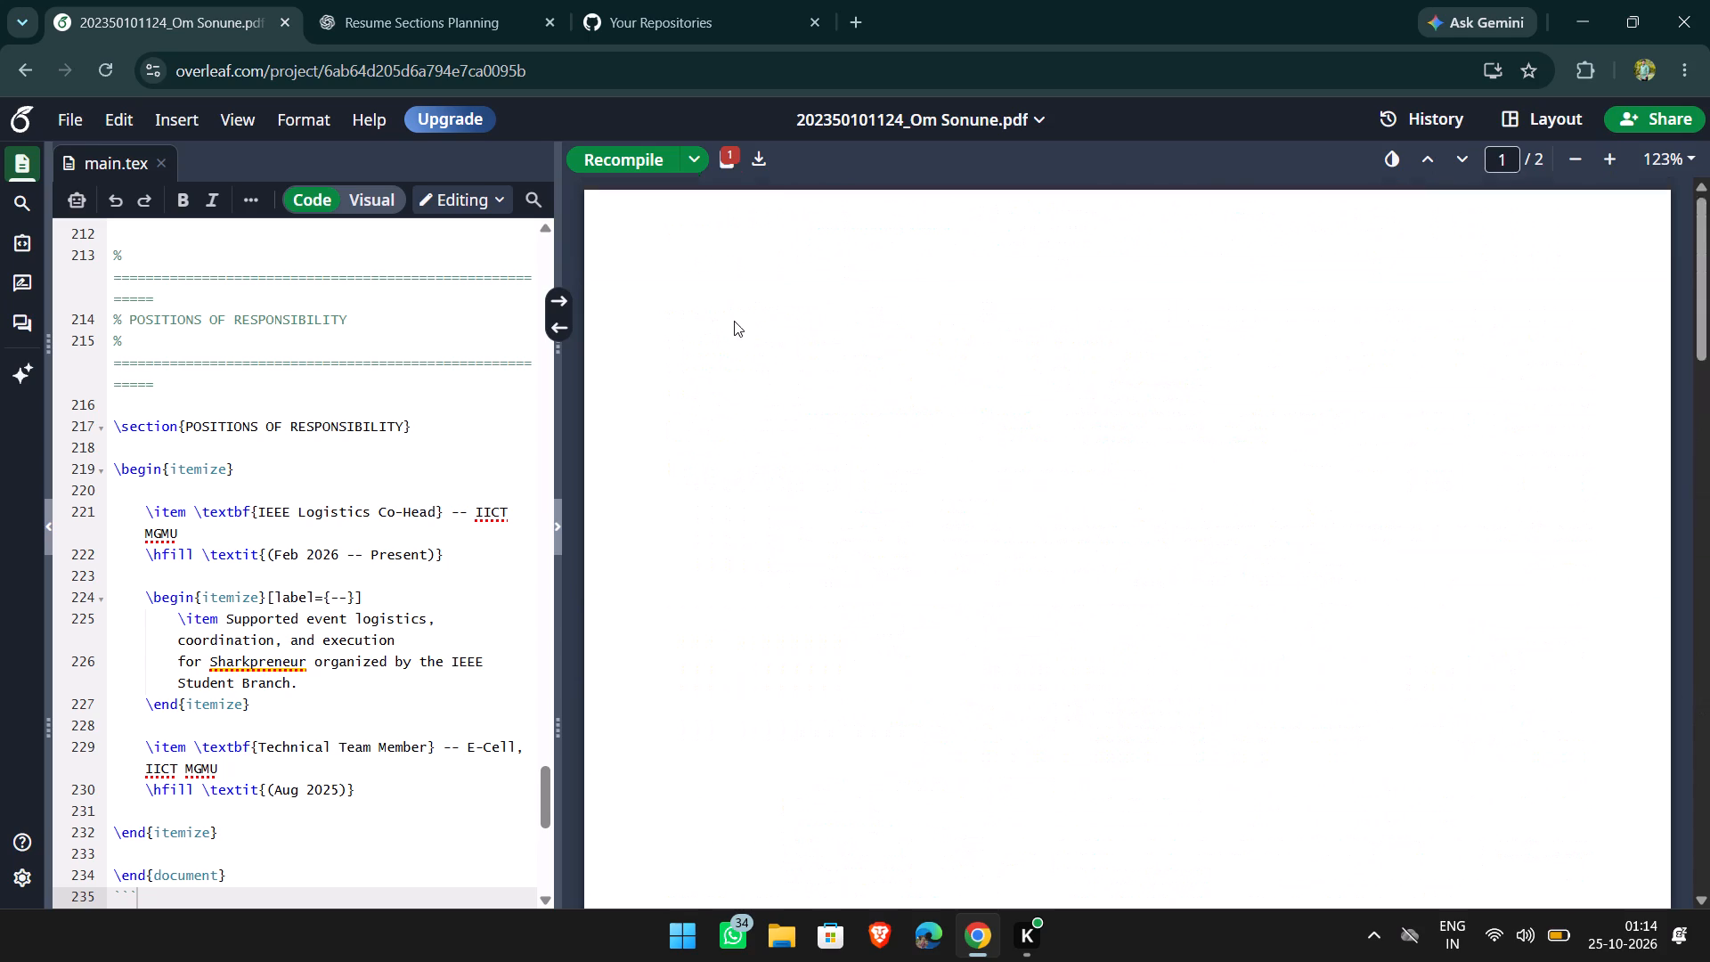
{"action": "left_click", "coordinate": [861, 451]}
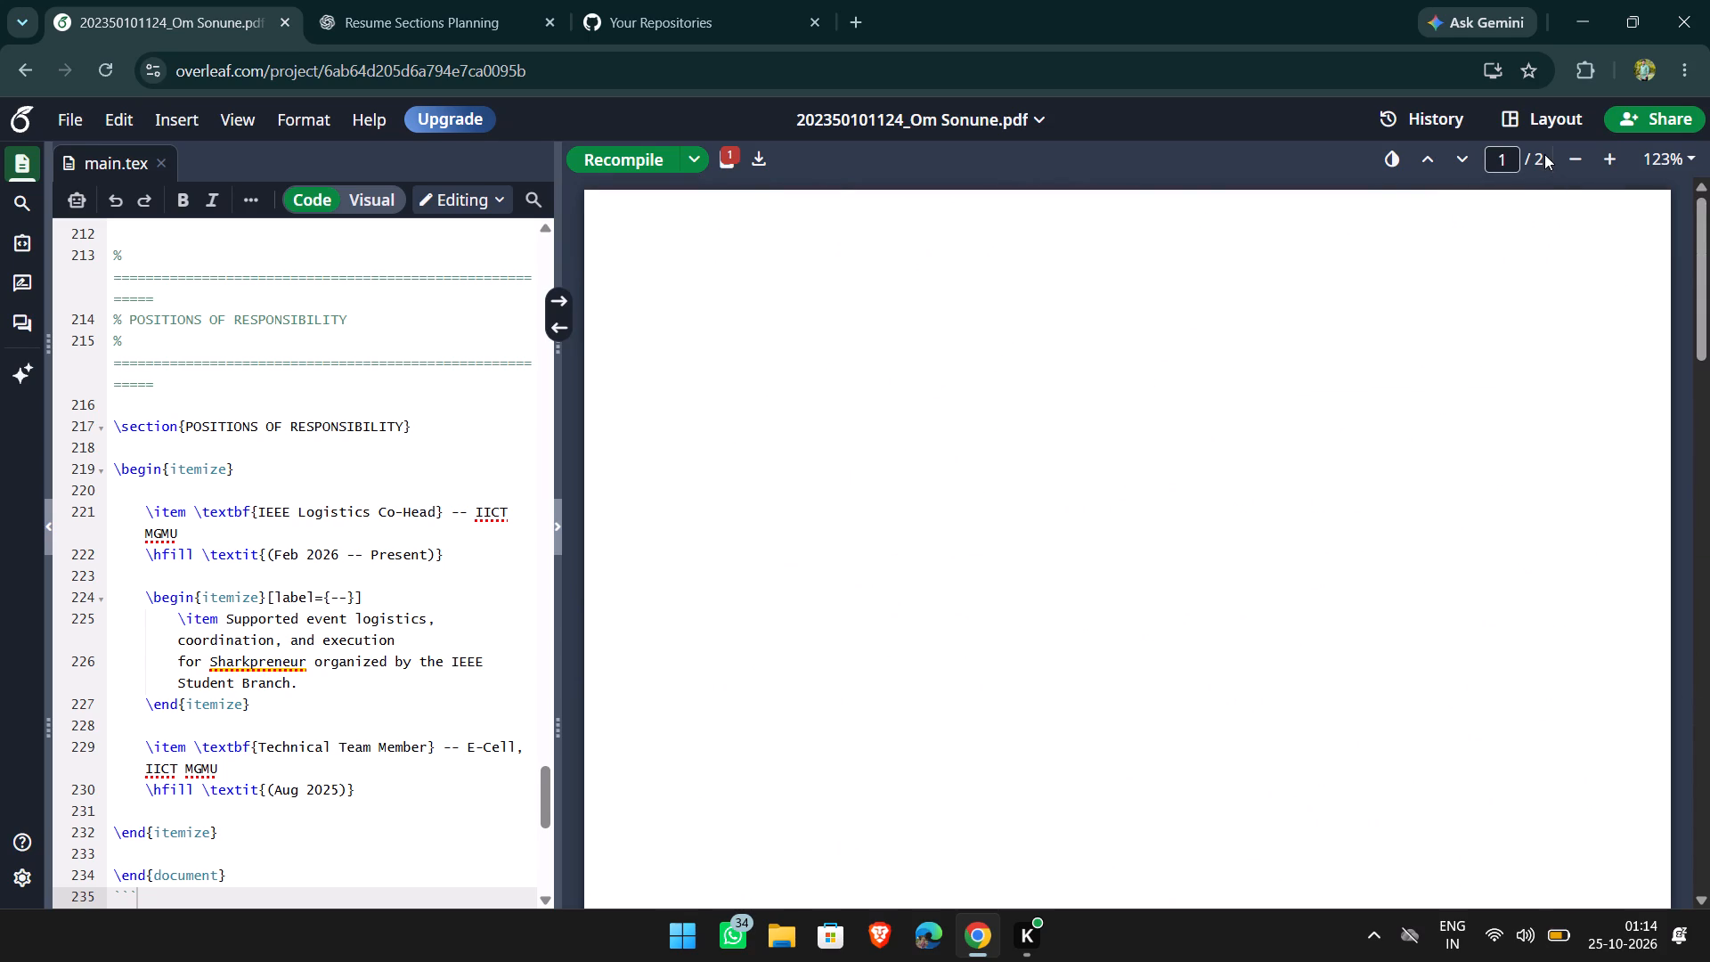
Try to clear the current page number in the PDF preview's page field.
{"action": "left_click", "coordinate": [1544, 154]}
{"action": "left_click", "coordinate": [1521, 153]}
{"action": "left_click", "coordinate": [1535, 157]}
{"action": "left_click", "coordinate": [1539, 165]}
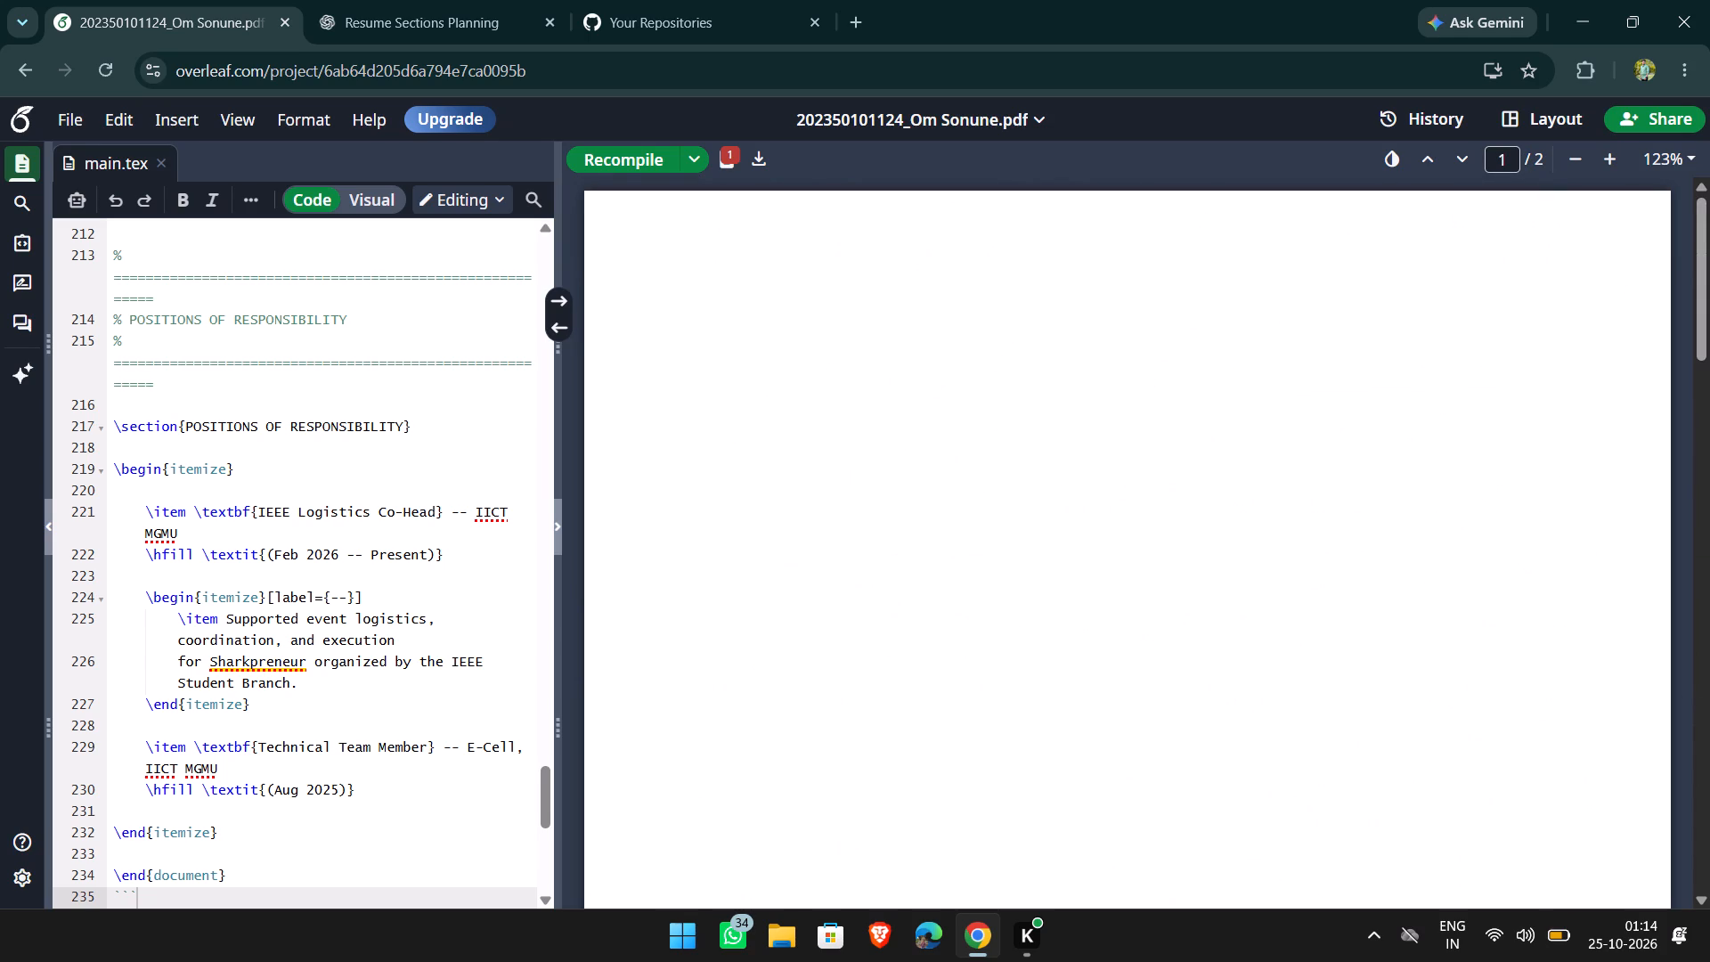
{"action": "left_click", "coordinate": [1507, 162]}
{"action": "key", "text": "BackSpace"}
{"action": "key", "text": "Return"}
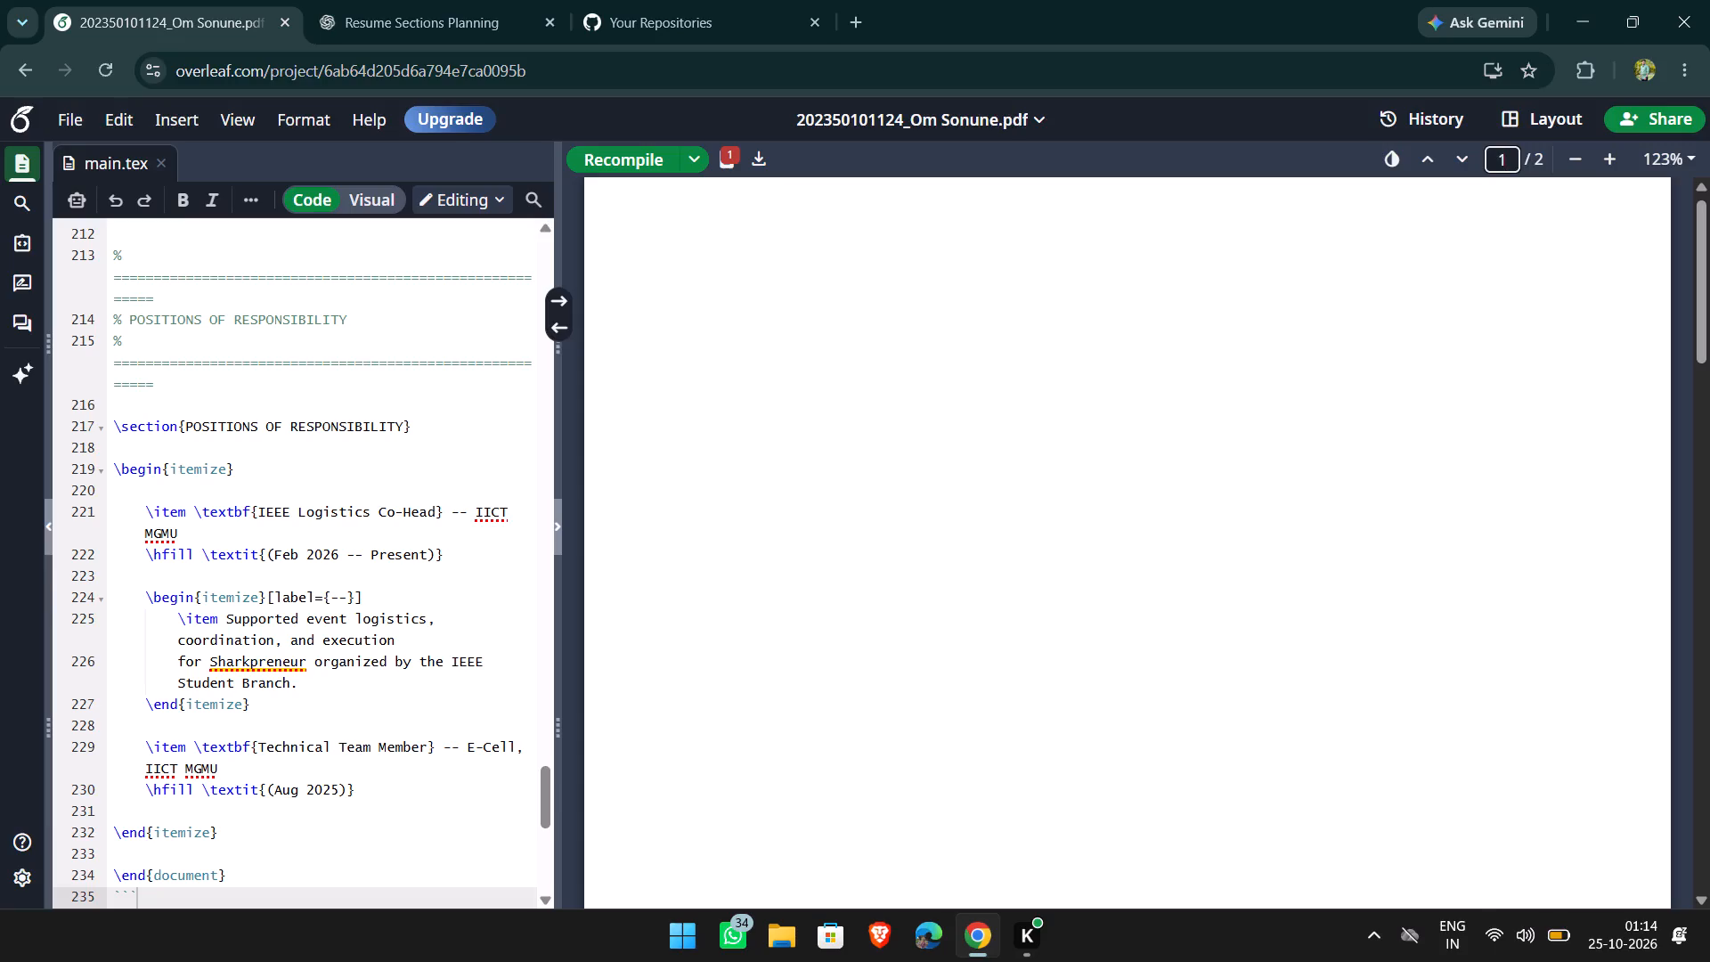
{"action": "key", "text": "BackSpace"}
Examine the second page of the compiled resume, checking the Key Projects entries and the remaining sections.
{"action": "scroll", "coordinate": [1639, 391], "scroll_direction": "down", "scroll_amount": 5}
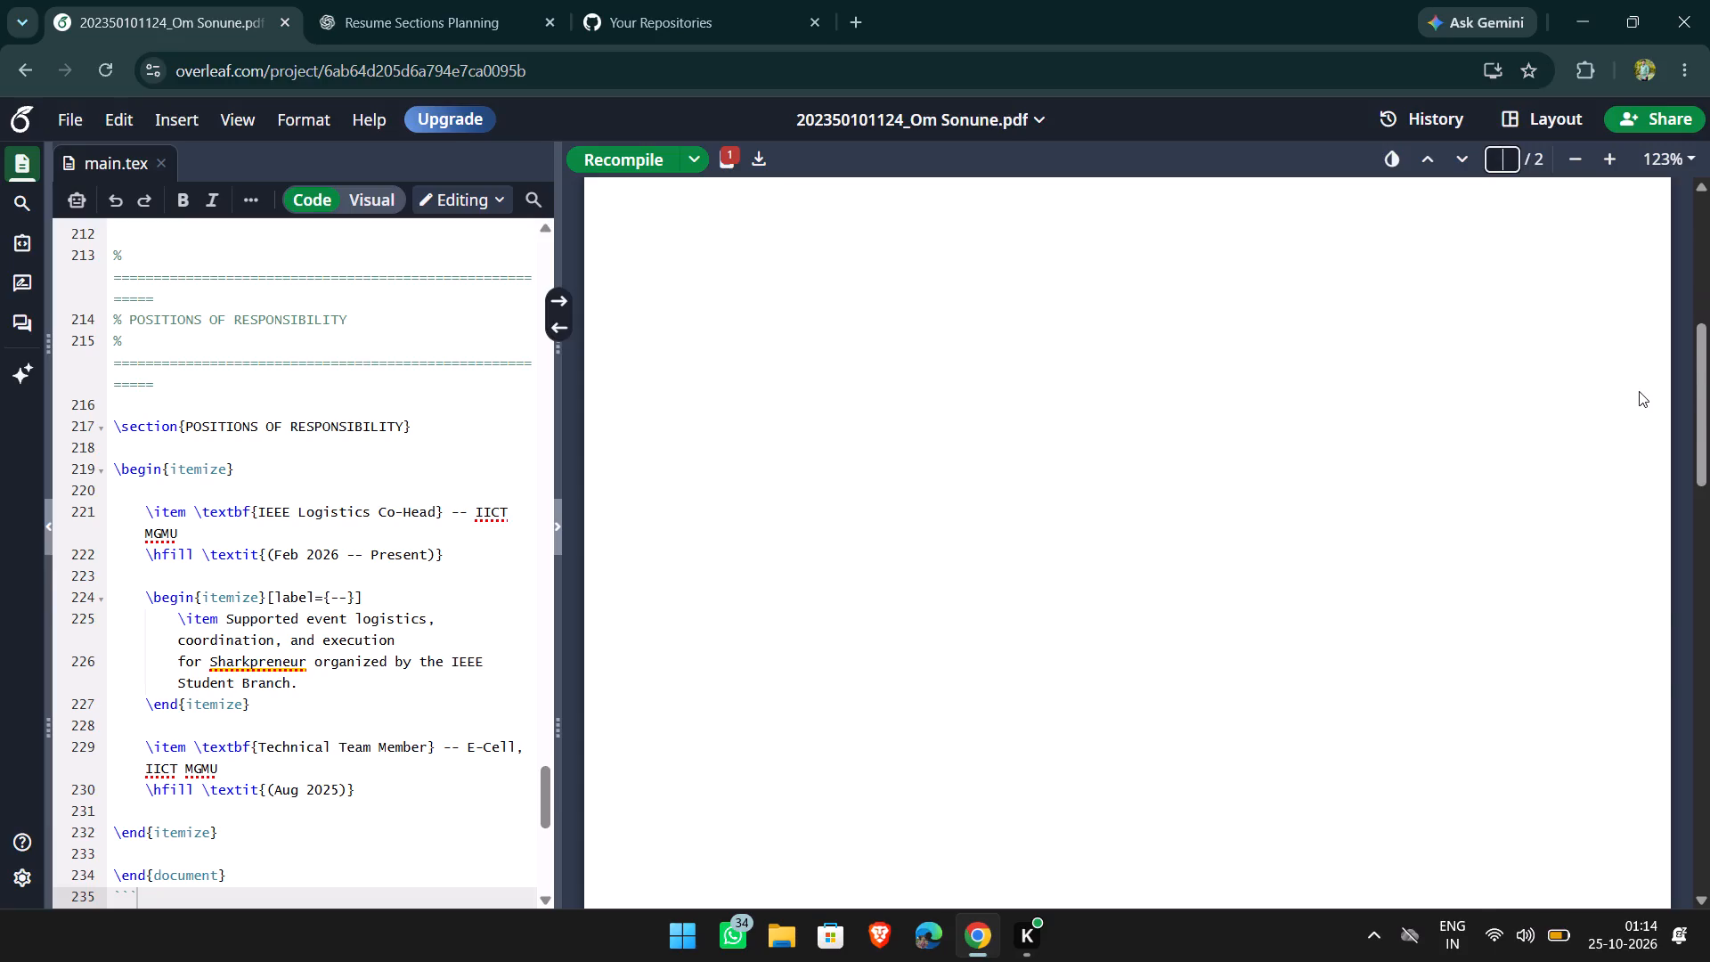
{"action": "scroll", "coordinate": [1610, 407], "scroll_direction": "down", "scroll_amount": 15}
{"action": "scroll", "coordinate": [1541, 430], "scroll_direction": "up", "scroll_amount": 6}
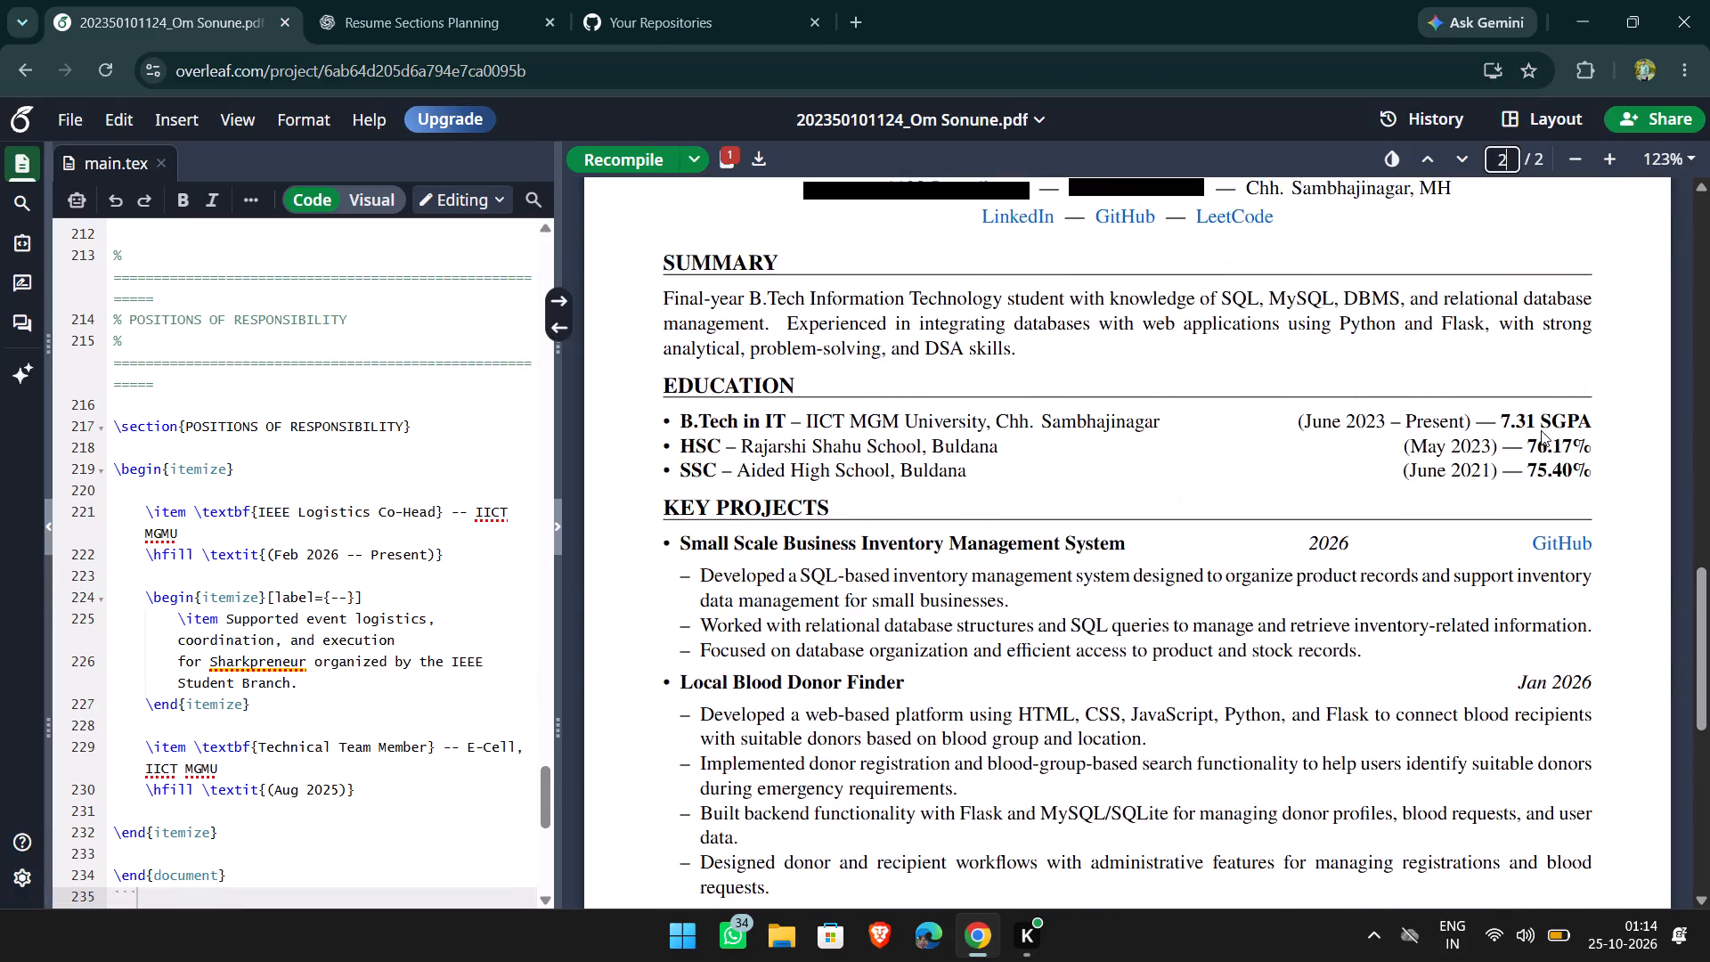
{"action": "scroll", "coordinate": [1541, 430], "scroll_direction": "down", "scroll_amount": 6}
{"action": "scroll", "coordinate": [1541, 430], "scroll_direction": "up", "scroll_amount": 1}
{"action": "scroll", "coordinate": [1541, 430], "scroll_direction": "down", "scroll_amount": 3}
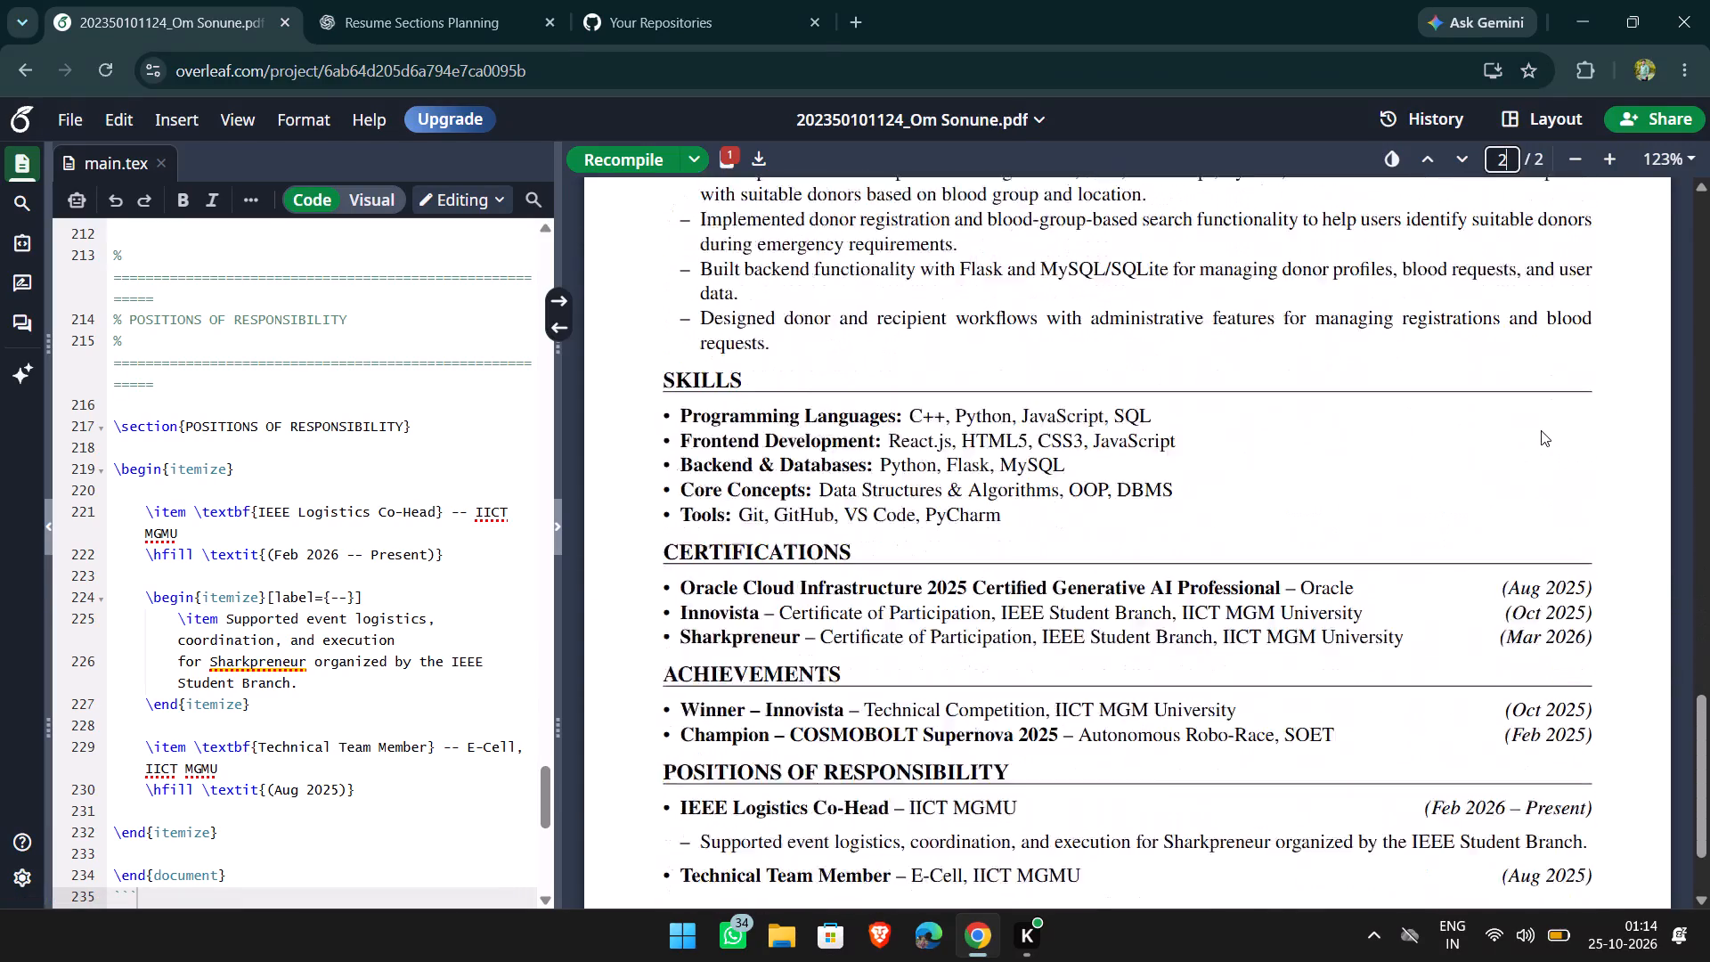
{"action": "scroll", "coordinate": [1541, 430], "scroll_direction": "down", "scroll_amount": 3}
{"action": "scroll", "coordinate": [714, 469], "scroll_direction": "up", "scroll_amount": 7}
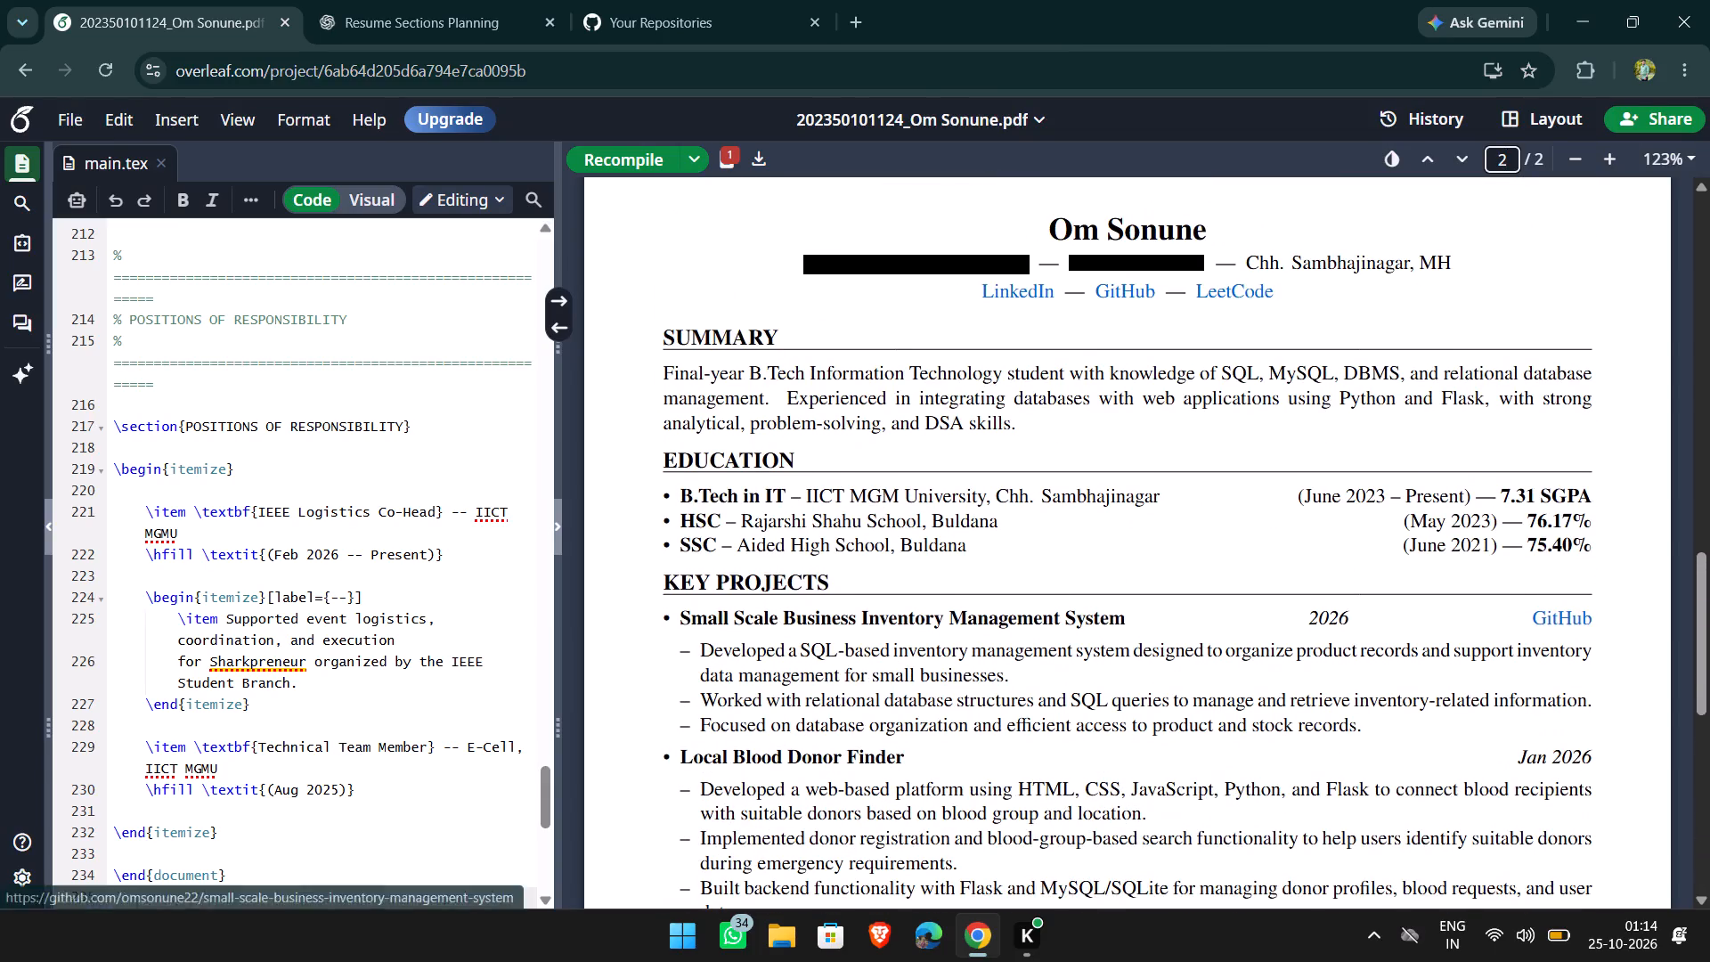
{"action": "scroll", "coordinate": [169, 650], "scroll_direction": "down", "scroll_amount": 4}
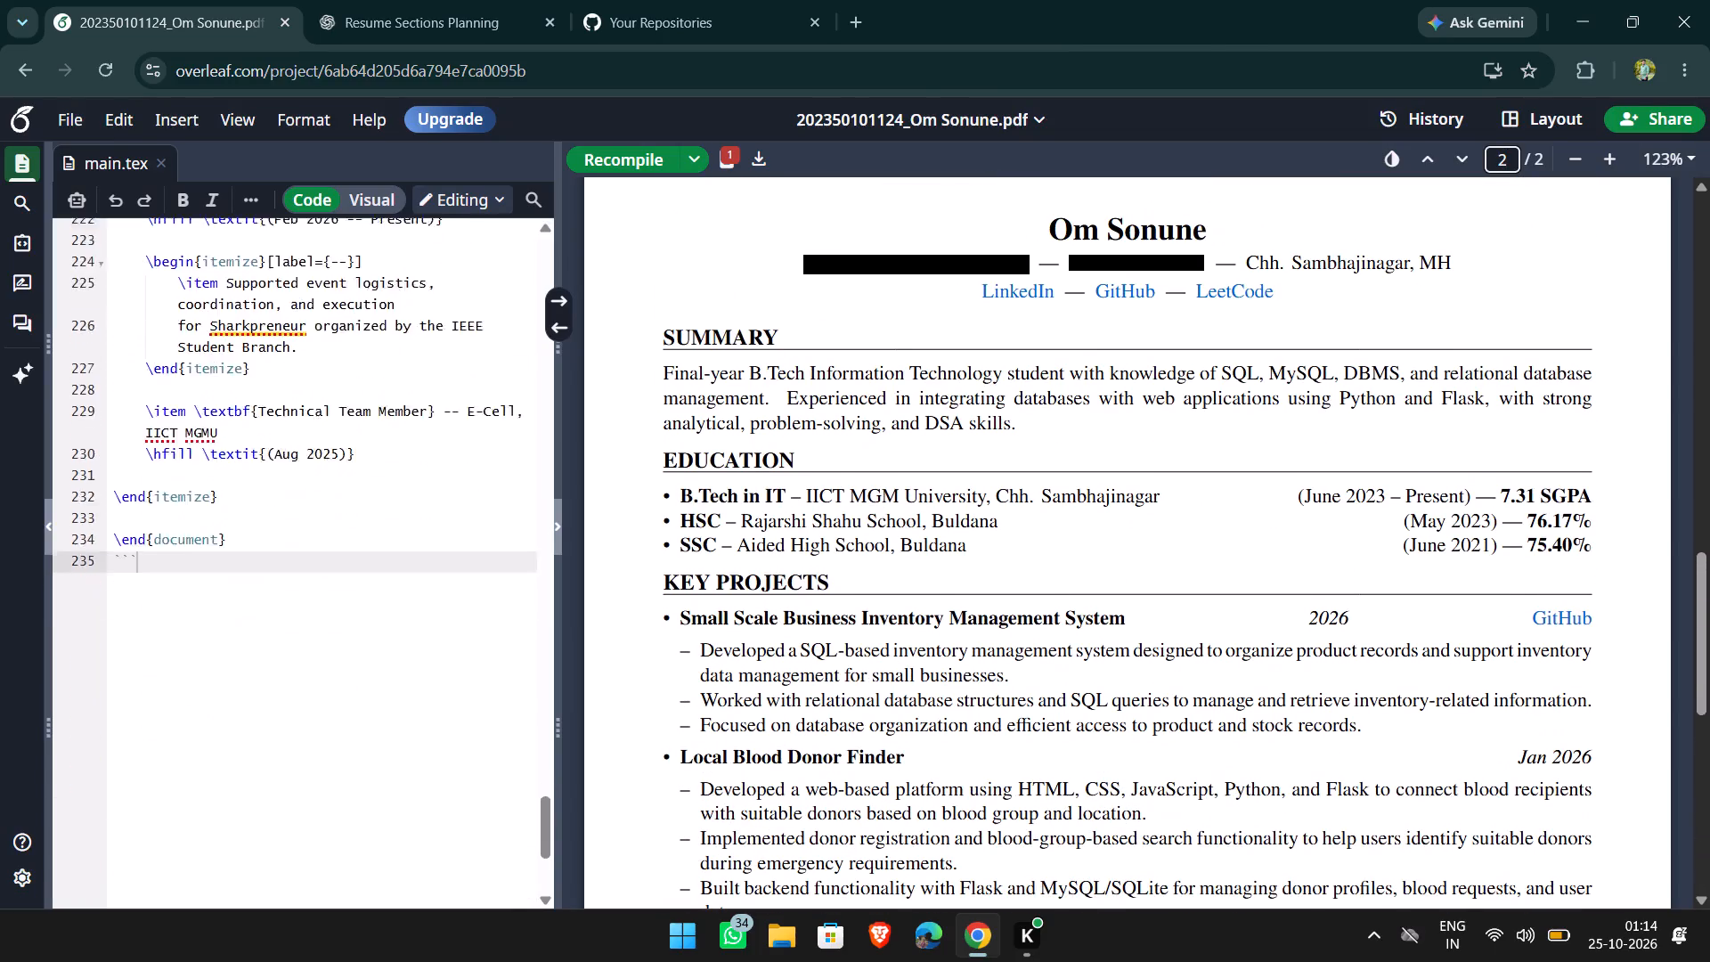
{"action": "scroll", "coordinate": [171, 650], "scroll_direction": "down", "scroll_amount": 1}
{"action": "scroll", "coordinate": [179, 640], "scroll_direction": "up", "scroll_amount": 5}
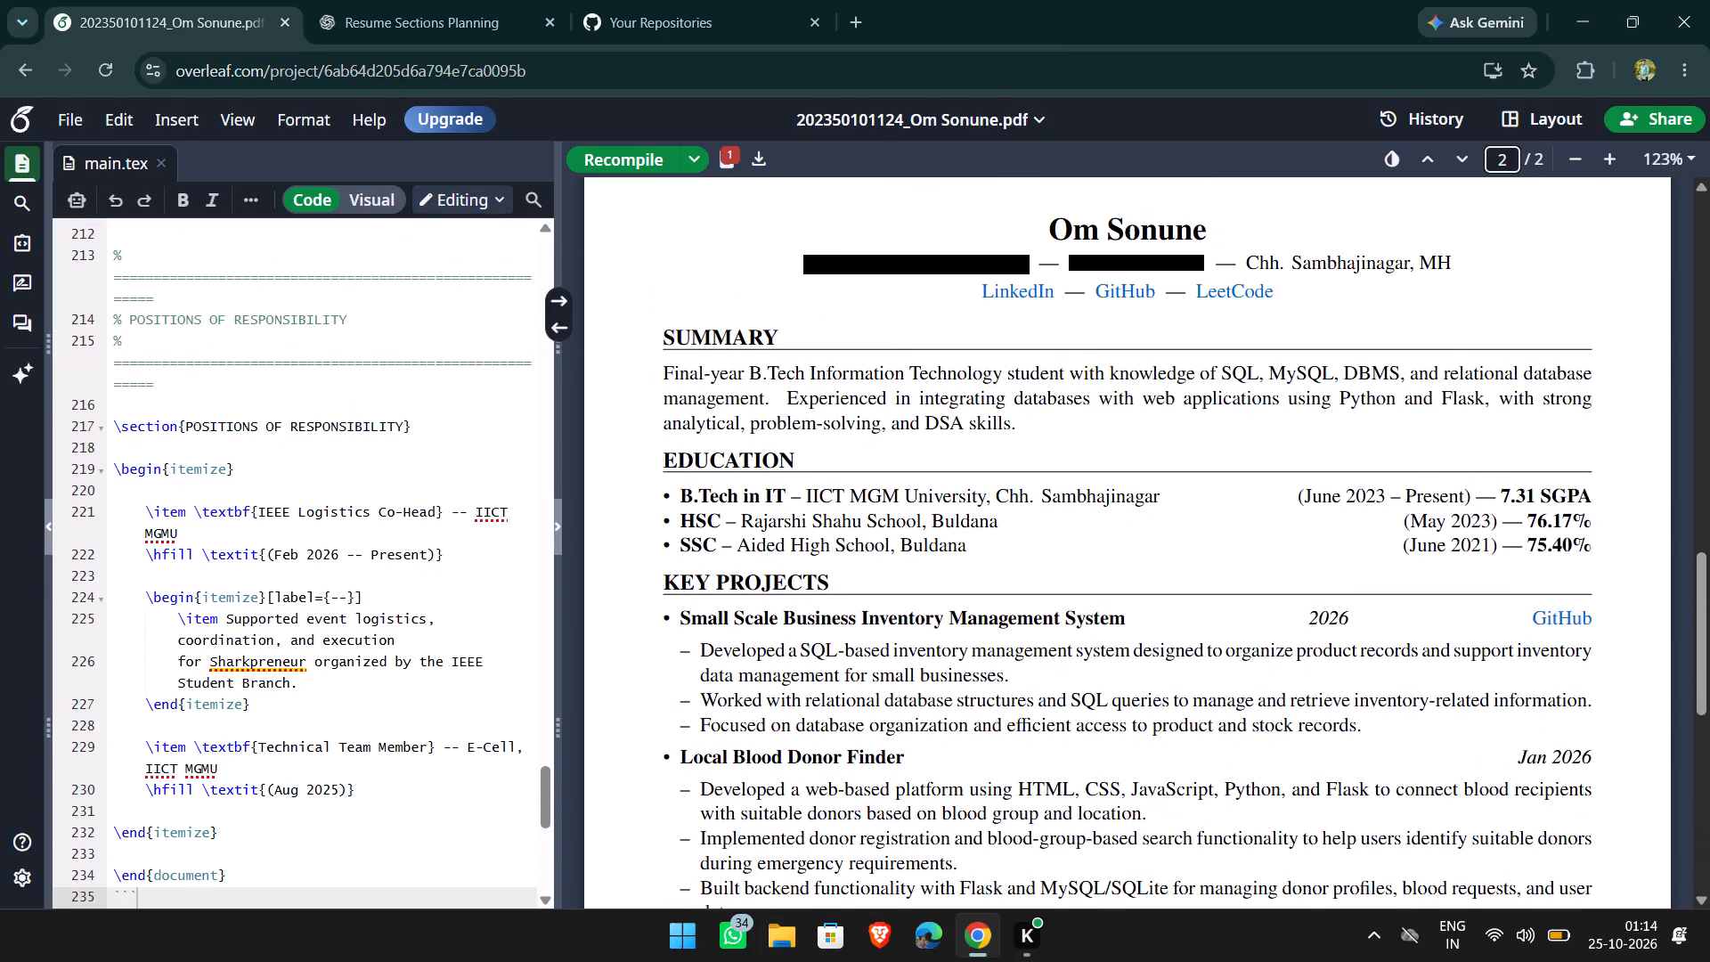
{"action": "scroll", "coordinate": [666, 616], "scroll_direction": "down", "scroll_amount": 3}
{"action": "scroll", "coordinate": [666, 616], "scroll_direction": "up", "scroll_amount": 1}
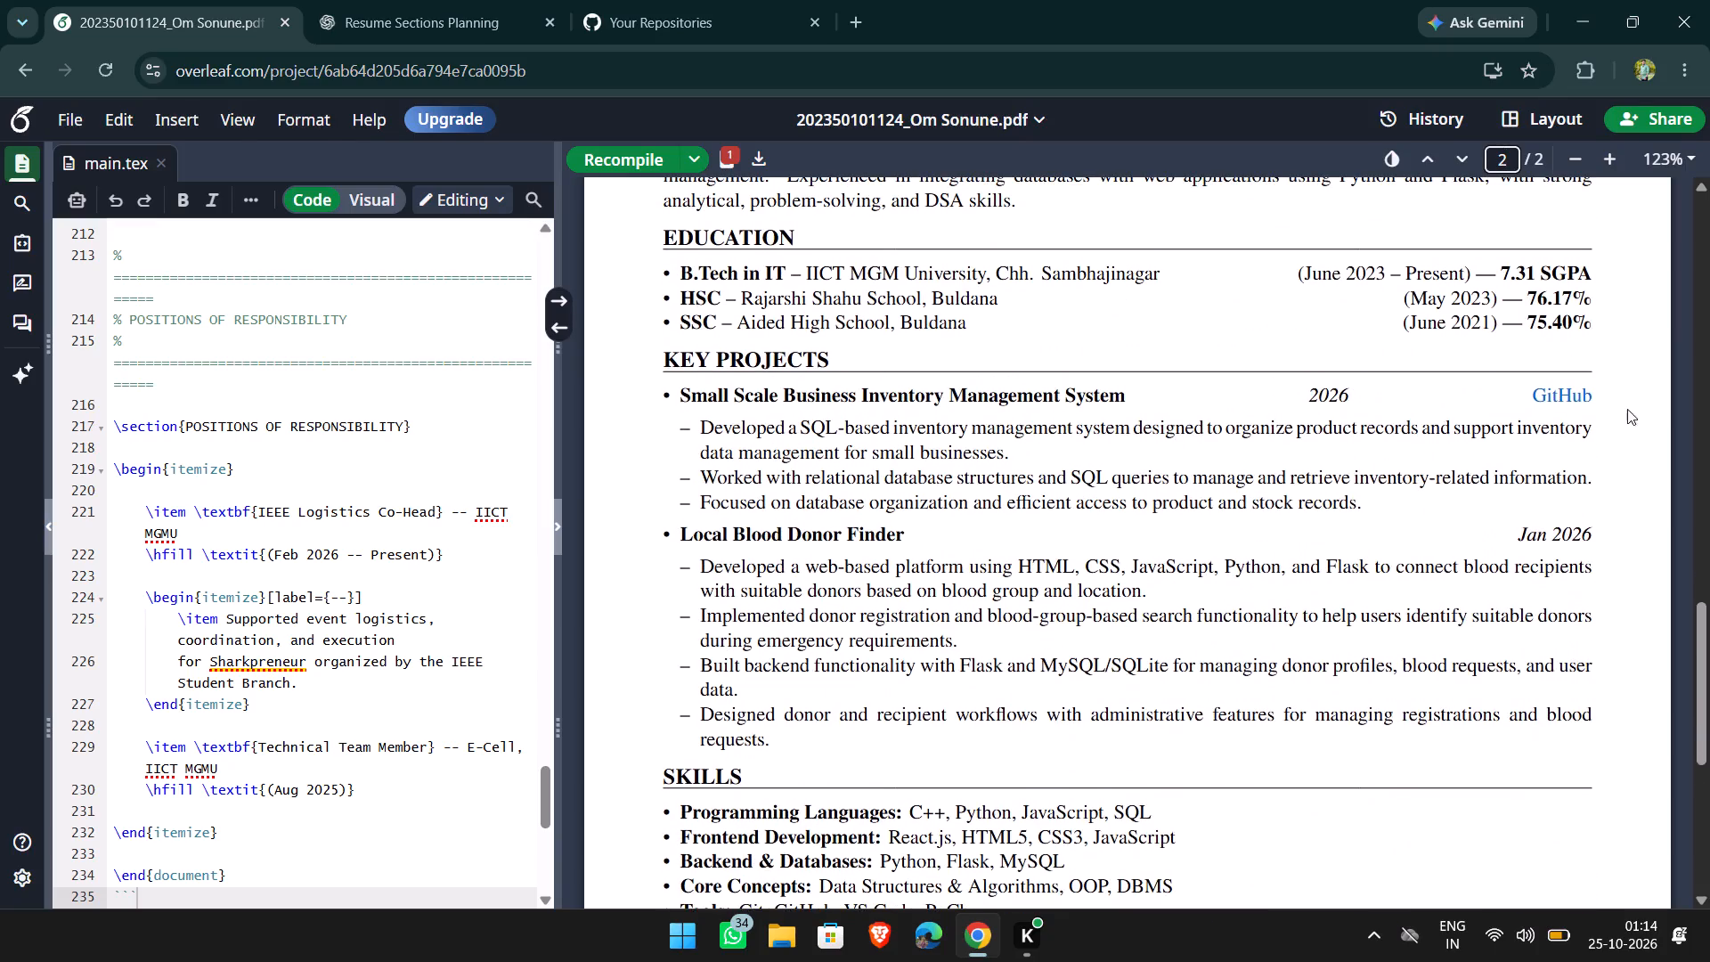
Open the inventory project's GitHub link from the resume preview, look through the repository's README, and close the repository page.
{"action": "left_click", "coordinate": [1576, 402]}
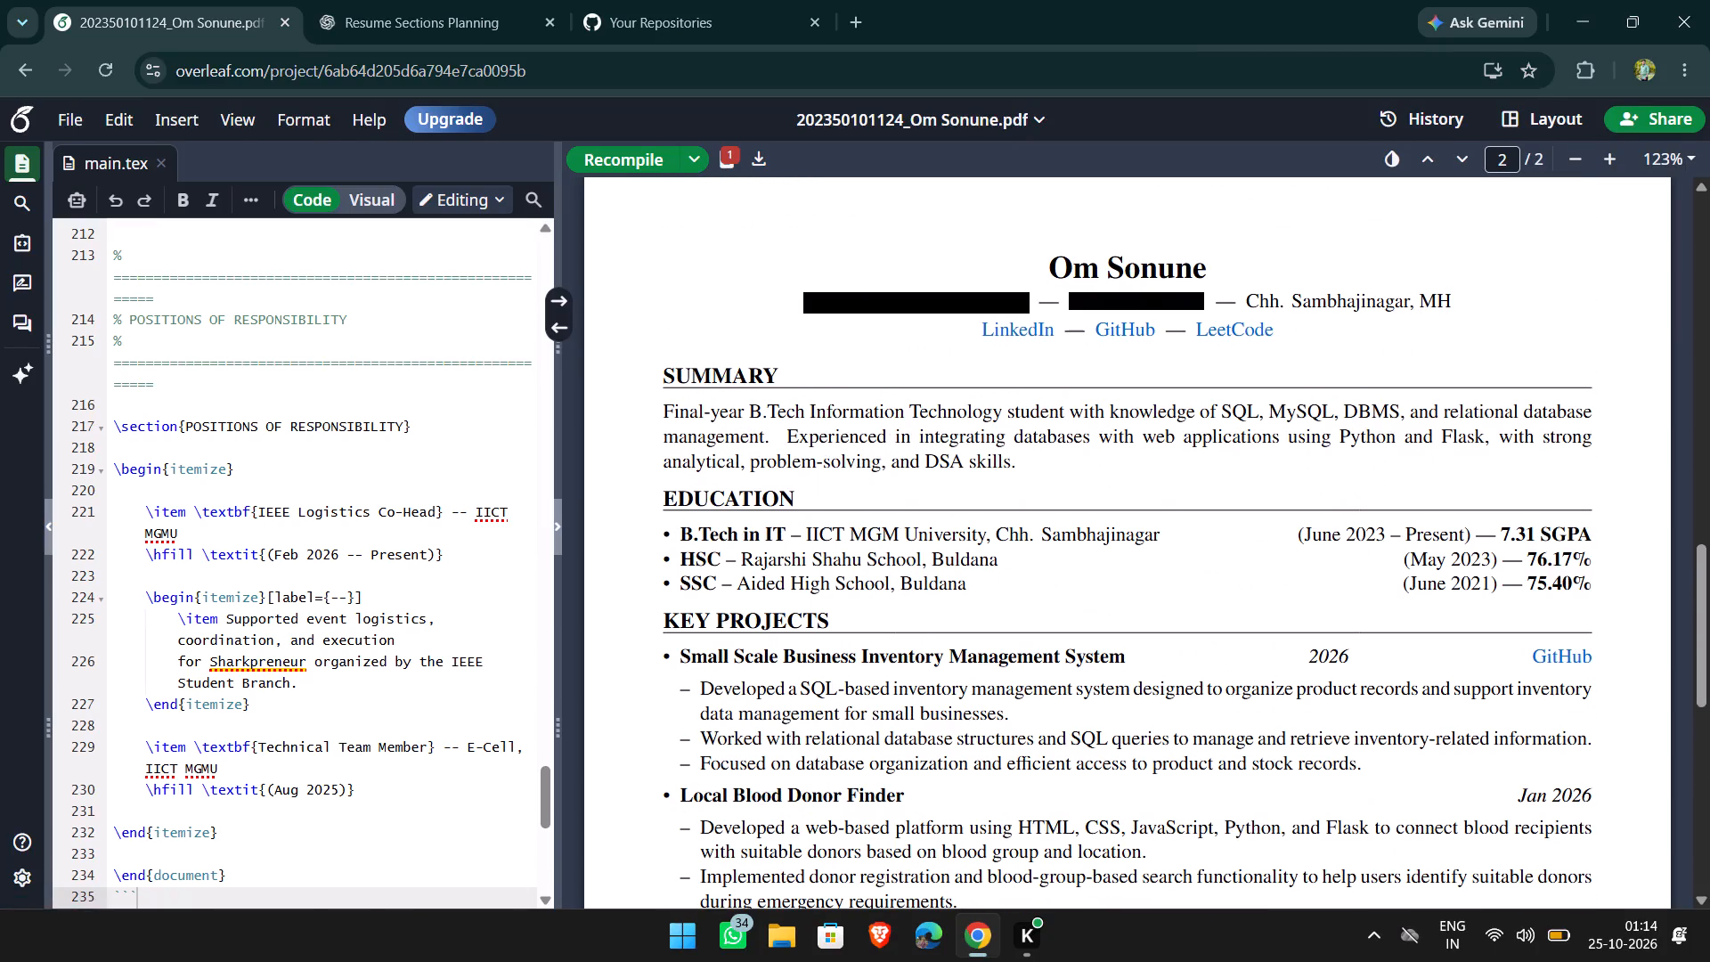
{"action": "left_click", "coordinate": [1574, 654]}
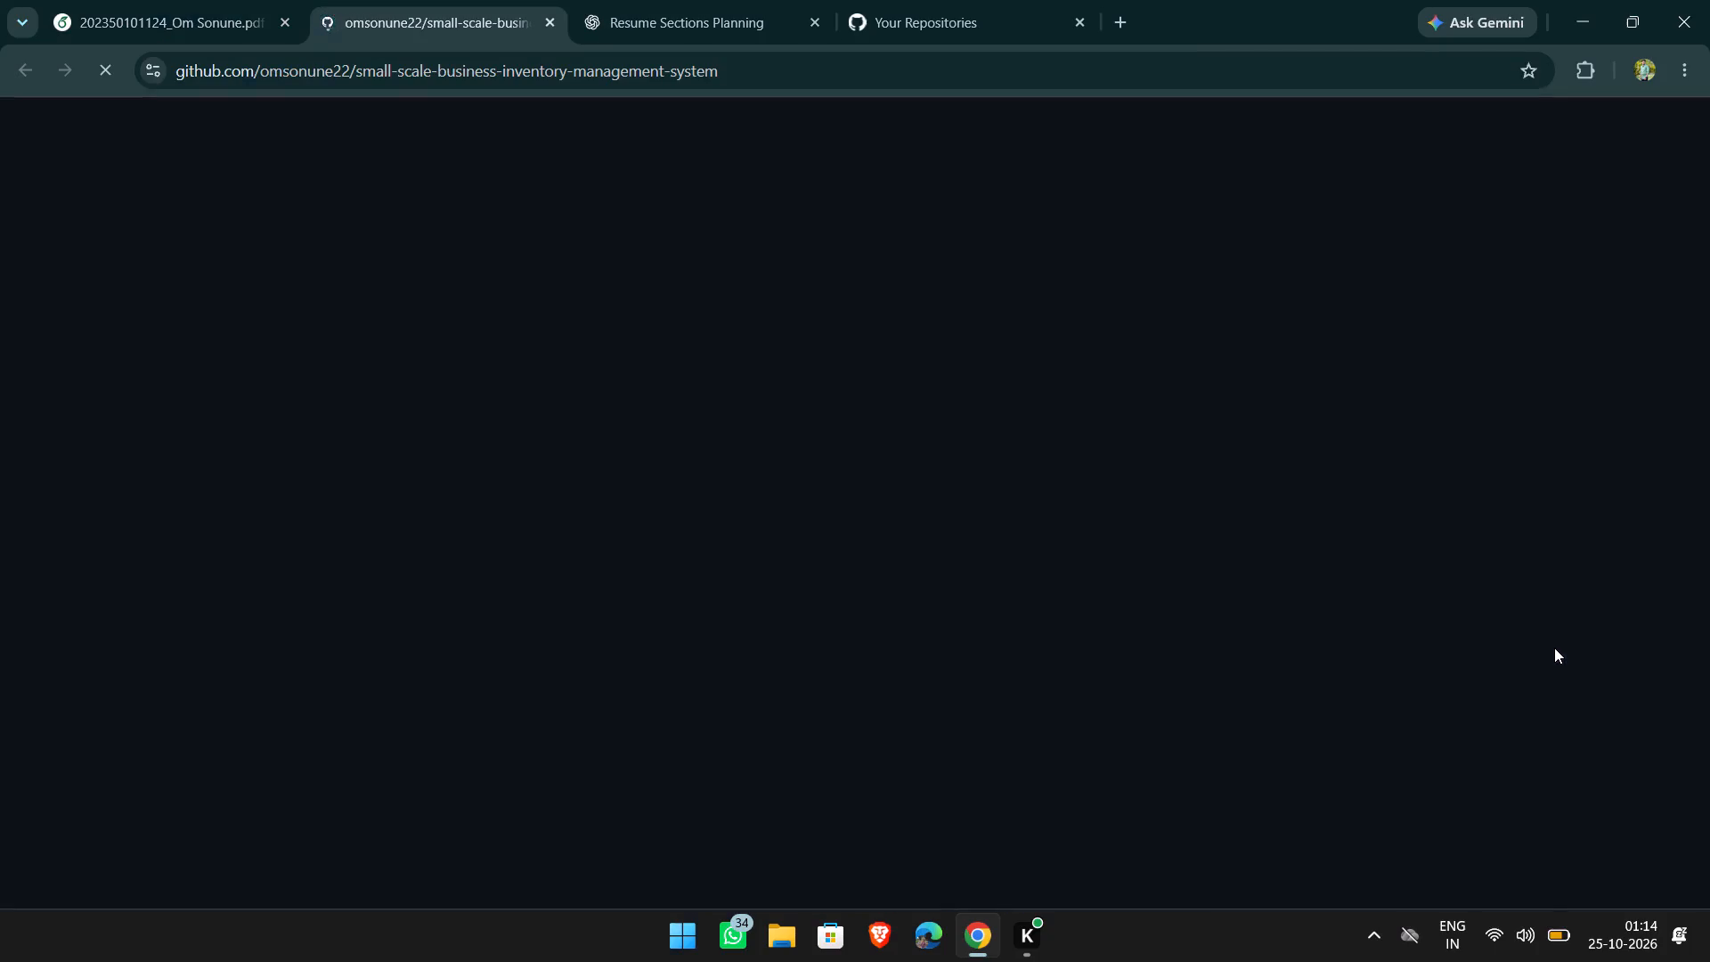
{"action": "scroll", "coordinate": [1082, 554], "scroll_direction": "down", "scroll_amount": 1}
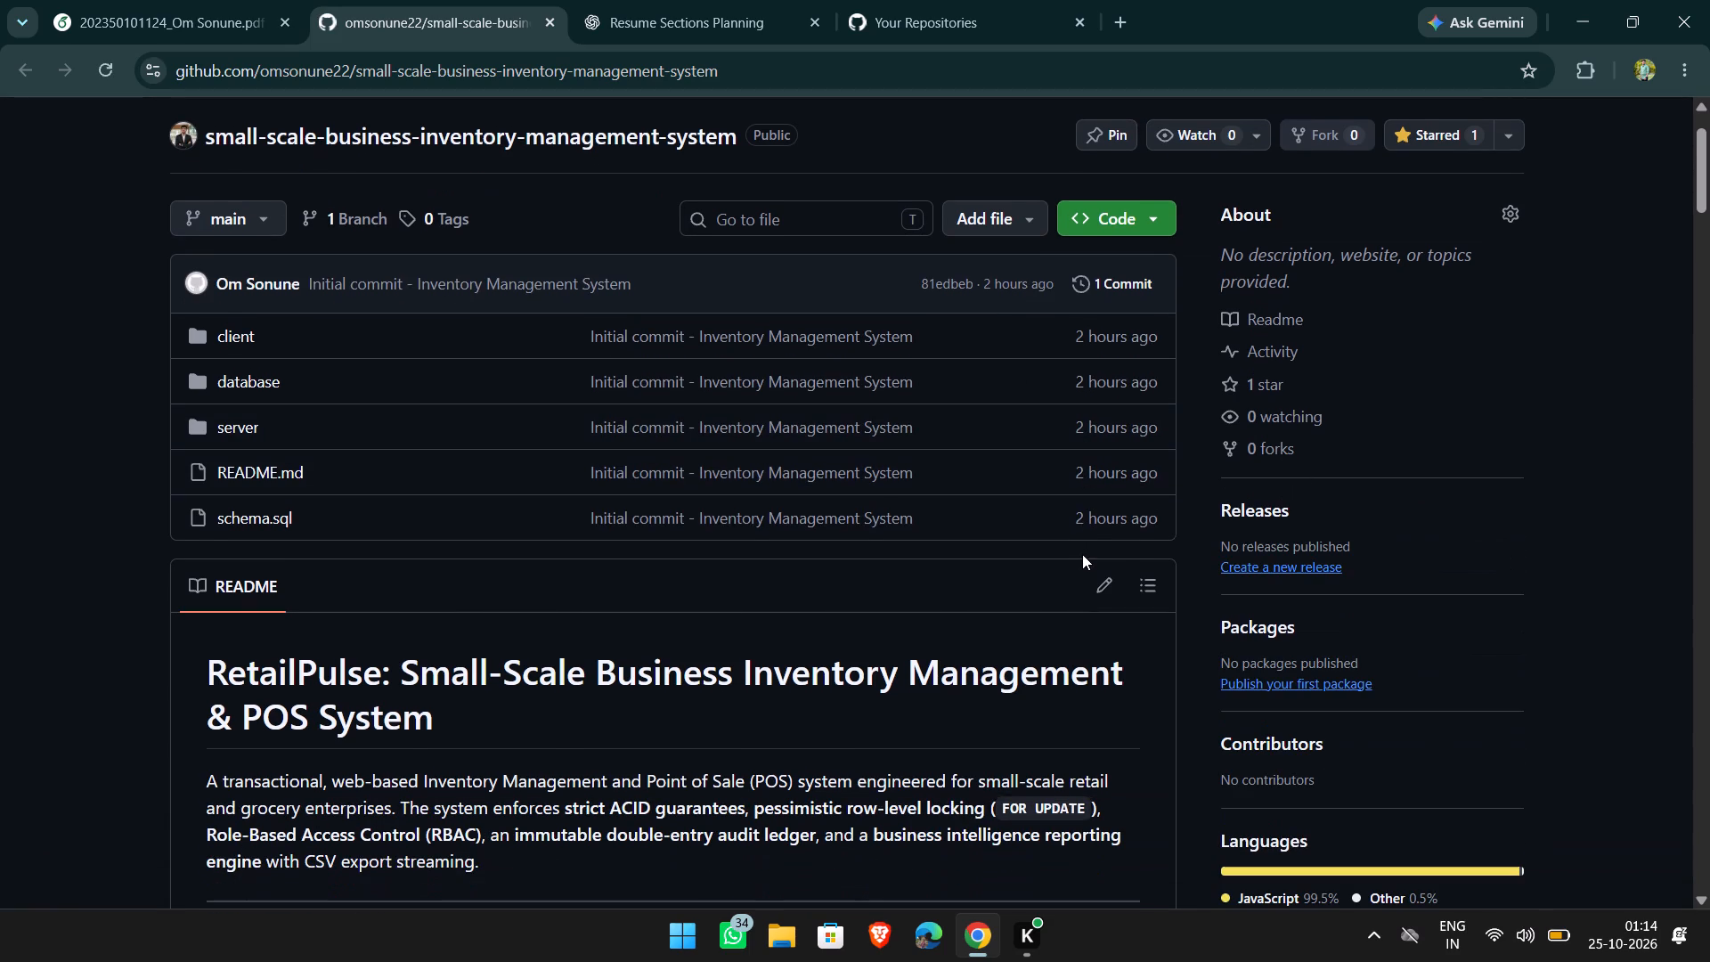
{"action": "scroll", "coordinate": [1082, 554], "scroll_direction": "down", "scroll_amount": 1}
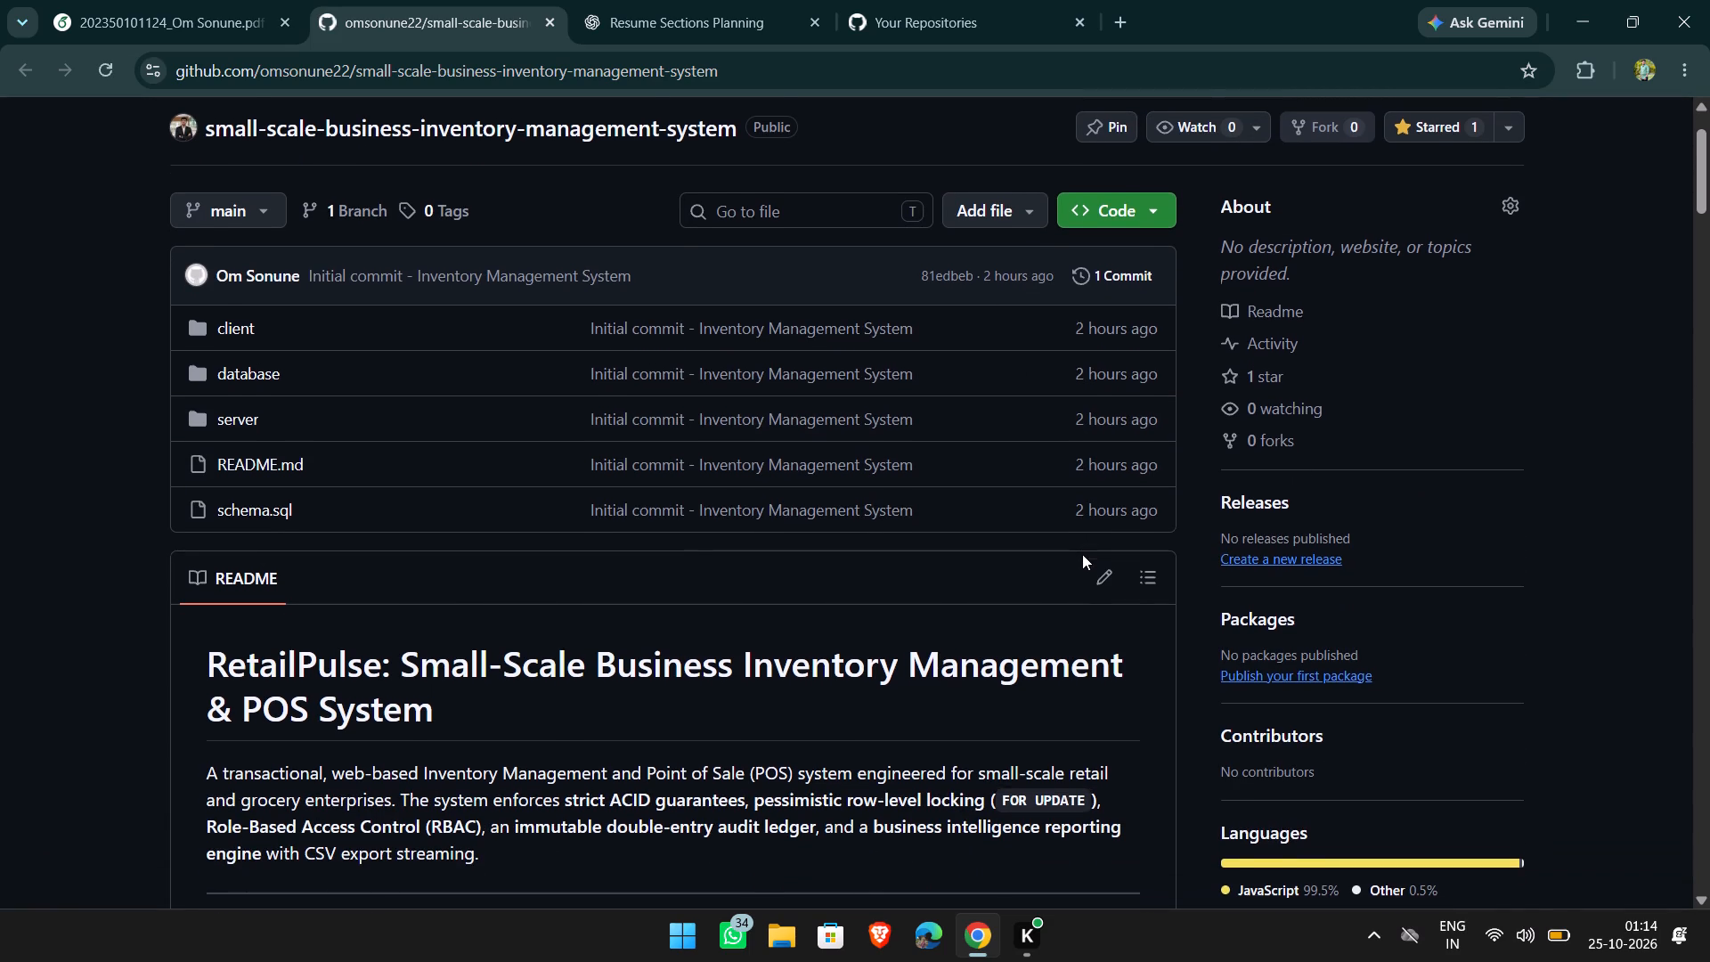
{"action": "scroll", "coordinate": [1082, 554], "scroll_direction": "down", "scroll_amount": 8}
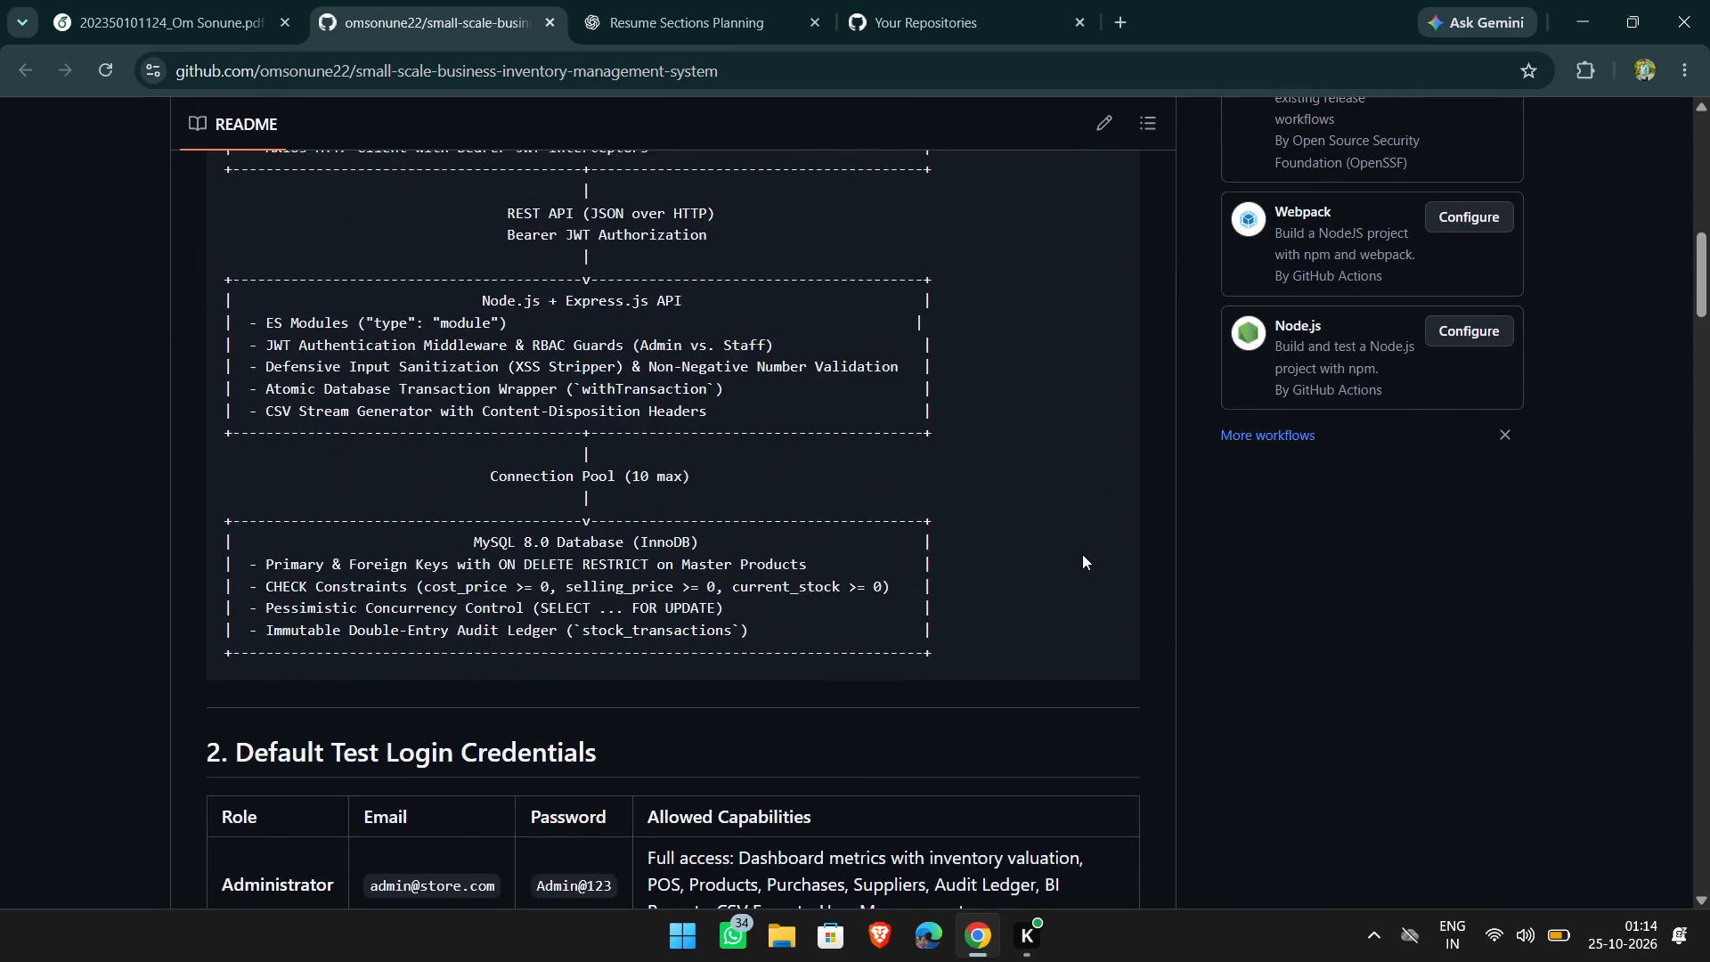
{"action": "scroll", "coordinate": [1082, 554], "scroll_direction": "down", "scroll_amount": 9}
{"action": "scroll", "coordinate": [1082, 554], "scroll_direction": "up", "scroll_amount": 5}
{"action": "scroll", "coordinate": [955, 465], "scroll_direction": "up", "scroll_amount": 5}
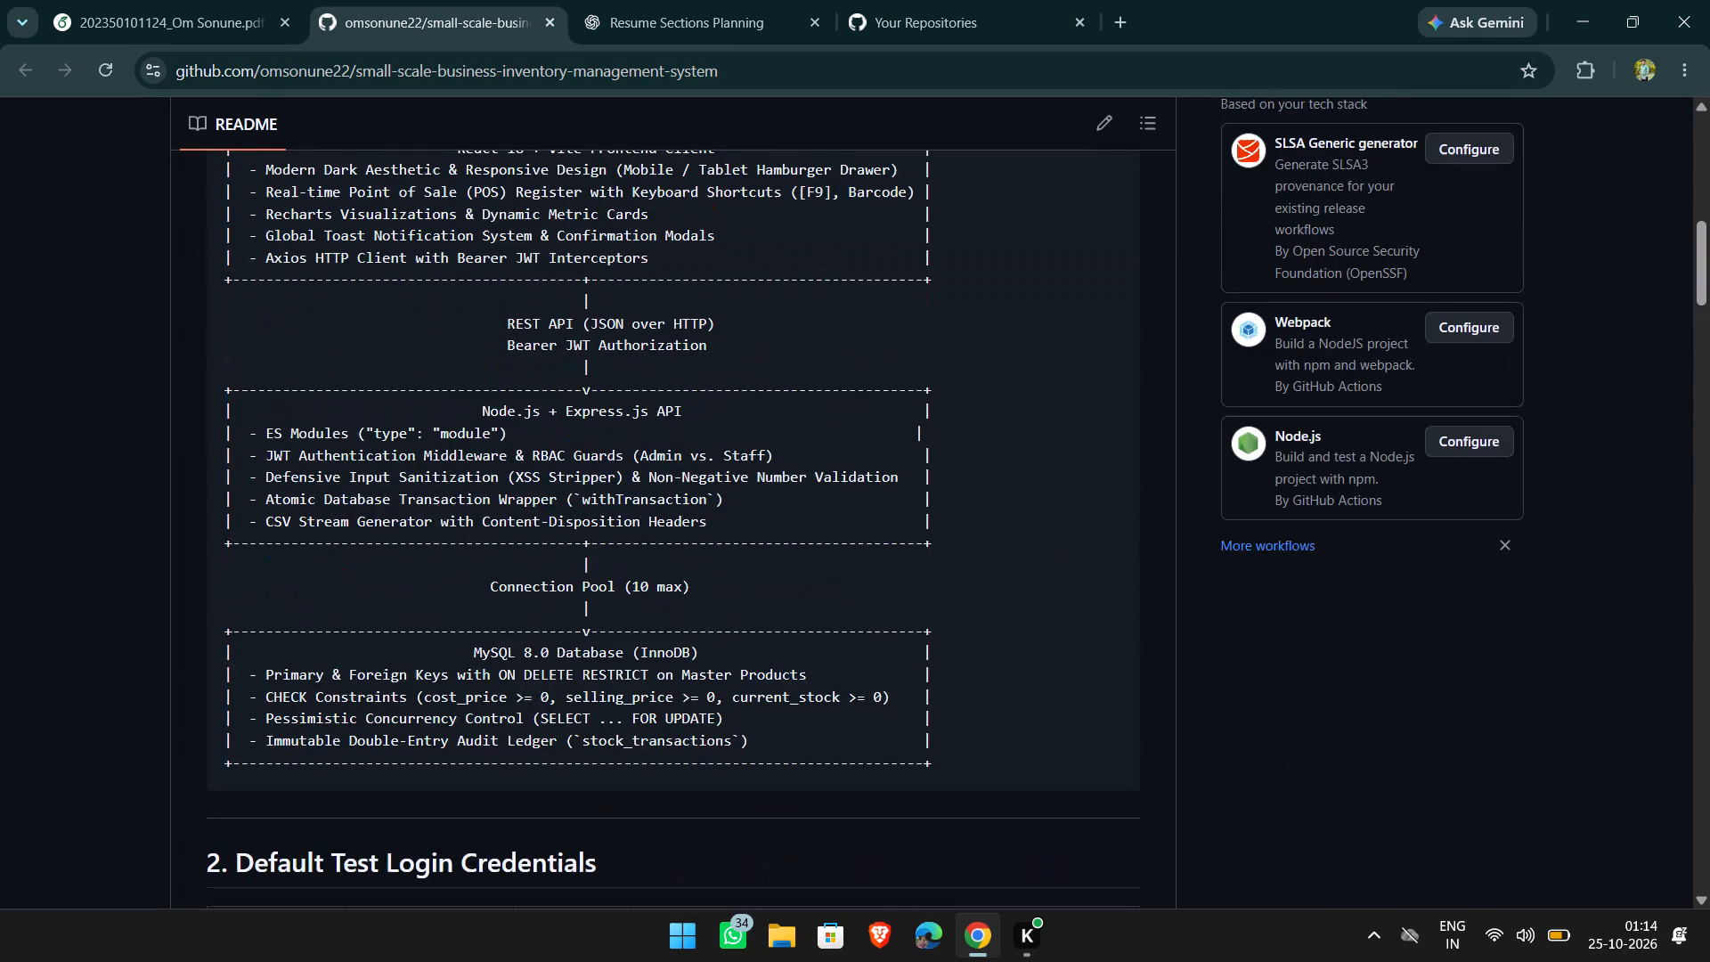
{"action": "left_click", "coordinate": [556, 17]}
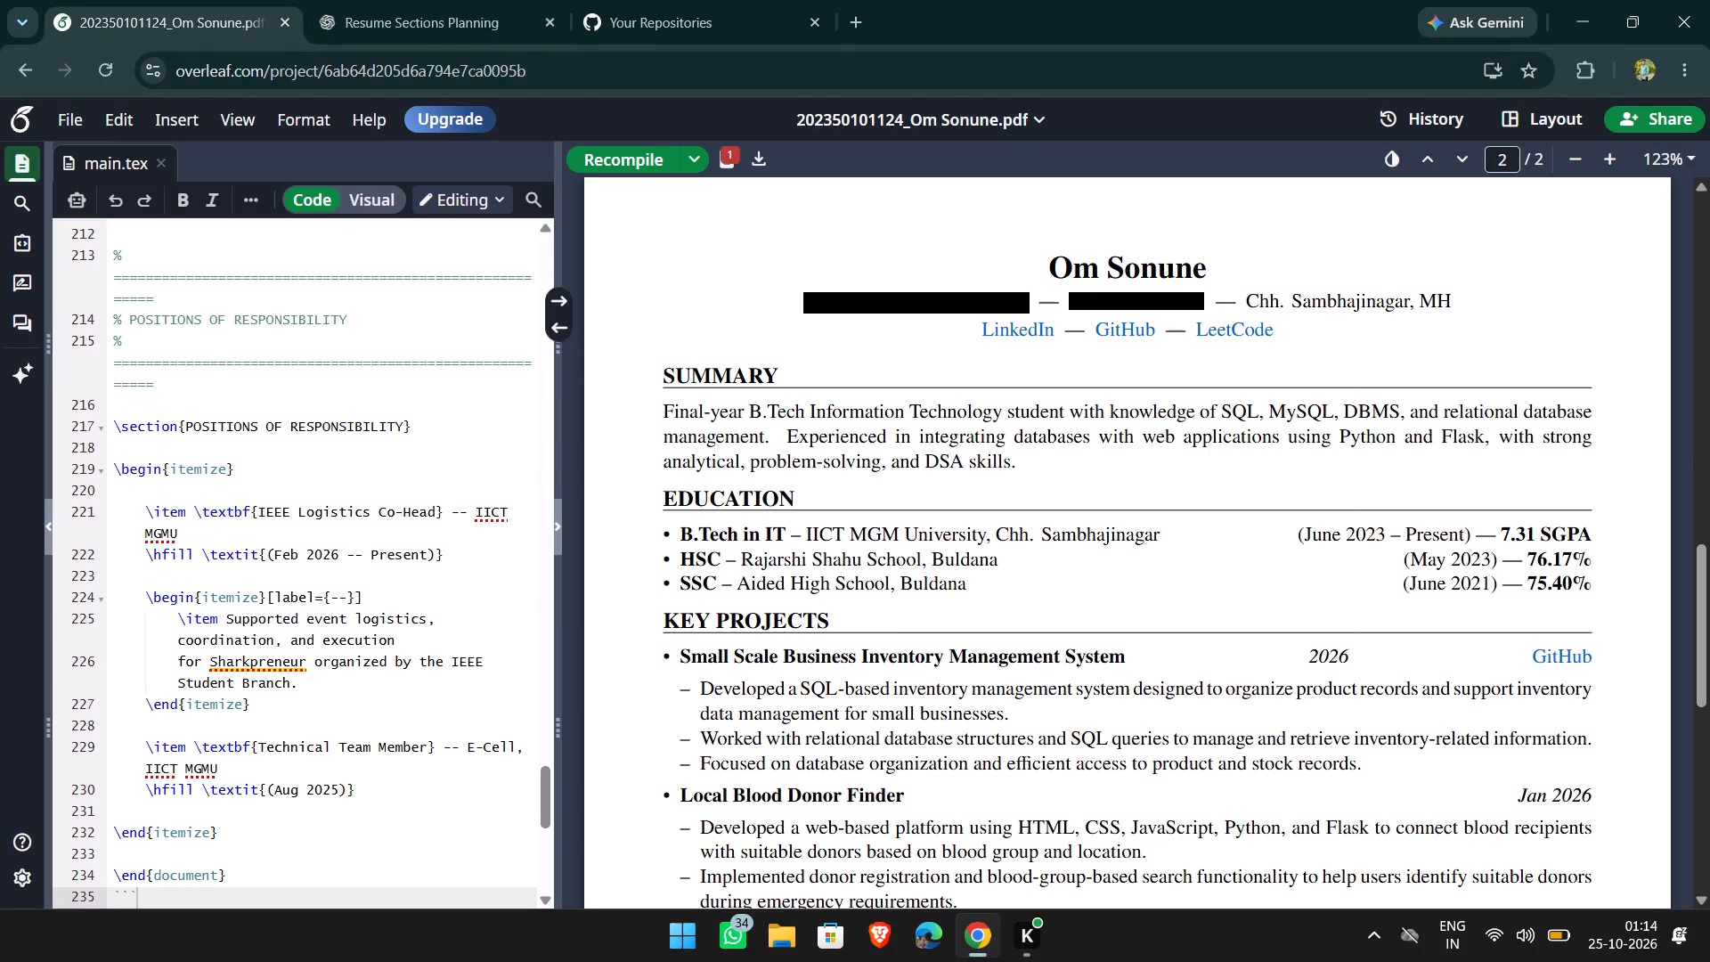
Widen the main.tex code editor so it takes up about half of the workspace beside the PDF preview.
{"action": "scroll", "coordinate": [1241, 693], "scroll_direction": "down", "scroll_amount": 2}
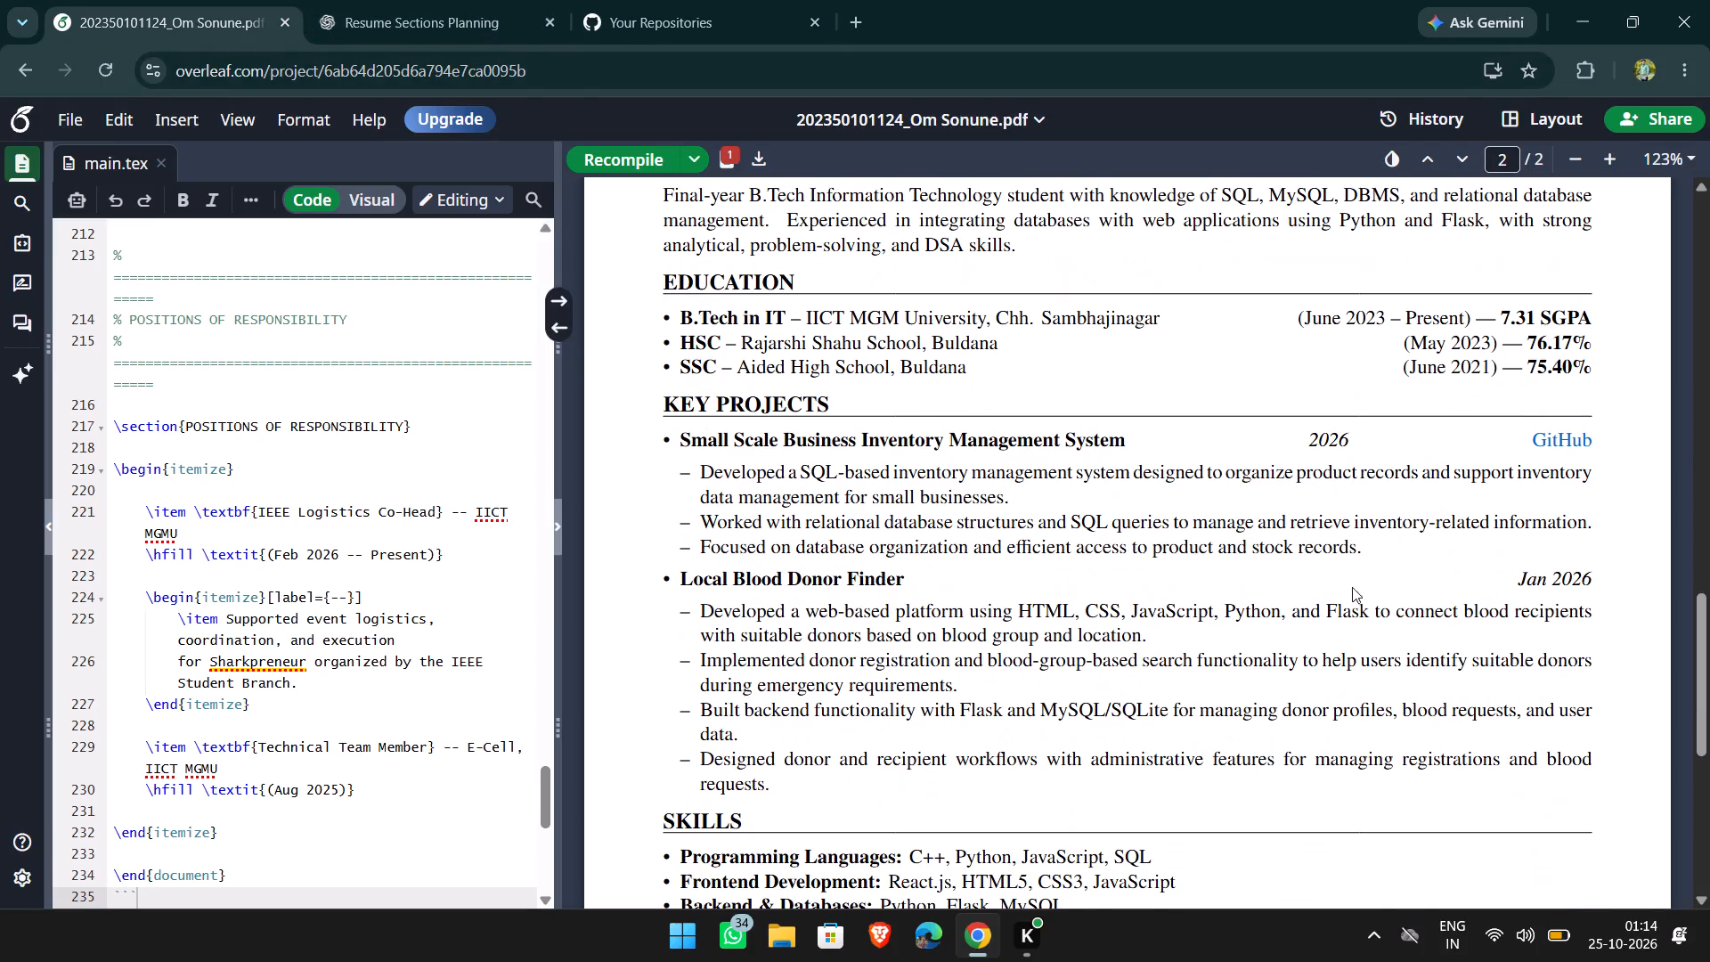
{"action": "scroll", "coordinate": [644, 550], "scroll_direction": "down", "scroll_amount": 1}
{"action": "scroll", "coordinate": [335, 581], "scroll_direction": "up", "scroll_amount": 2}
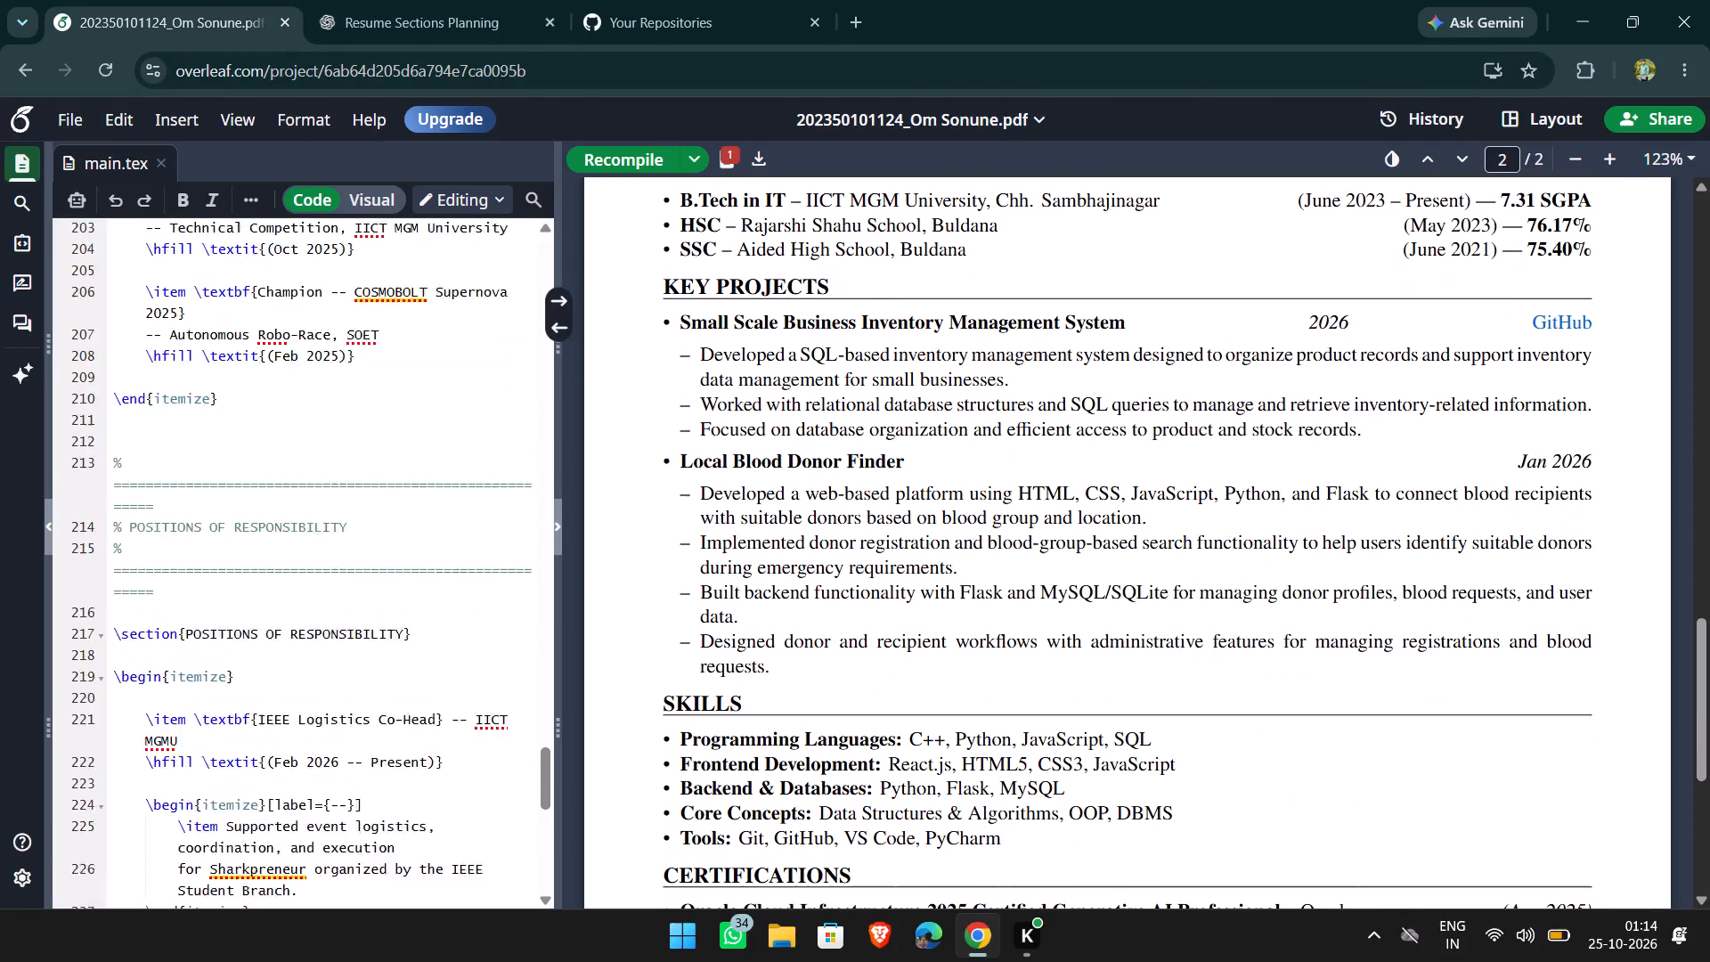
{"action": "scroll", "coordinate": [335, 581], "scroll_direction": "up", "scroll_amount": 4}
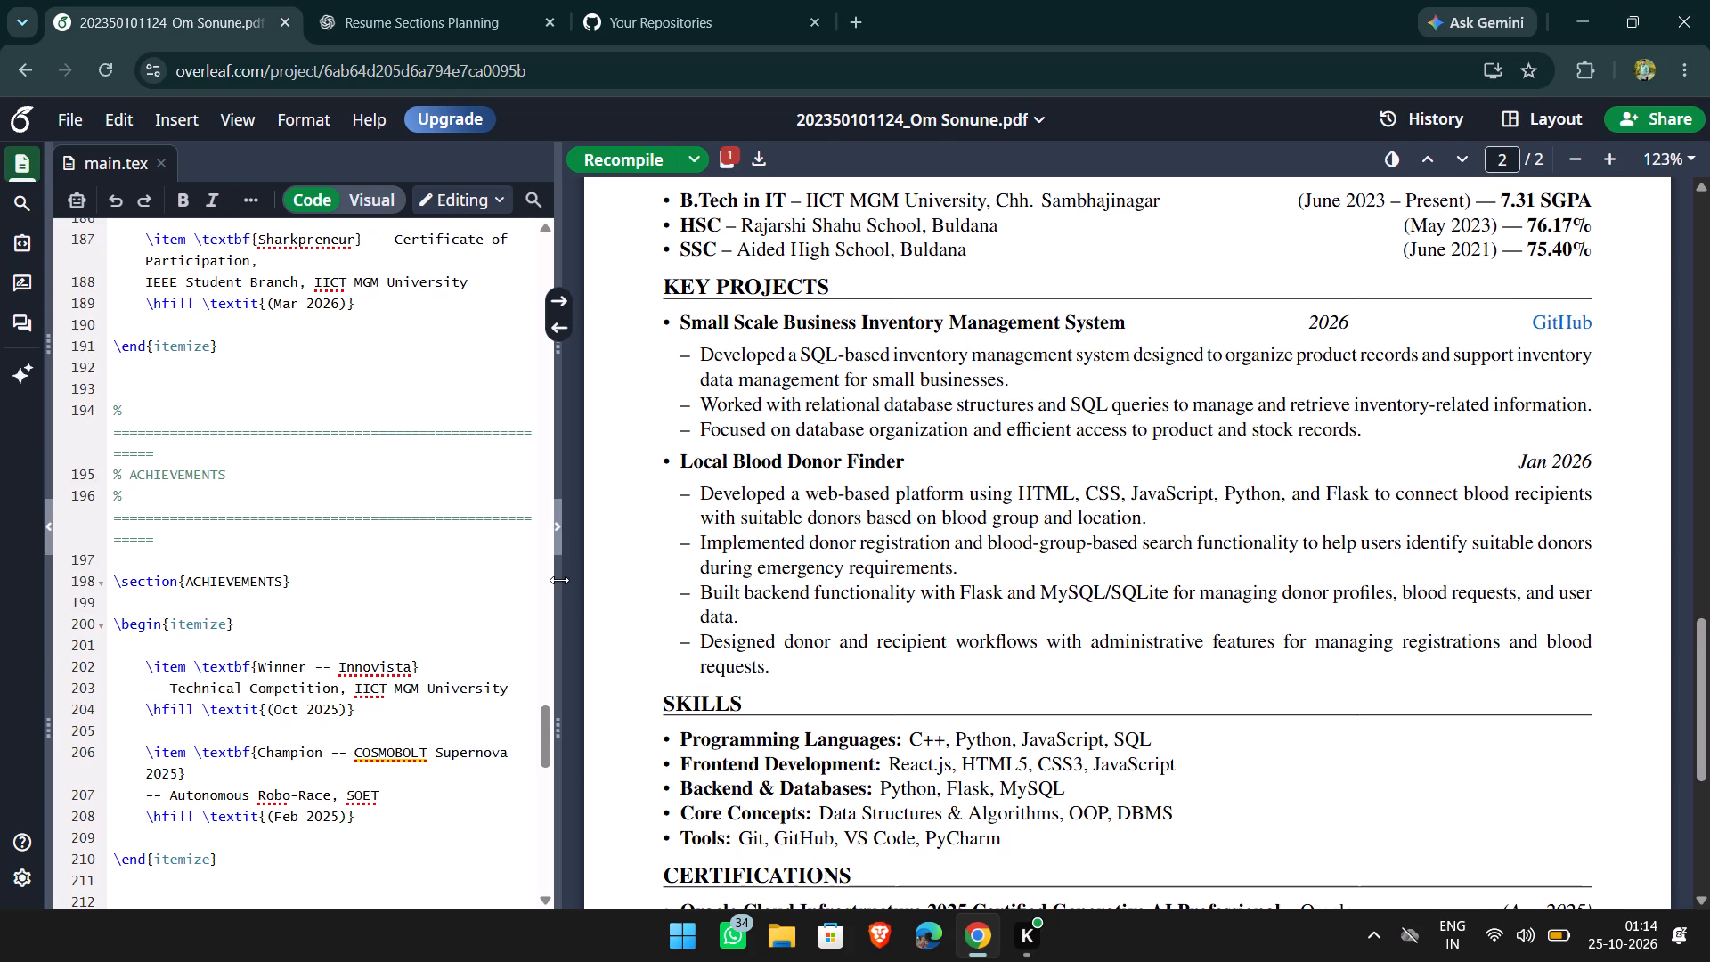
{"action": "left_click_drag", "start_coordinate": [559, 580], "coordinate": [840, 592]}
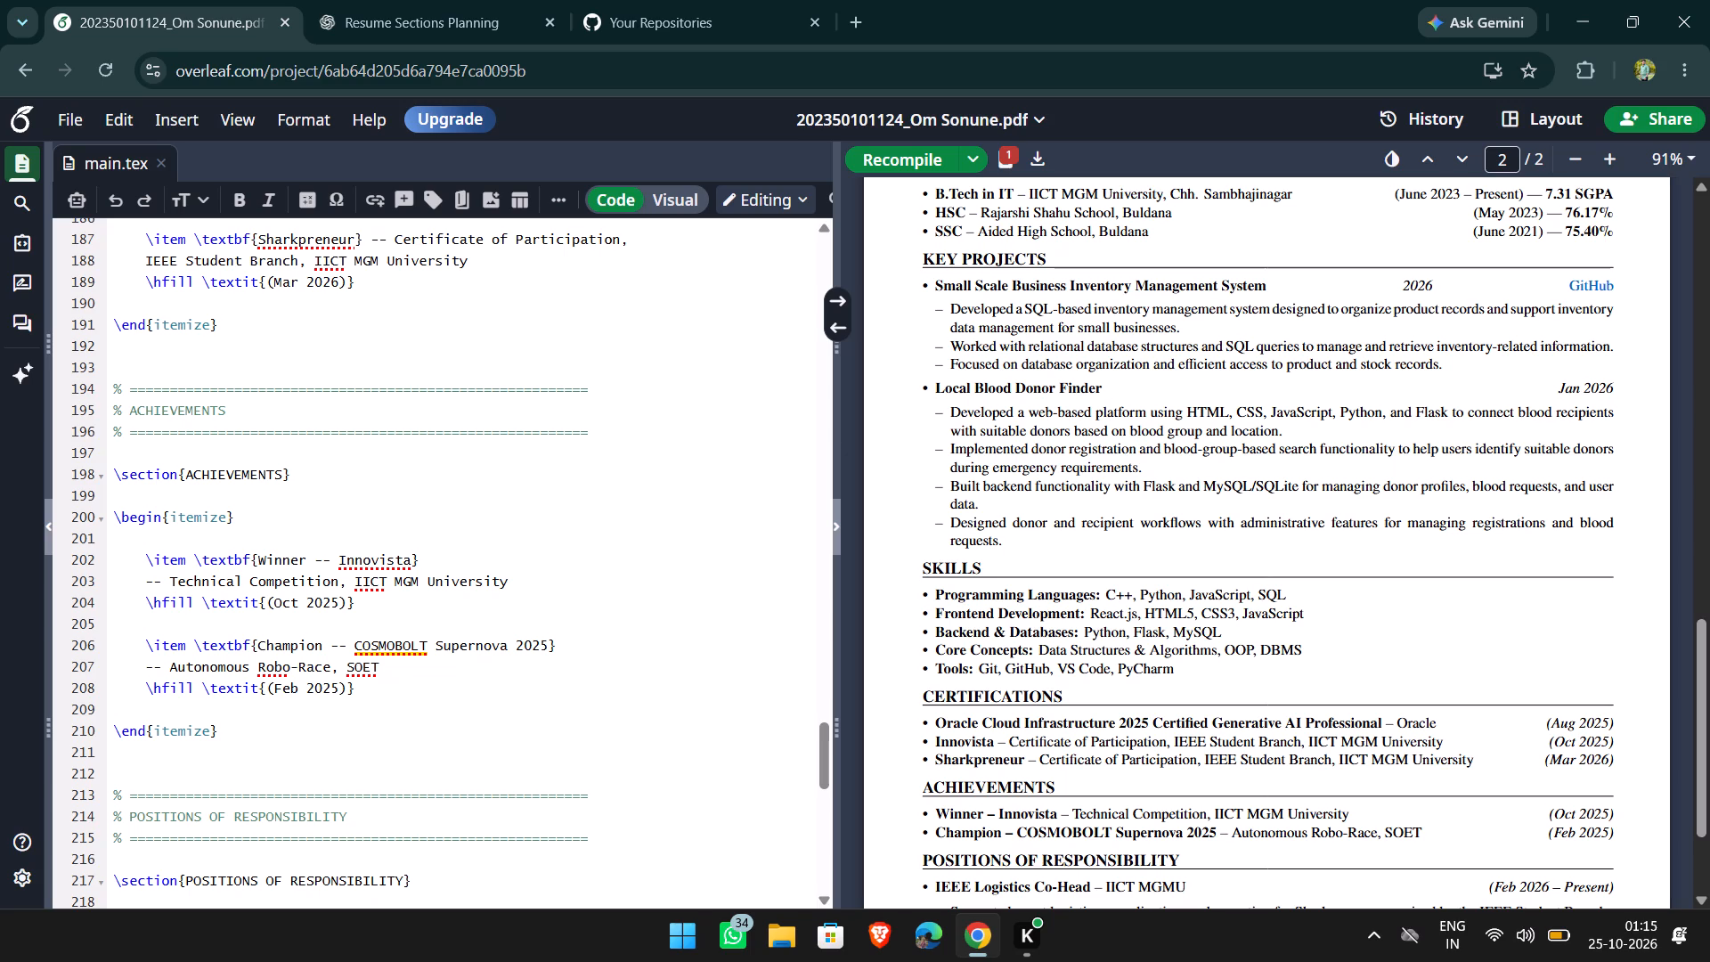
{"action": "scroll", "coordinate": [327, 536], "scroll_direction": "up", "scroll_amount": 5}
{"action": "left_click", "coordinate": [327, 536]}
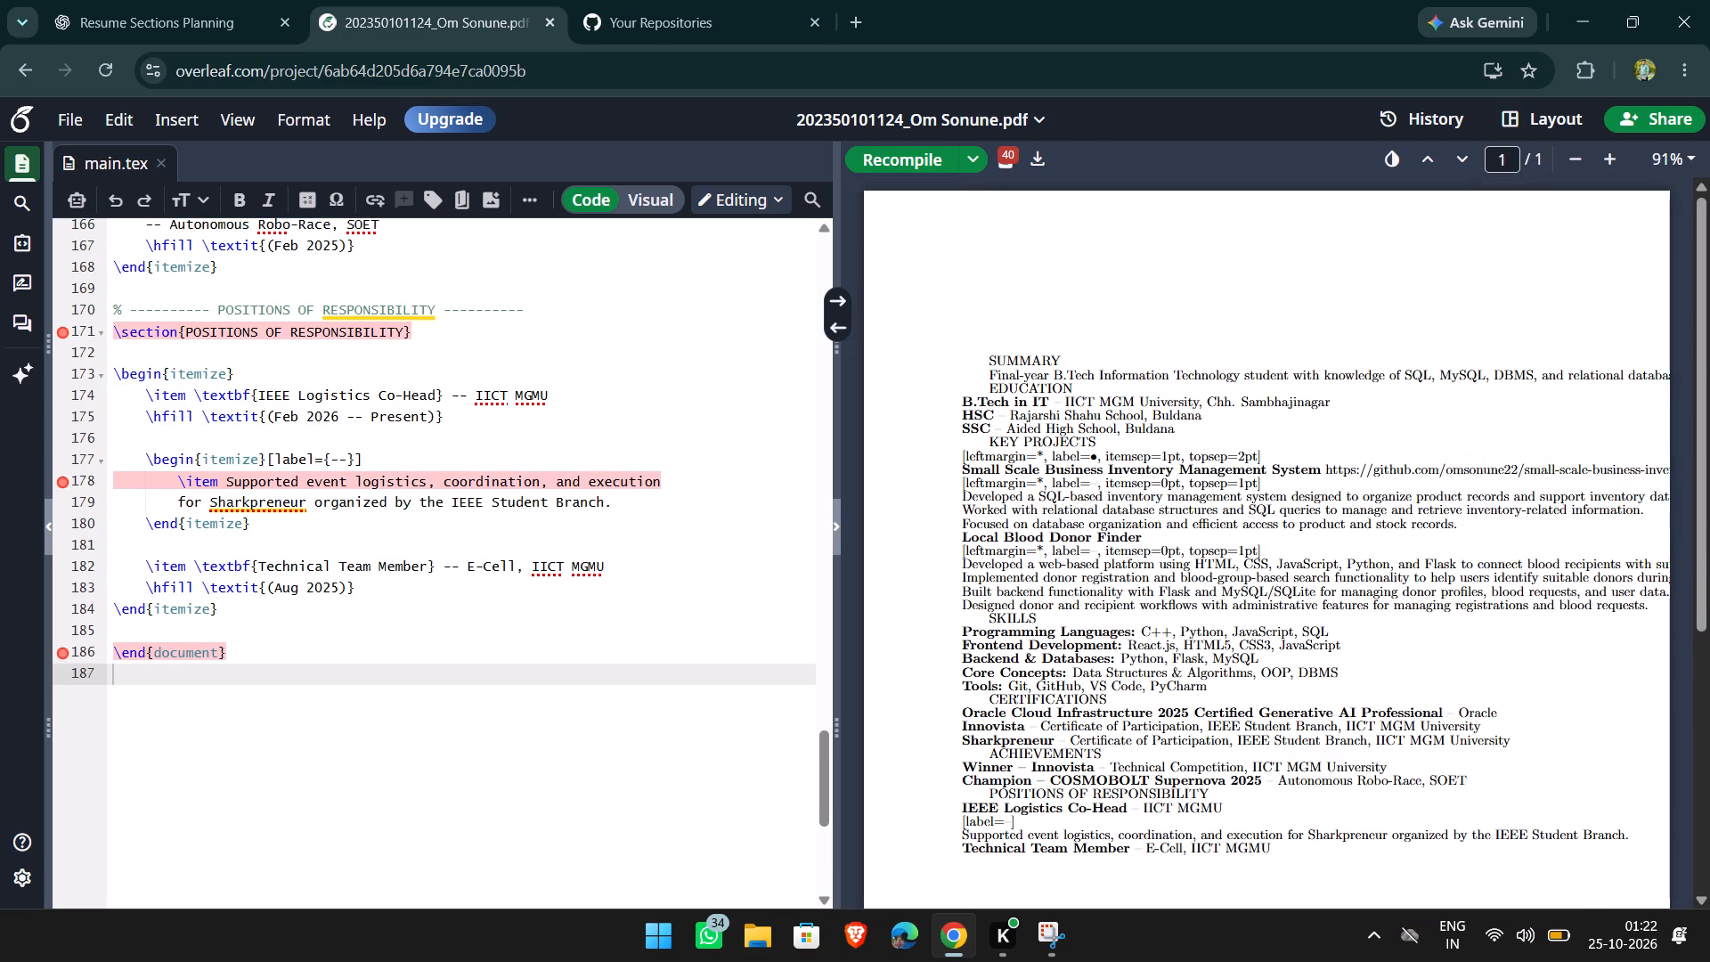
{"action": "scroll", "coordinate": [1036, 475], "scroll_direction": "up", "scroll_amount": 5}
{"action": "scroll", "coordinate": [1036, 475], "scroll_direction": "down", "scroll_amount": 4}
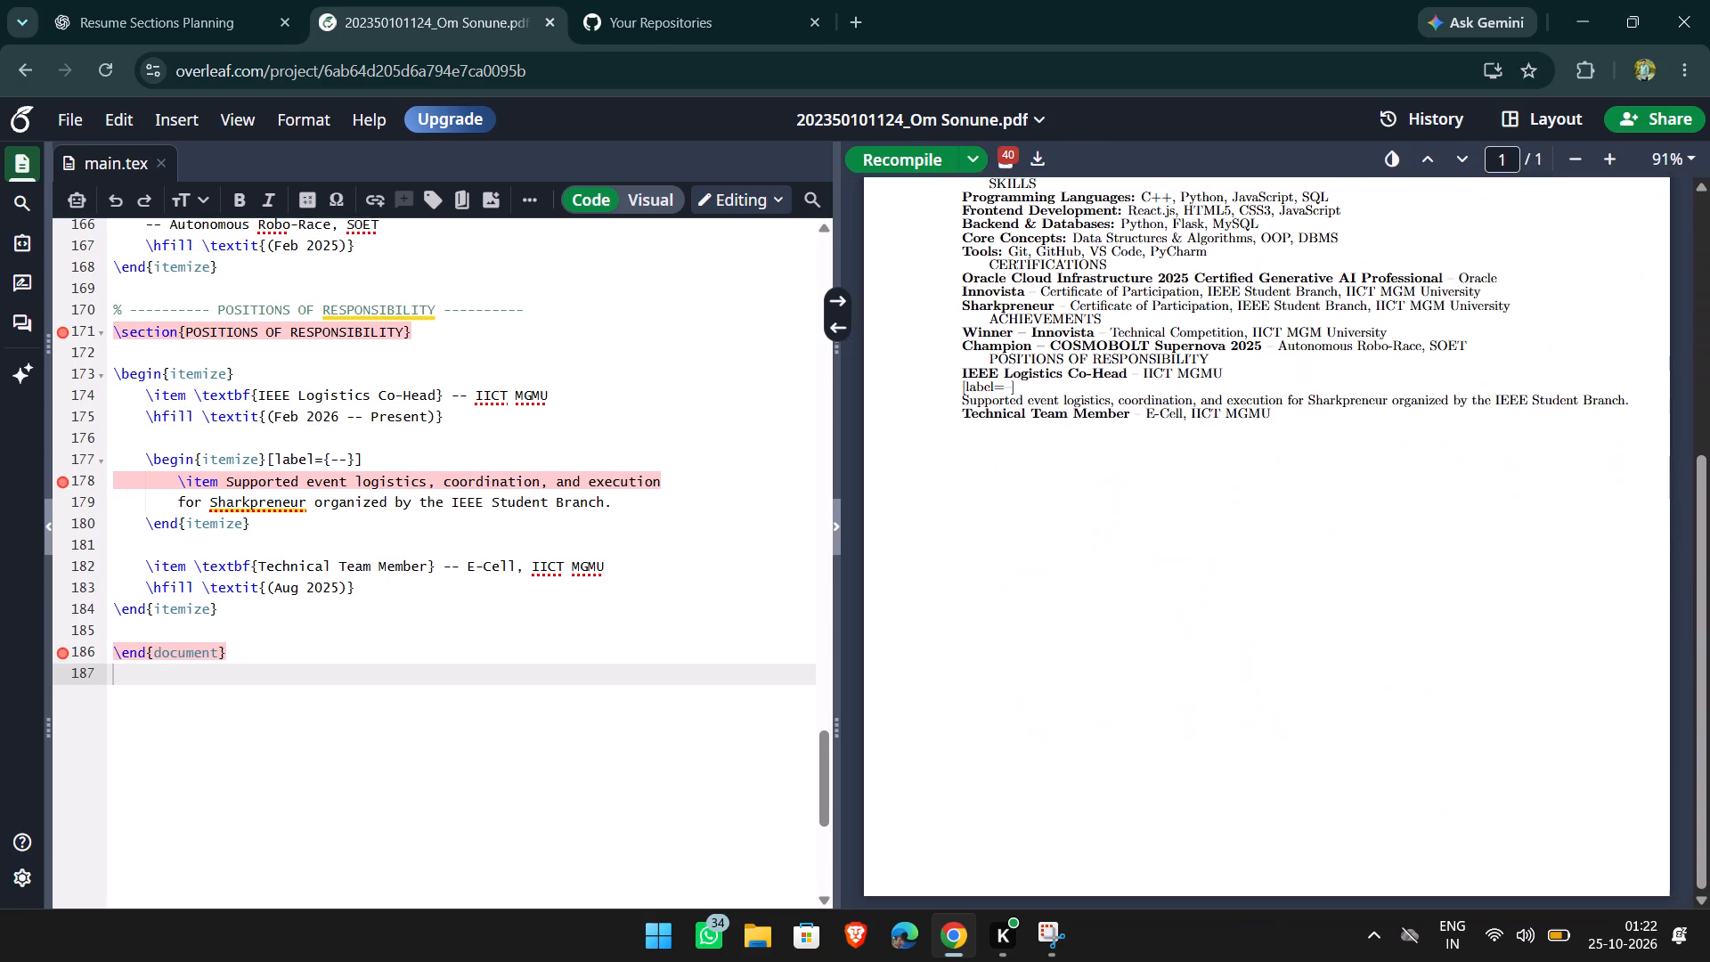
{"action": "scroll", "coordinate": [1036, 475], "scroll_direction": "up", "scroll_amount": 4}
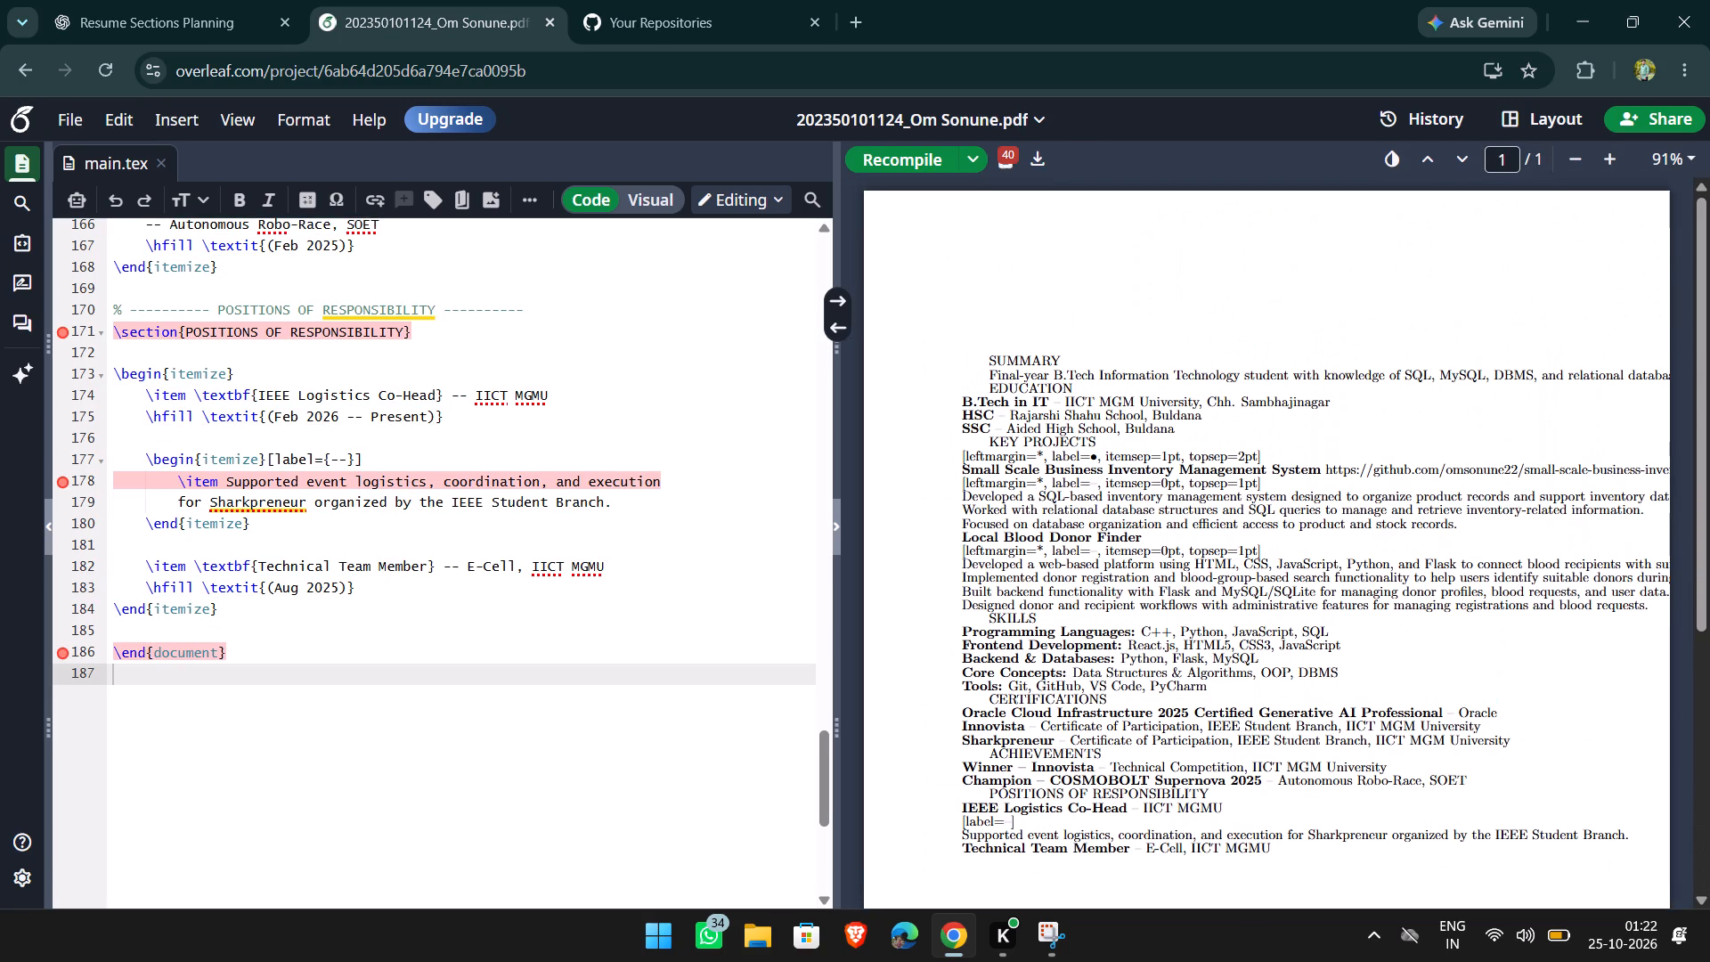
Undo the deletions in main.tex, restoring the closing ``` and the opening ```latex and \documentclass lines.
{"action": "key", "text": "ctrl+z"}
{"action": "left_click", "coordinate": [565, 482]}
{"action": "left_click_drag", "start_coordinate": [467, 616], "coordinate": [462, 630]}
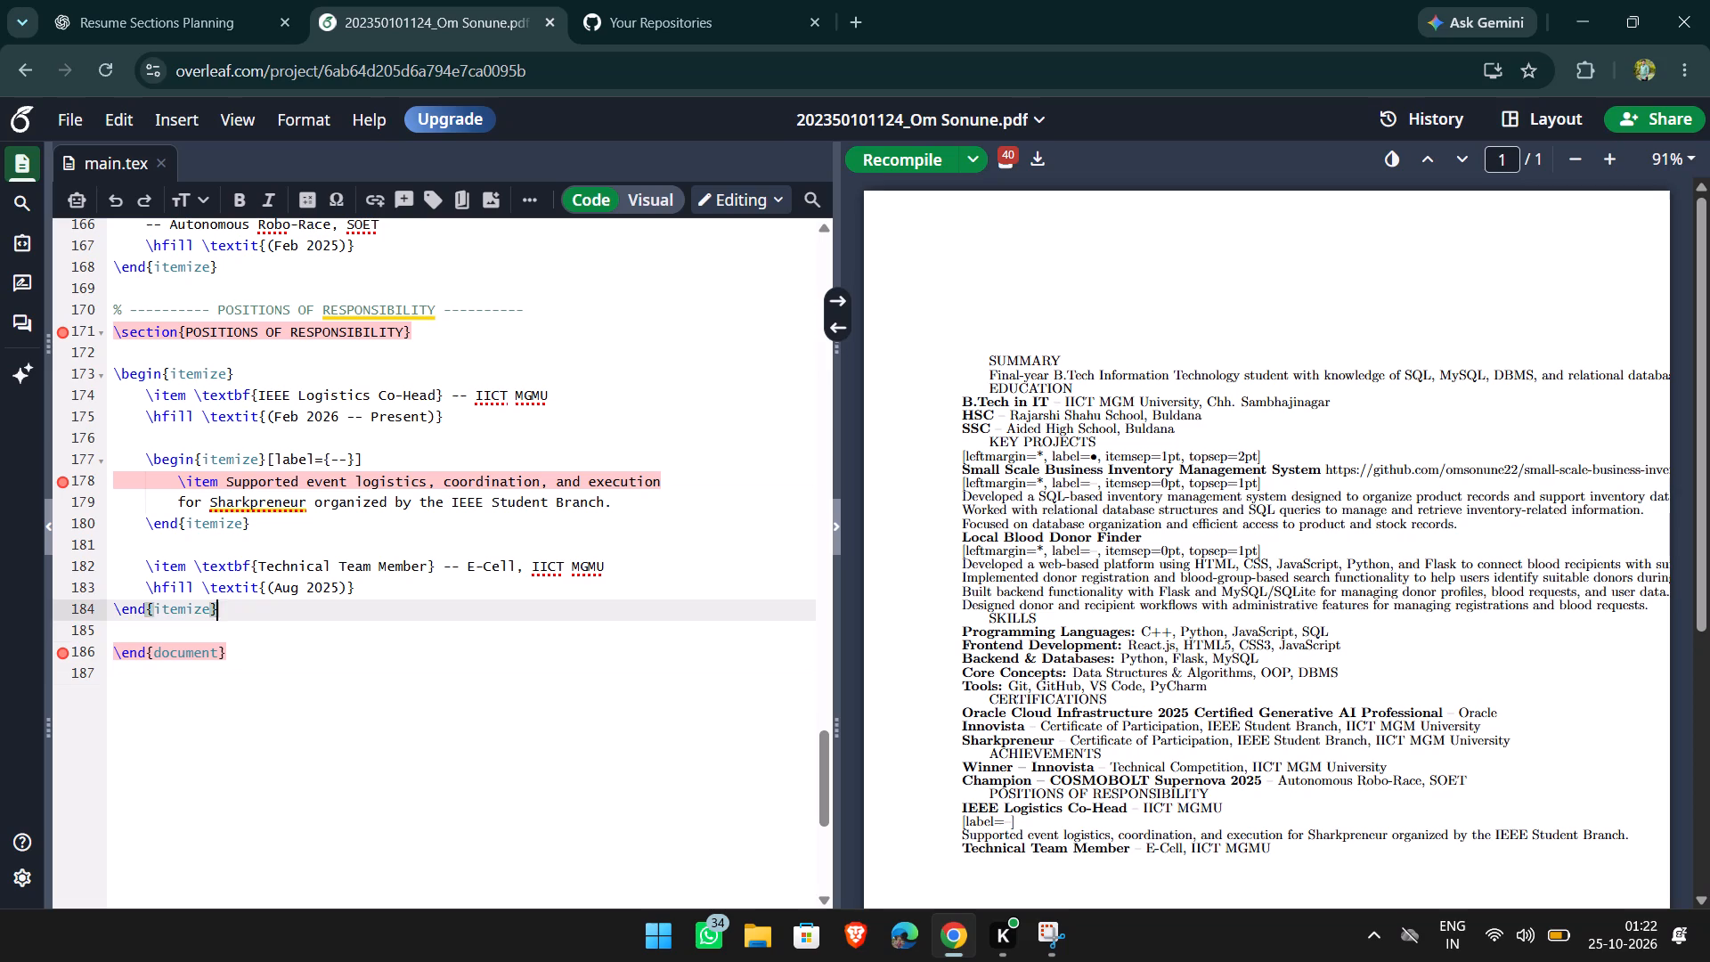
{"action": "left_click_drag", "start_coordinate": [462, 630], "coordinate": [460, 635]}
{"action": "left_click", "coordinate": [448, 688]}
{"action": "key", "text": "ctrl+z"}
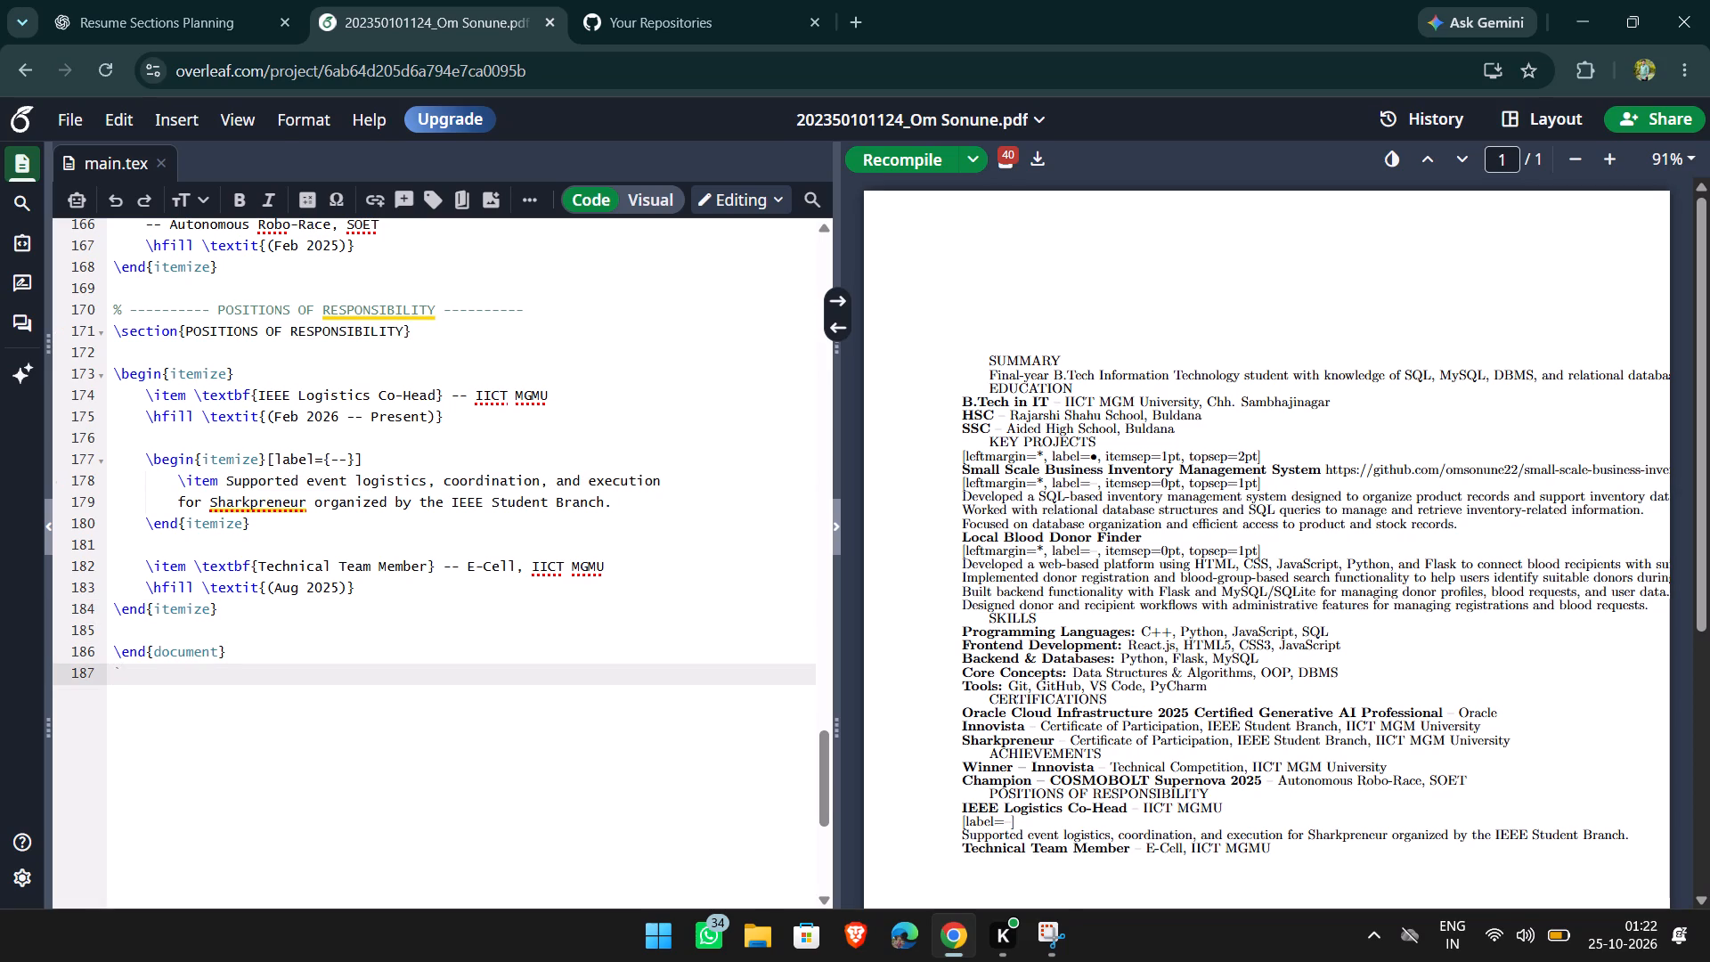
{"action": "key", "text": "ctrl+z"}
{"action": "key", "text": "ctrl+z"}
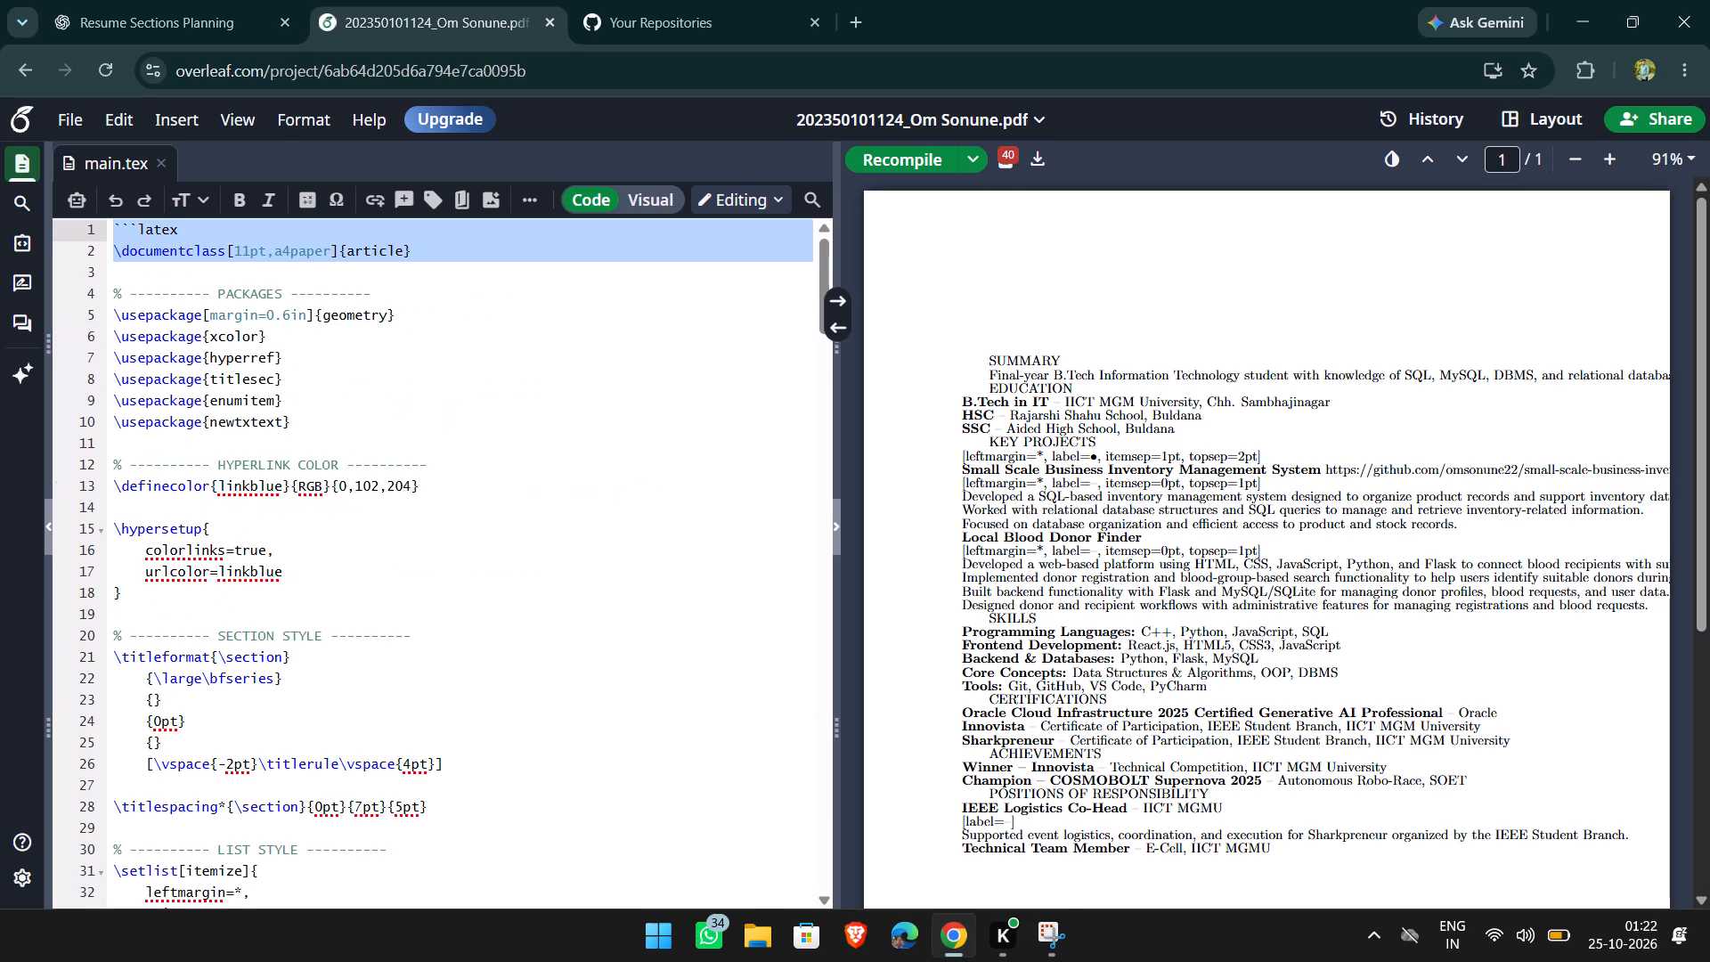
Recompile the resume PDF from the restored main.tex code.
{"action": "left_click", "coordinate": [879, 164]}
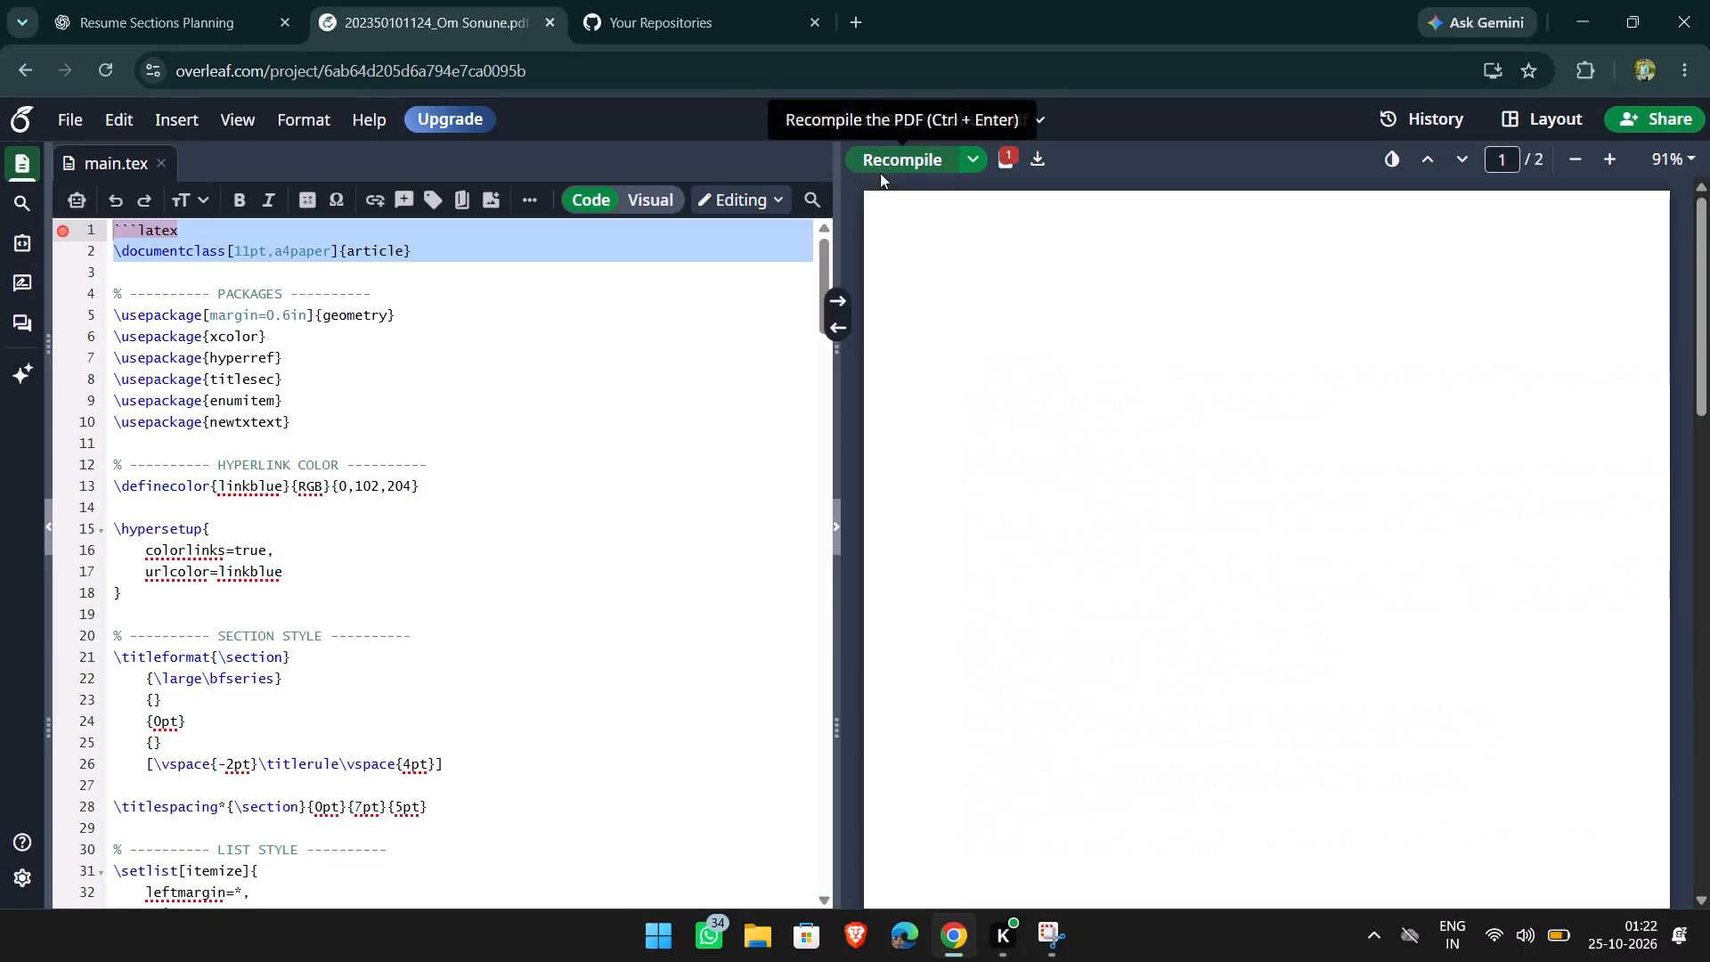
Review both pages of the PDF preview, checking the header, Key Projects entries with the GitHub link, and the remaining resume sections.
{"action": "scroll", "coordinate": [1073, 548], "scroll_direction": "up", "scroll_amount": 3}
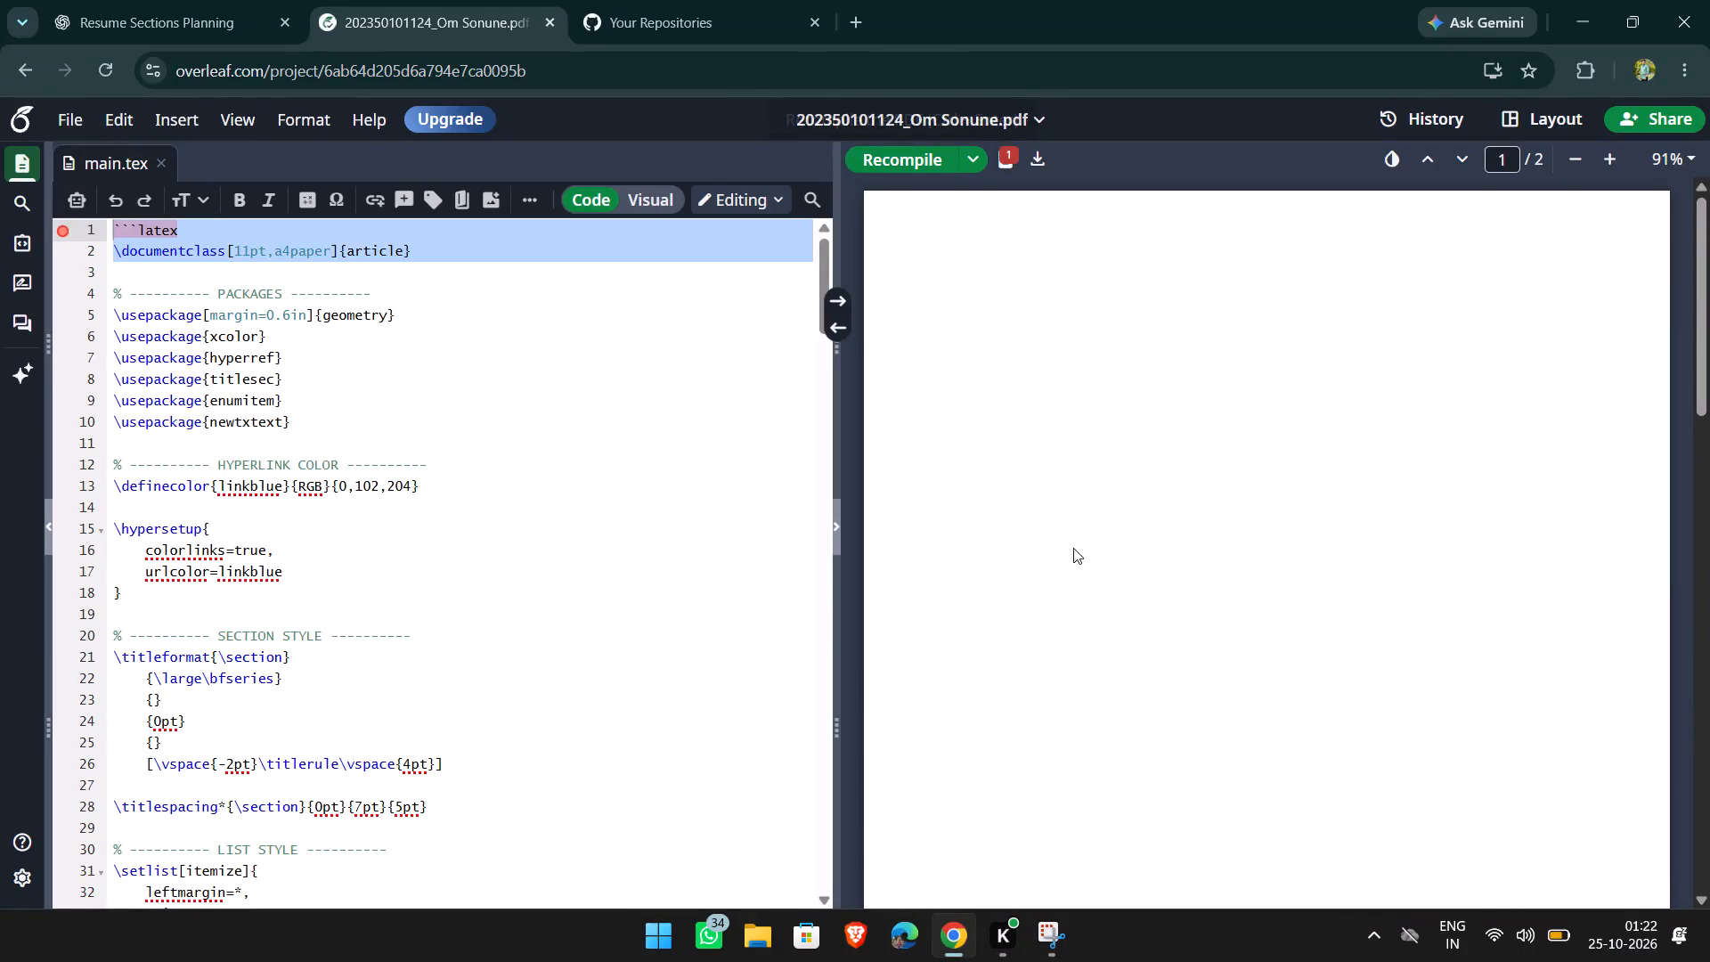
{"action": "scroll", "coordinate": [1073, 548], "scroll_direction": "down", "scroll_amount": 3}
{"action": "scroll", "coordinate": [1073, 548], "scroll_direction": "up", "scroll_amount": 5}
{"action": "scroll", "coordinate": [1073, 548], "scroll_direction": "down", "scroll_amount": 8}
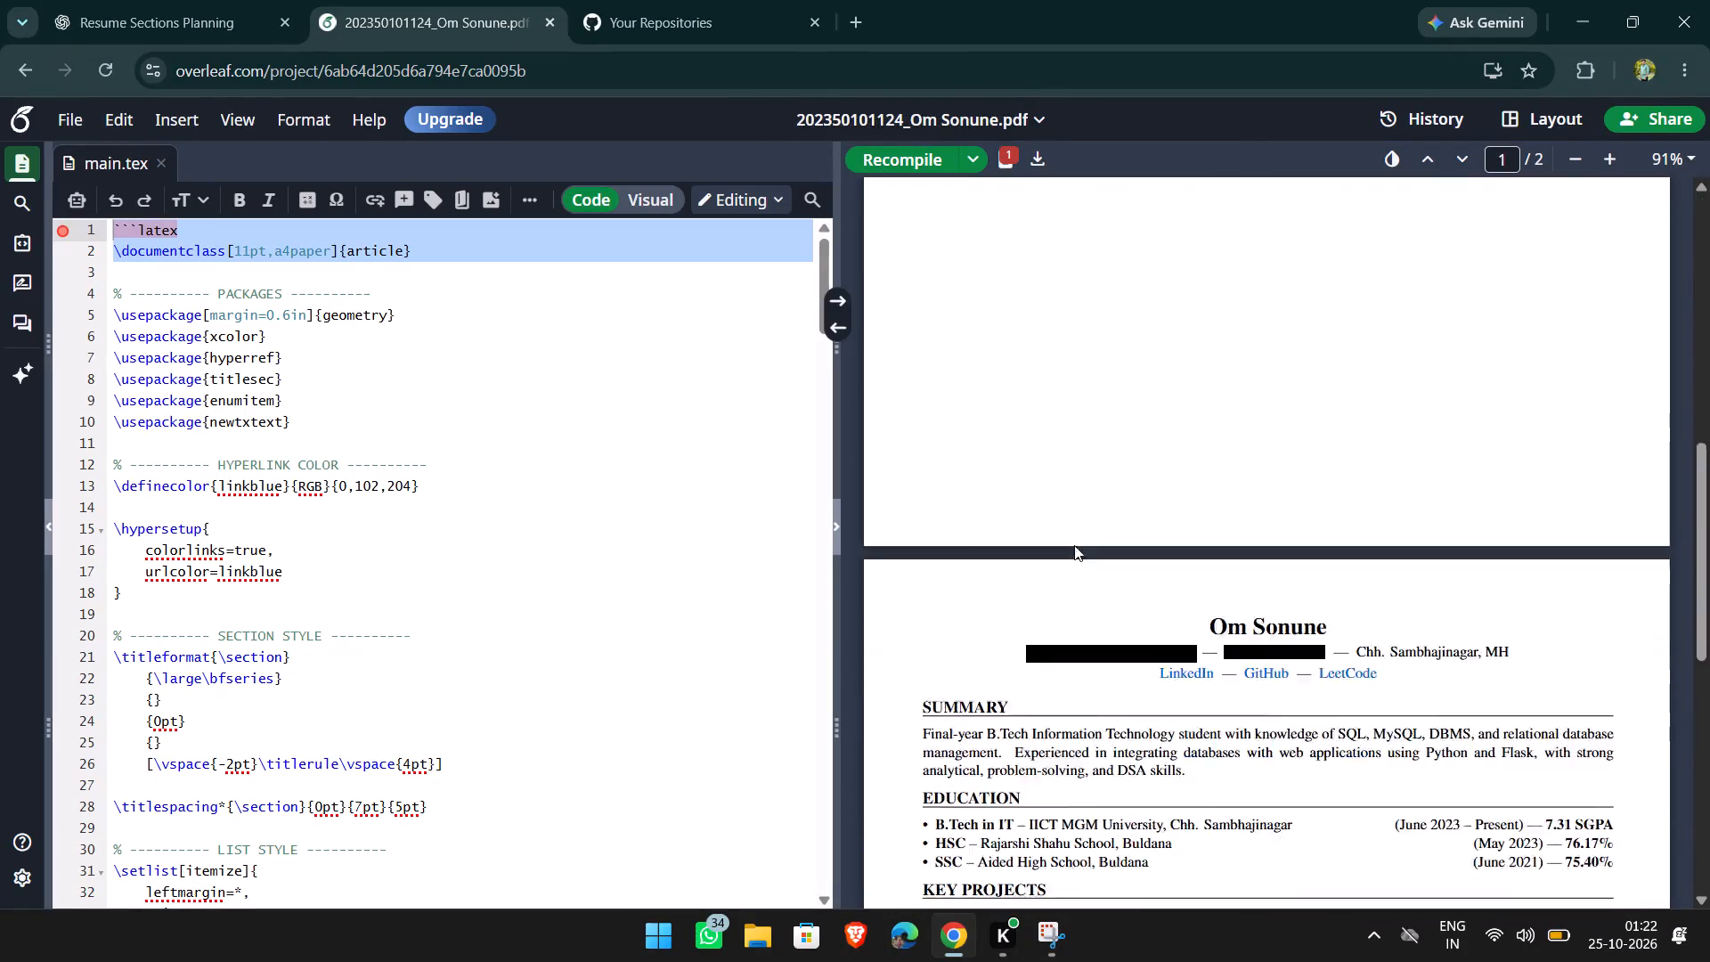
{"action": "scroll", "coordinate": [1074, 545], "scroll_direction": "down", "scroll_amount": 4}
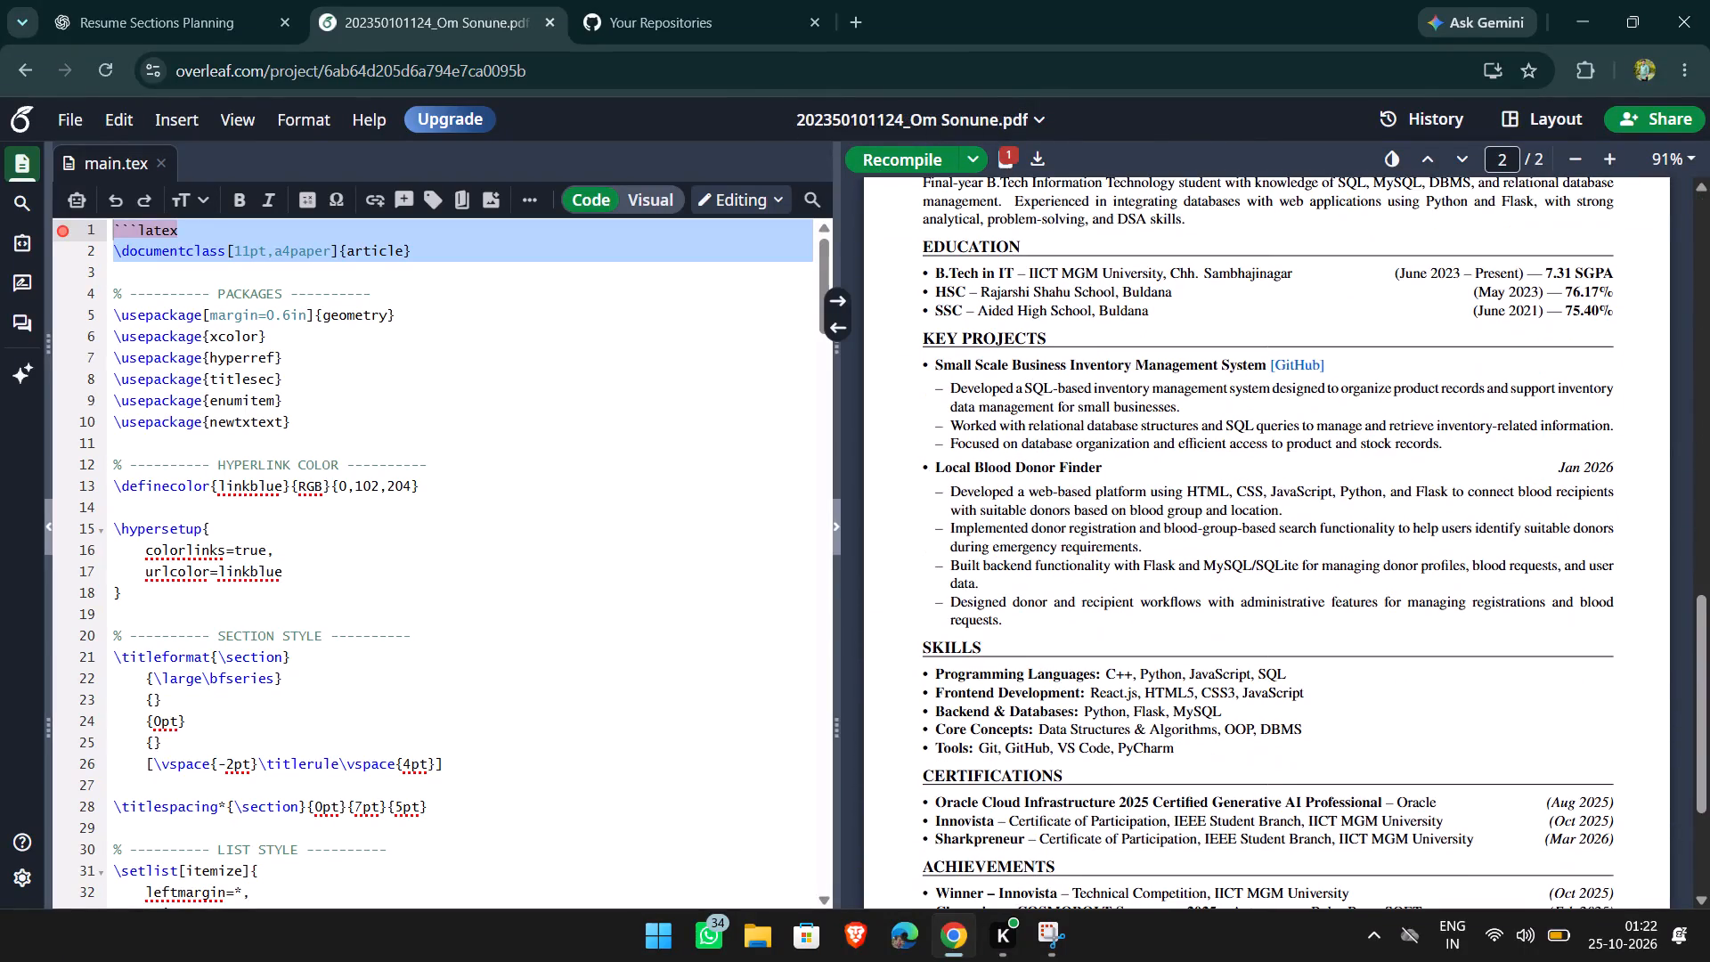
{"action": "scroll", "coordinate": [1074, 545], "scroll_direction": "down", "scroll_amount": 3}
{"action": "scroll", "coordinate": [1074, 545], "scroll_direction": "up", "scroll_amount": 3}
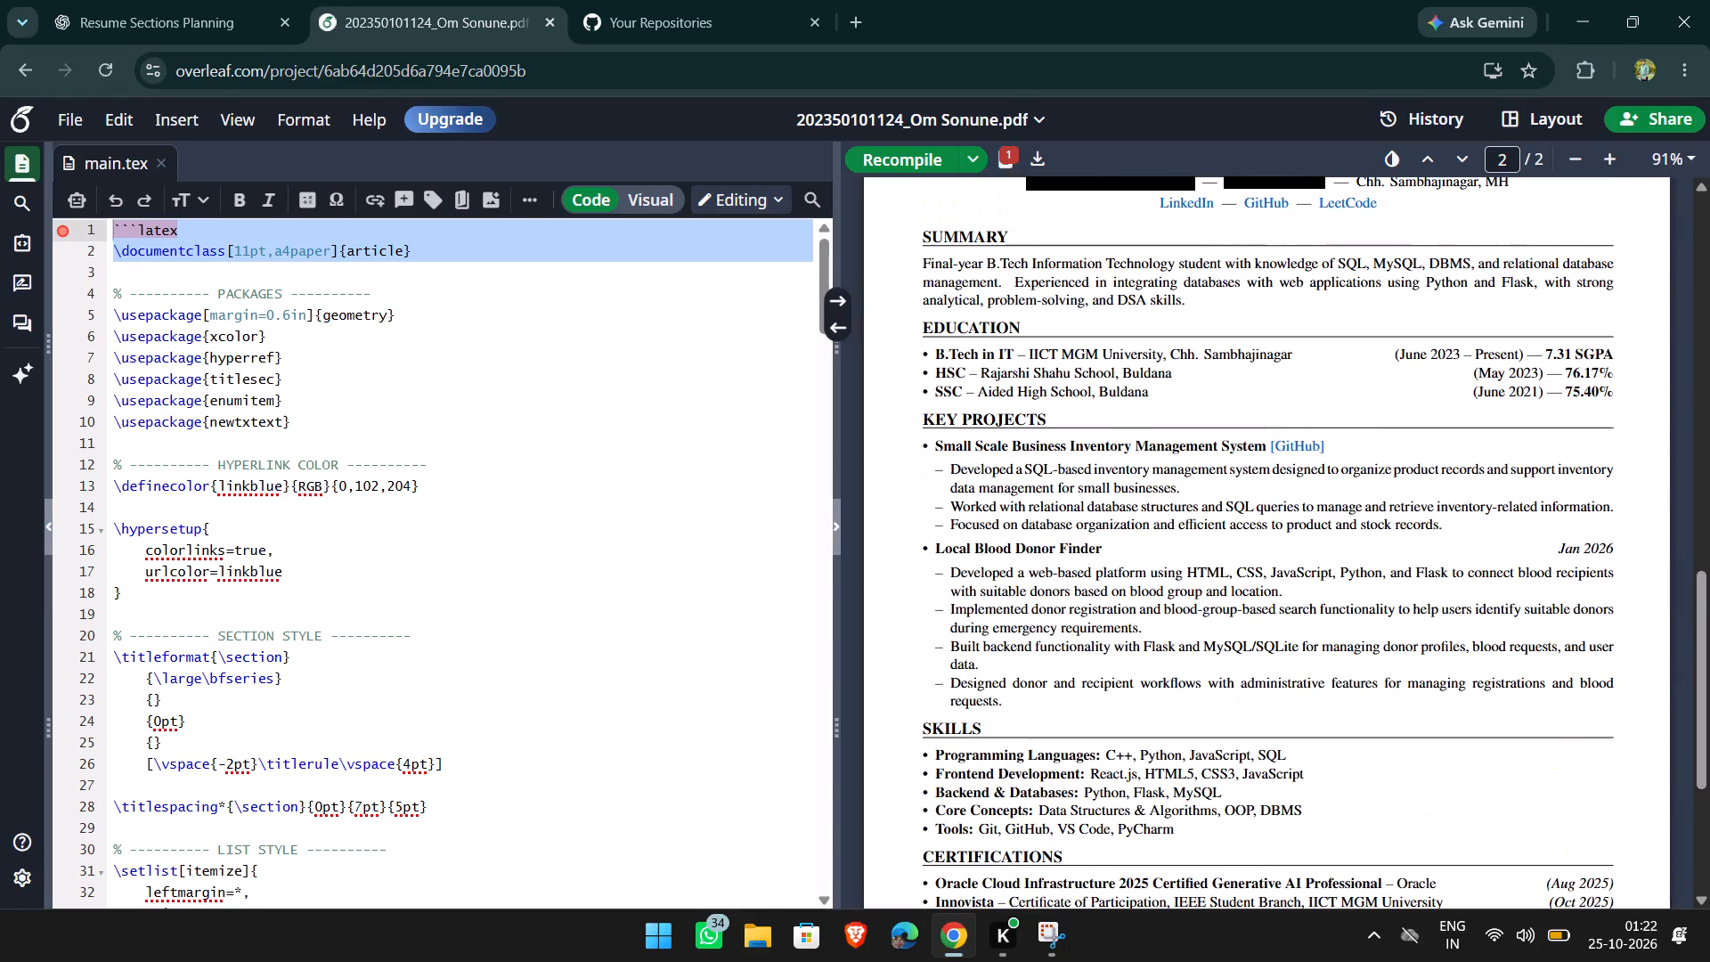
{"action": "scroll", "coordinate": [1074, 545], "scroll_direction": "down", "scroll_amount": 6}
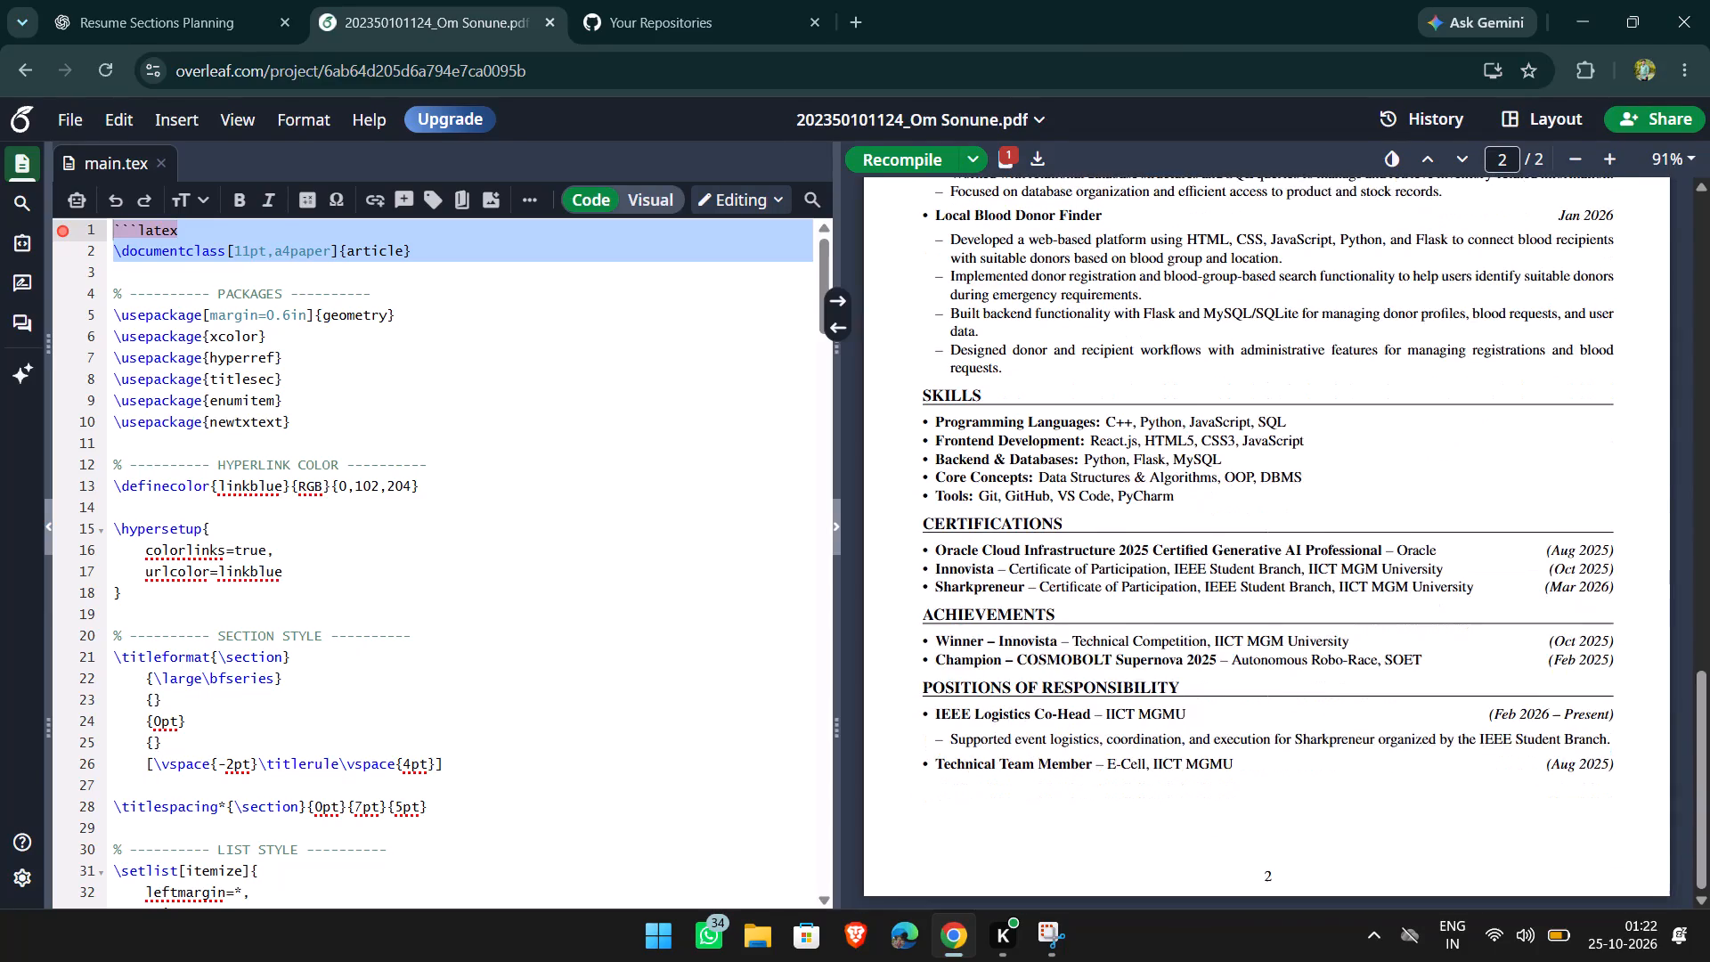
{"action": "scroll", "coordinate": [1074, 545], "scroll_direction": "up", "scroll_amount": 1}
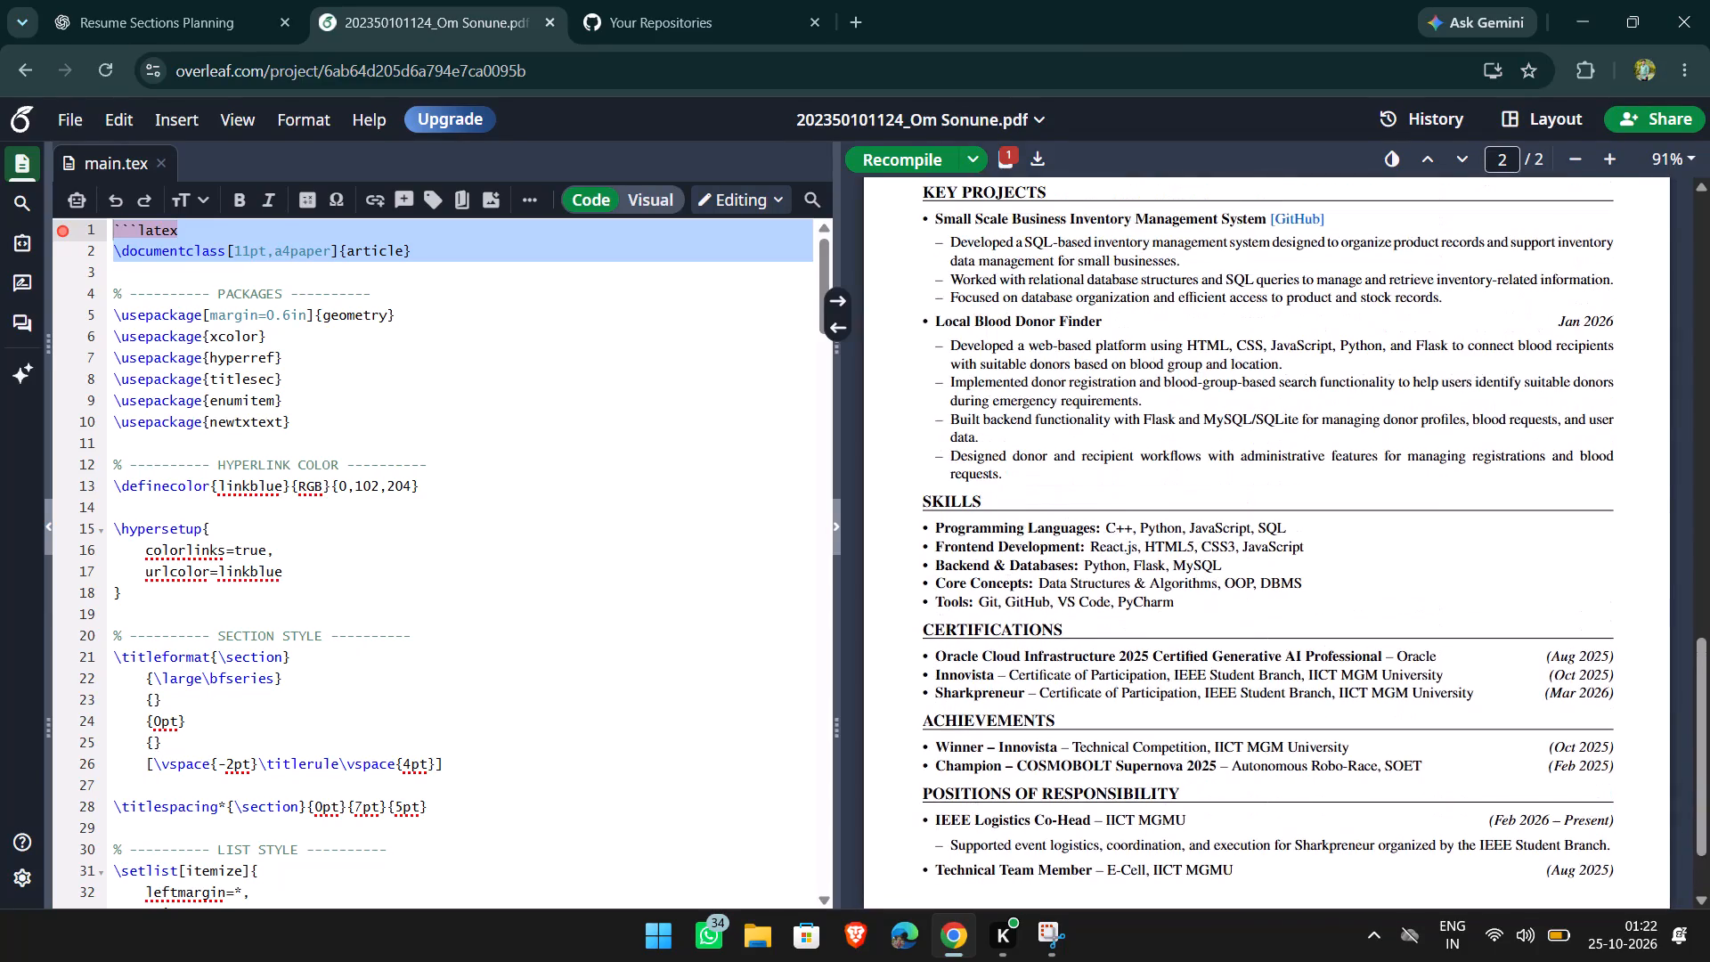
{"action": "scroll", "coordinate": [1074, 545], "scroll_direction": "up", "scroll_amount": 1}
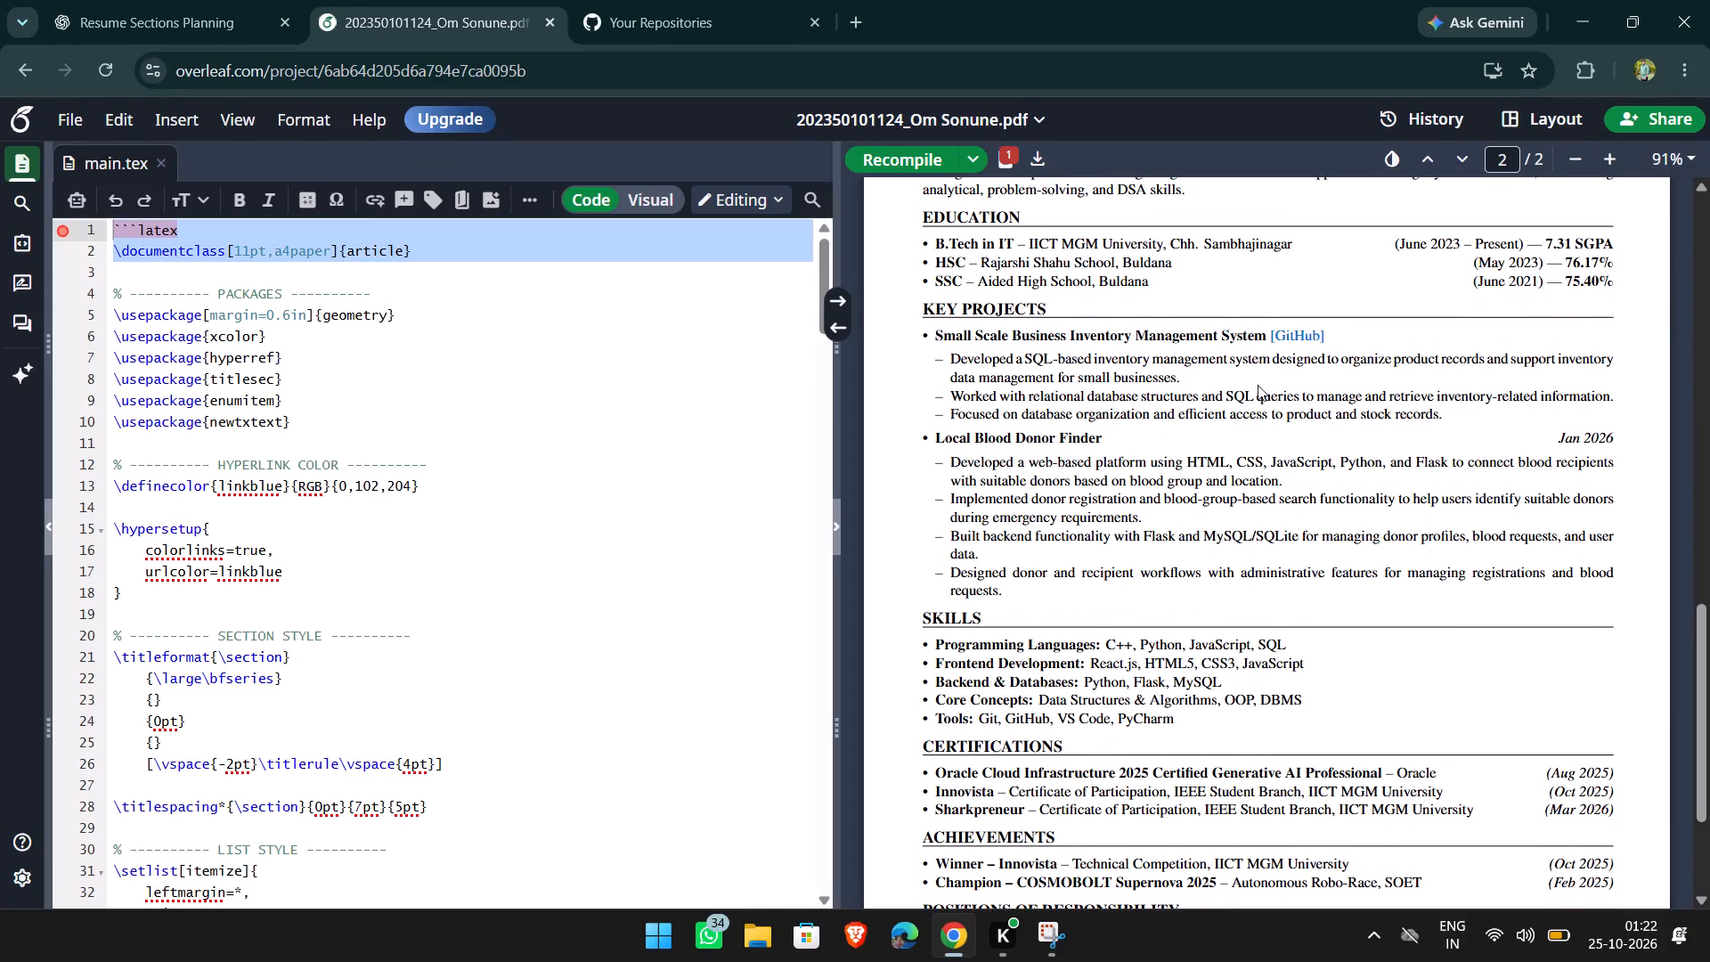
{"action": "scroll", "coordinate": [1194, 464], "scroll_direction": "up", "scroll_amount": 3}
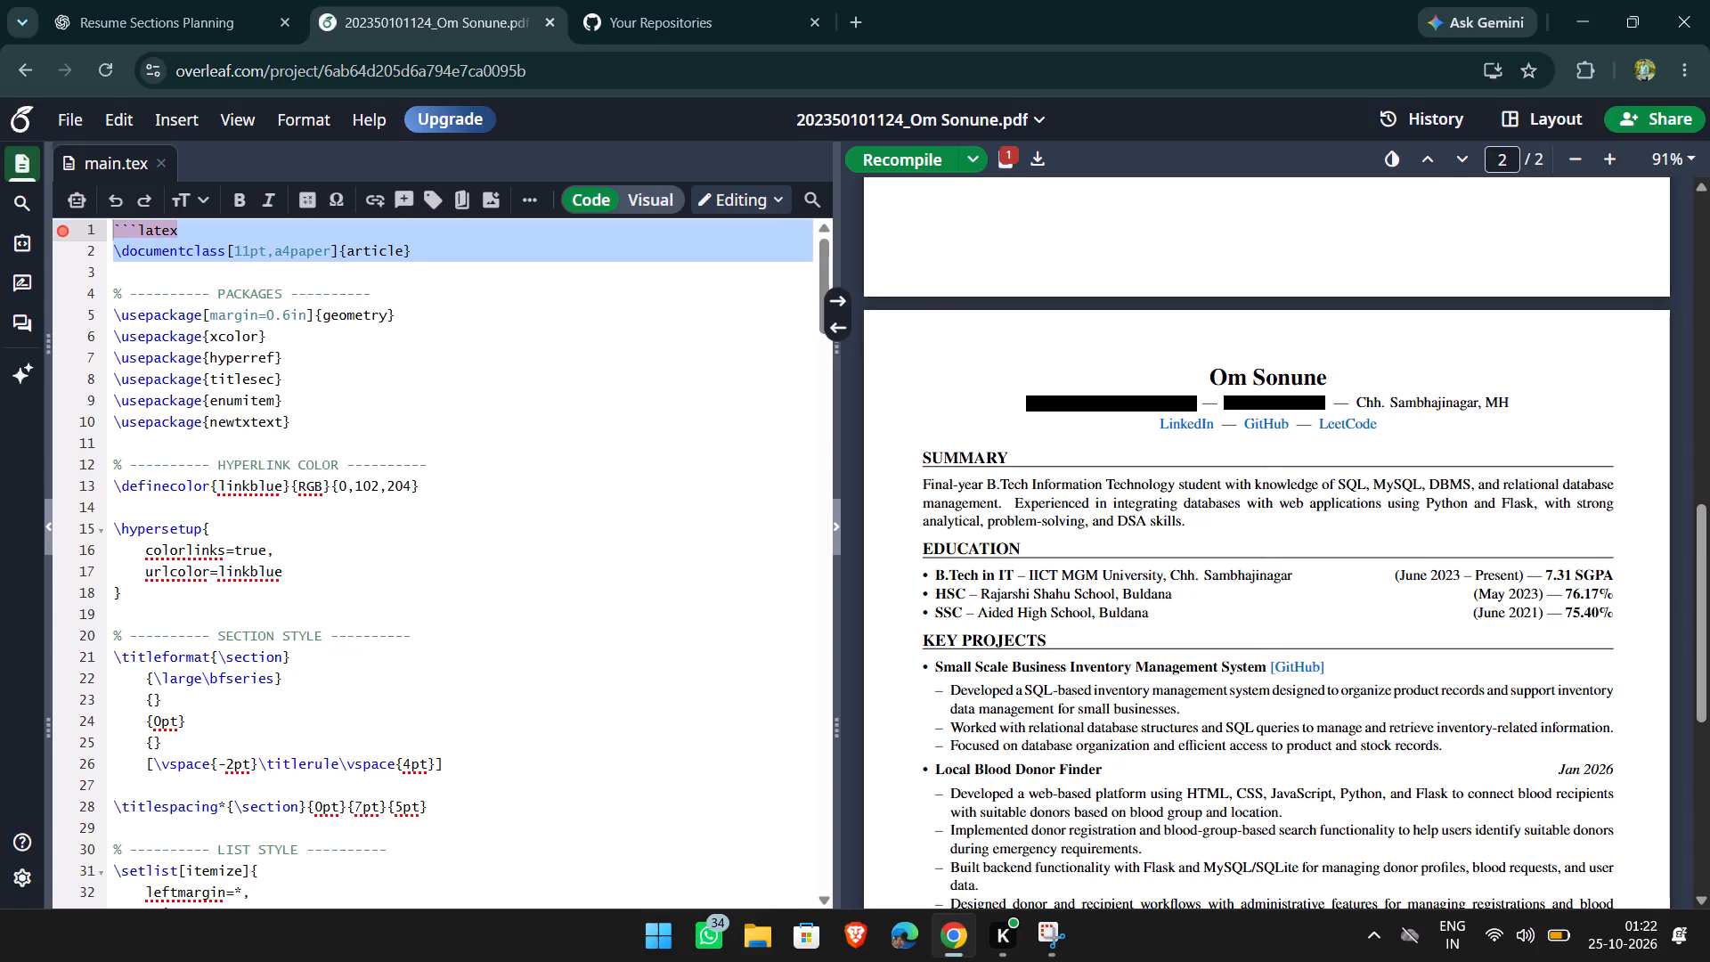
{"action": "scroll", "coordinate": [1232, 426], "scroll_direction": "down", "scroll_amount": 6}
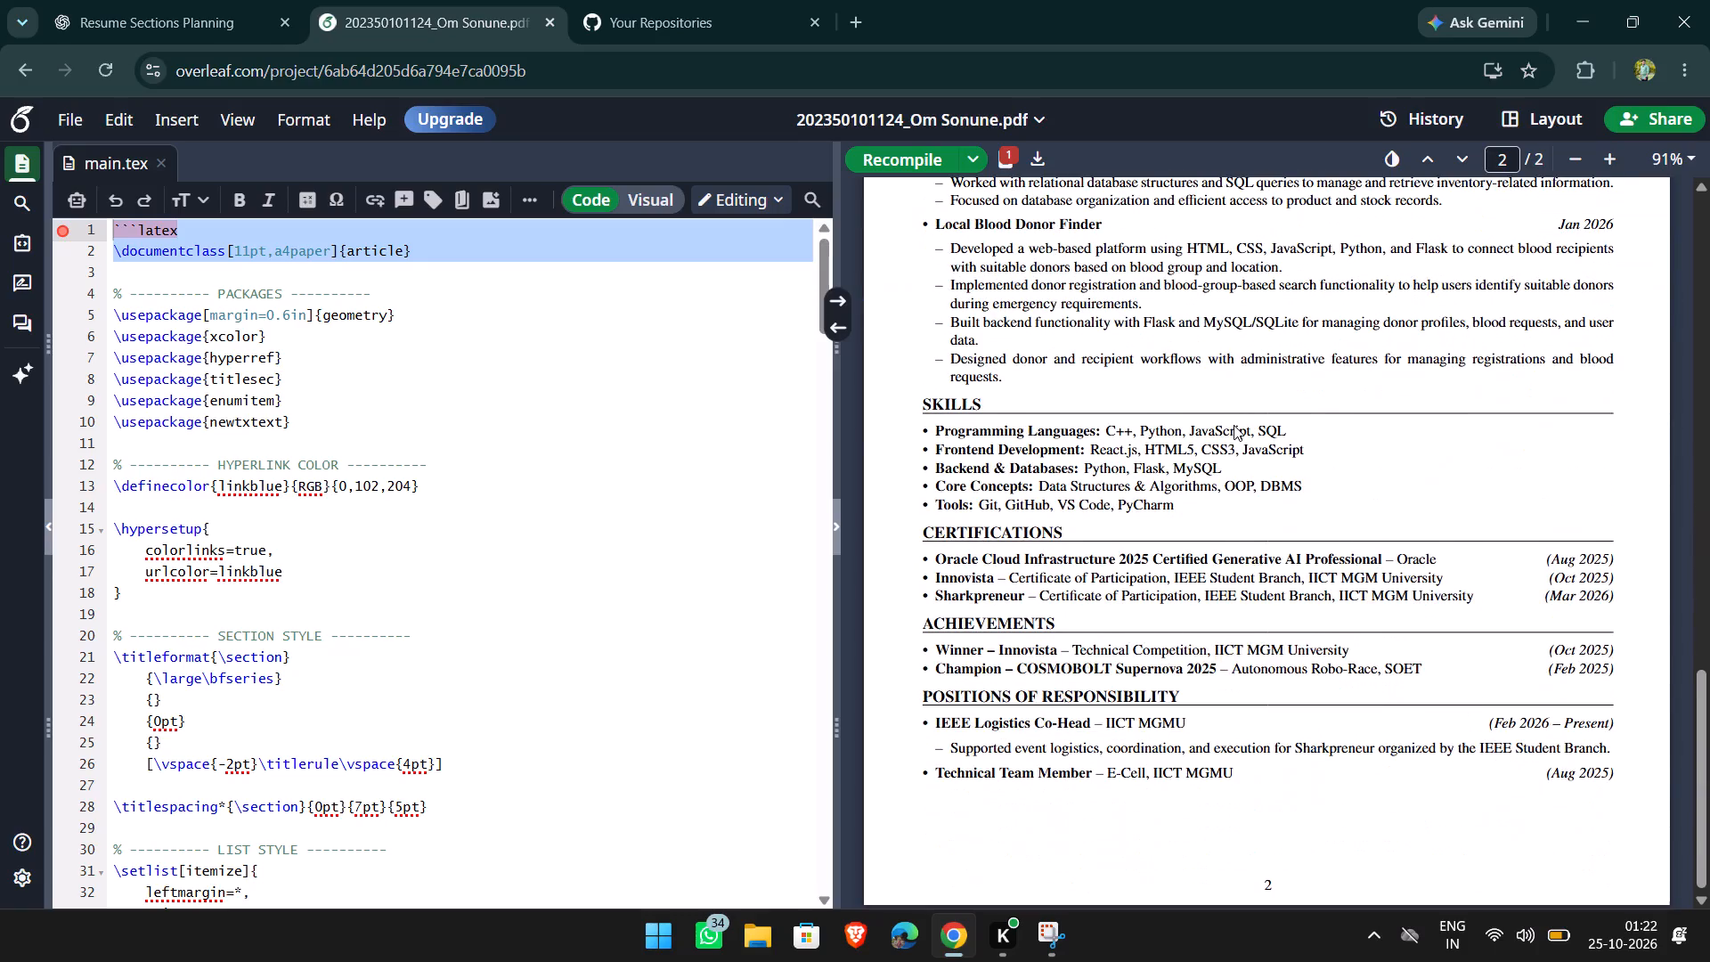
{"action": "scroll", "coordinate": [1234, 425], "scroll_direction": "down", "scroll_amount": 4}
{"action": "scroll", "coordinate": [1234, 425], "scroll_direction": "up", "scroll_amount": 5}
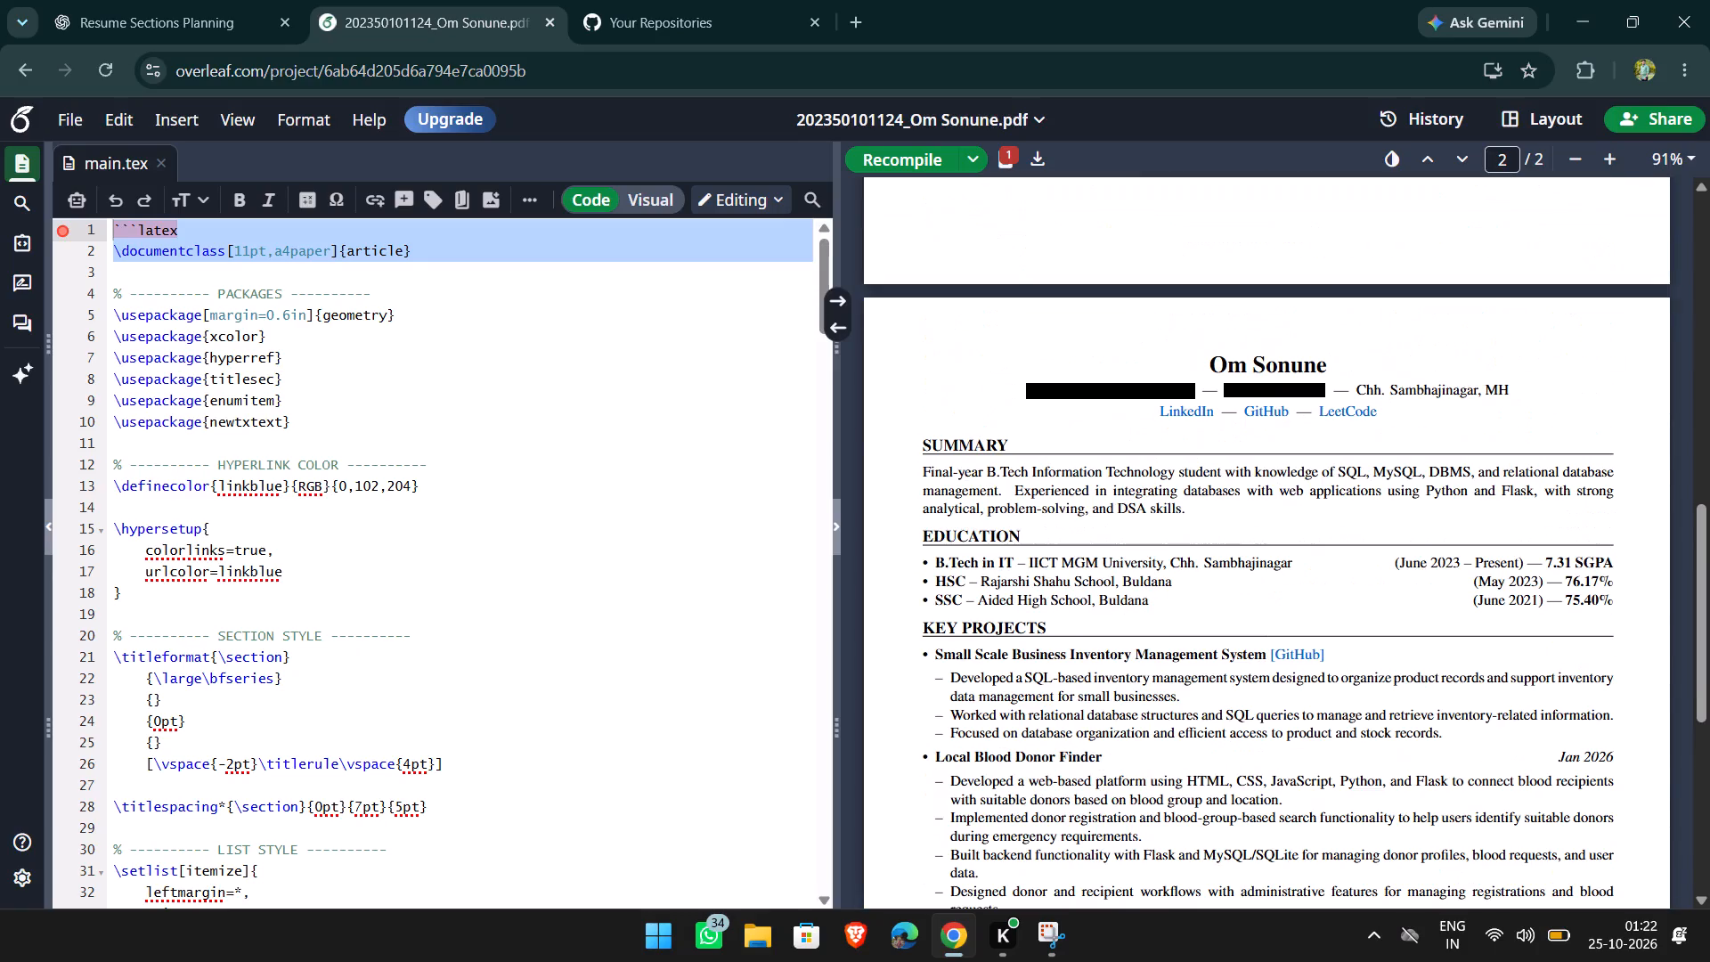
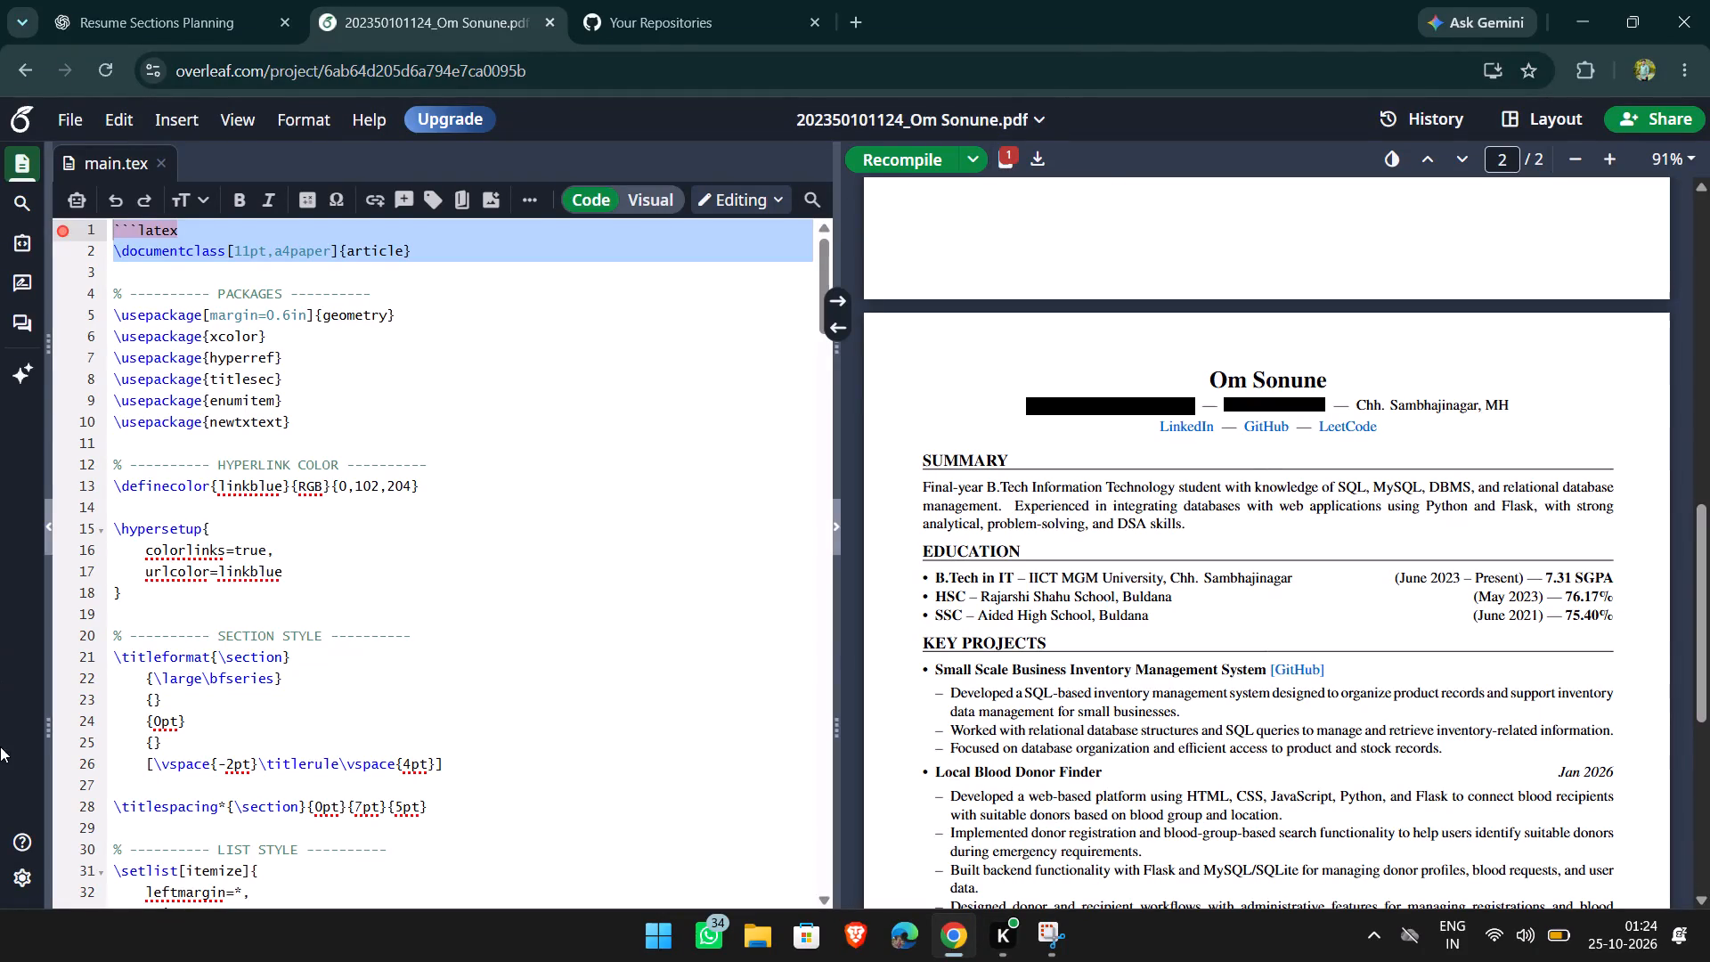
Review the PDF preview from the header through Key Projects, Skills, Certifications, Achievements and Positions of Responsibility.
{"action": "scroll", "coordinate": [508, 584], "scroll_direction": "down", "scroll_amount": 3}
{"action": "scroll", "coordinate": [1030, 594], "scroll_direction": "down", "scroll_amount": 2}
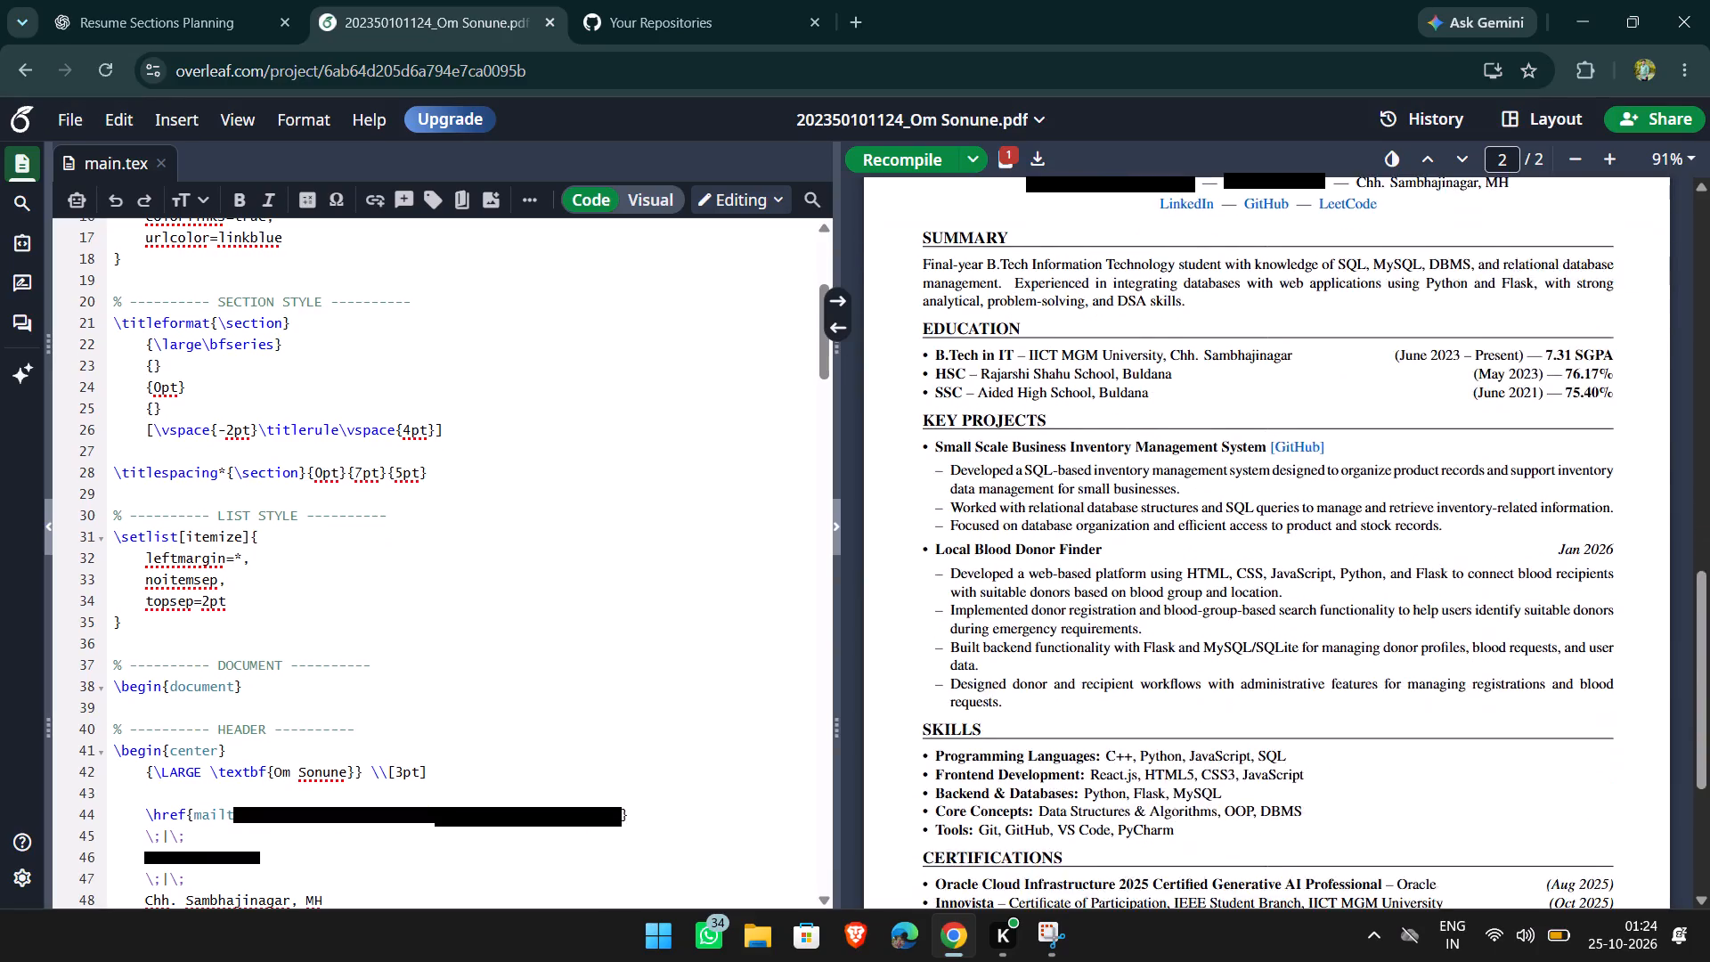
{"action": "scroll", "coordinate": [1030, 594], "scroll_direction": "down", "scroll_amount": 4}
{"action": "scroll", "coordinate": [1030, 594], "scroll_direction": "up", "scroll_amount": 1}
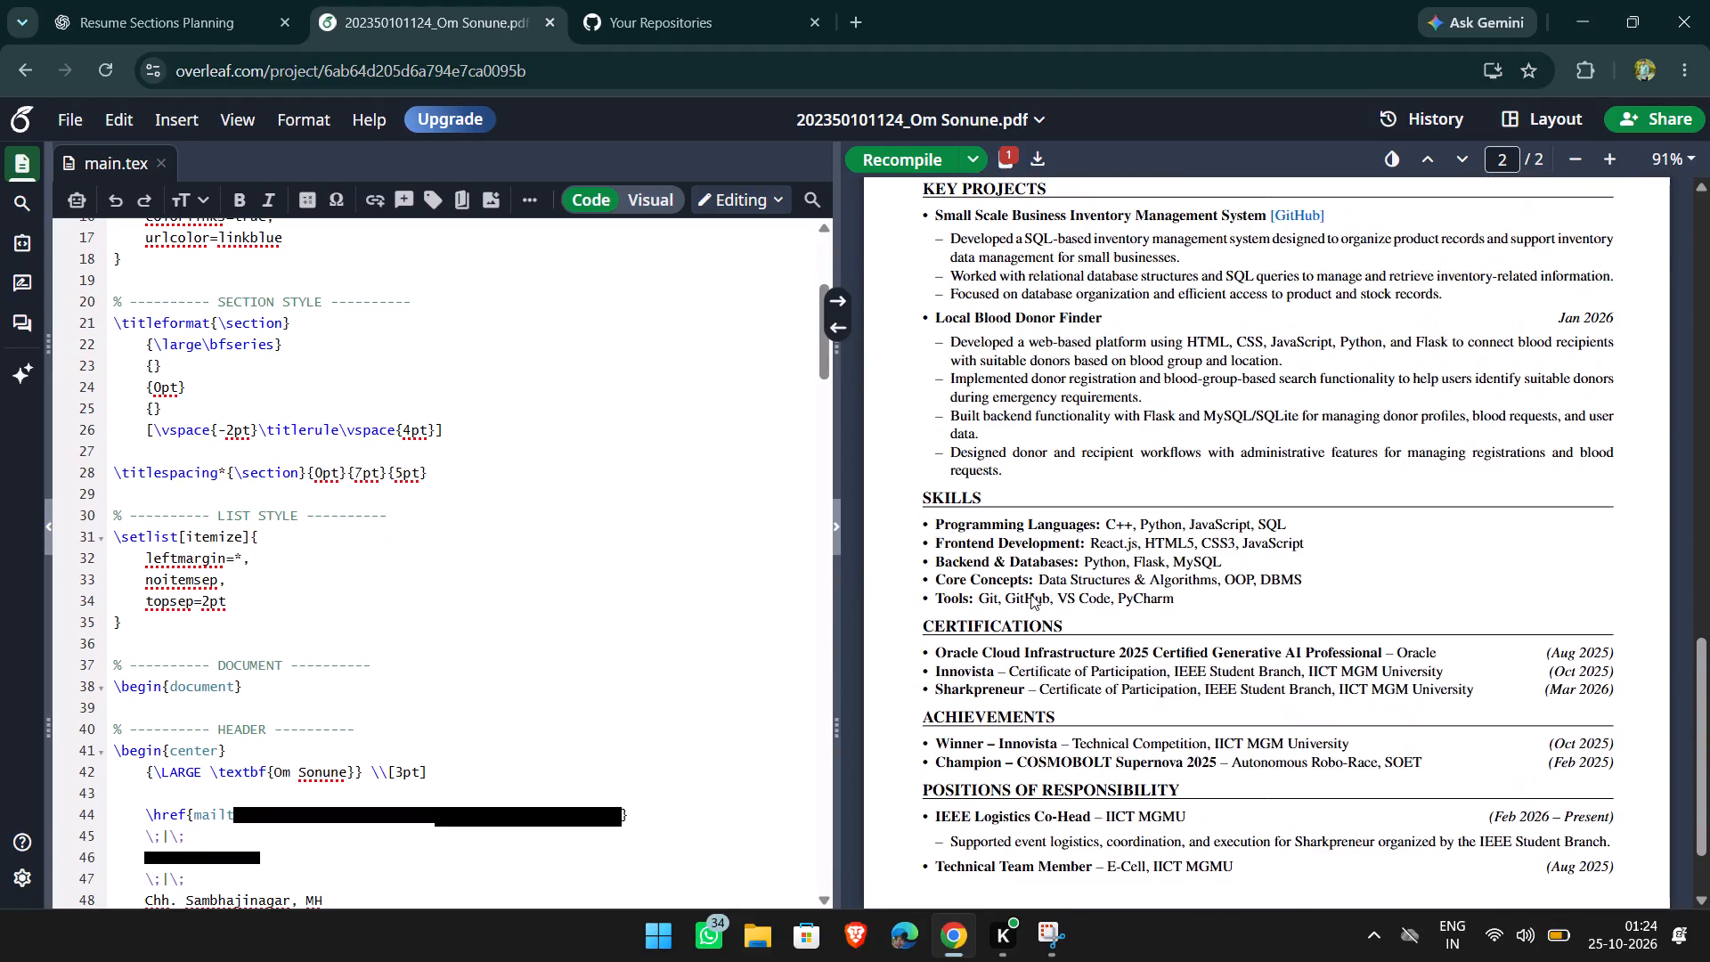
{"action": "scroll", "coordinate": [1030, 594], "scroll_direction": "up", "scroll_amount": 12}
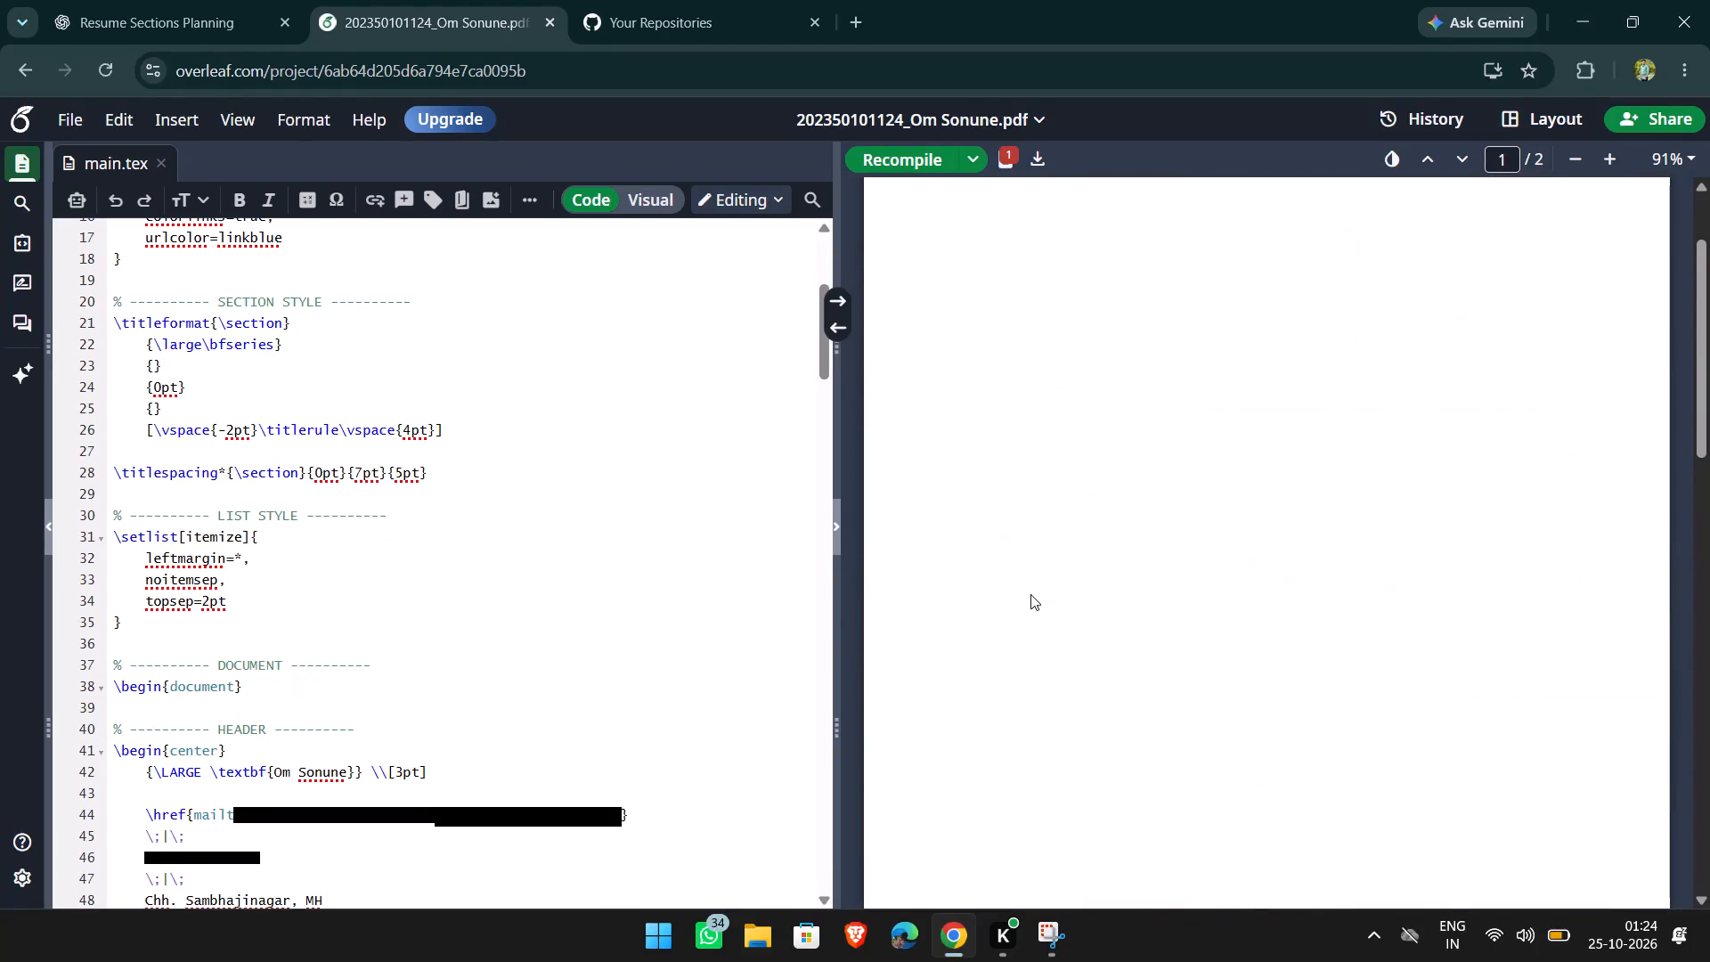
{"action": "scroll", "coordinate": [1030, 594], "scroll_direction": "down", "scroll_amount": 9}
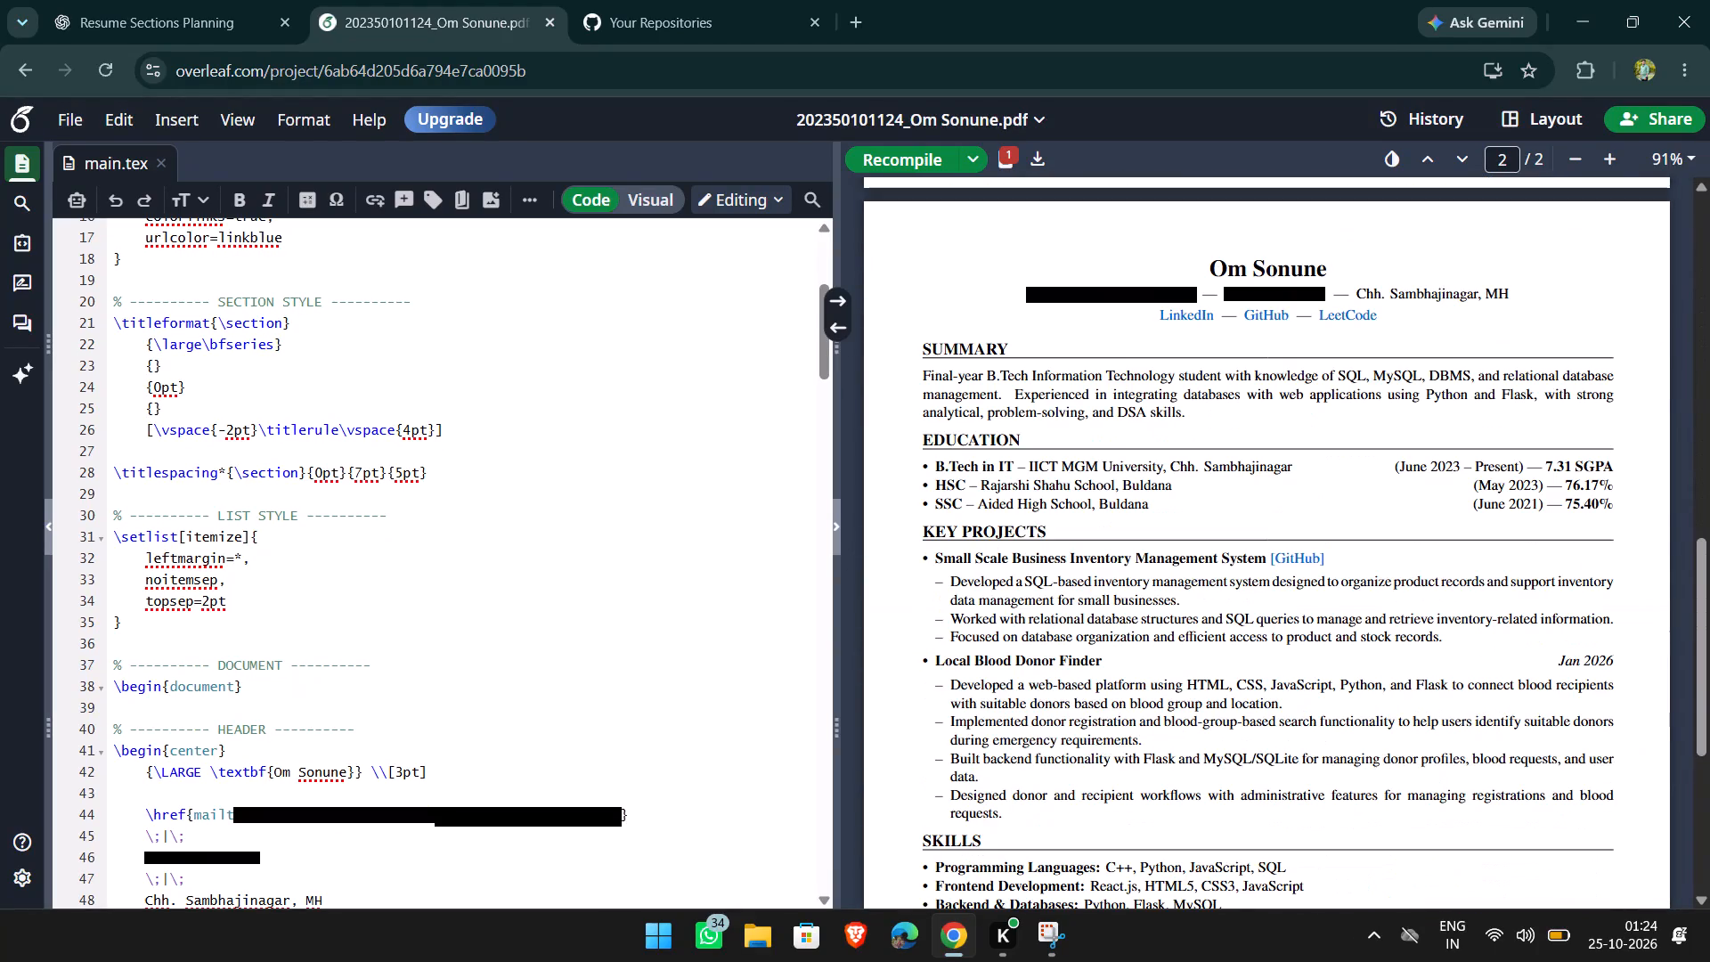
{"action": "scroll", "coordinate": [1030, 594], "scroll_direction": "down", "scroll_amount": 2}
{"action": "scroll", "coordinate": [1030, 594], "scroll_direction": "up", "scroll_amount": 1}
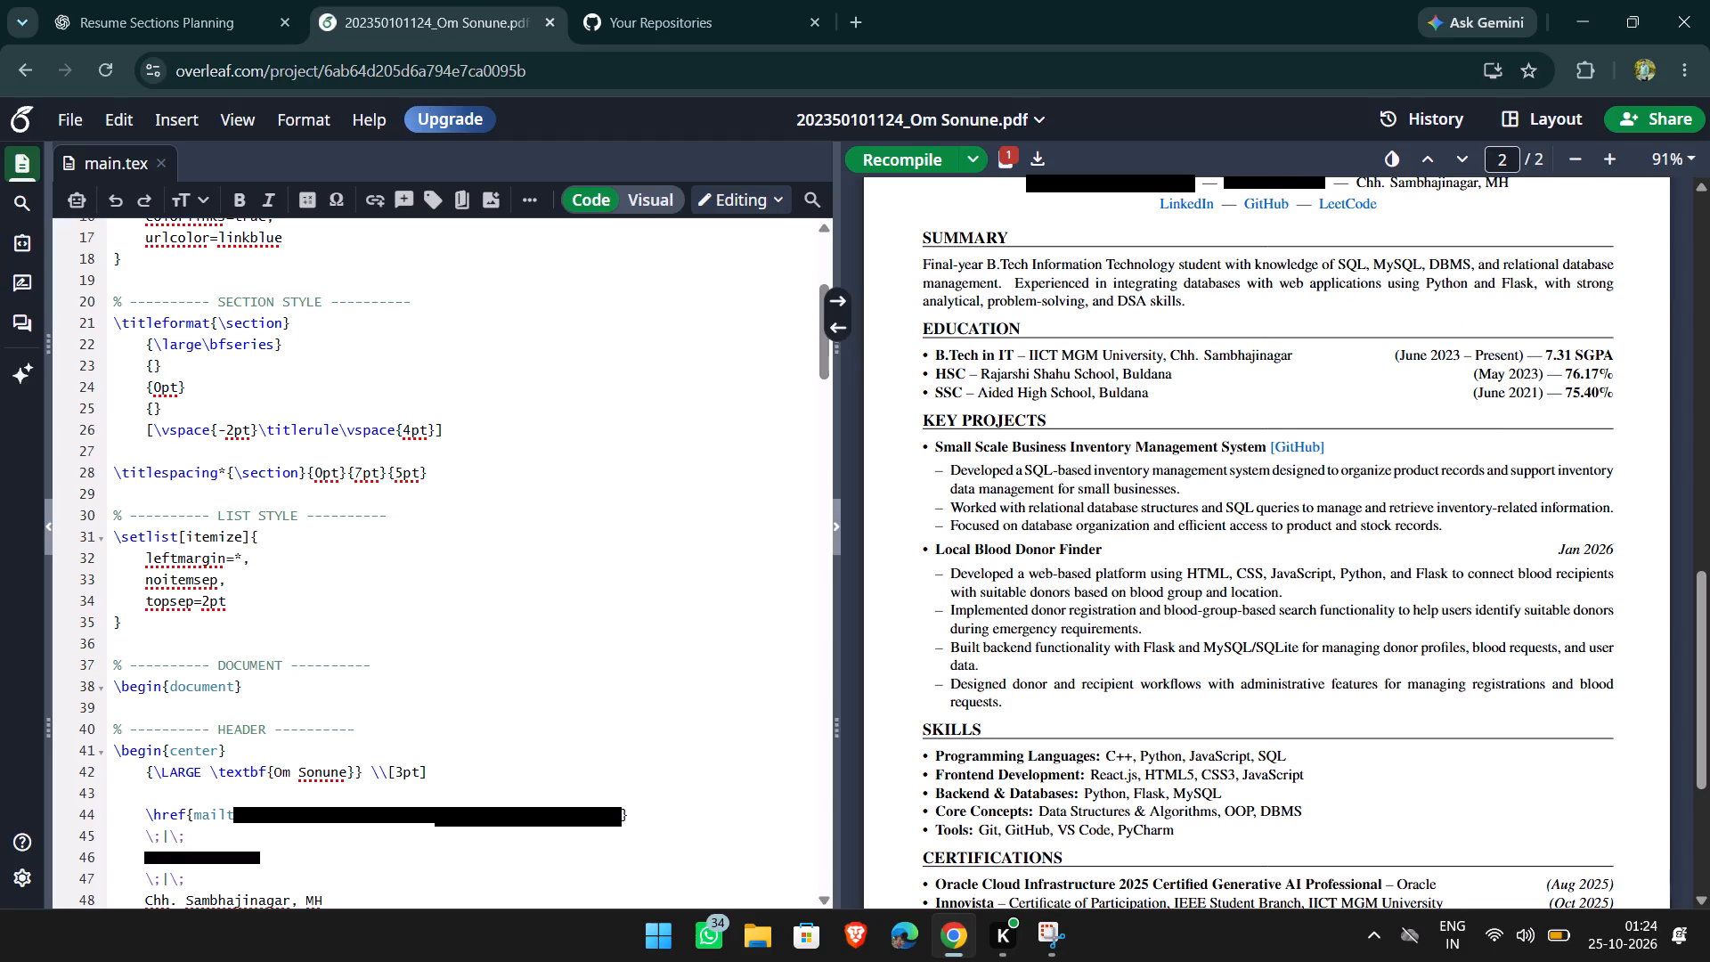
{"action": "scroll", "coordinate": [1004, 267], "scroll_direction": "down", "scroll_amount": 2}
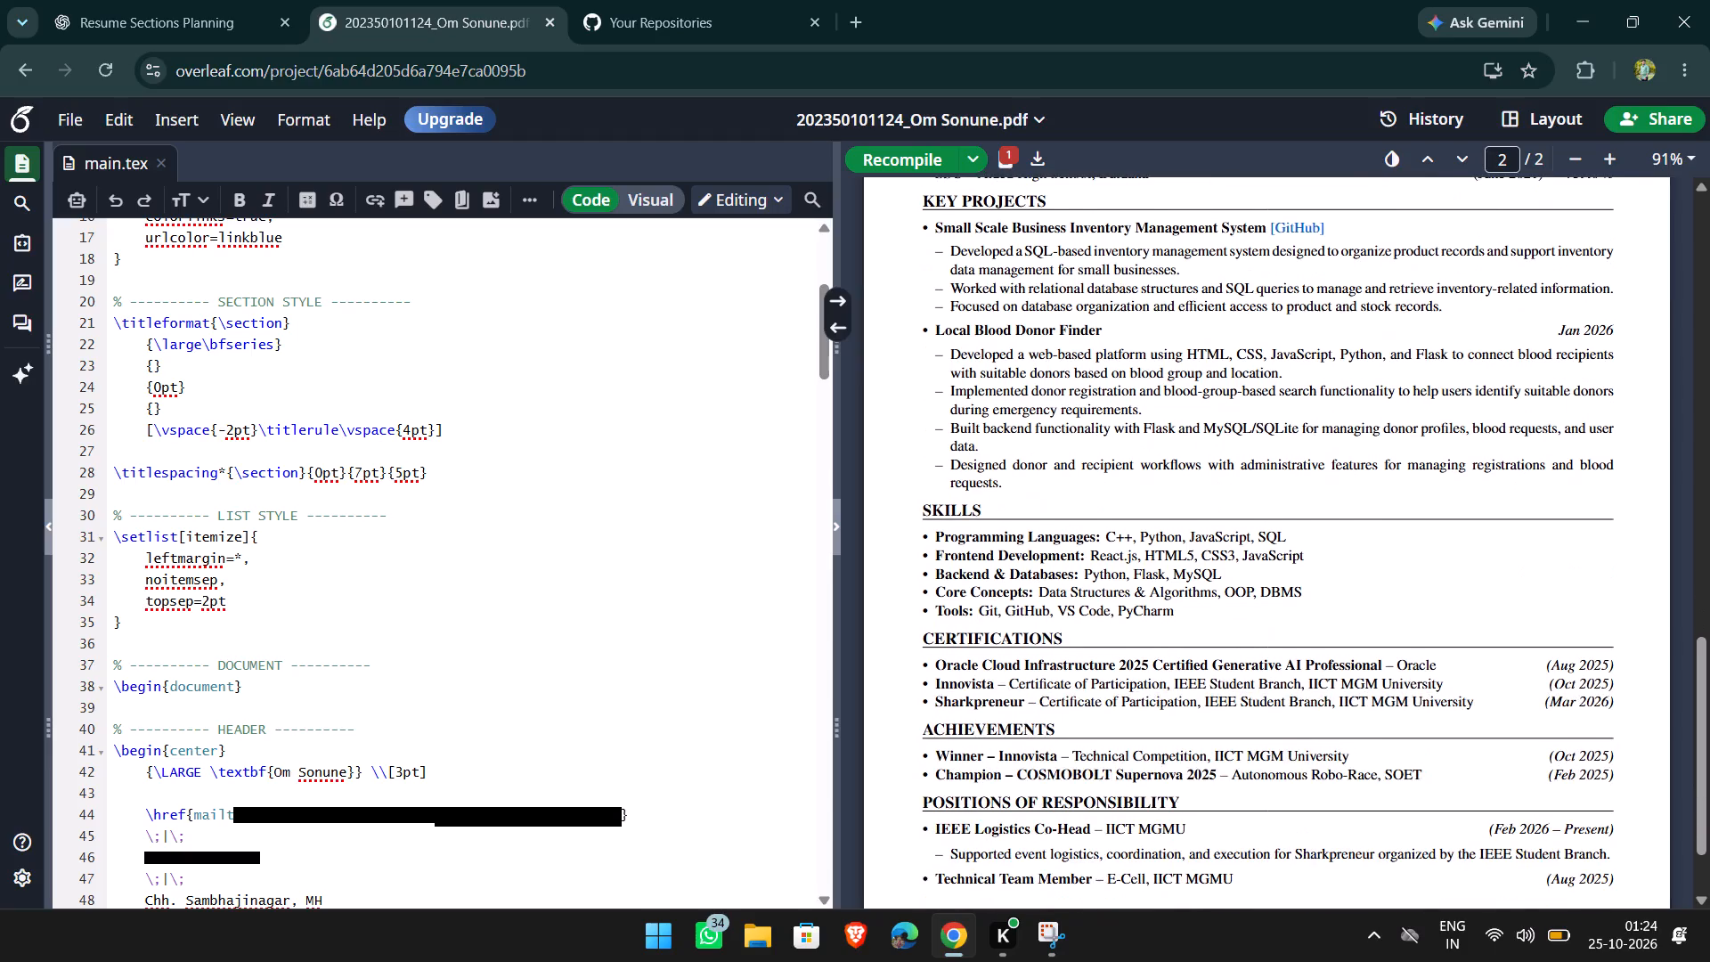
{"action": "scroll", "coordinate": [1004, 267], "scroll_direction": "down", "scroll_amount": 3}
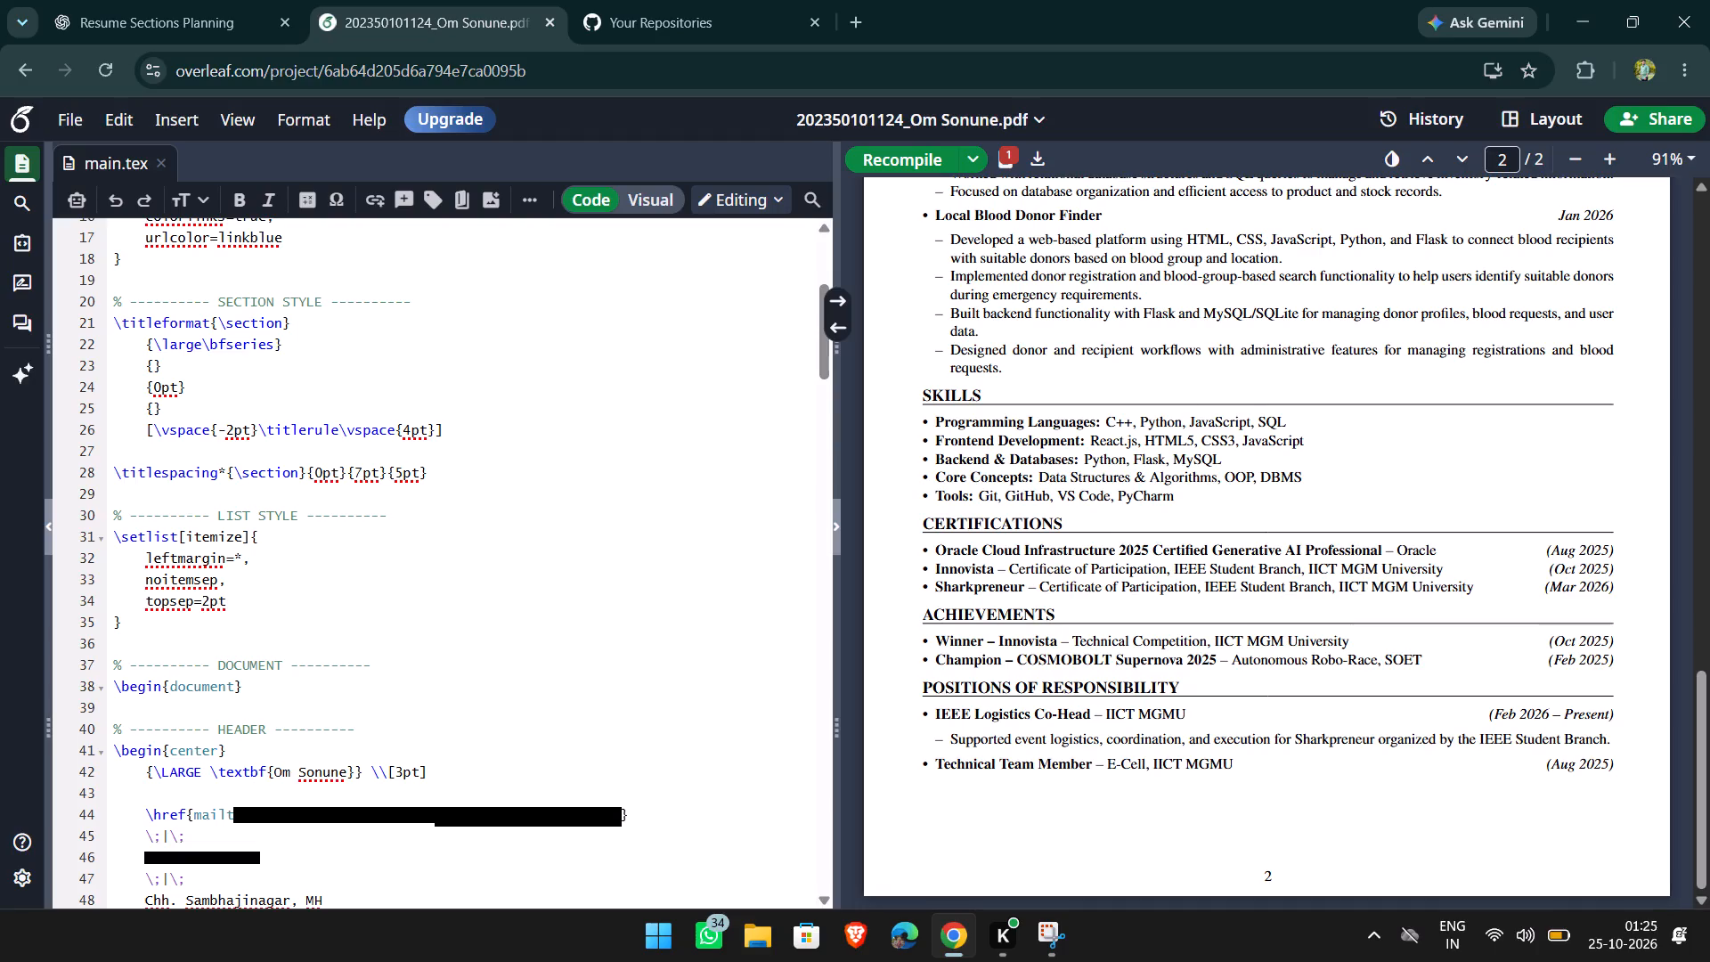
Read through the main.tex source from the Summary and Education sections to Key Projects, Skills and Certifications.
{"action": "scroll", "coordinate": [551, 598], "scroll_direction": "down", "scroll_amount": 8}
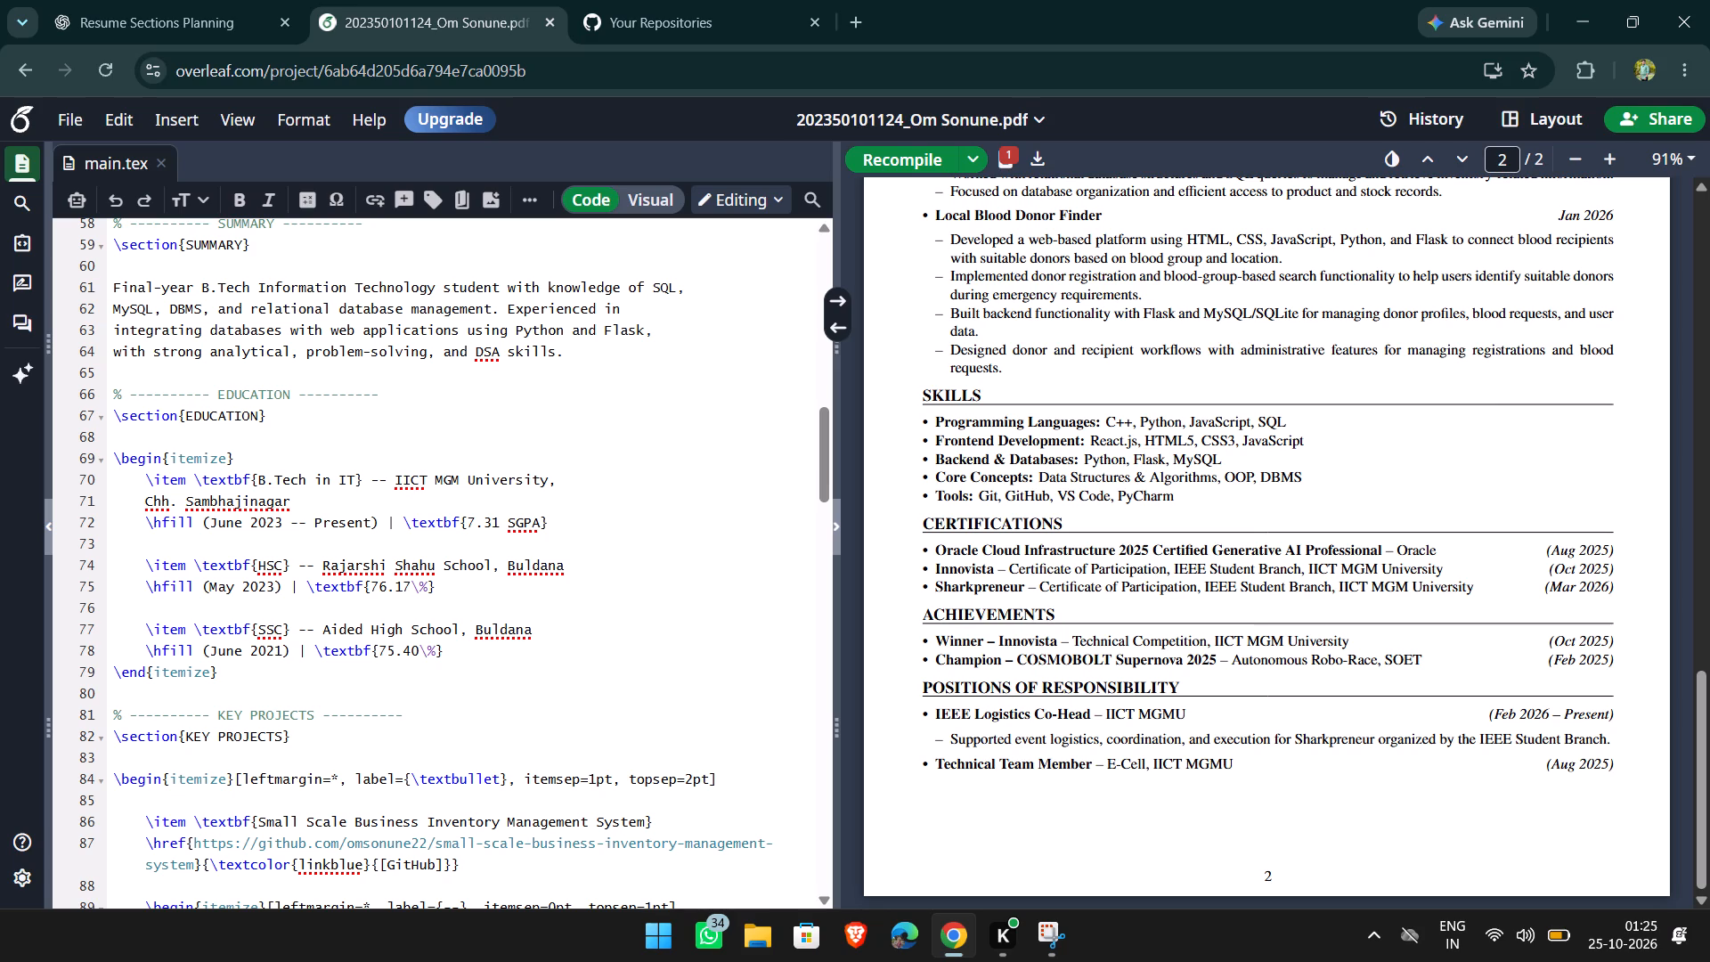
{"action": "scroll", "coordinate": [551, 598], "scroll_direction": "down", "scroll_amount": 2}
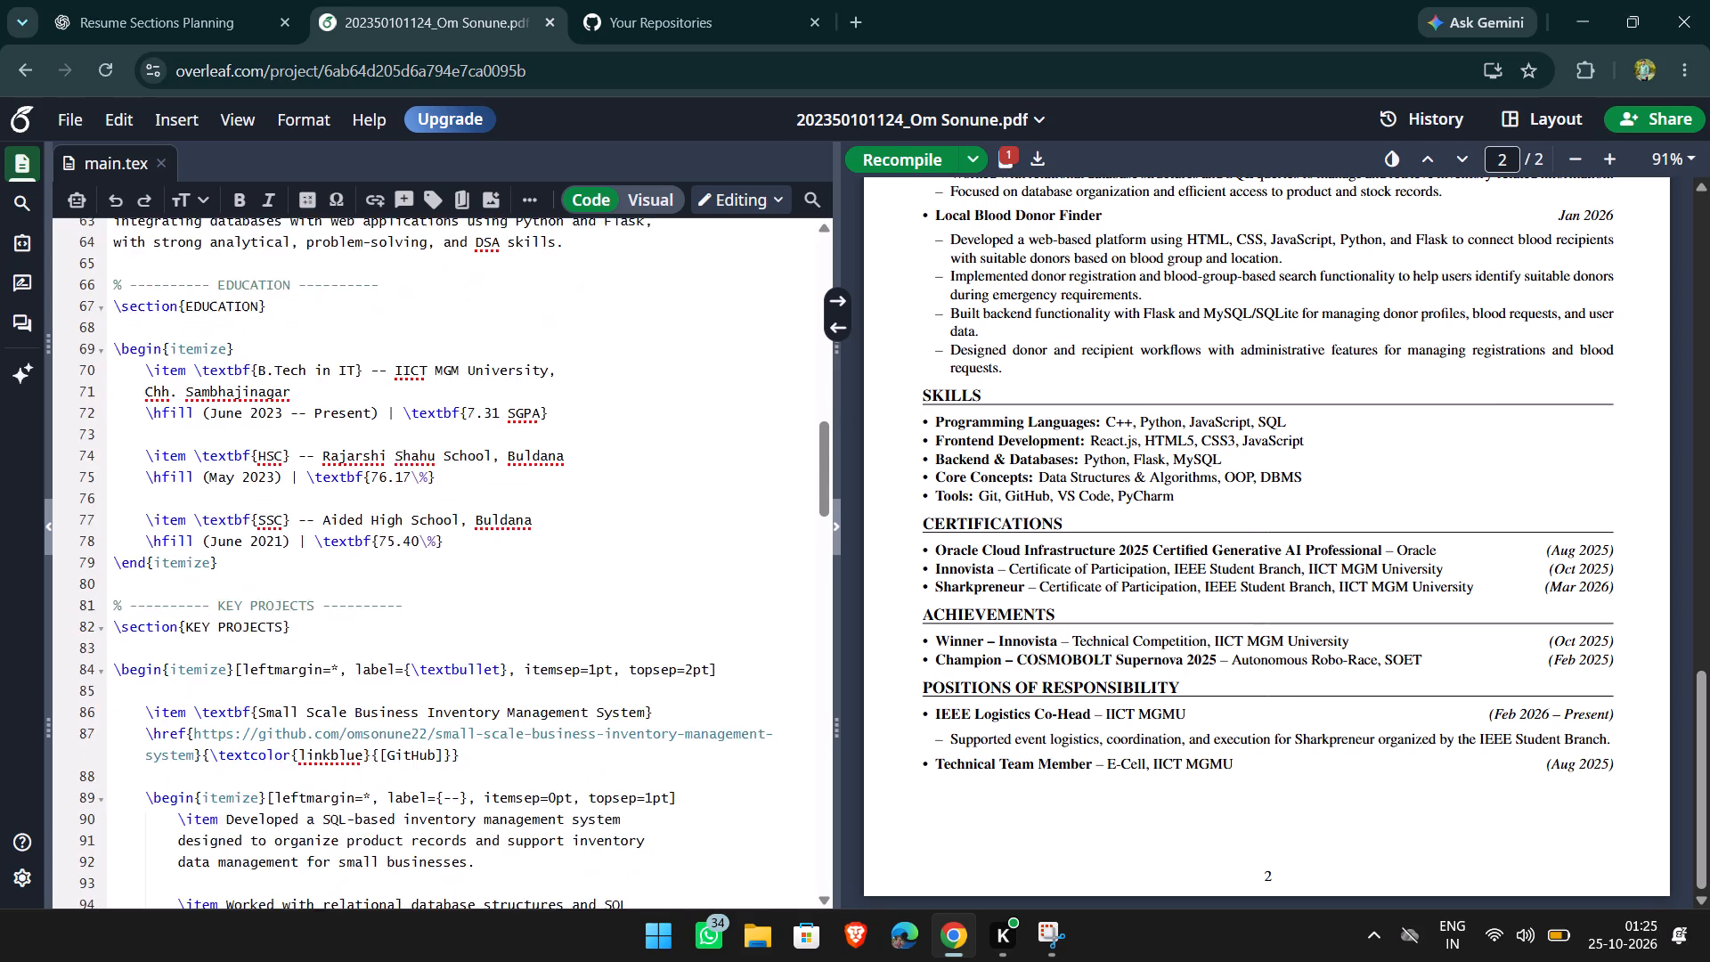
{"action": "scroll", "coordinate": [551, 598], "scroll_direction": "down", "scroll_amount": 5}
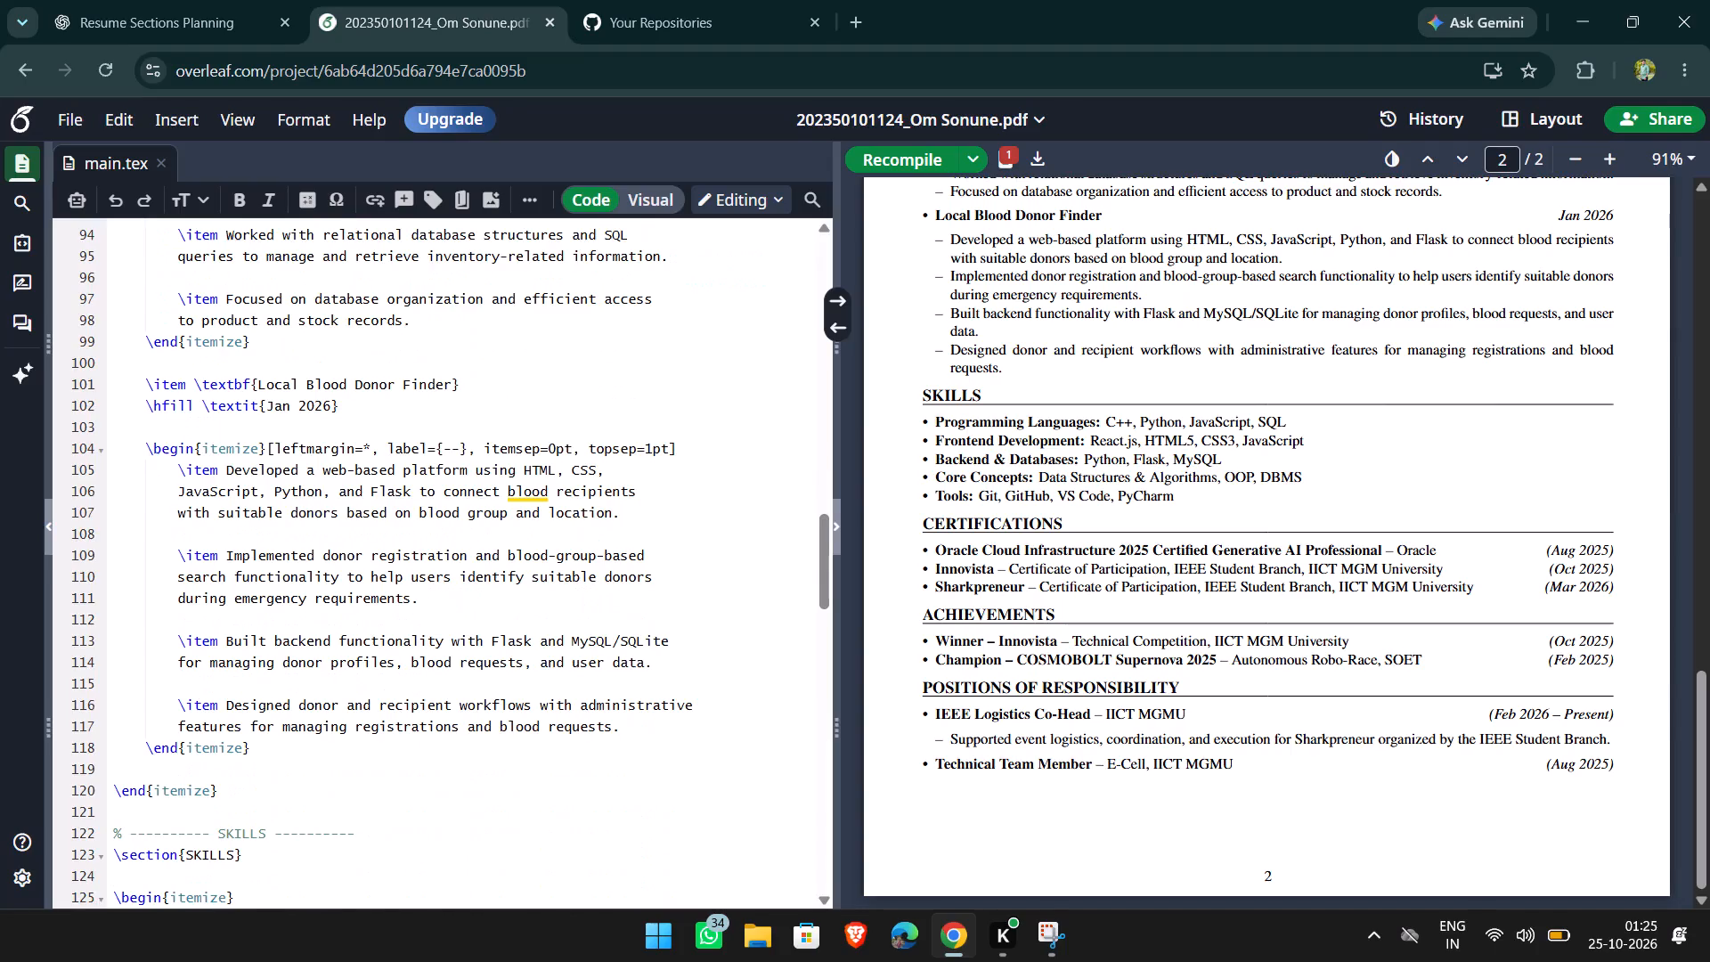
{"action": "scroll", "coordinate": [551, 598], "scroll_direction": "down", "scroll_amount": 5}
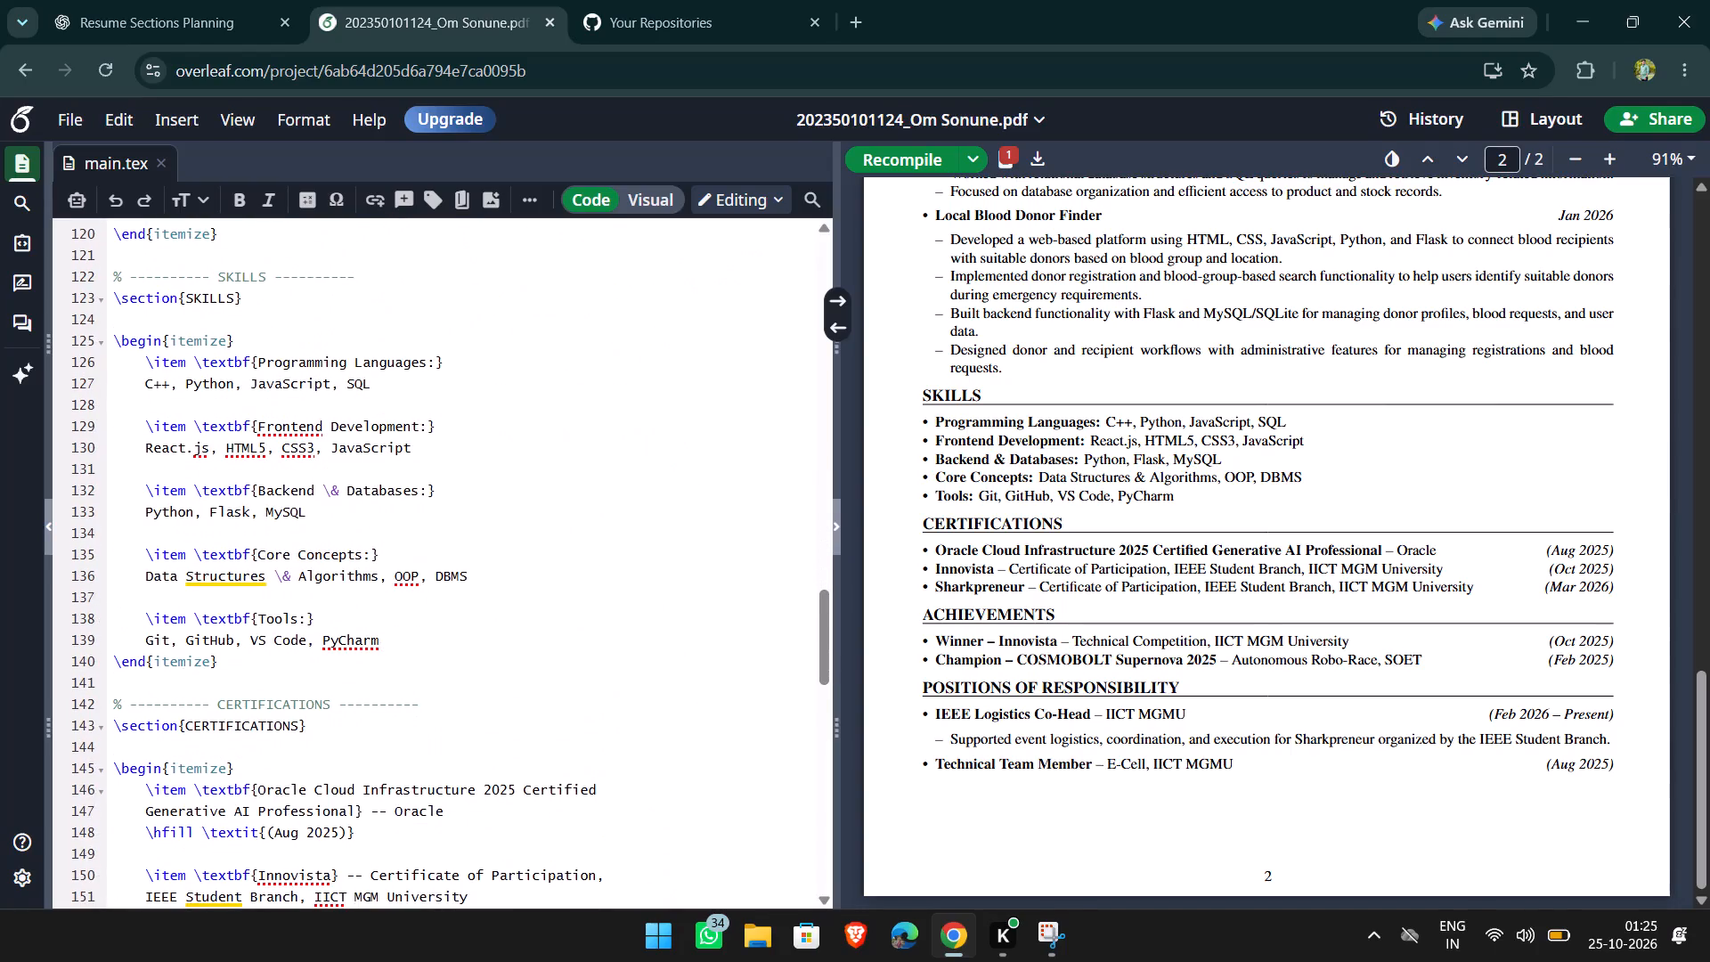
{"action": "scroll", "coordinate": [945, 563], "scroll_direction": "down", "scroll_amount": 2}
Test the GitHub link beside the Small Scale Business Inventory Management System title, look over the repository page, and close it.
{"action": "scroll", "coordinate": [945, 563], "scroll_direction": "up", "scroll_amount": 1}
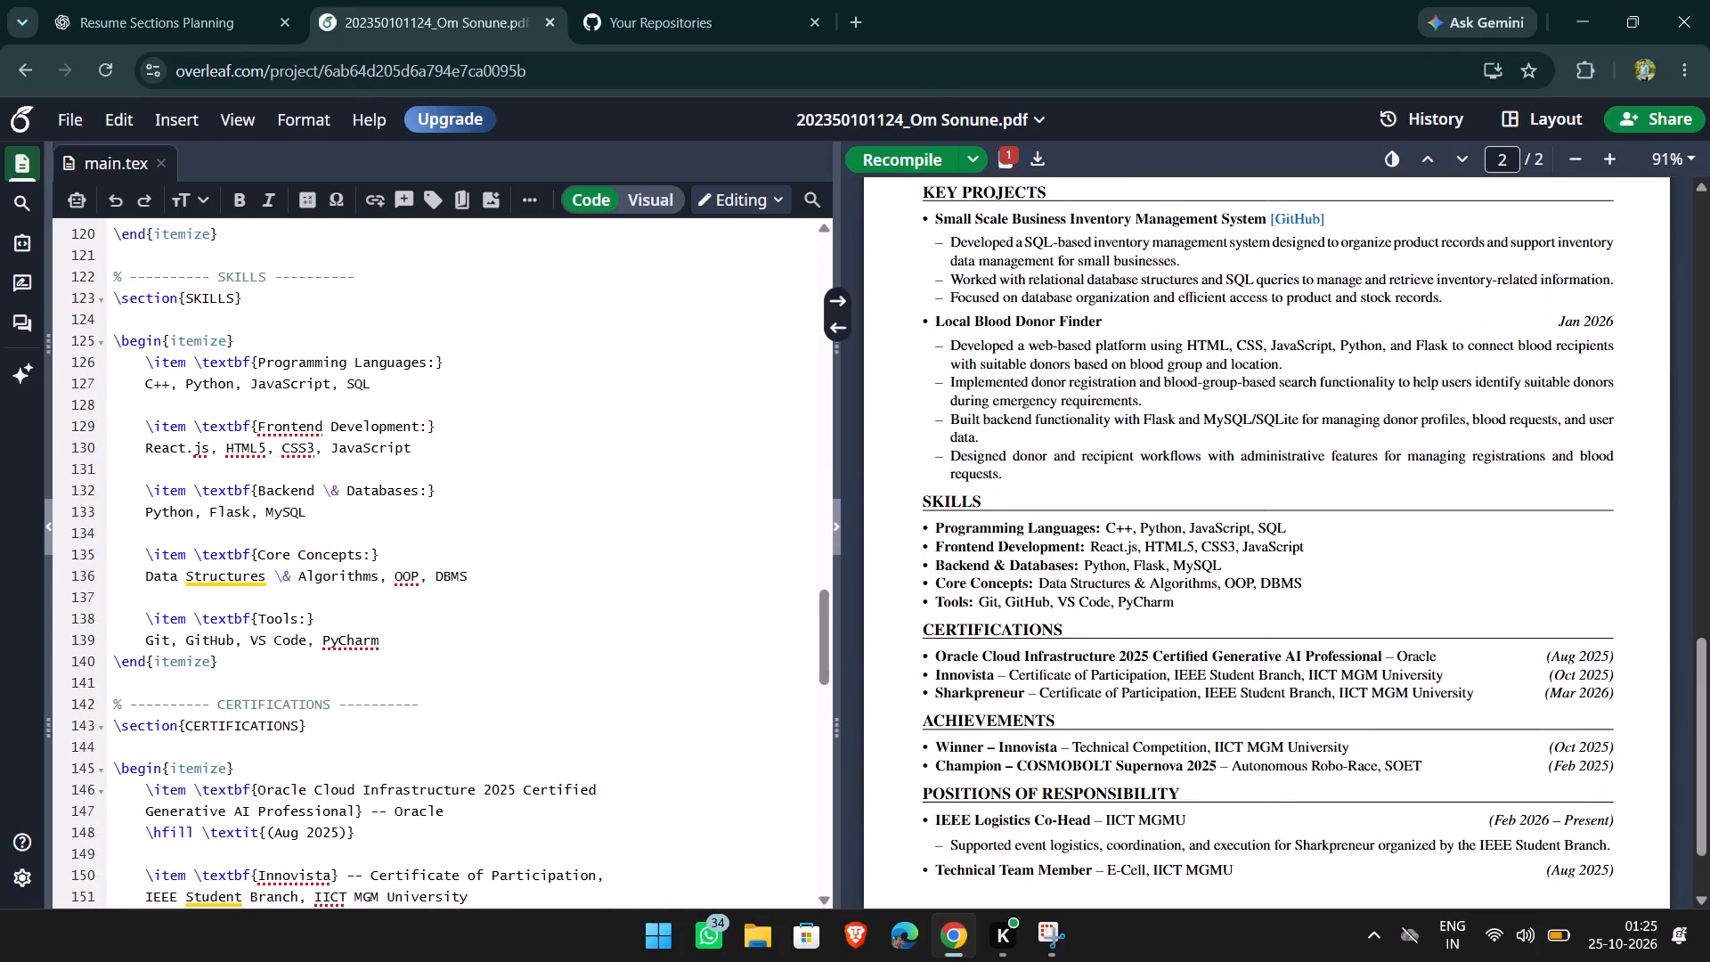
{"action": "scroll", "coordinate": [945, 563], "scroll_direction": "down", "scroll_amount": 2}
{"action": "scroll", "coordinate": [945, 563], "scroll_direction": "up", "scroll_amount": 4}
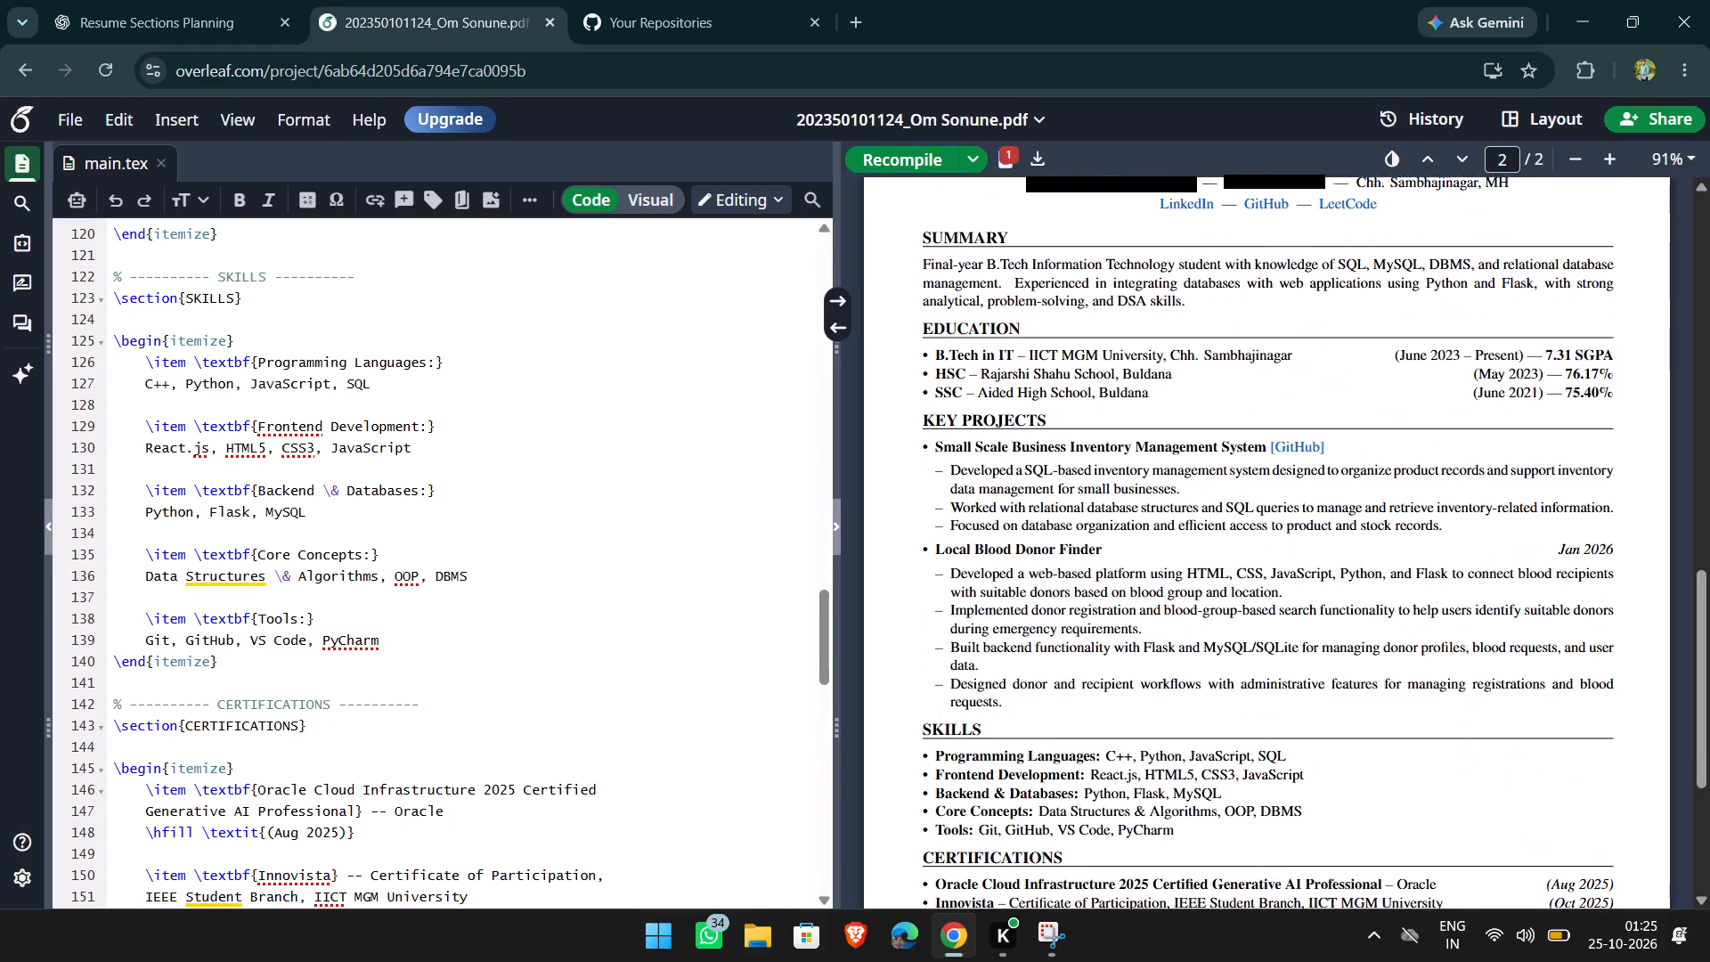
{"action": "scroll", "coordinate": [945, 563], "scroll_direction": "up", "scroll_amount": 3}
{"action": "scroll", "coordinate": [945, 563], "scroll_direction": "down", "scroll_amount": 4}
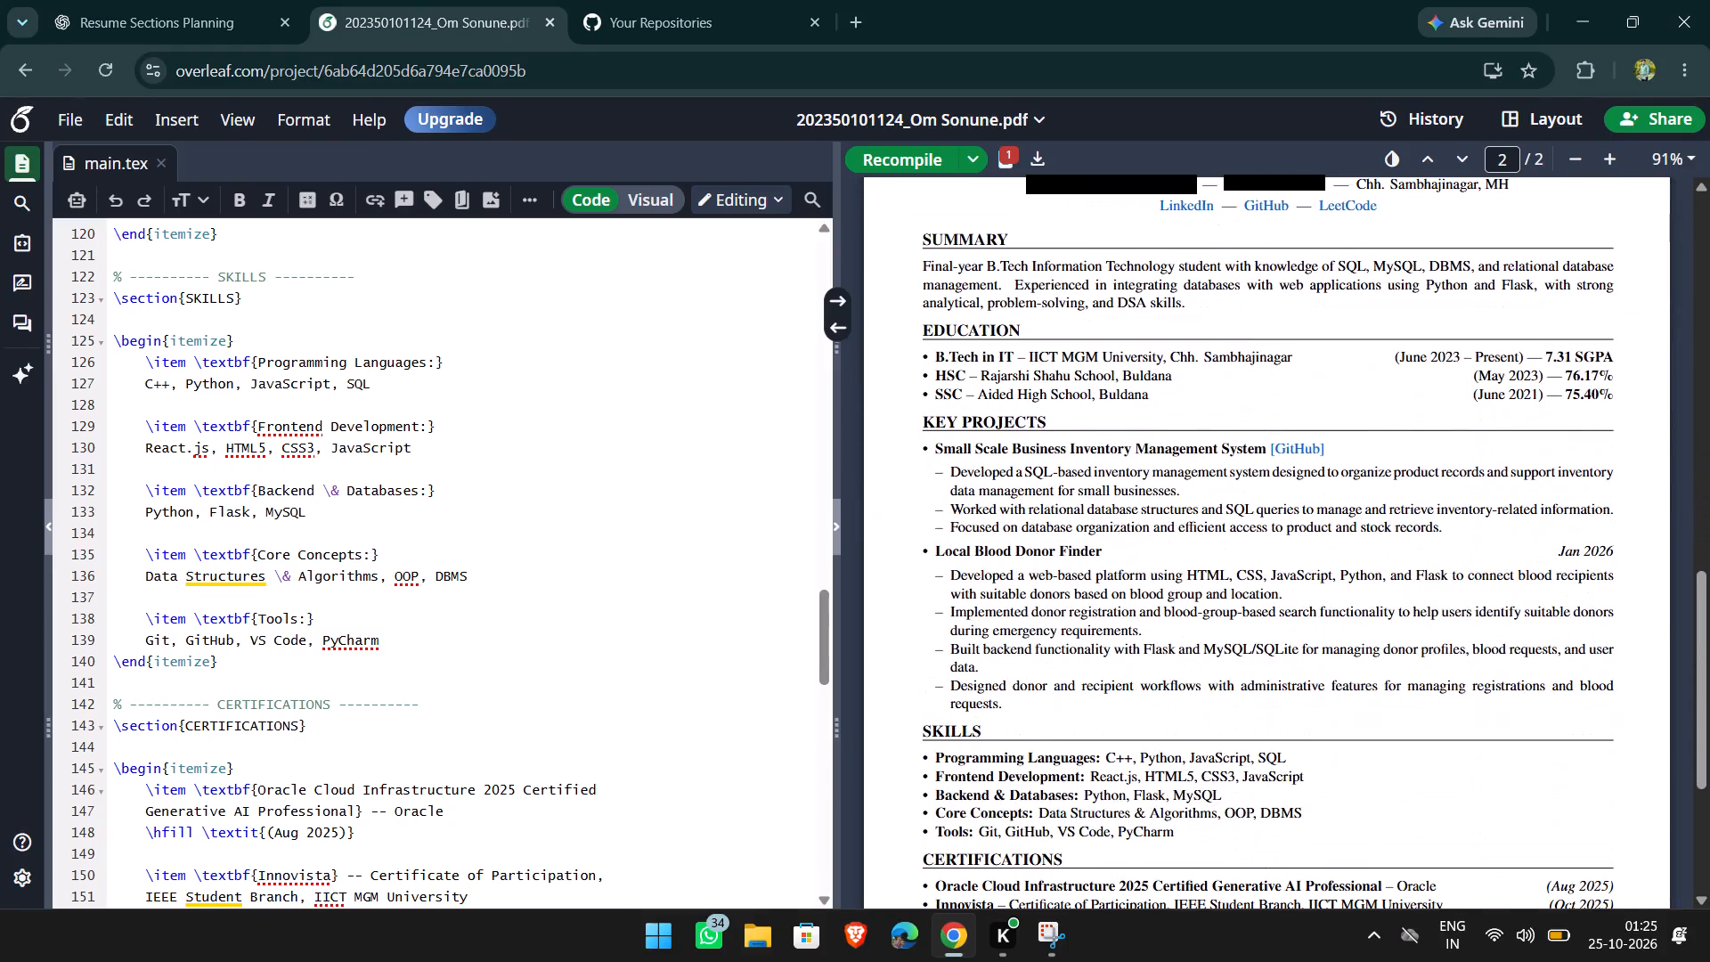
{"action": "left_click", "coordinate": [1286, 445]}
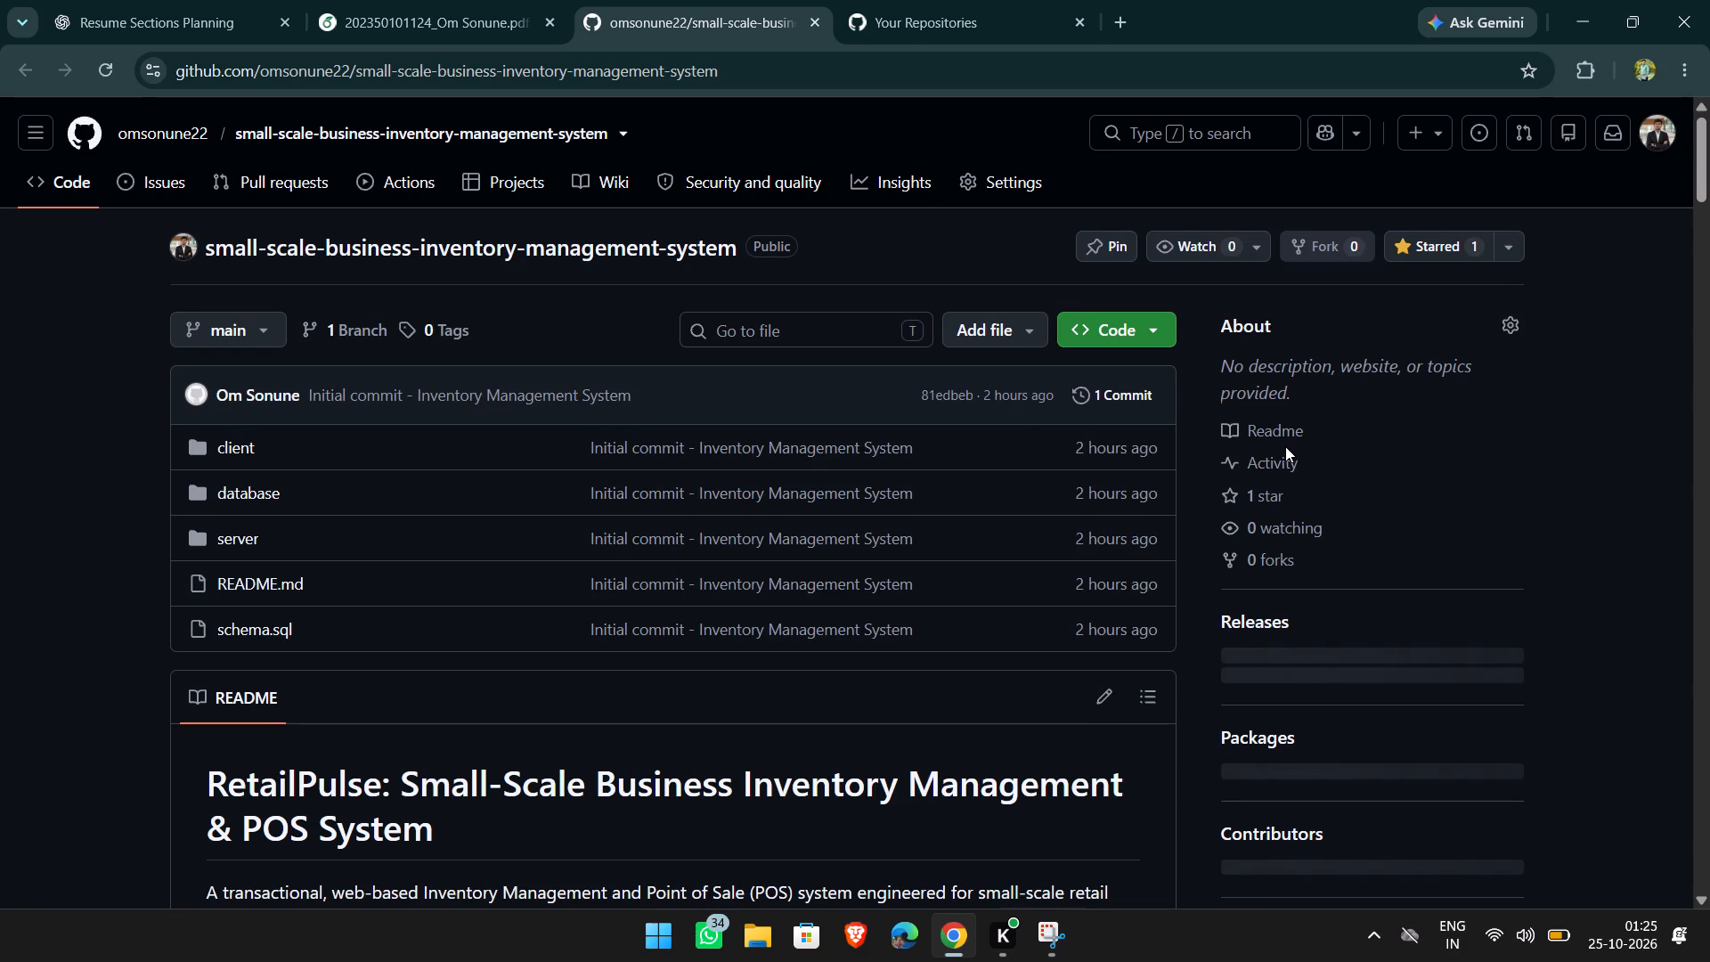
{"action": "scroll", "coordinate": [822, 455], "scroll_direction": "down", "scroll_amount": 2}
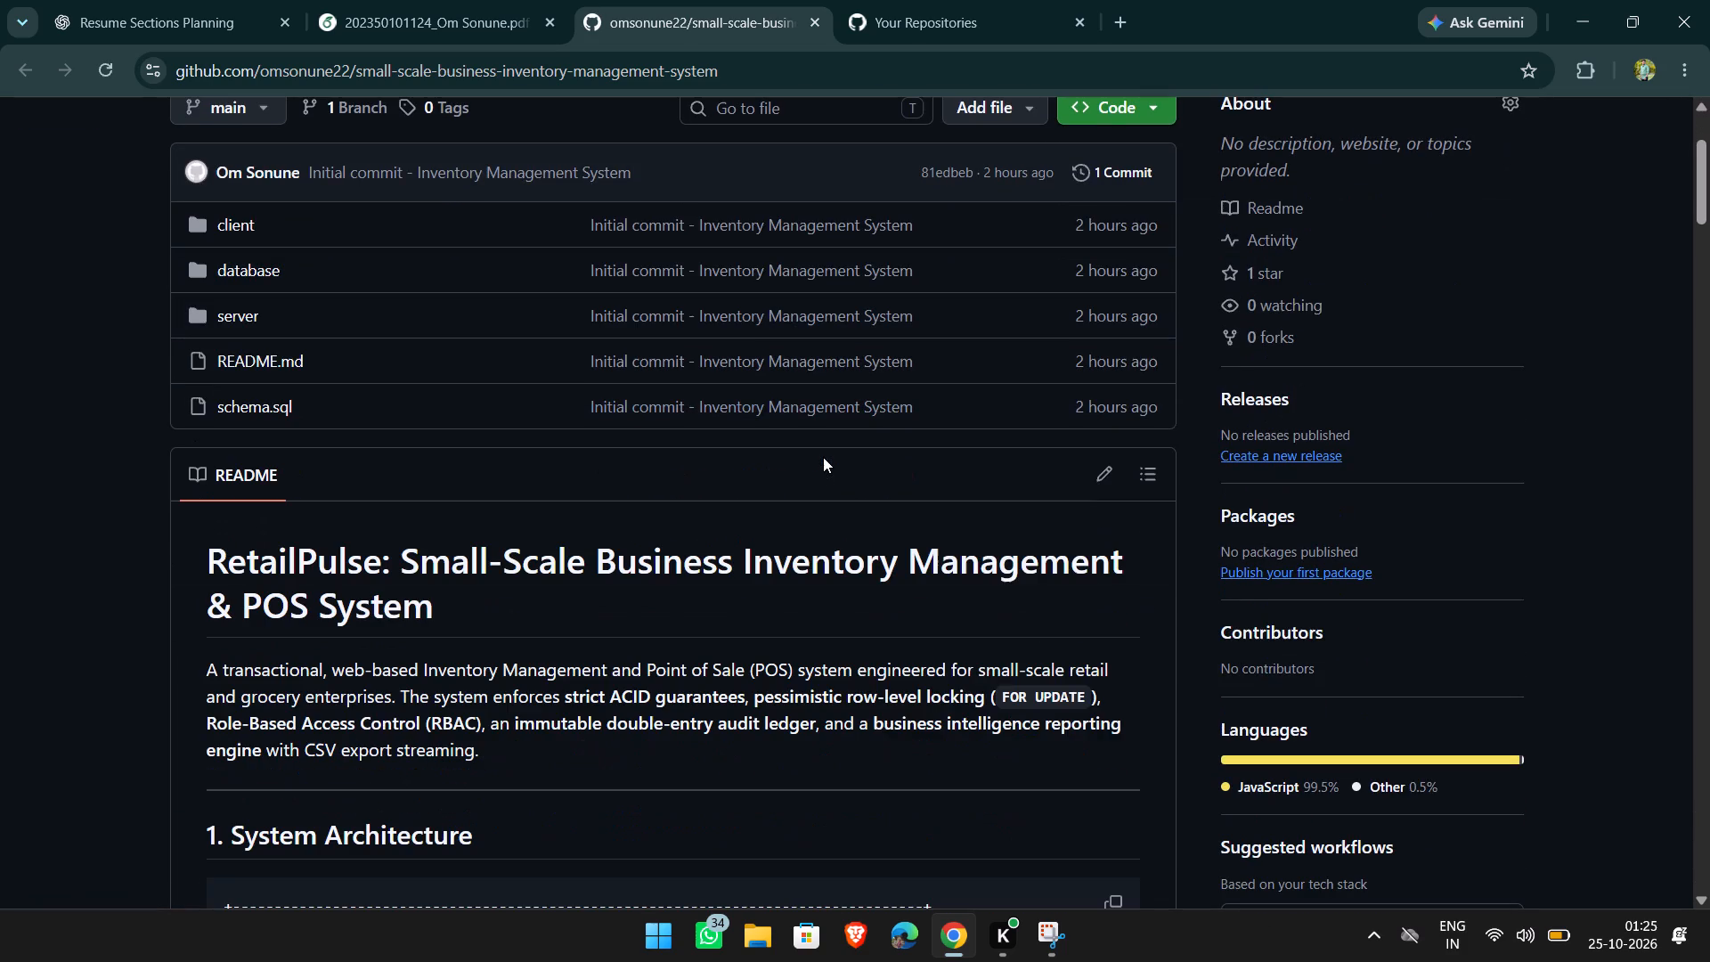
{"action": "scroll", "coordinate": [823, 457], "scroll_direction": "up", "scroll_amount": 8}
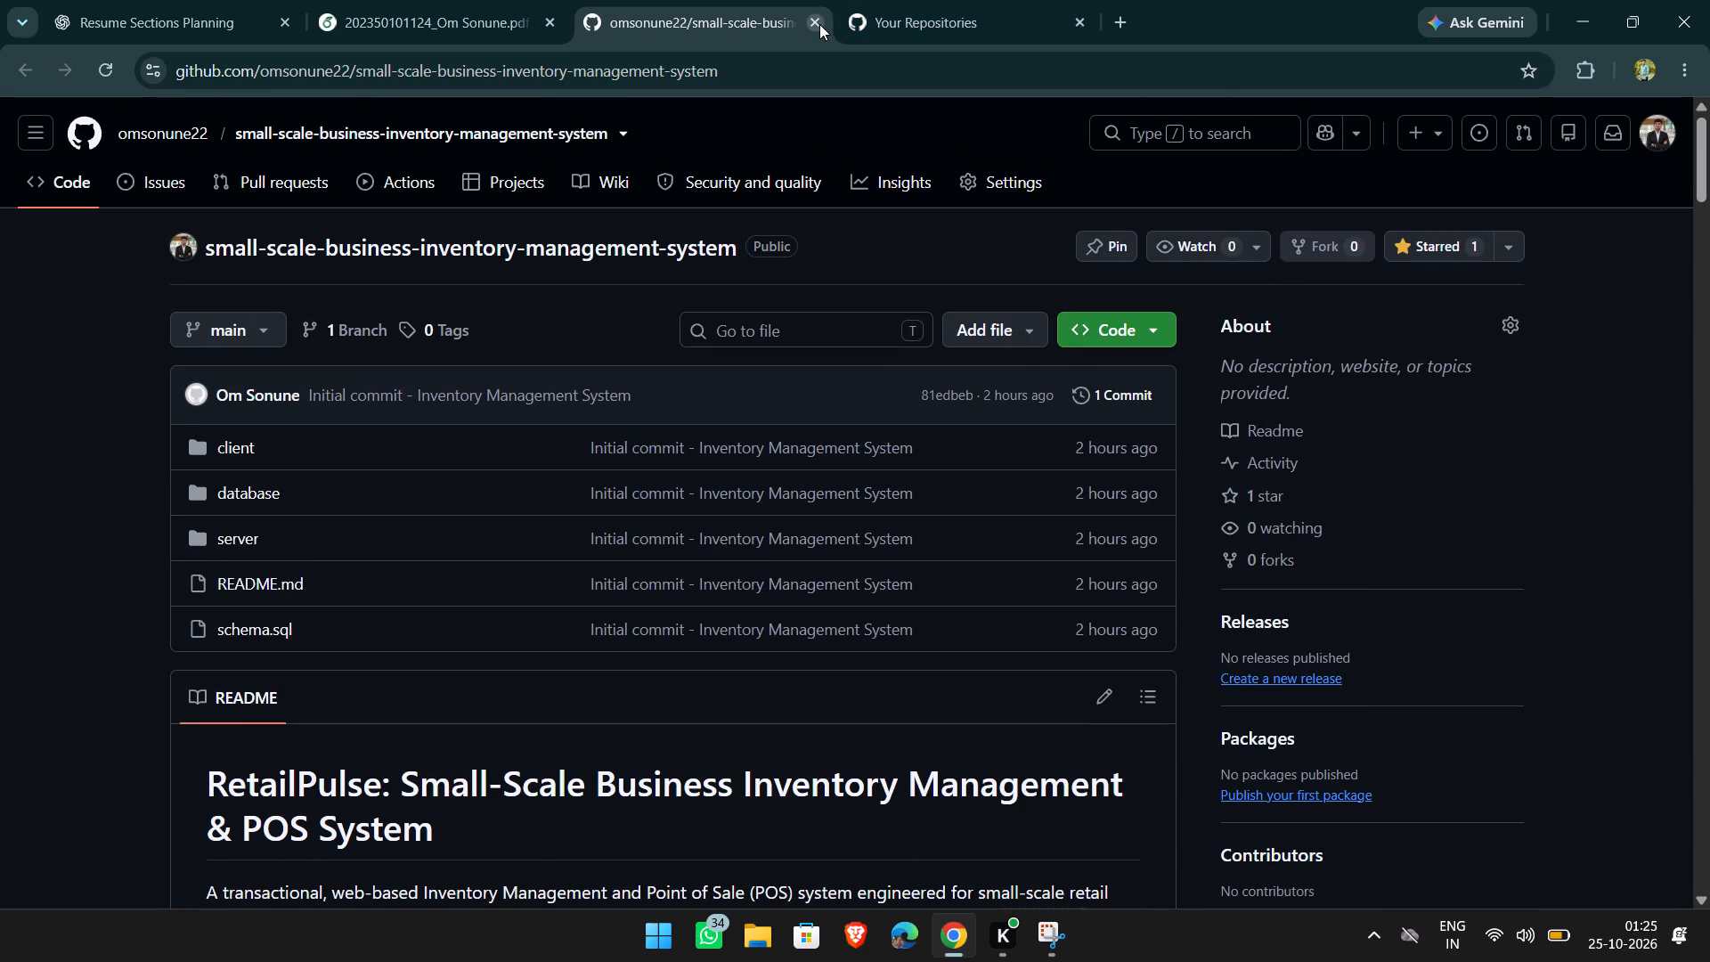
{"action": "left_click", "coordinate": [819, 24]}
Check the Local Blood Donor Finder entry in the PDF, and open the Blooddonar repository on GitHub.
{"action": "scroll", "coordinate": [1045, 434], "scroll_direction": "down", "scroll_amount": 1}
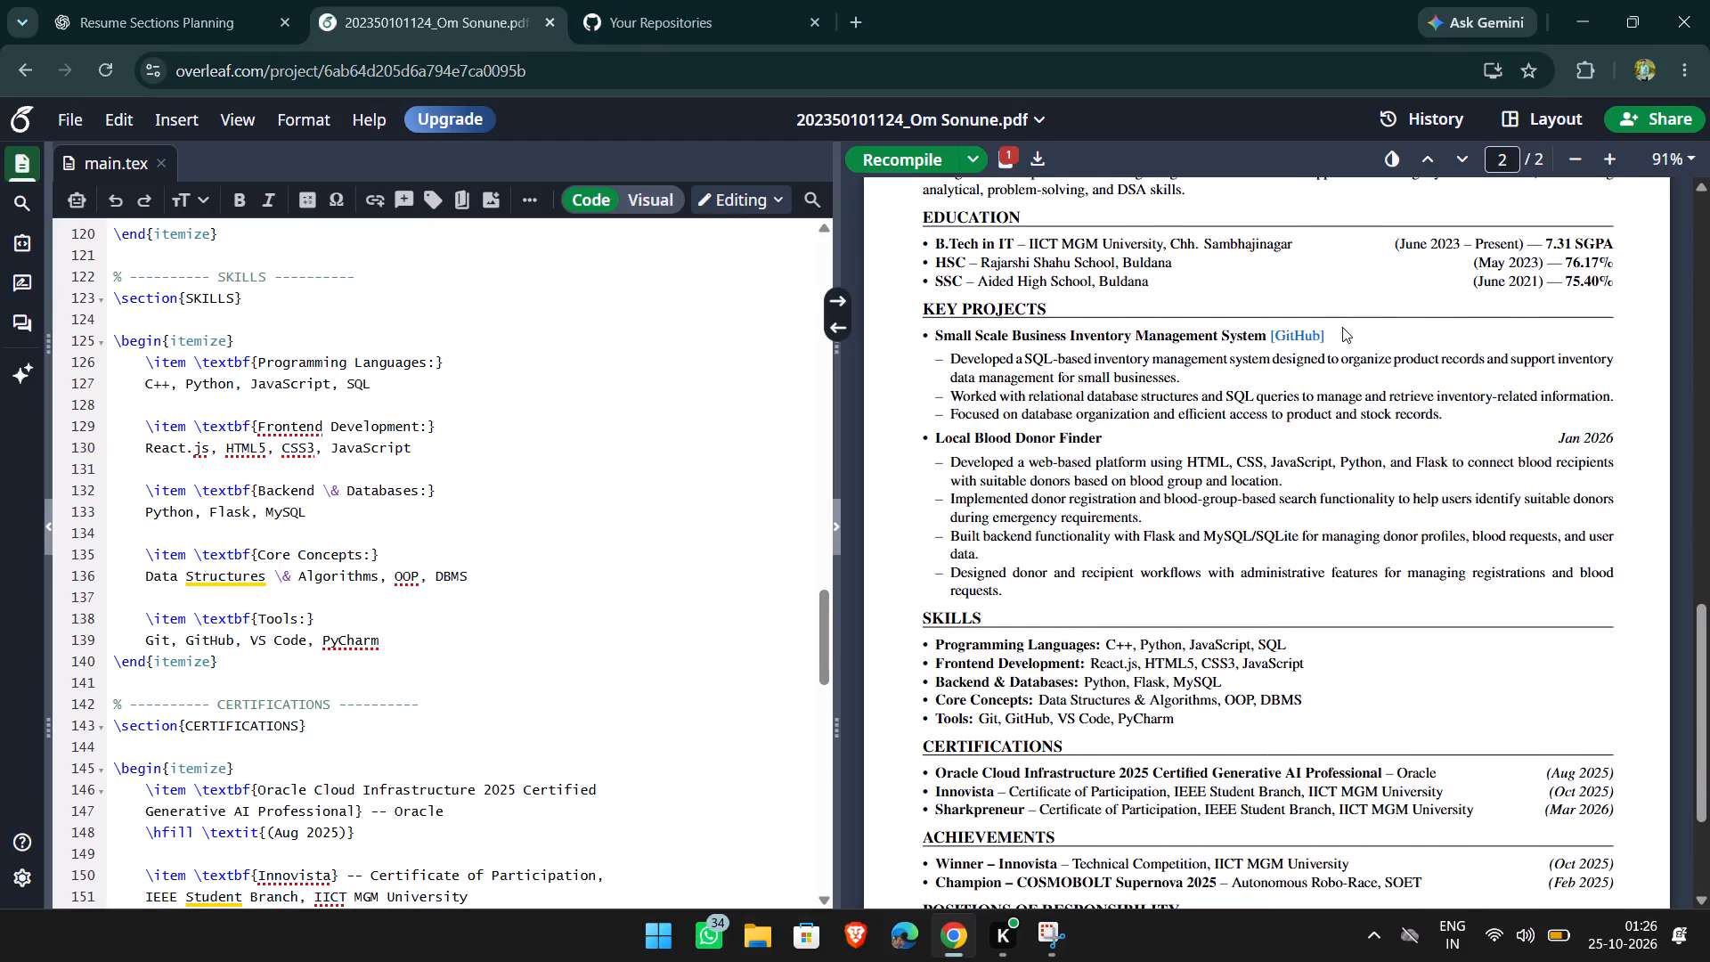
{"action": "scroll", "coordinate": [1197, 427], "scroll_direction": "down", "scroll_amount": 1}
{"action": "scroll", "coordinate": [1195, 429], "scroll_direction": "up", "scroll_amount": 2}
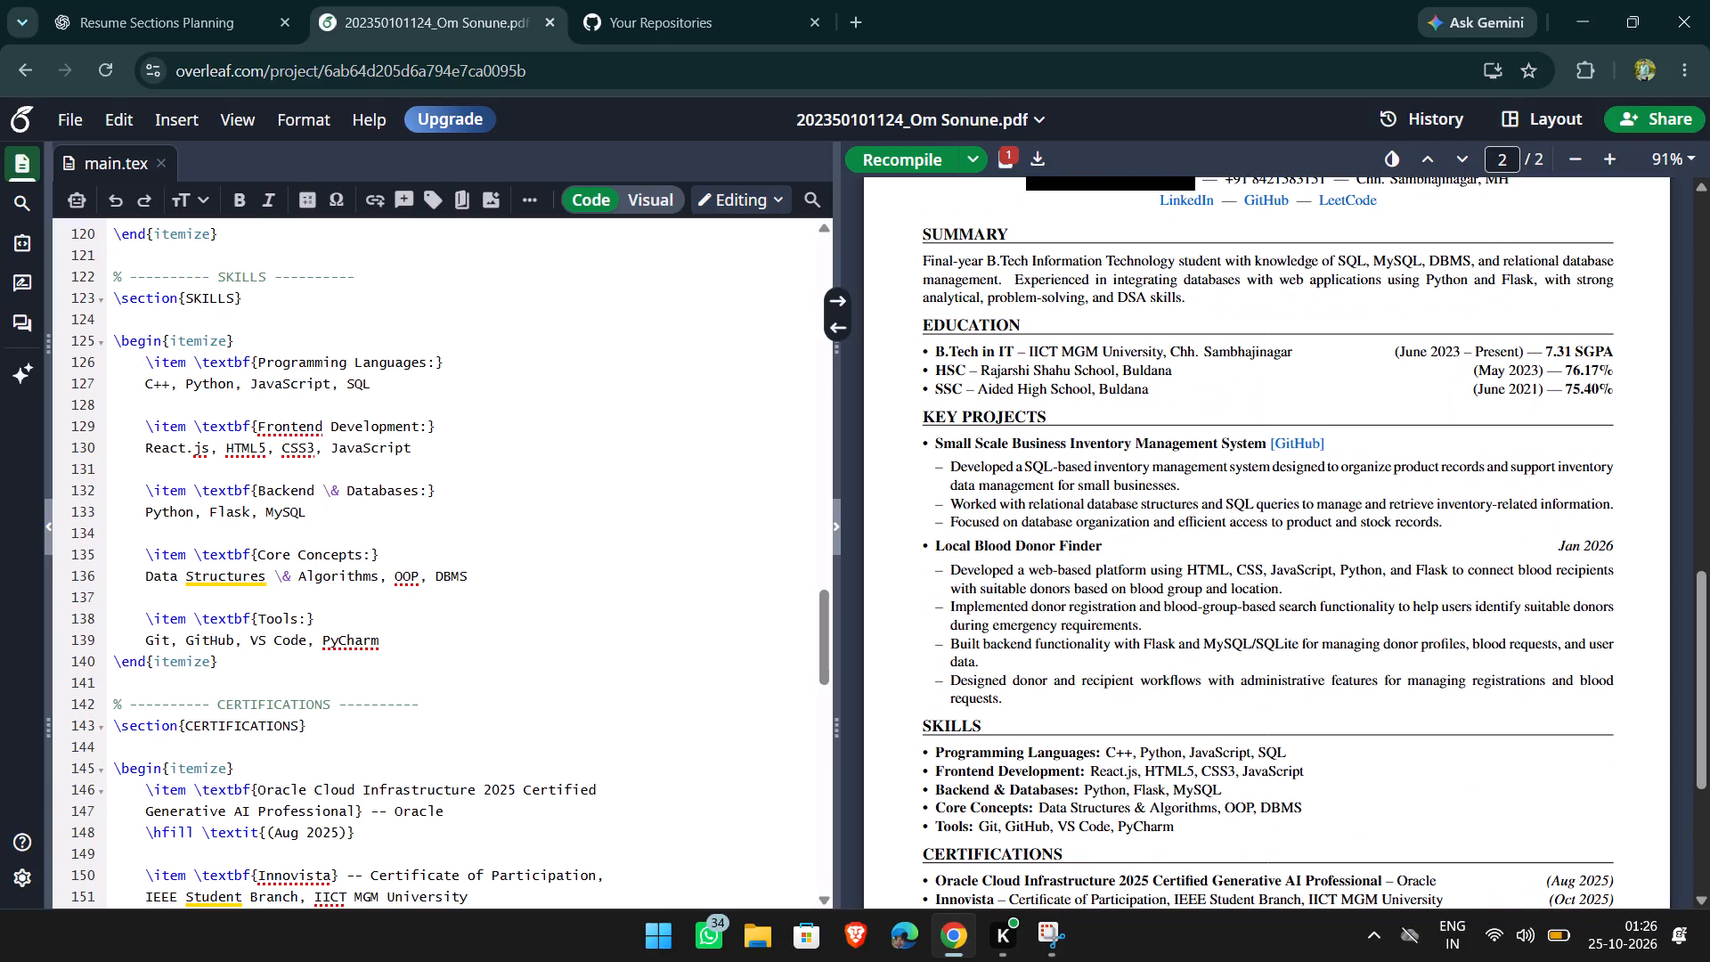
{"action": "scroll", "coordinate": [1162, 468], "scroll_direction": "down", "scroll_amount": 1}
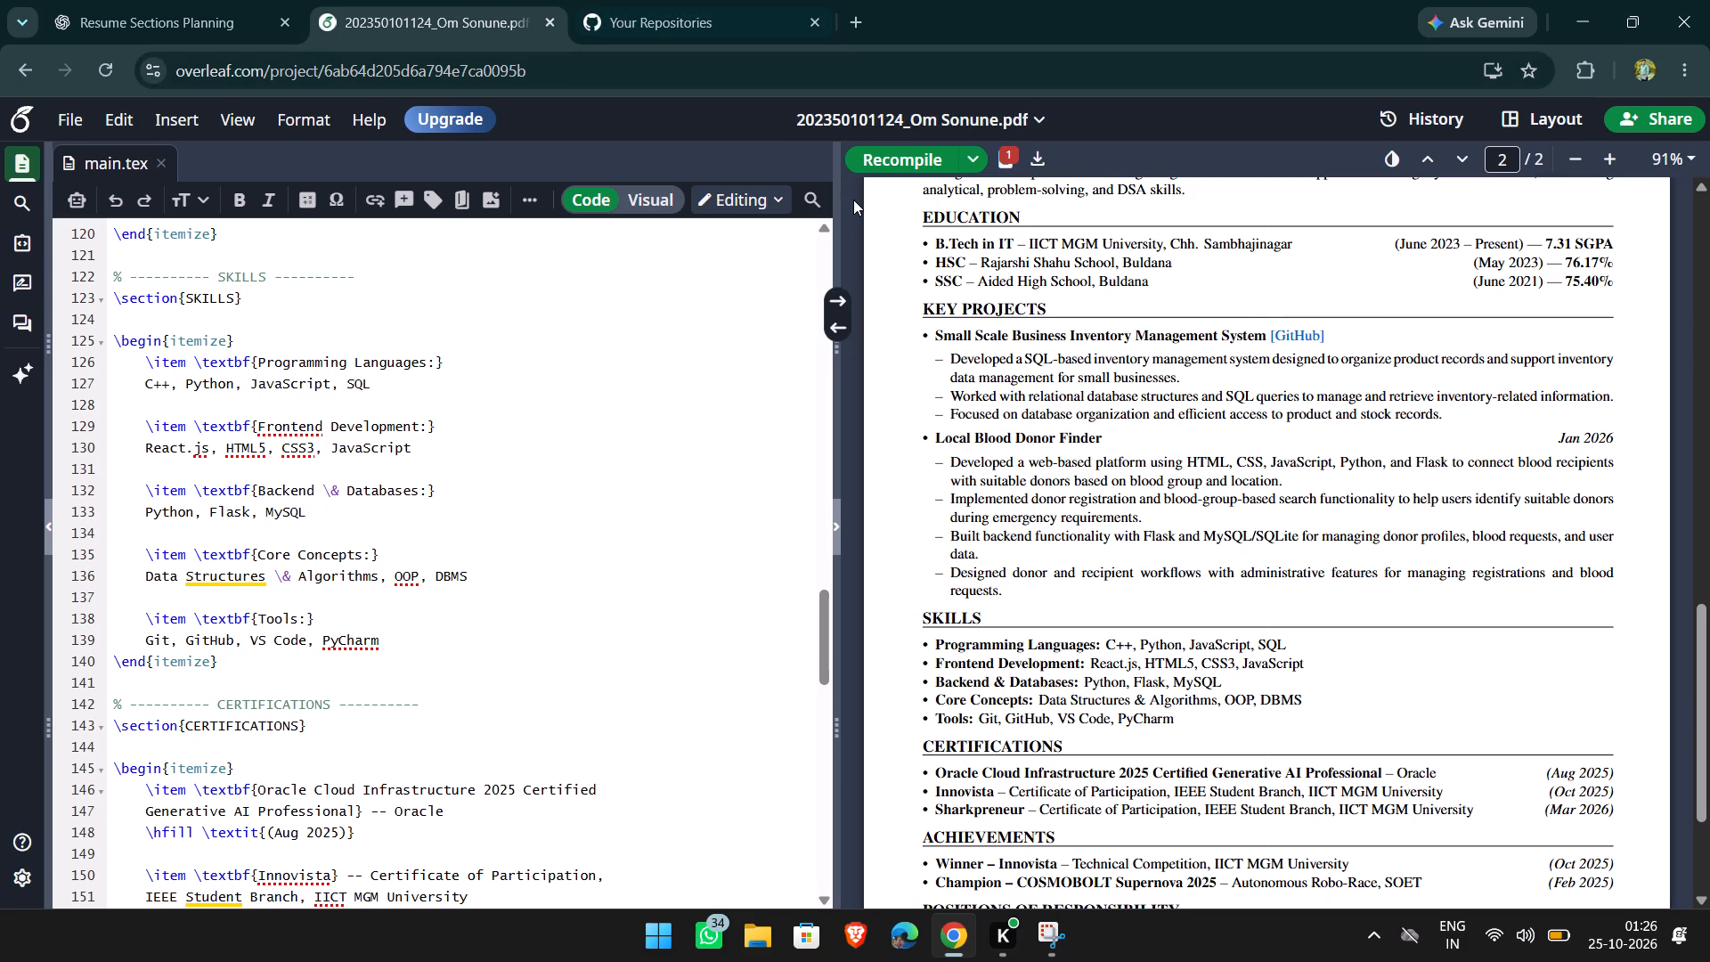
{"action": "left_click", "coordinate": [721, 0]}
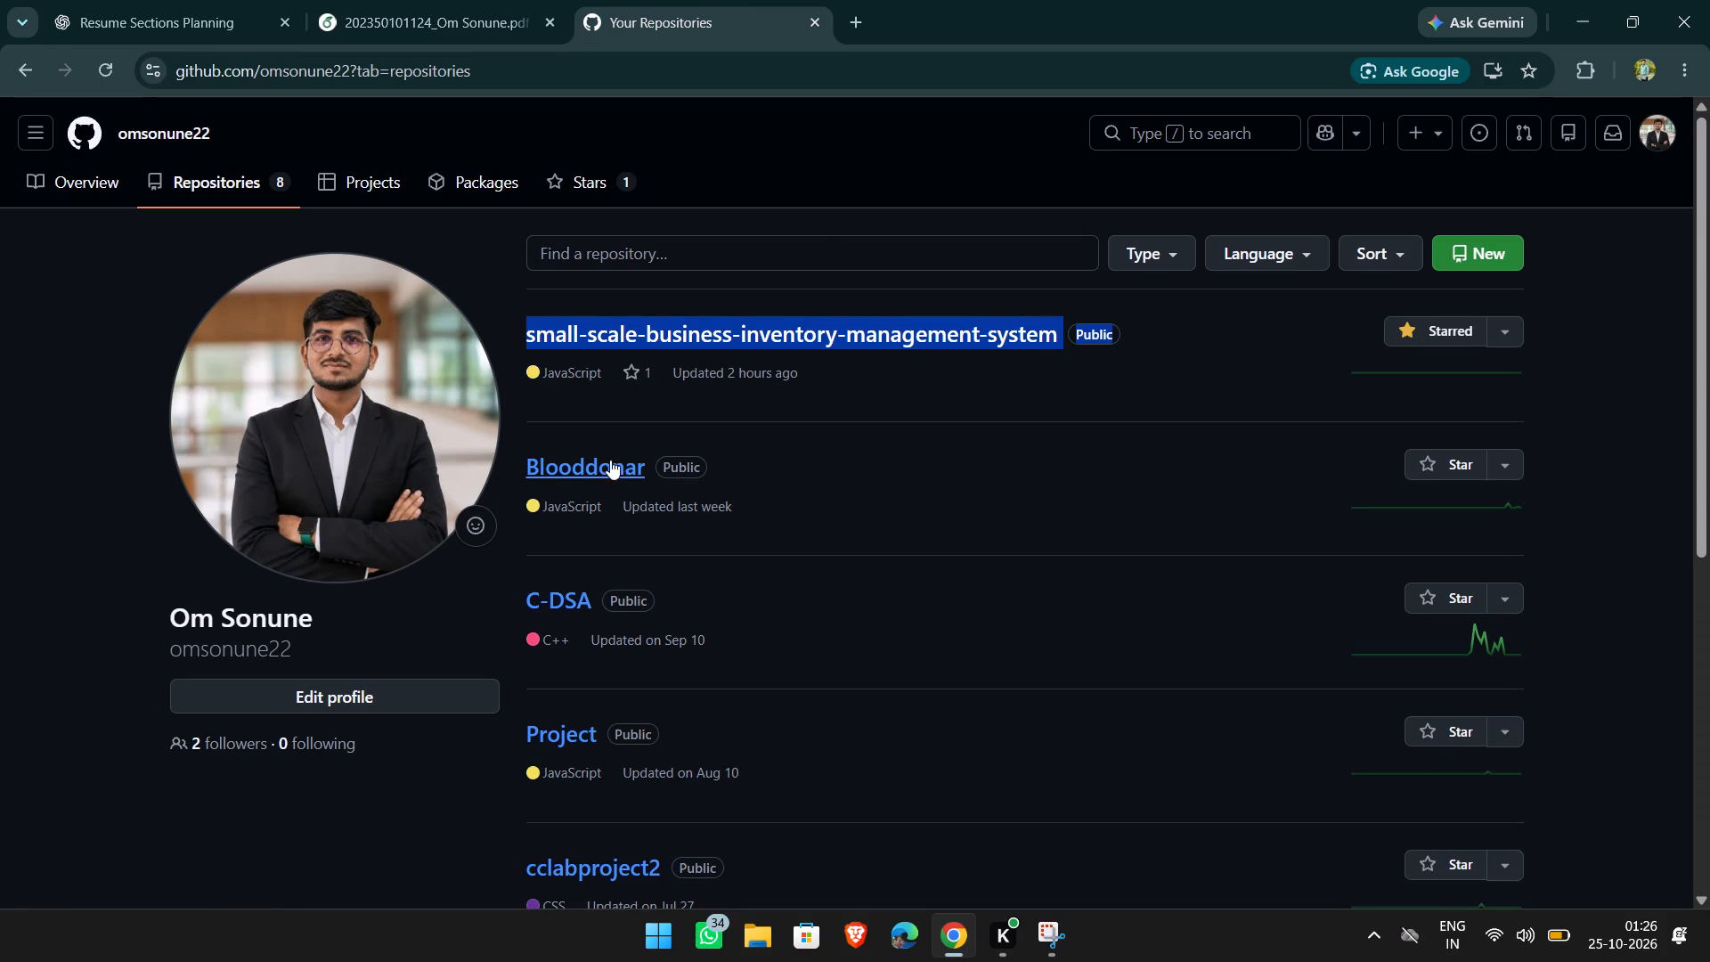
{"action": "left_click", "coordinate": [654, 501]}
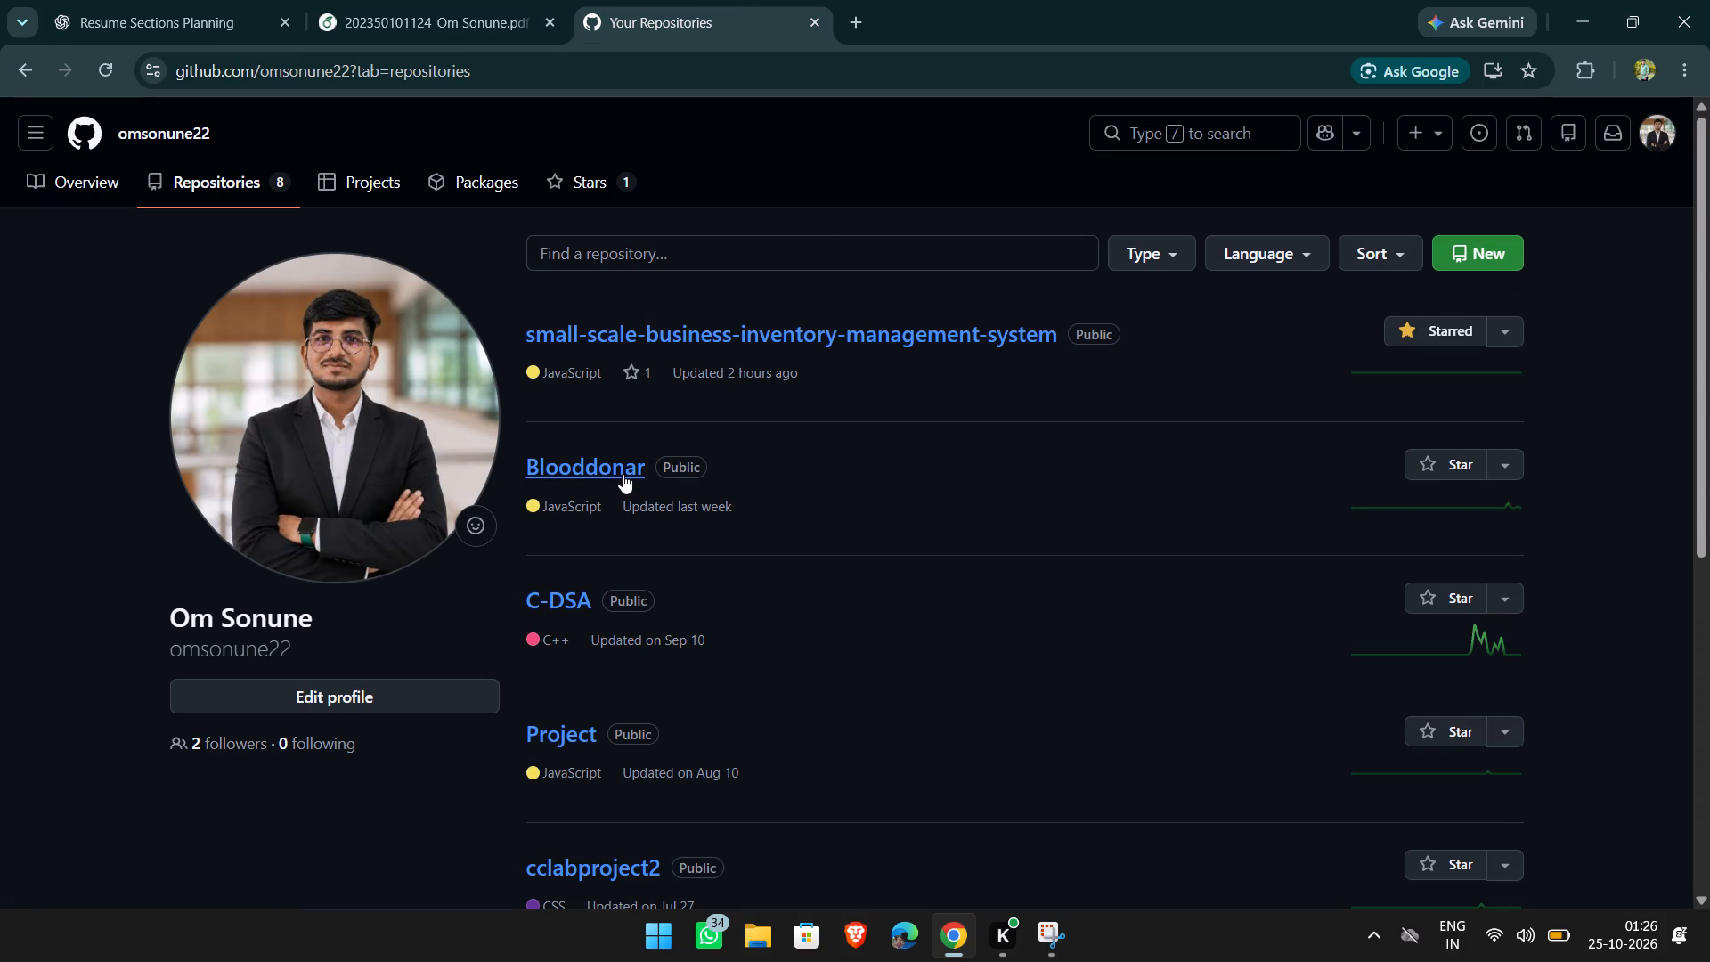
{"action": "left_click", "coordinate": [623, 474]}
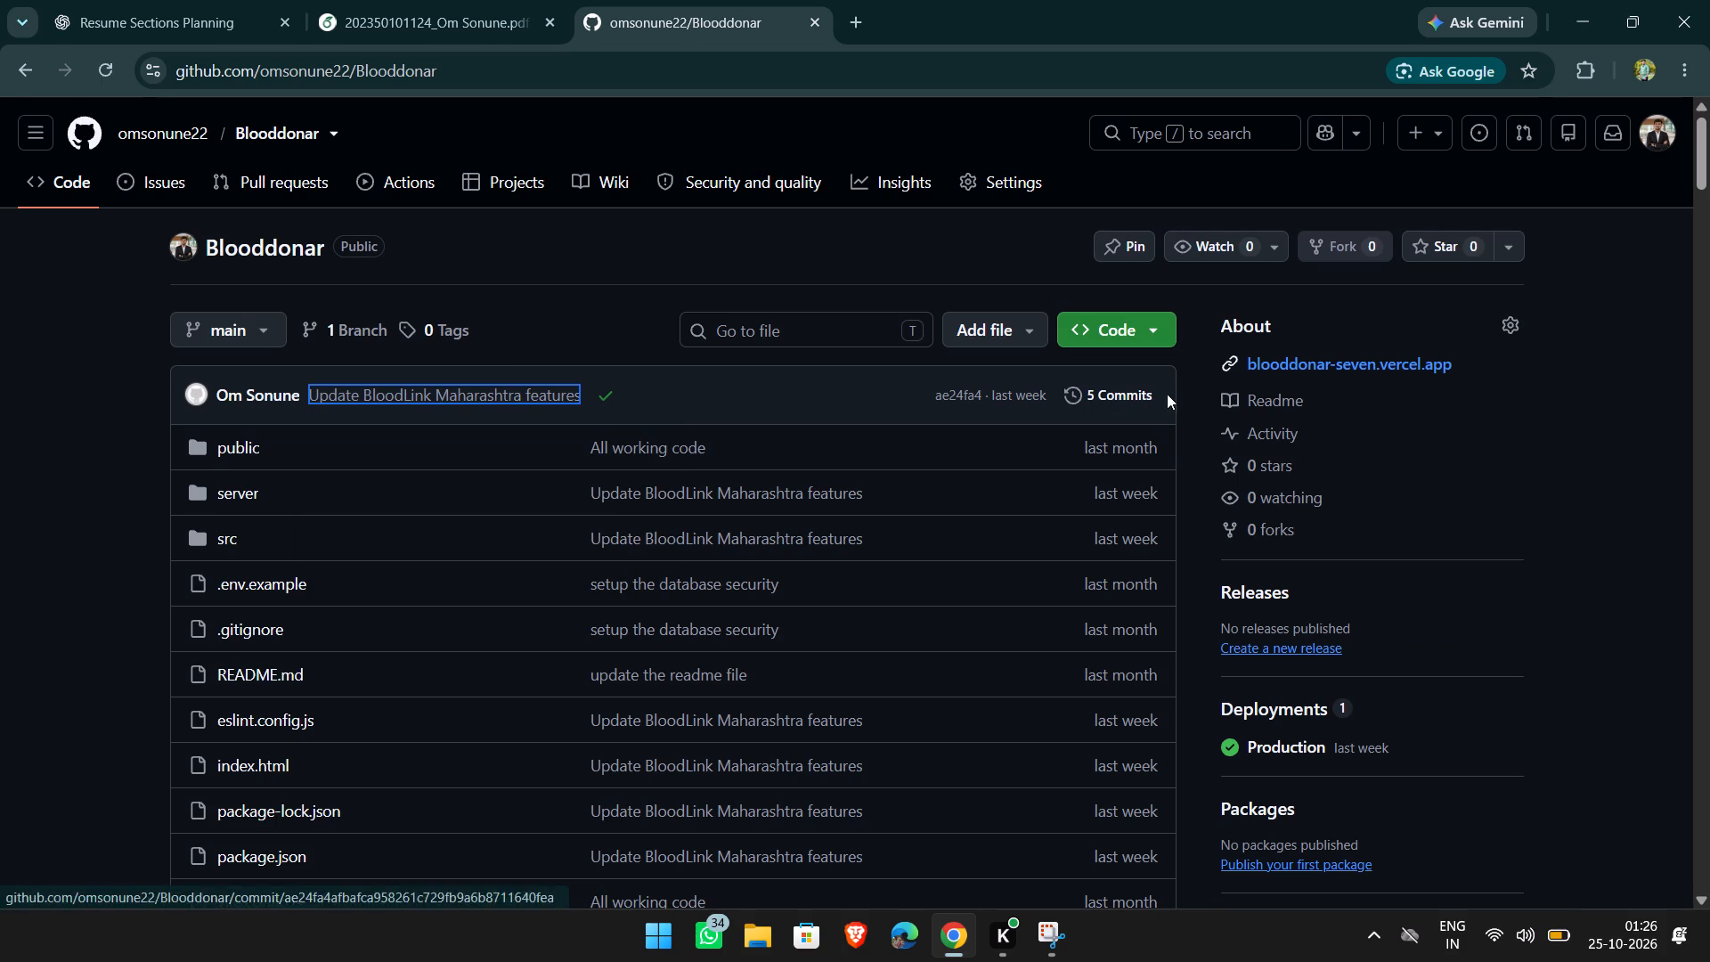
View the Blooddonar repository's commit history and return to the repository's main page.
{"action": "left_click", "coordinate": [1090, 389]}
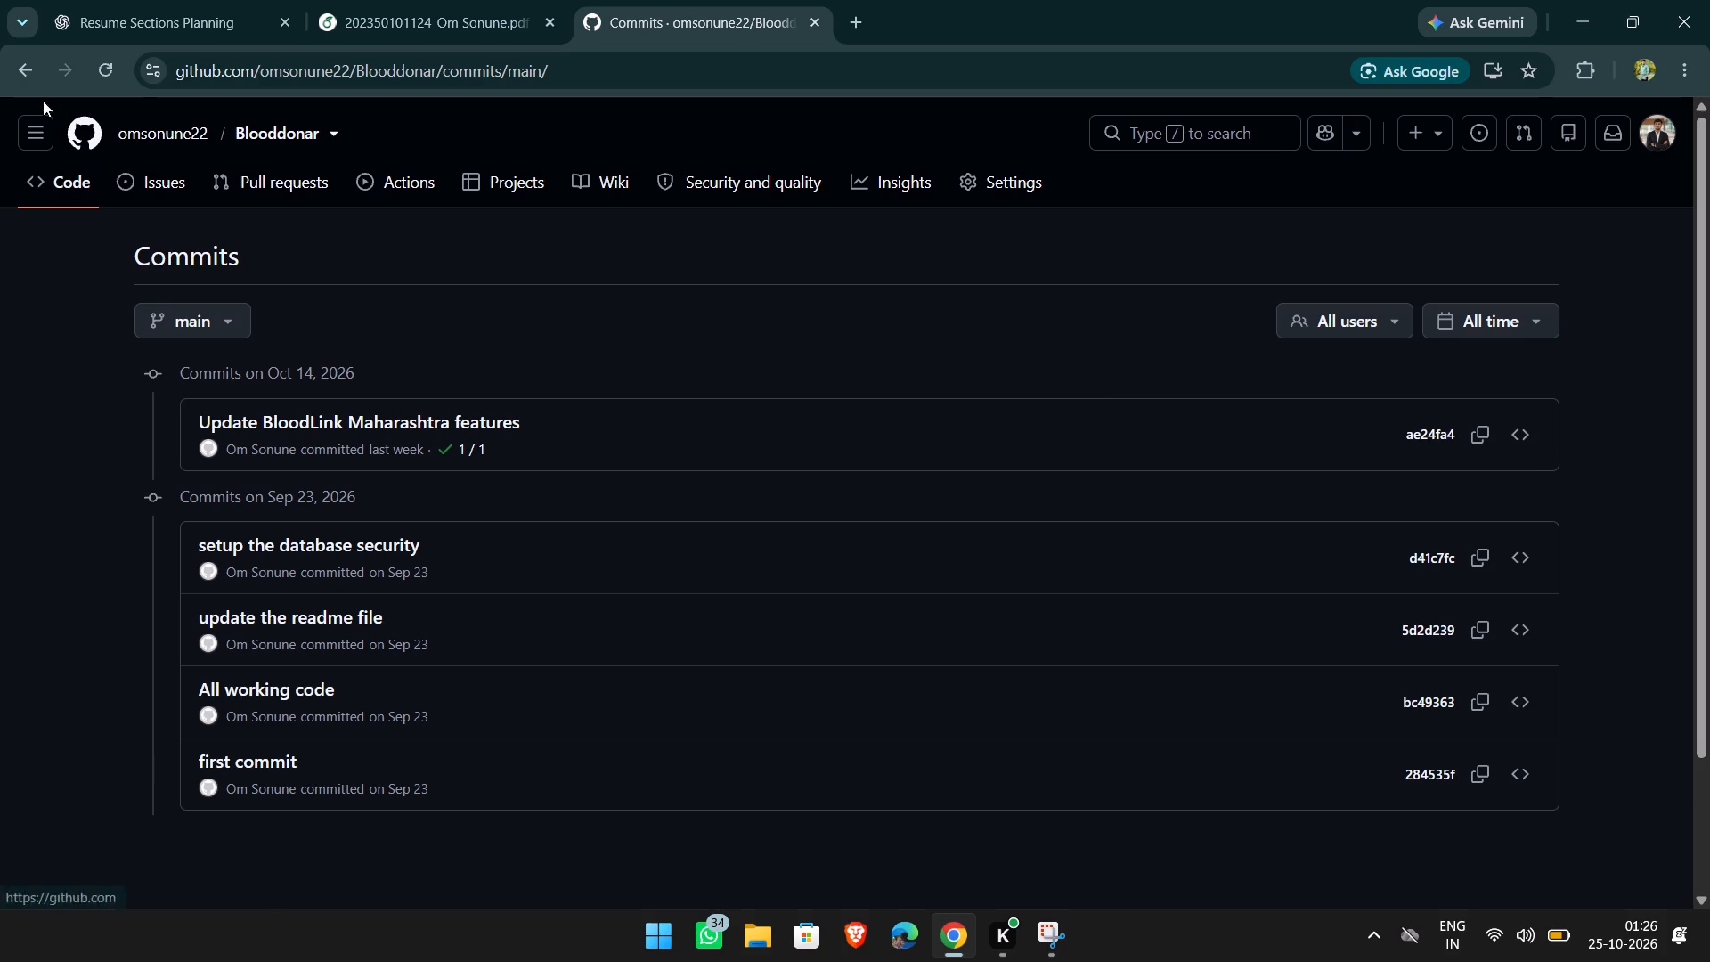
{"action": "left_click", "coordinate": [21, 70]}
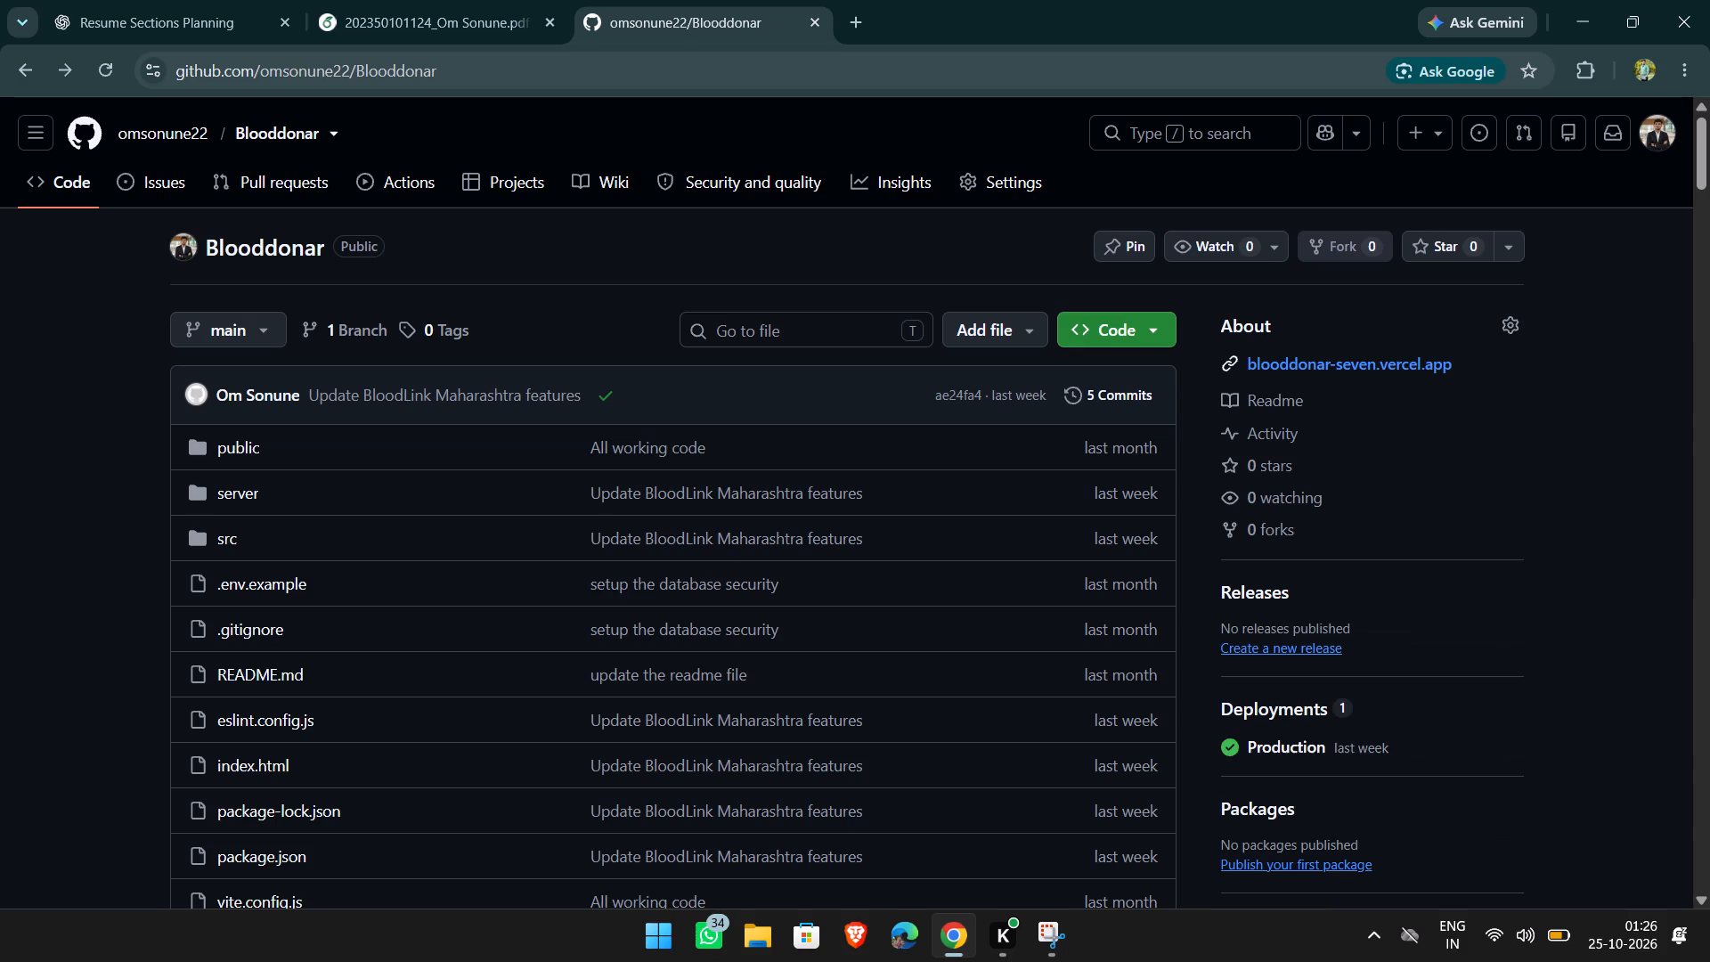
{"action": "left_click", "coordinate": [456, 77]}
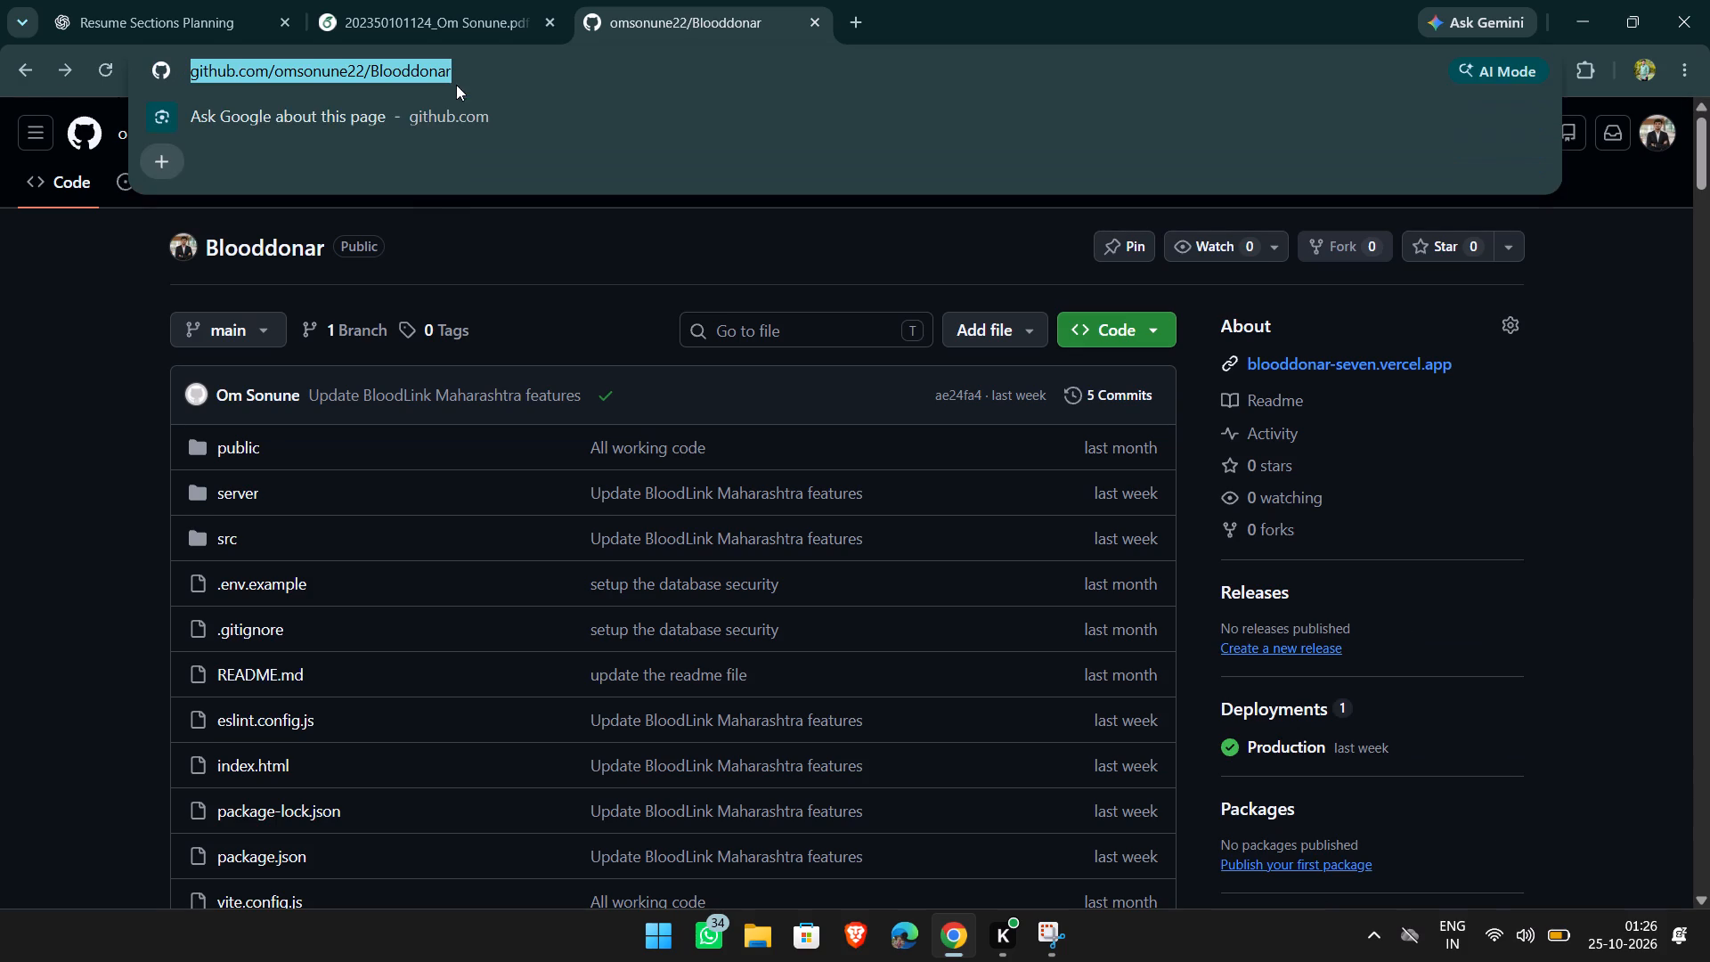
{"action": "key", "text": "ctrl+c"}
{"action": "left_click", "coordinate": [166, 25]}
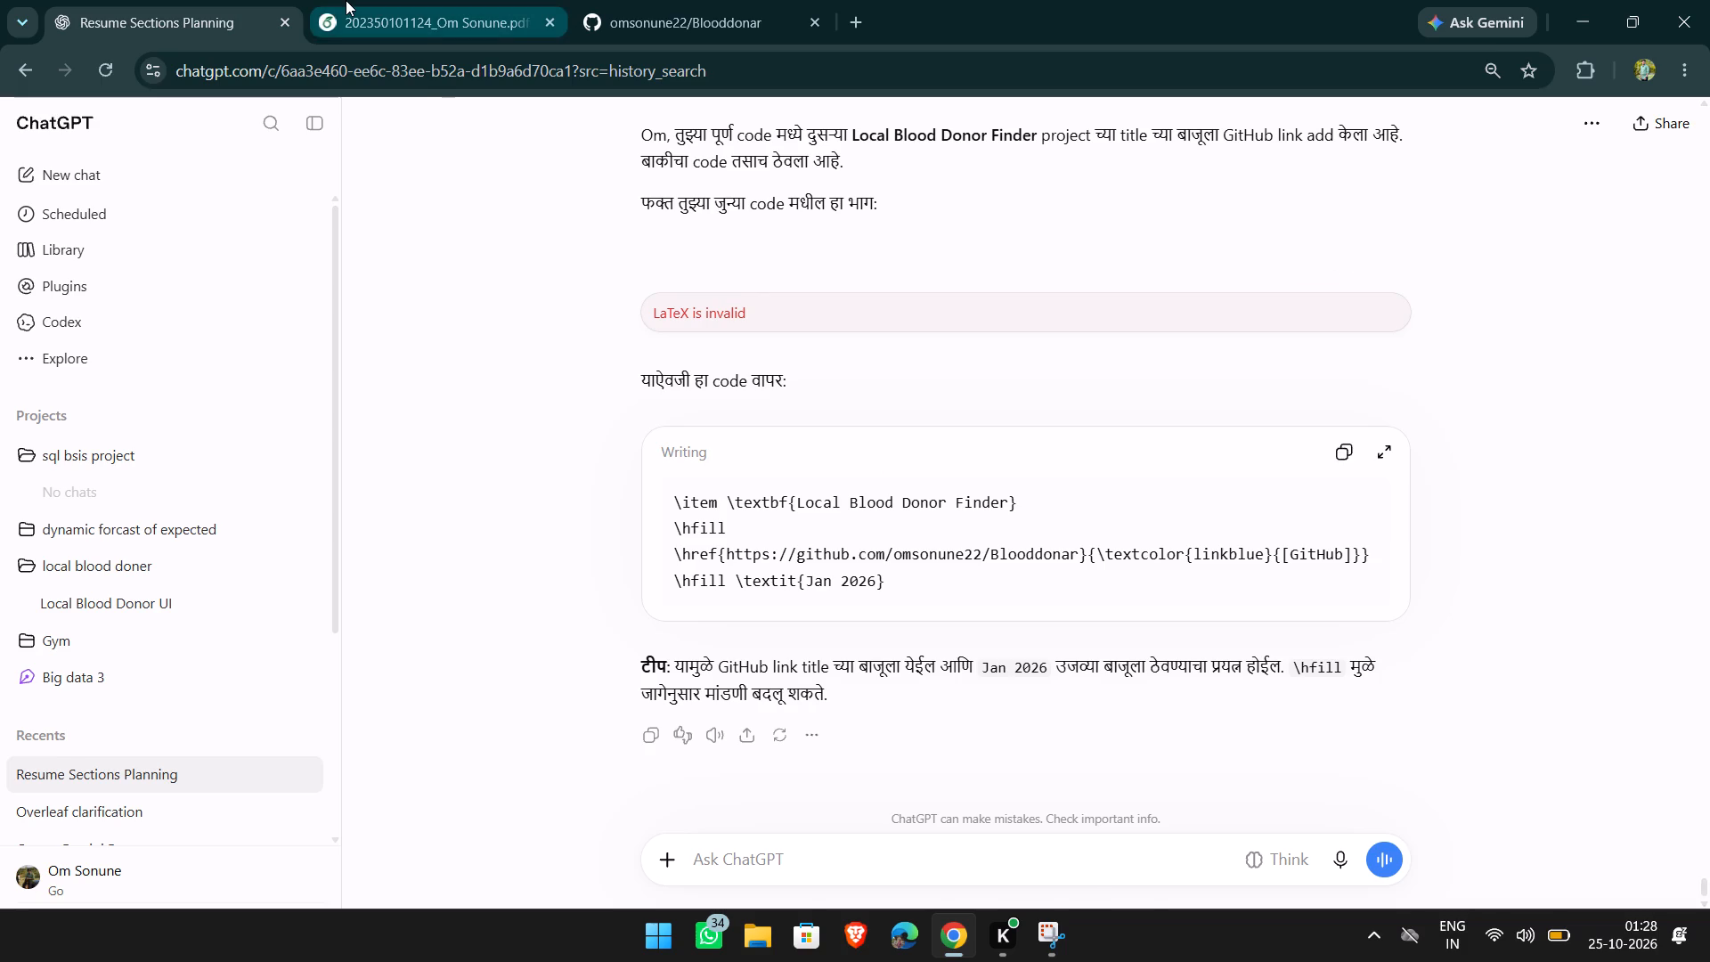
{"action": "left_click", "coordinate": [431, 664]}
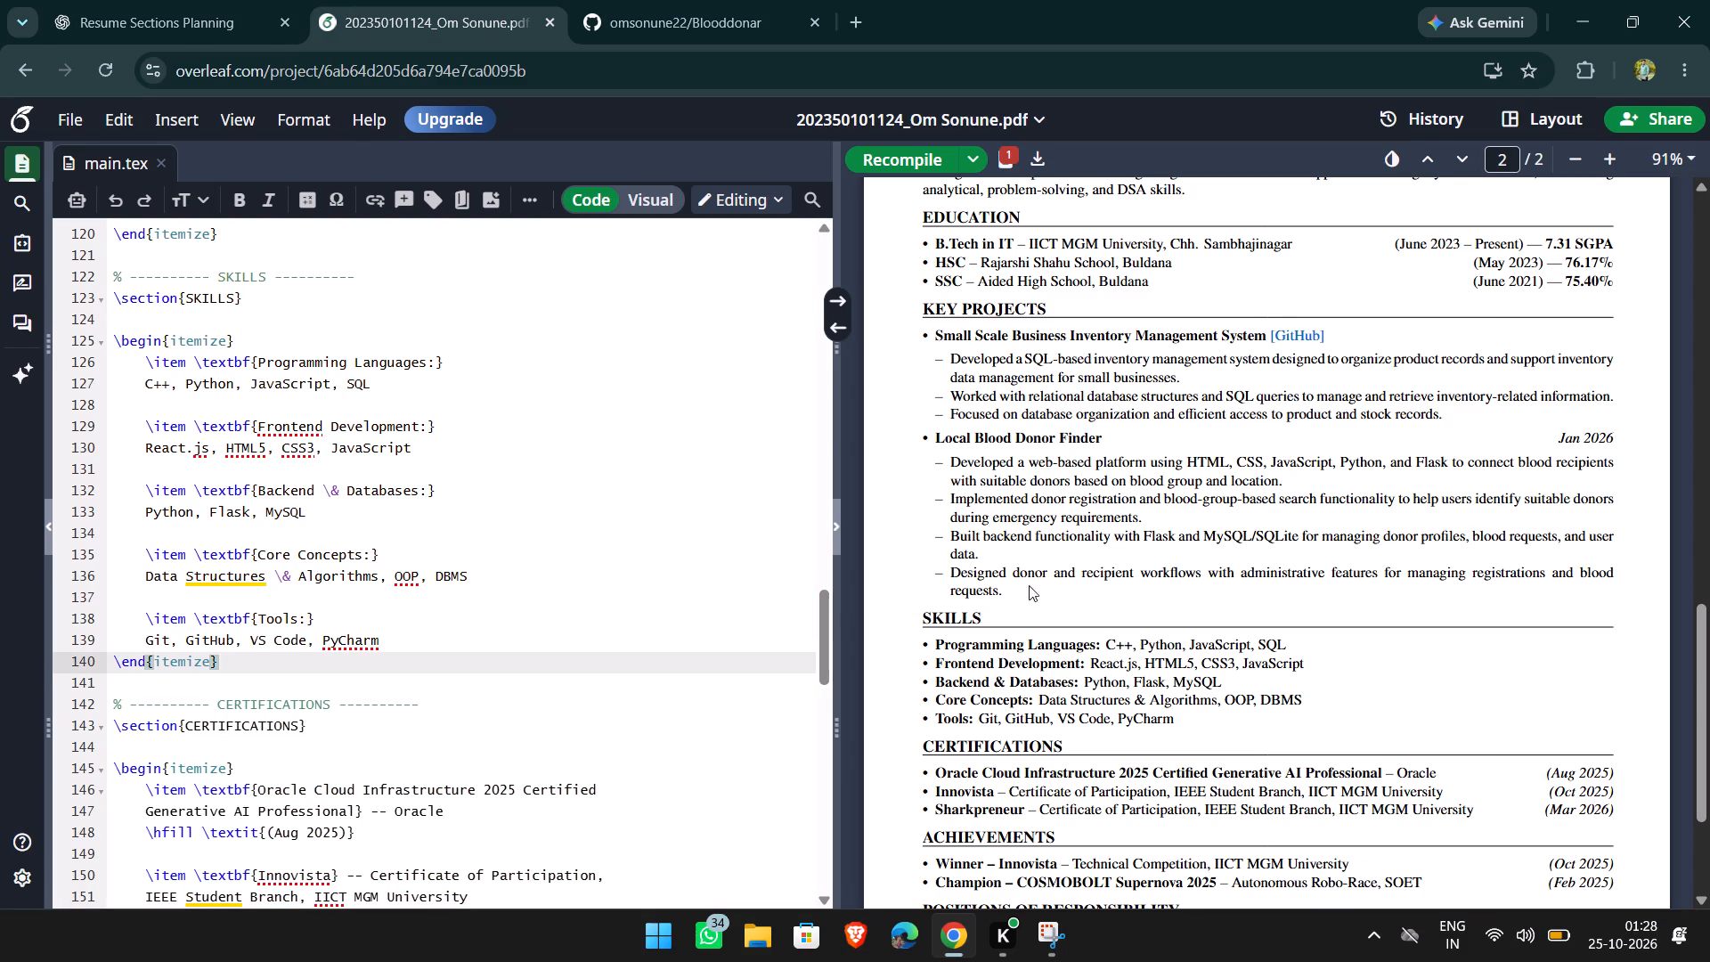
{"action": "double_click", "coordinate": [989, 437]}
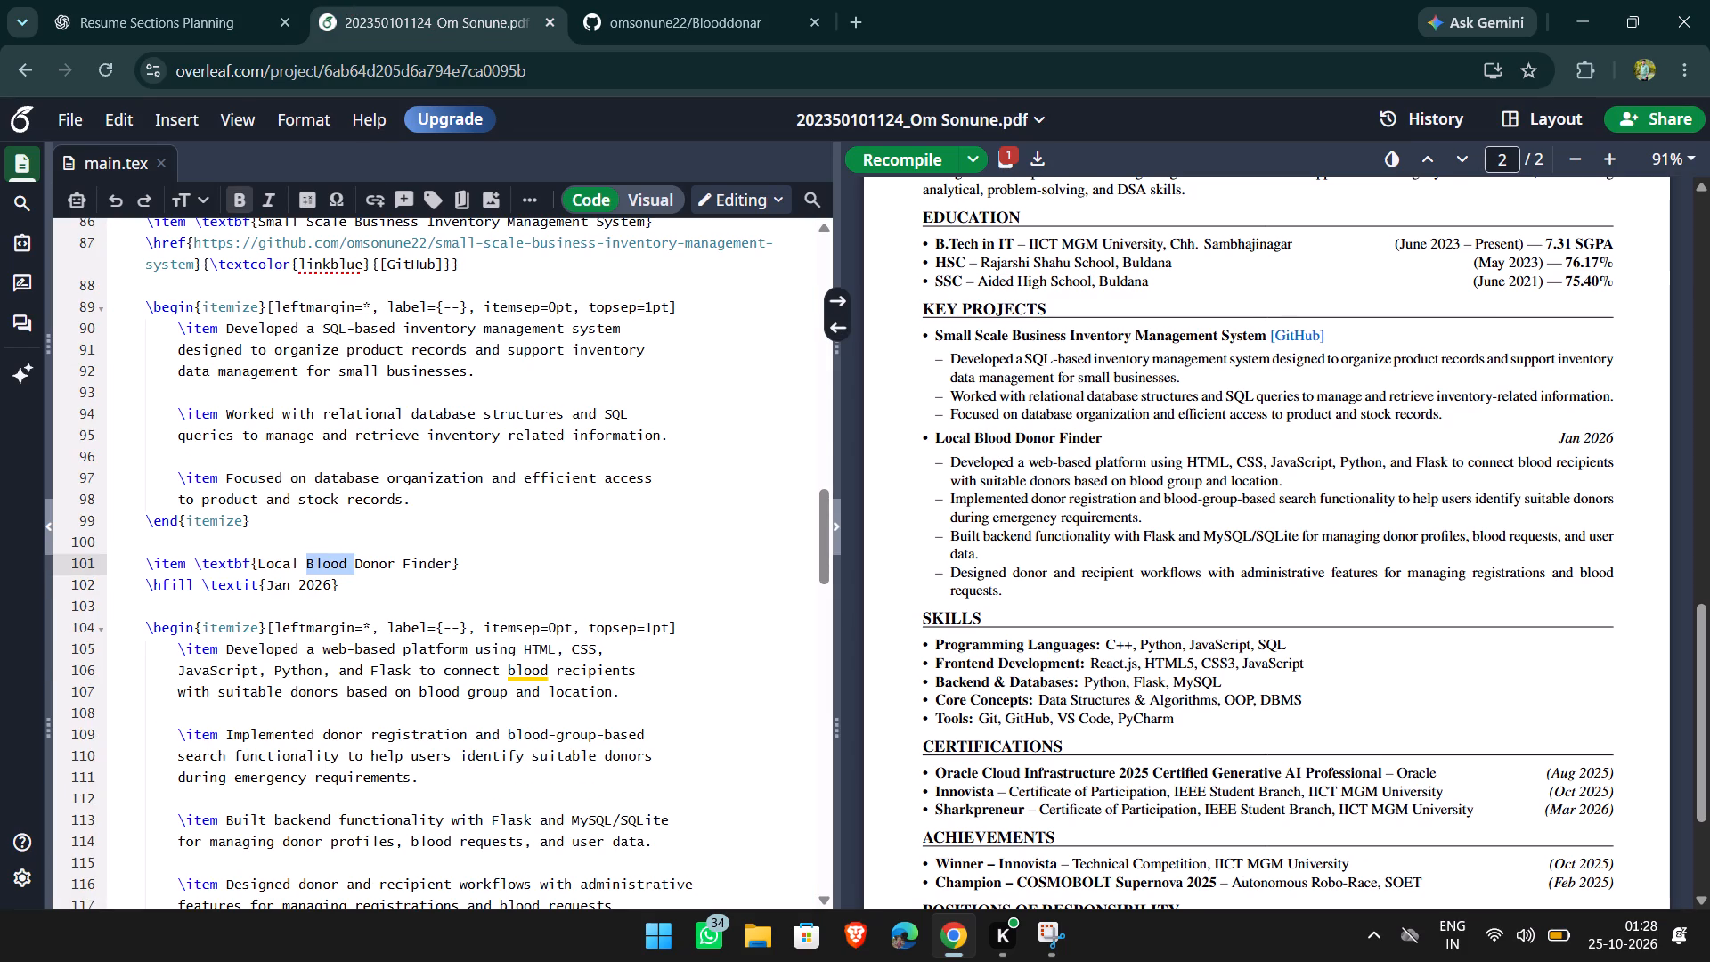
{"action": "left_click_drag", "start_coordinate": [139, 563], "coordinate": [353, 596]}
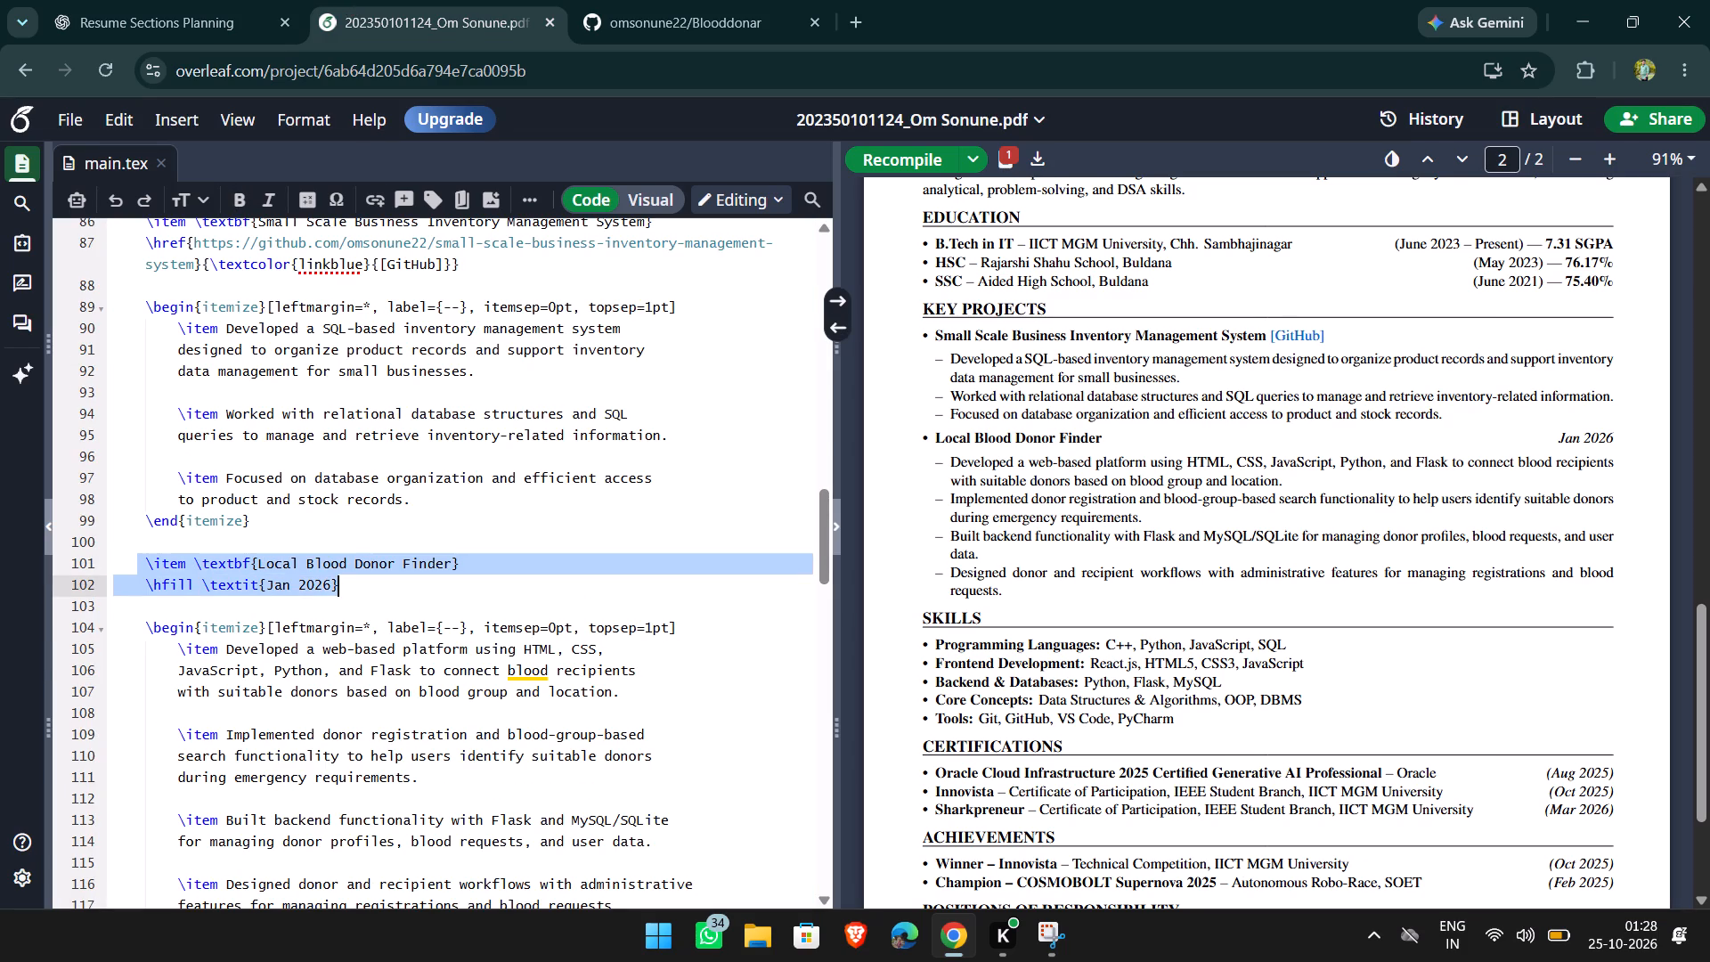
{"action": "left_click", "coordinate": [354, 596]}
{"action": "left_click", "coordinate": [356, 596]}
{"action": "left_click_drag", "start_coordinate": [142, 552], "coordinate": [475, 566]}
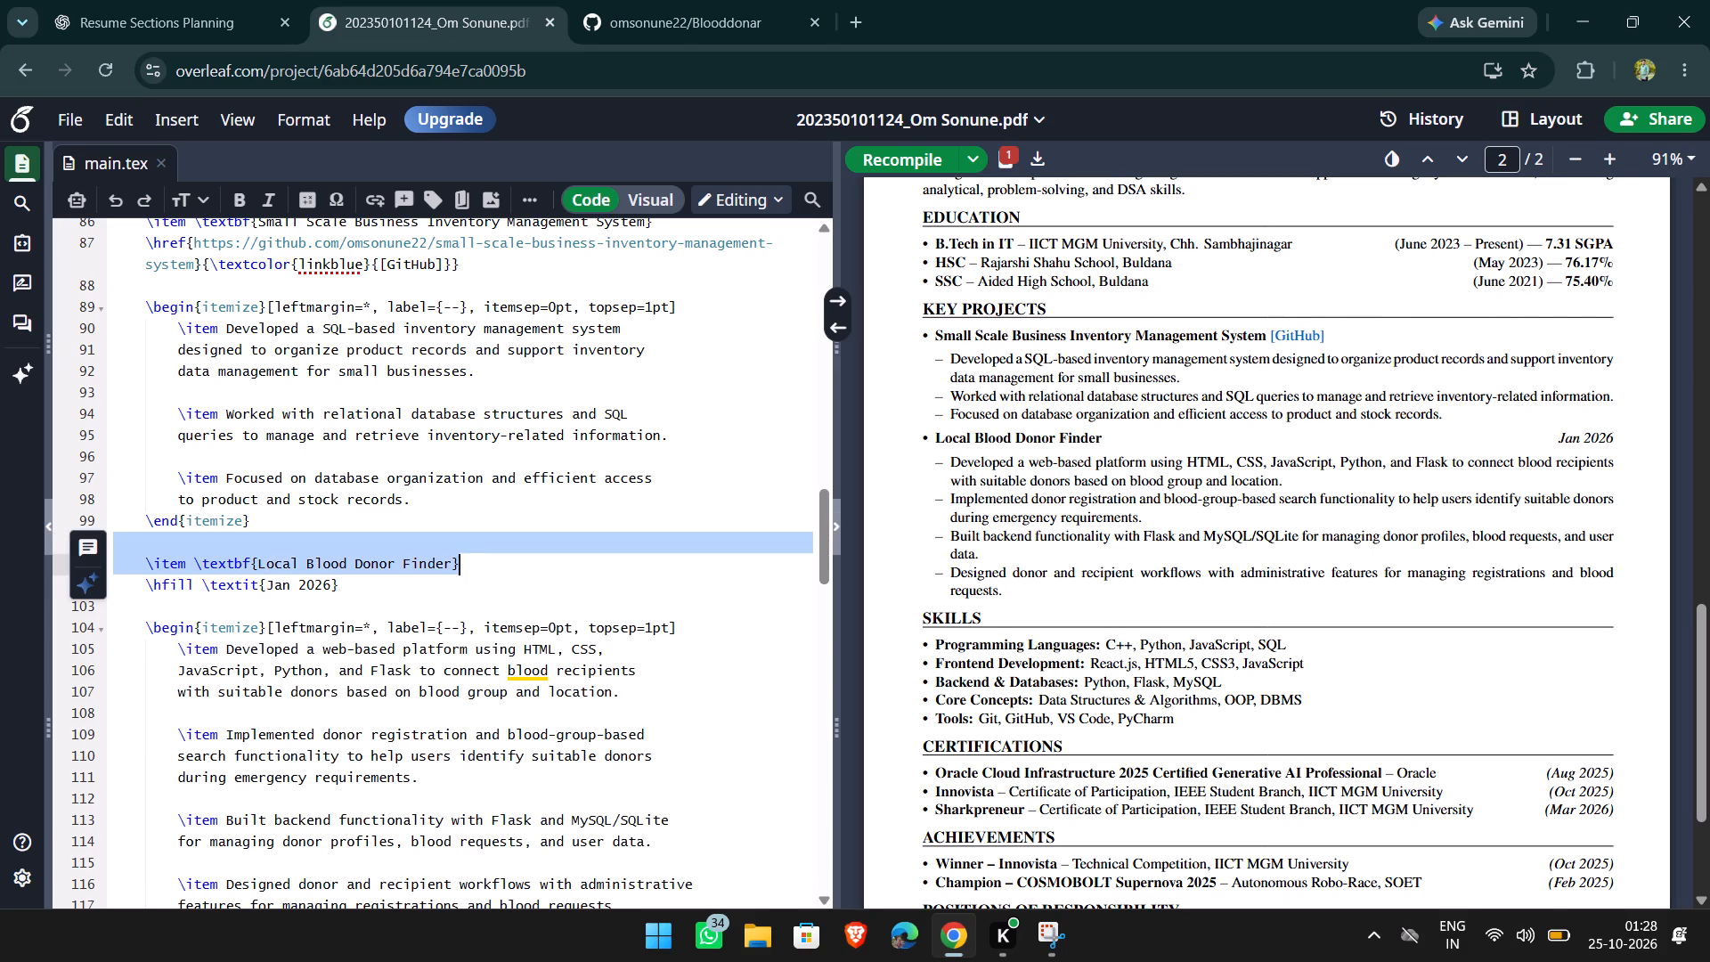
{"action": "left_click_drag", "start_coordinate": [344, 591], "coordinate": [306, 541]}
{"action": "key", "text": "ctrl+v"}
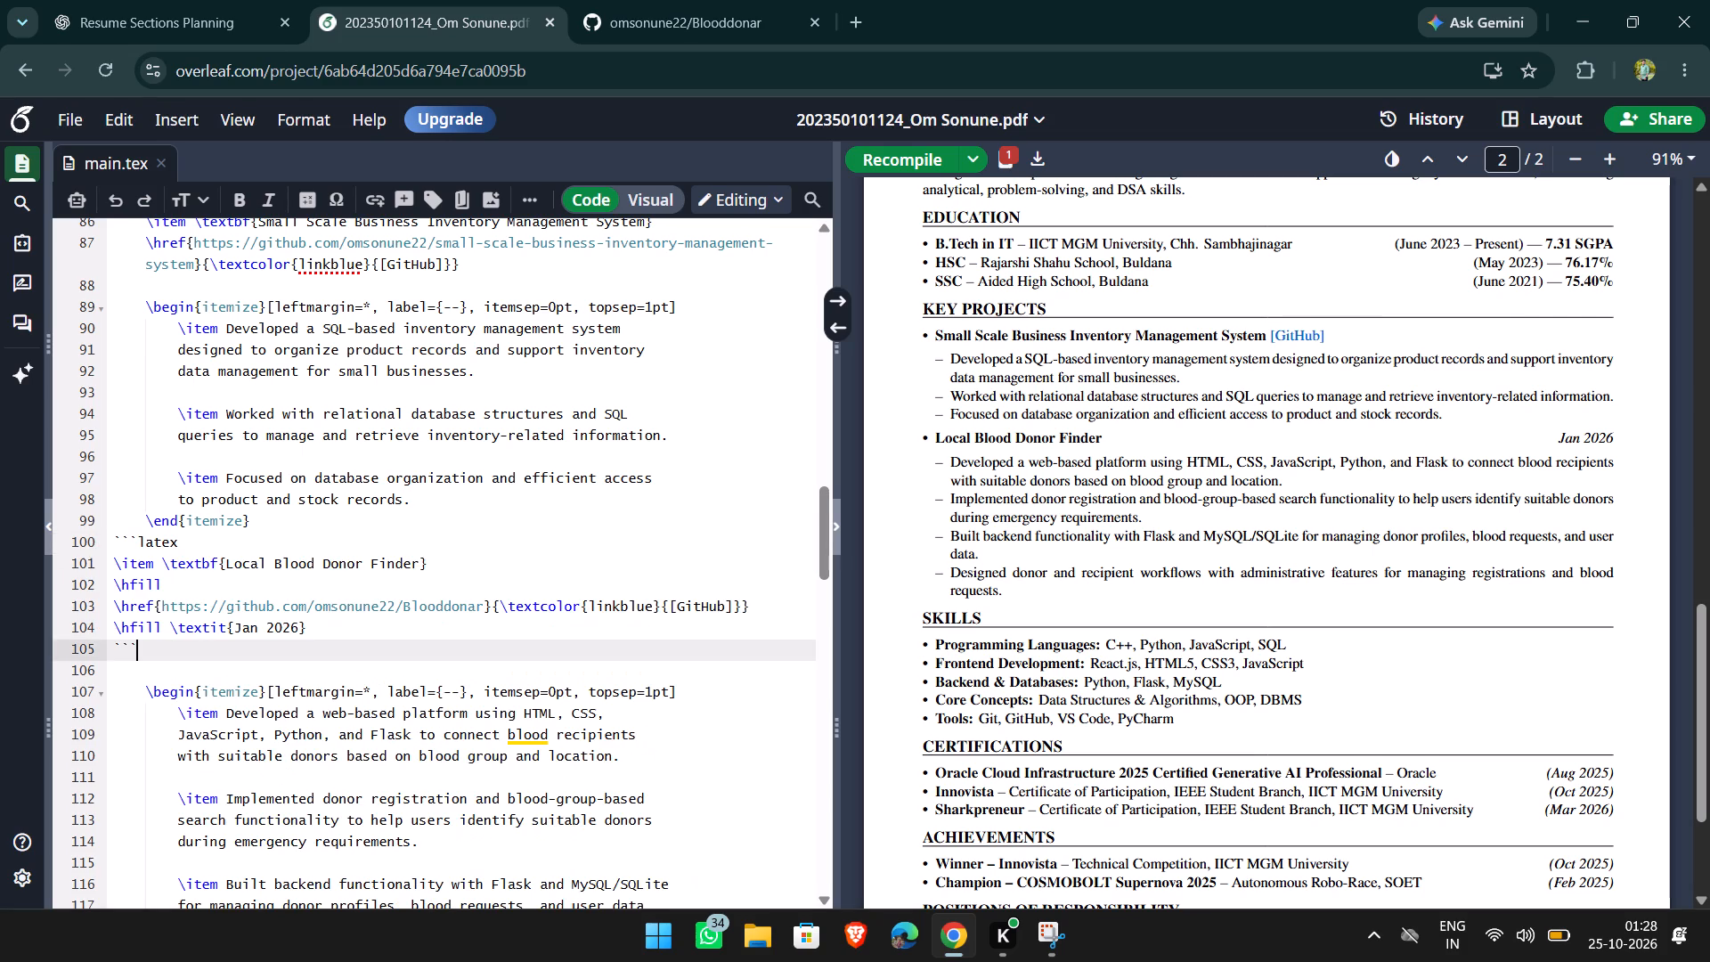
{"action": "left_click", "coordinate": [908, 160]}
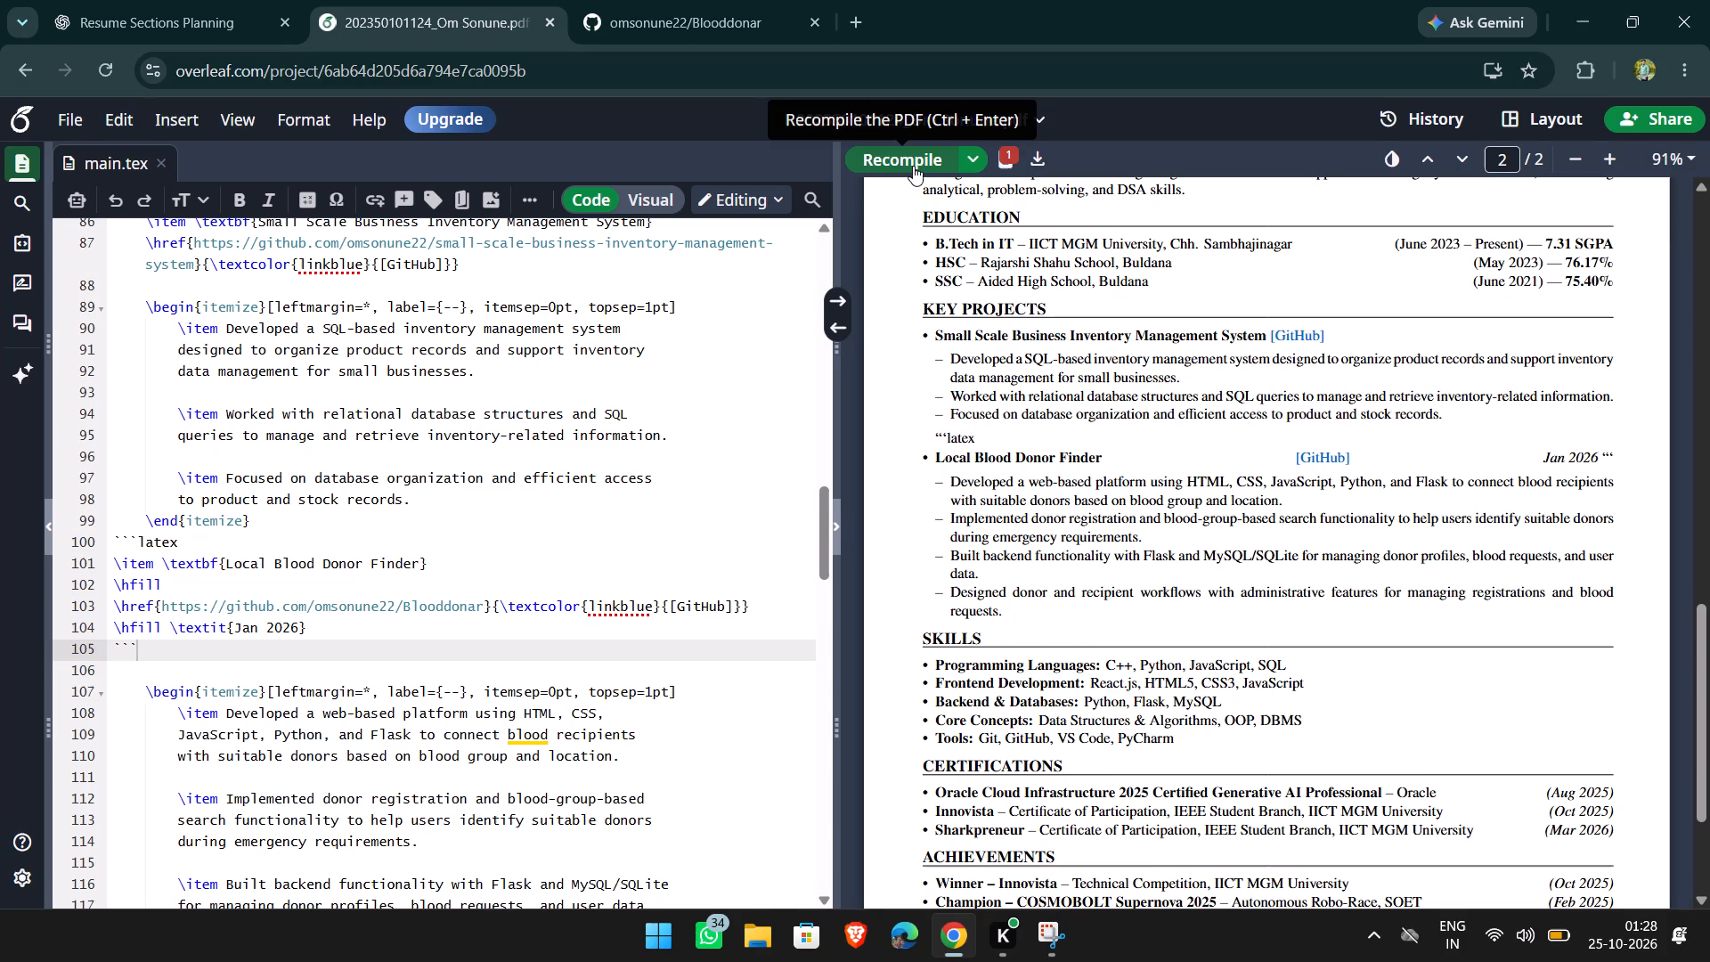
Delete the ```latex and closing ``` markers around the Local Blood Donor Finder title code, and recompile the resume.
{"action": "left_click", "coordinate": [199, 547]}
{"action": "key", "text": "BackSpace"}
{"action": "key", "text": "BackSpace"}
{"action": "key", "text": "BackSpace"}
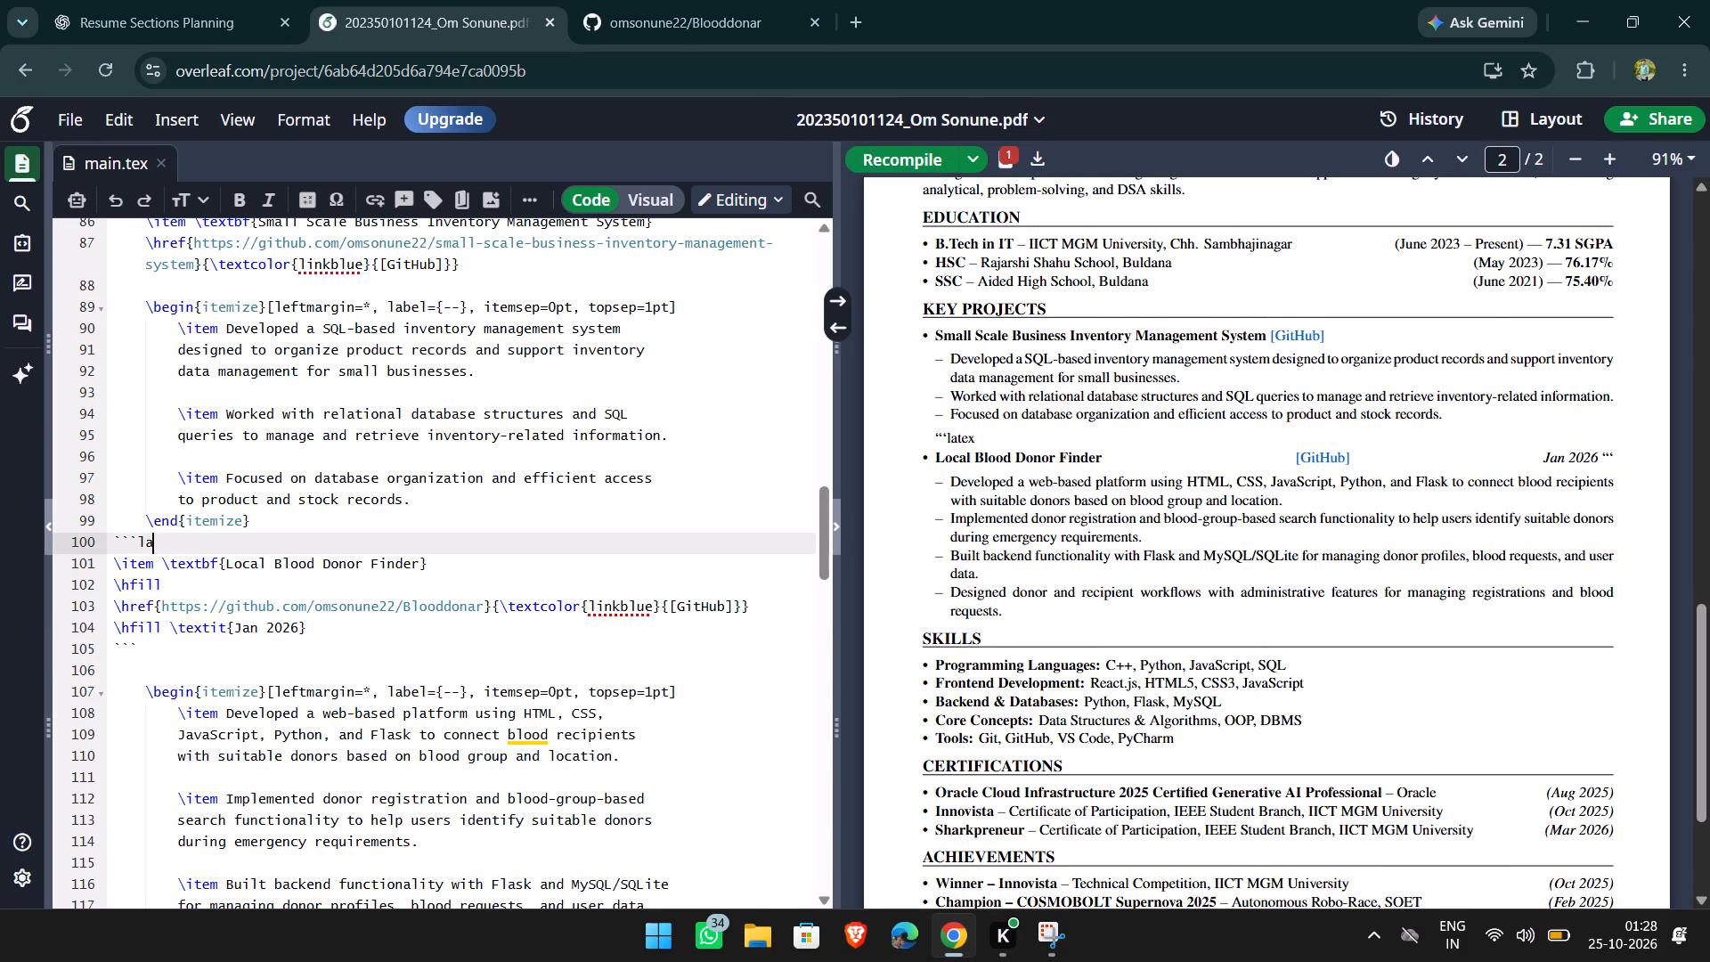
{"action": "key", "text": "BackSpace"}
{"action": "key", "text": "BackSpace"}
{"action": "key", "text": "BackSpace"}
{"action": "key", "text": "BackSpace"}
{"action": "key", "text": "BackSpace"}
{"action": "left_click", "coordinate": [153, 648]}
{"action": "left_click_drag", "start_coordinate": [153, 648], "coordinate": [85, 648]}
{"action": "key", "text": "BackSpace"}
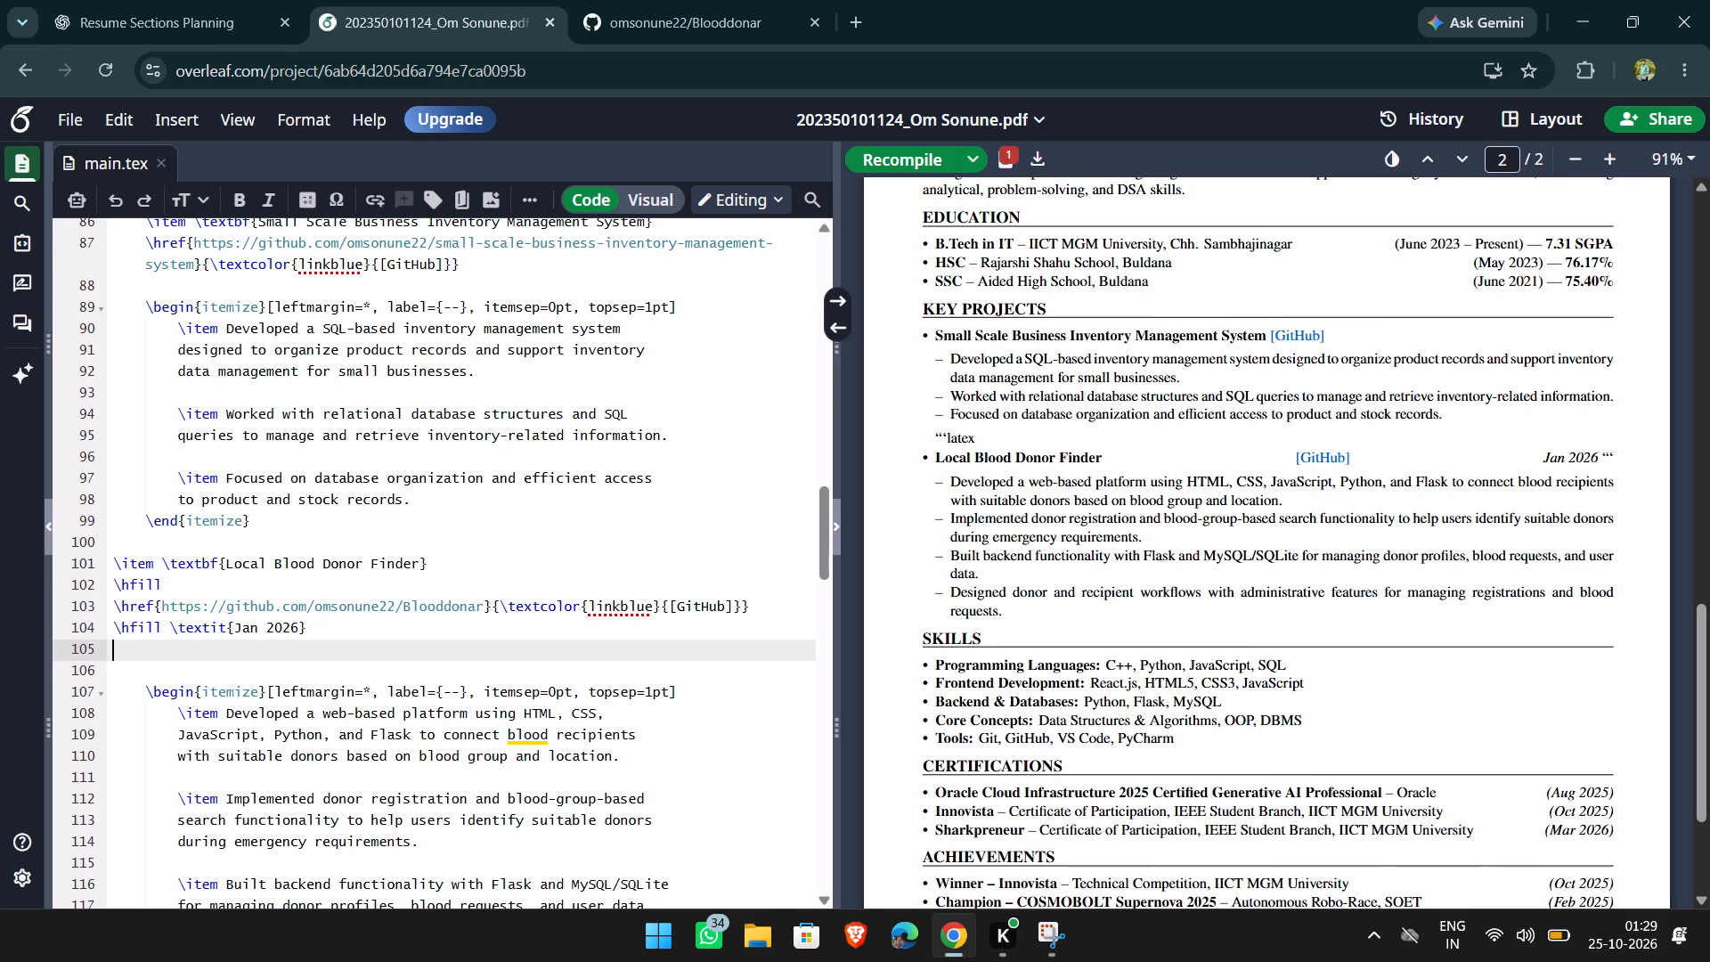
{"action": "left_click", "coordinate": [893, 146]}
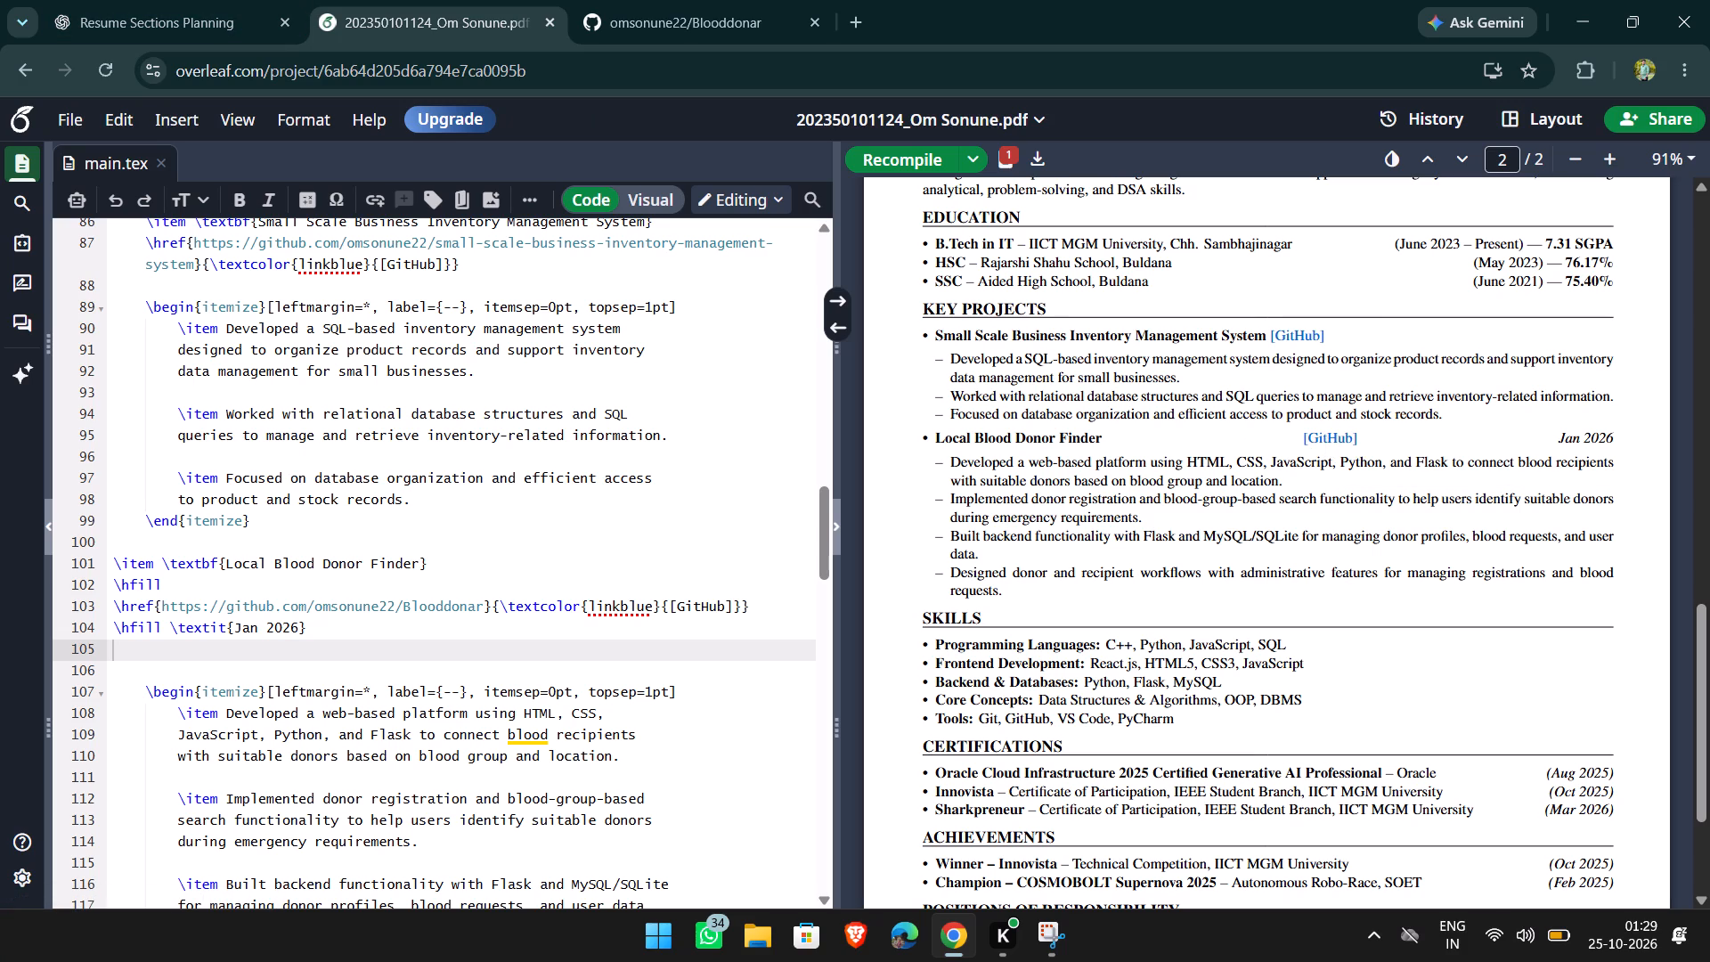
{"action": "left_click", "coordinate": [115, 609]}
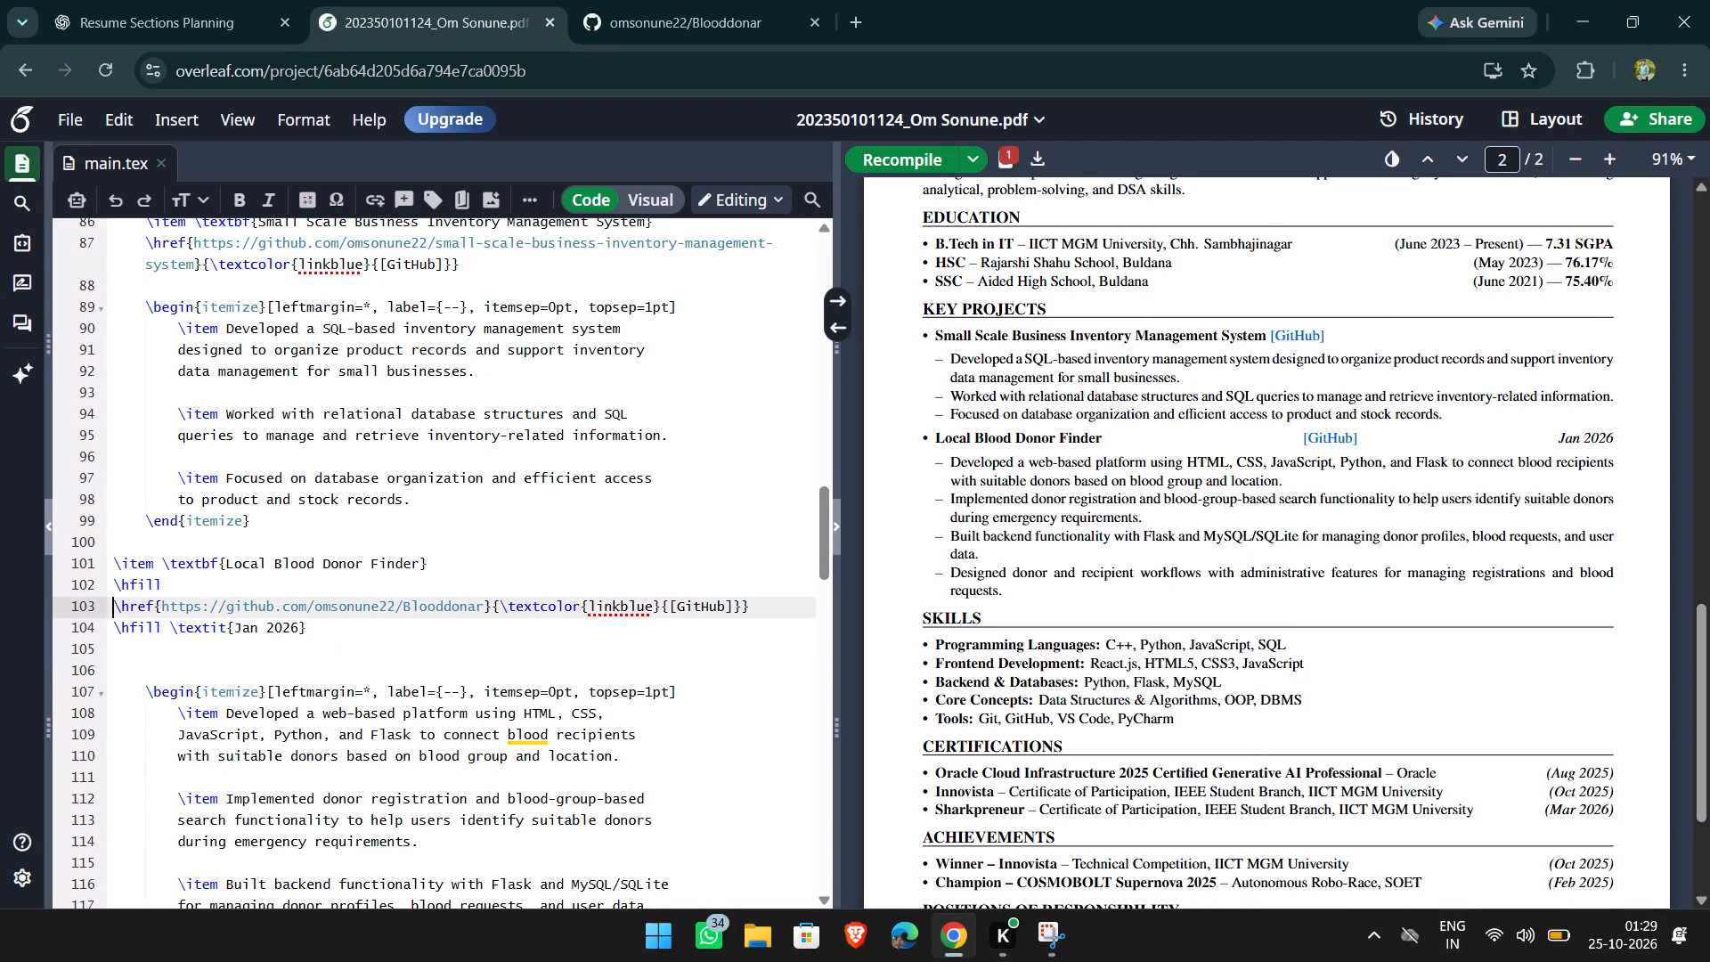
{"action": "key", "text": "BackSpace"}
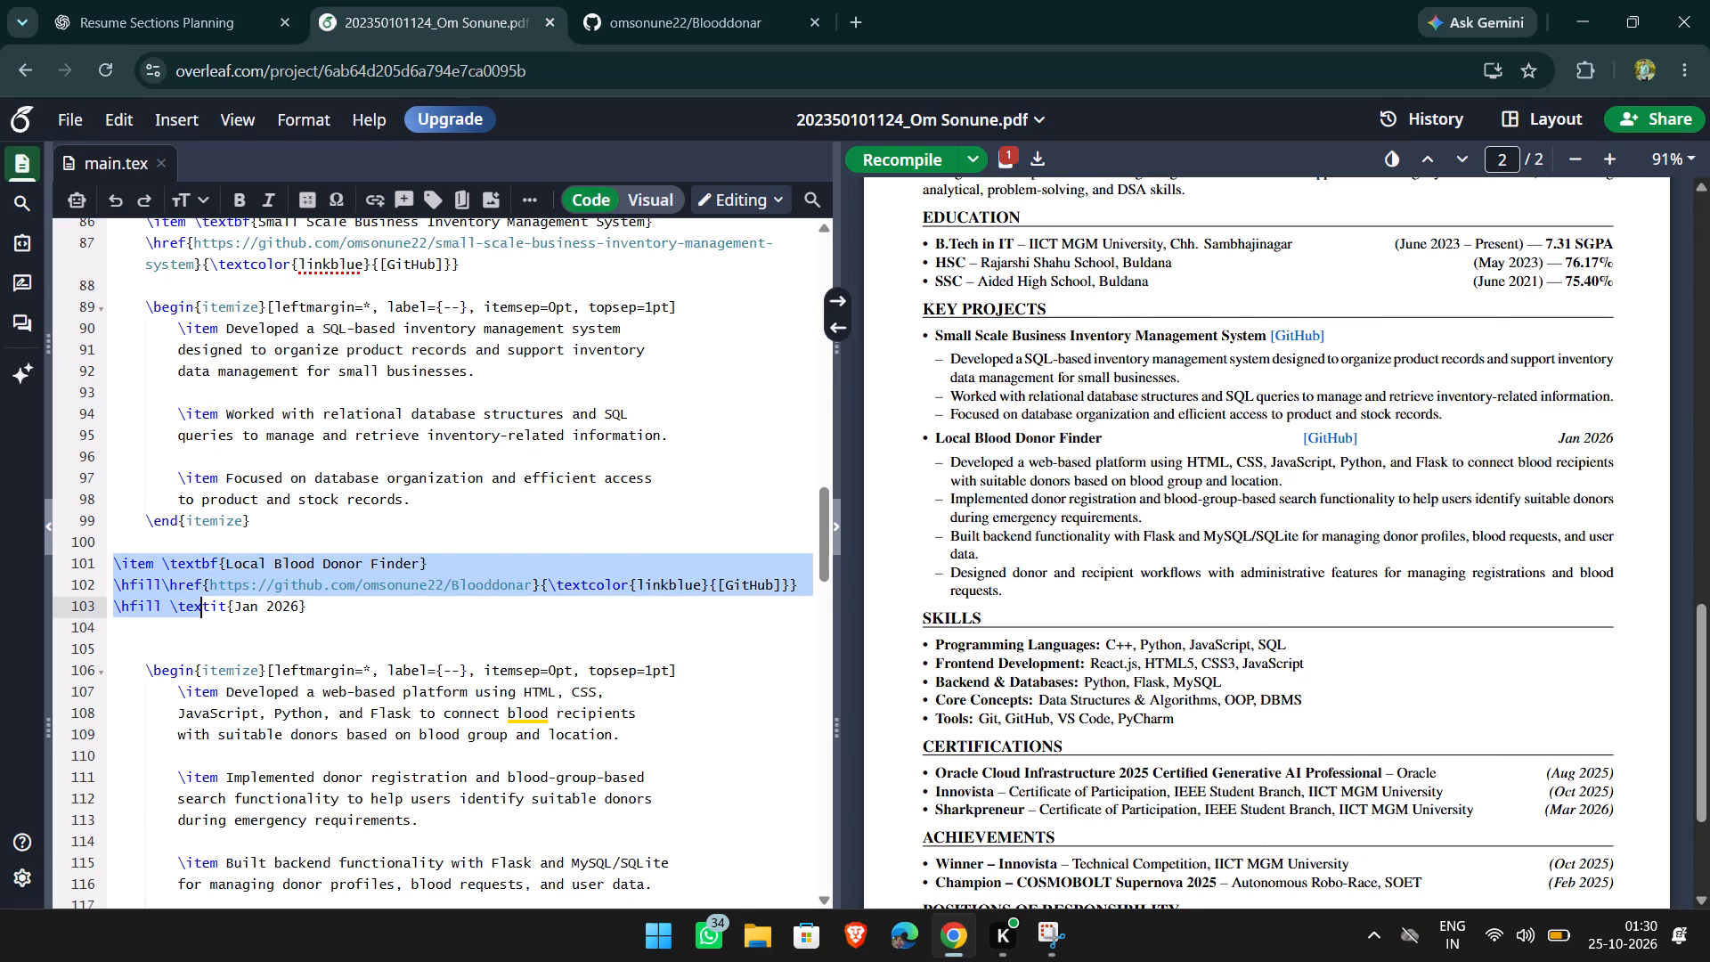
{"action": "left_click_drag", "start_coordinate": [200, 602], "coordinate": [439, 616]}
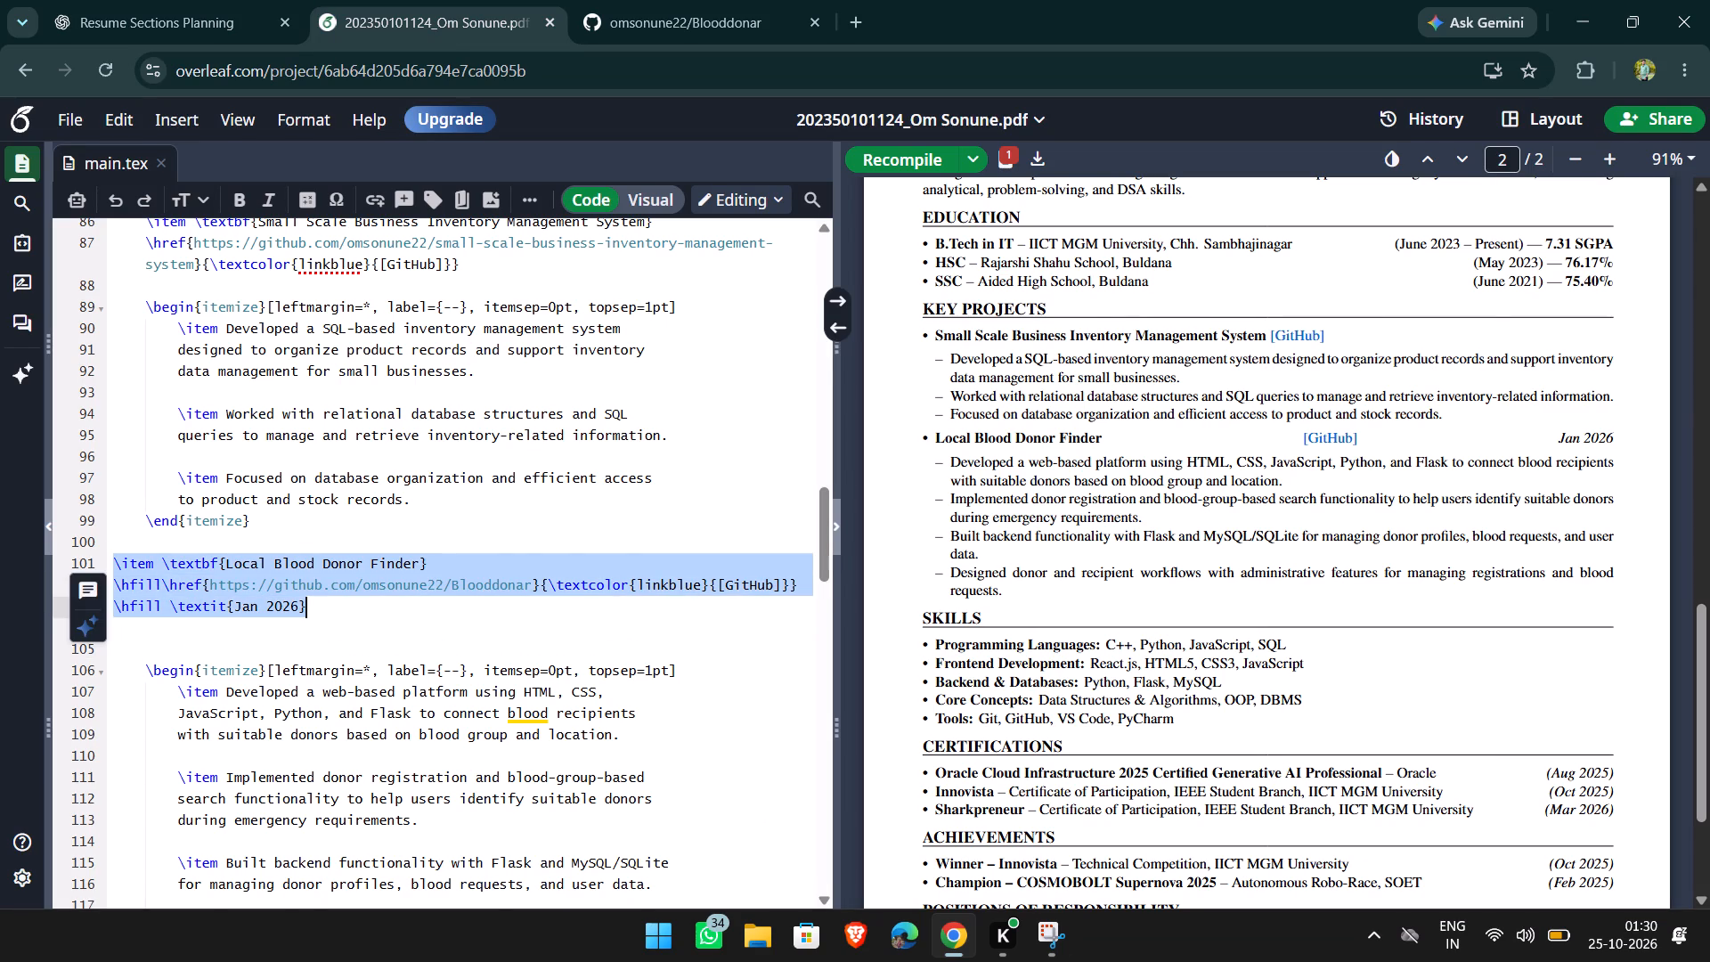
{"action": "key", "text": "ctrl+v"}
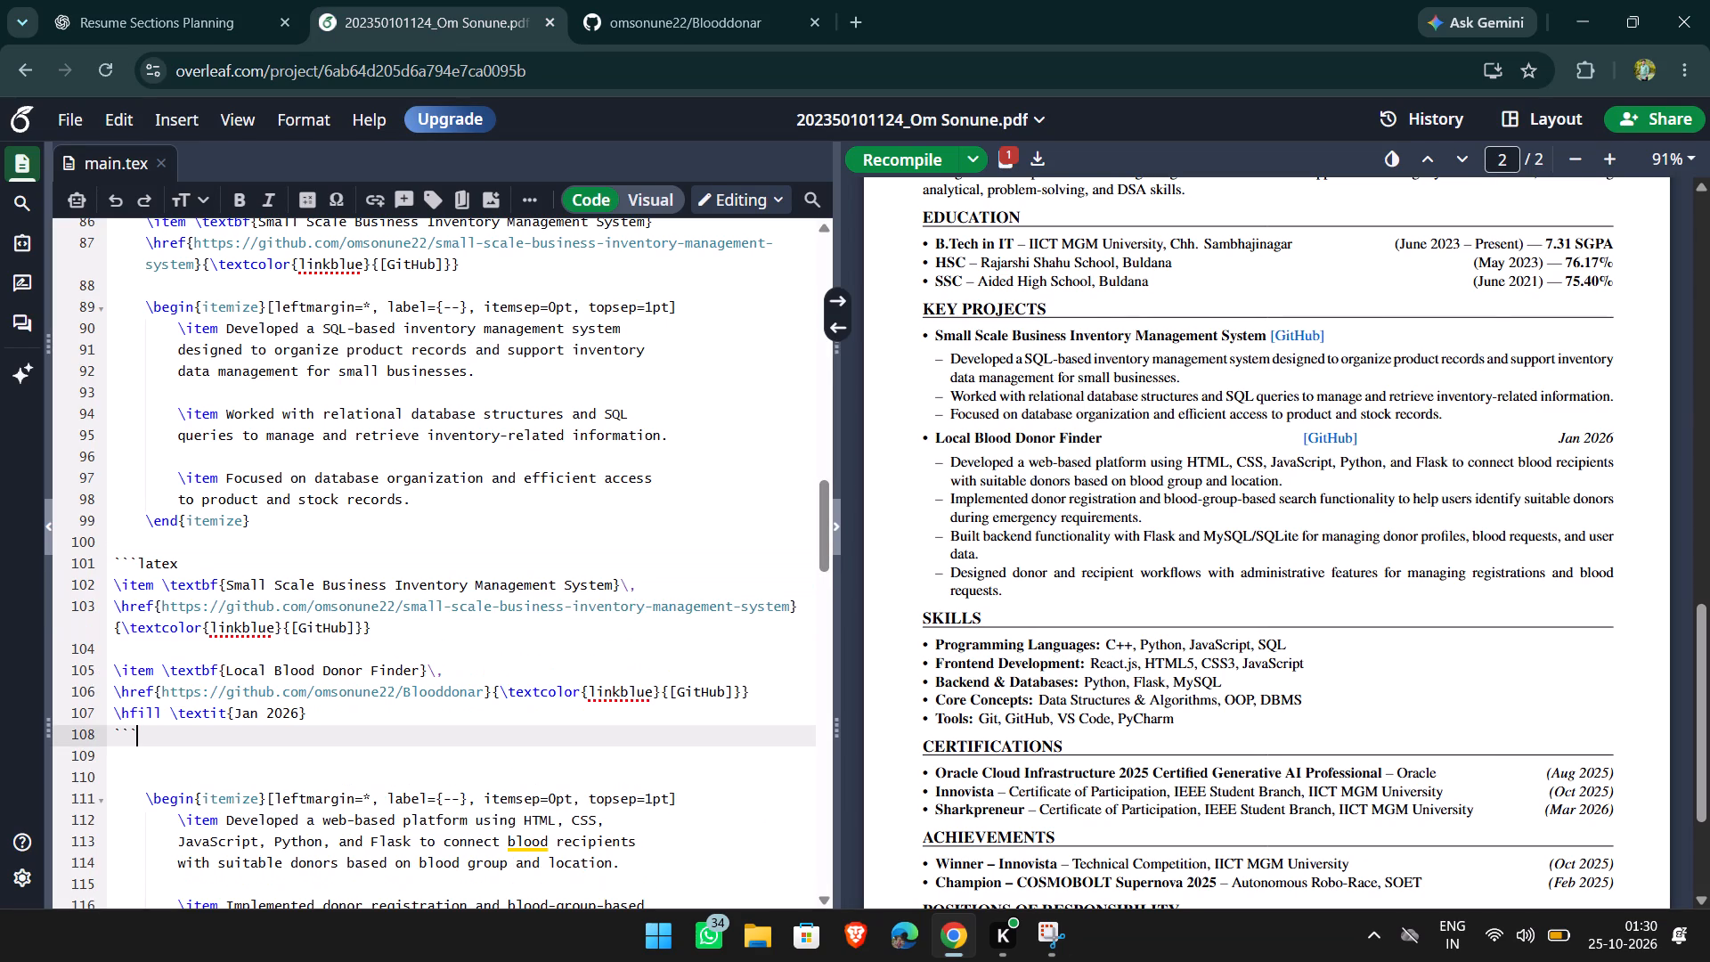
{"action": "left_click", "coordinate": [880, 167]}
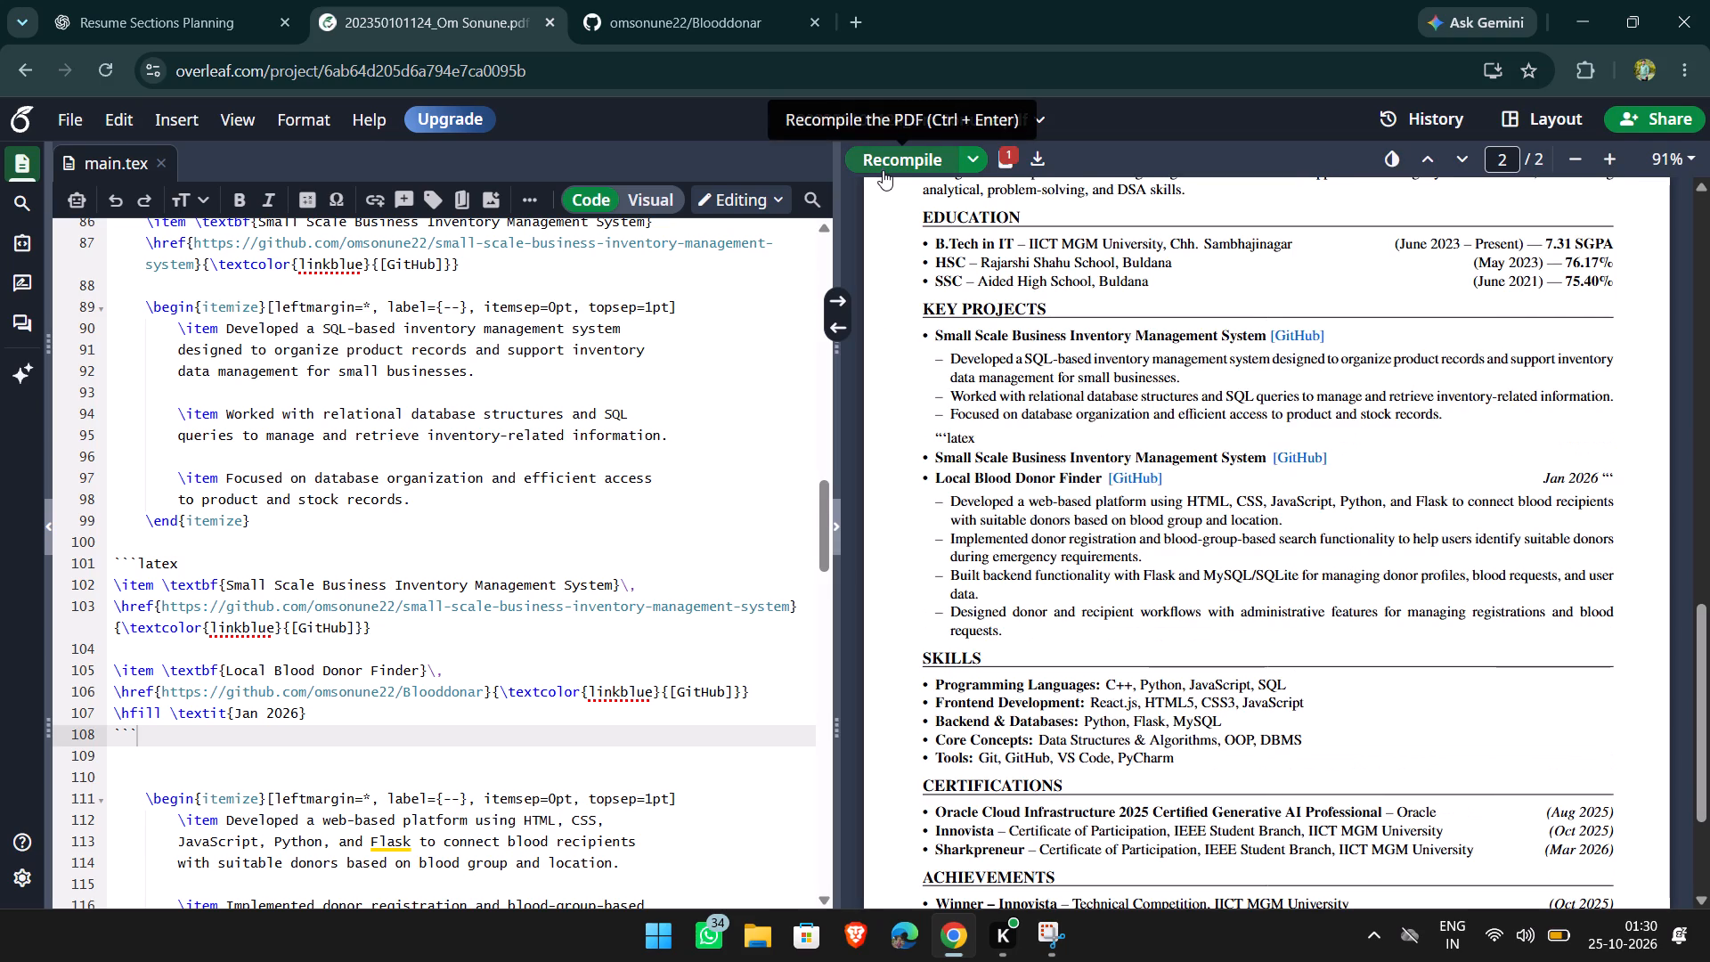
Delete the ```latex marker and the duplicate Small Scale Business Inventory Management System title above Local Blood Donor Finder, and recompile.
{"action": "left_click_drag", "start_coordinate": [389, 636], "coordinate": [360, 602]}
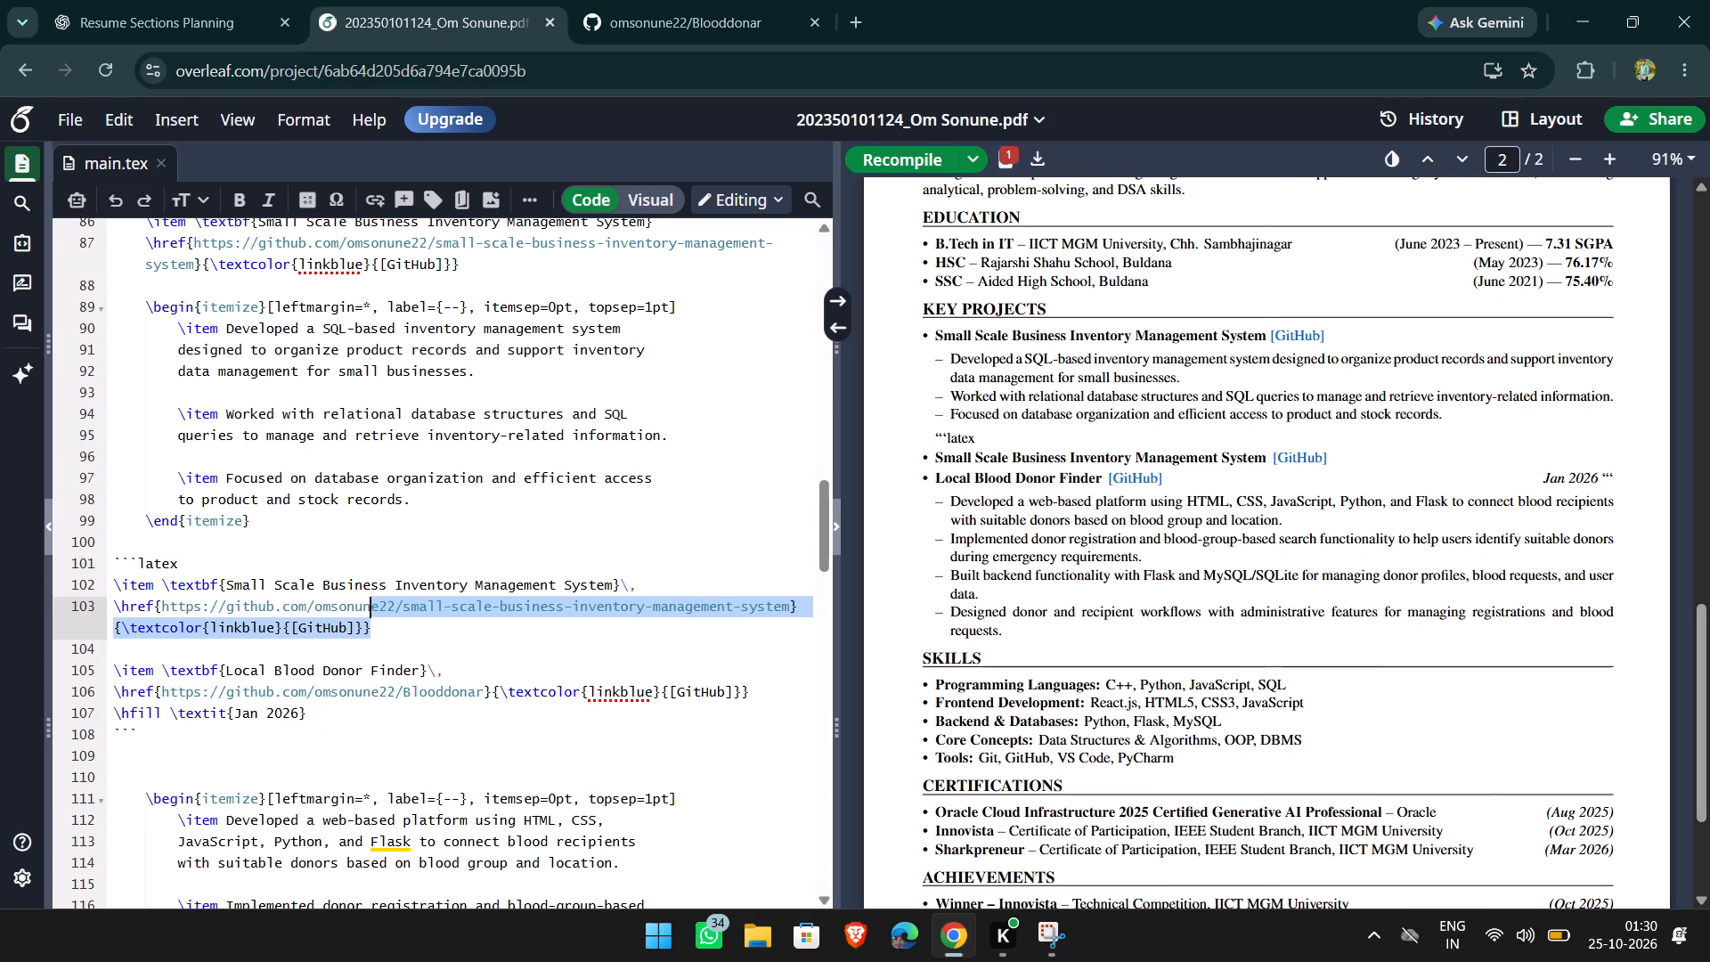
{"action": "left_click_drag", "start_coordinate": [360, 602], "coordinate": [237, 547]}
{"action": "key", "text": "BackSpace"}
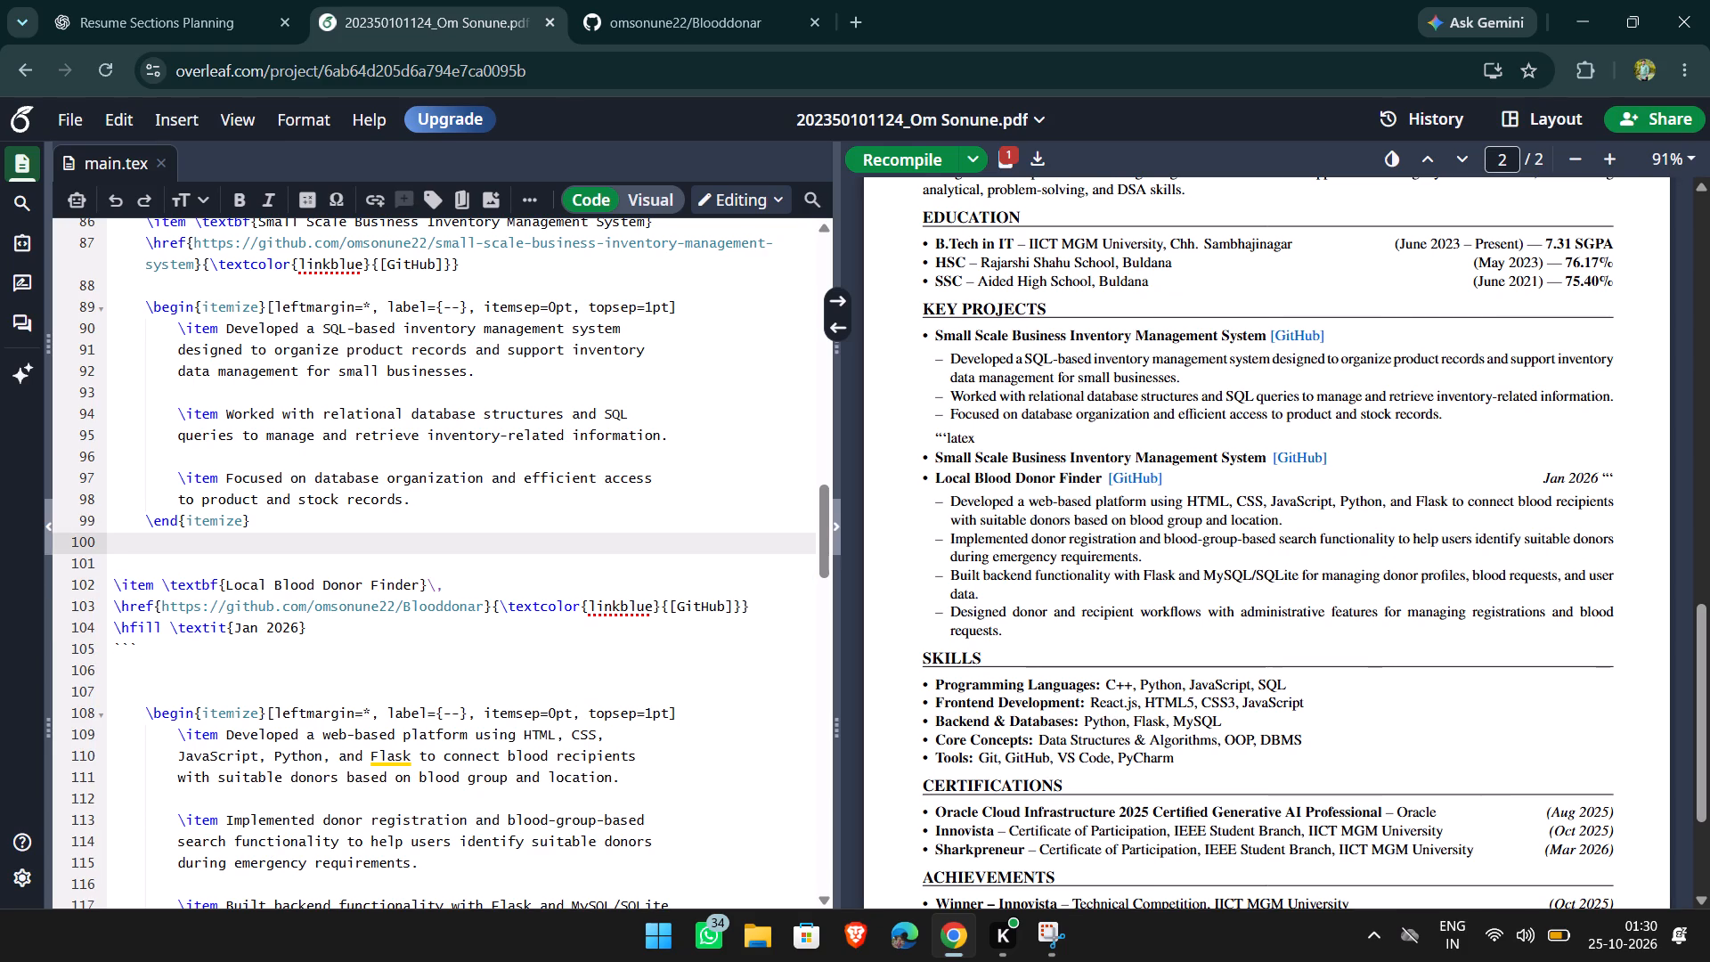
{"action": "left_click", "coordinate": [915, 172]}
{"action": "left_click", "coordinate": [967, 150]}
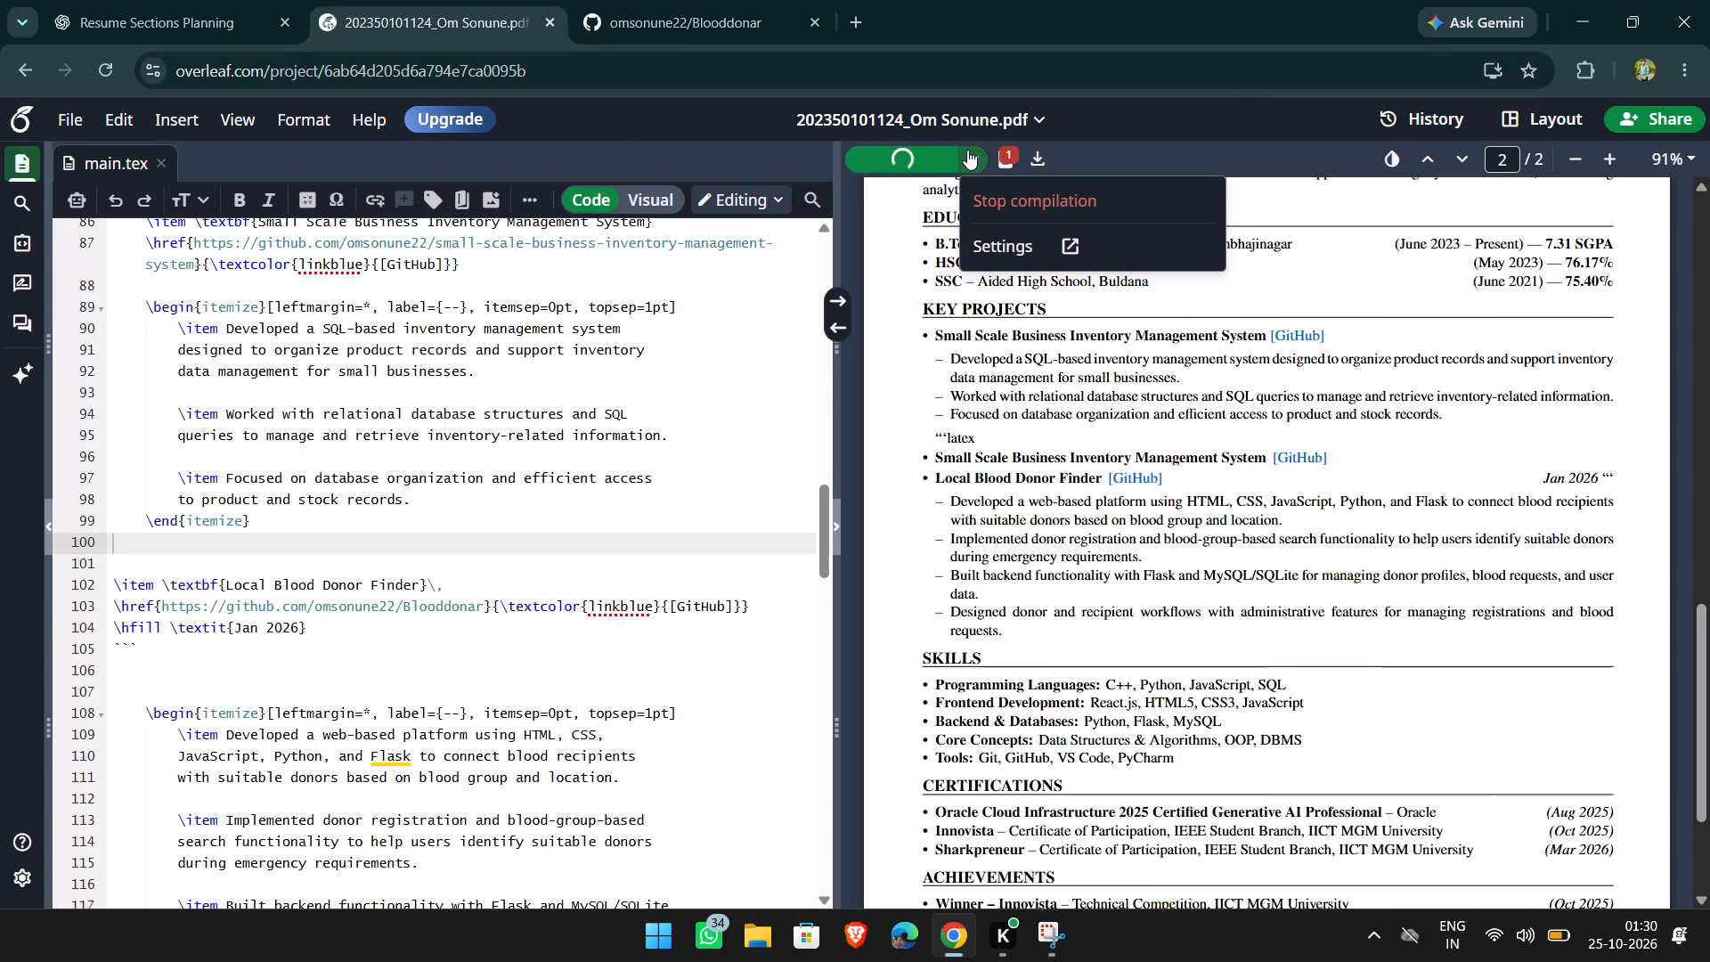
{"action": "left_click", "coordinate": [1038, 199]}
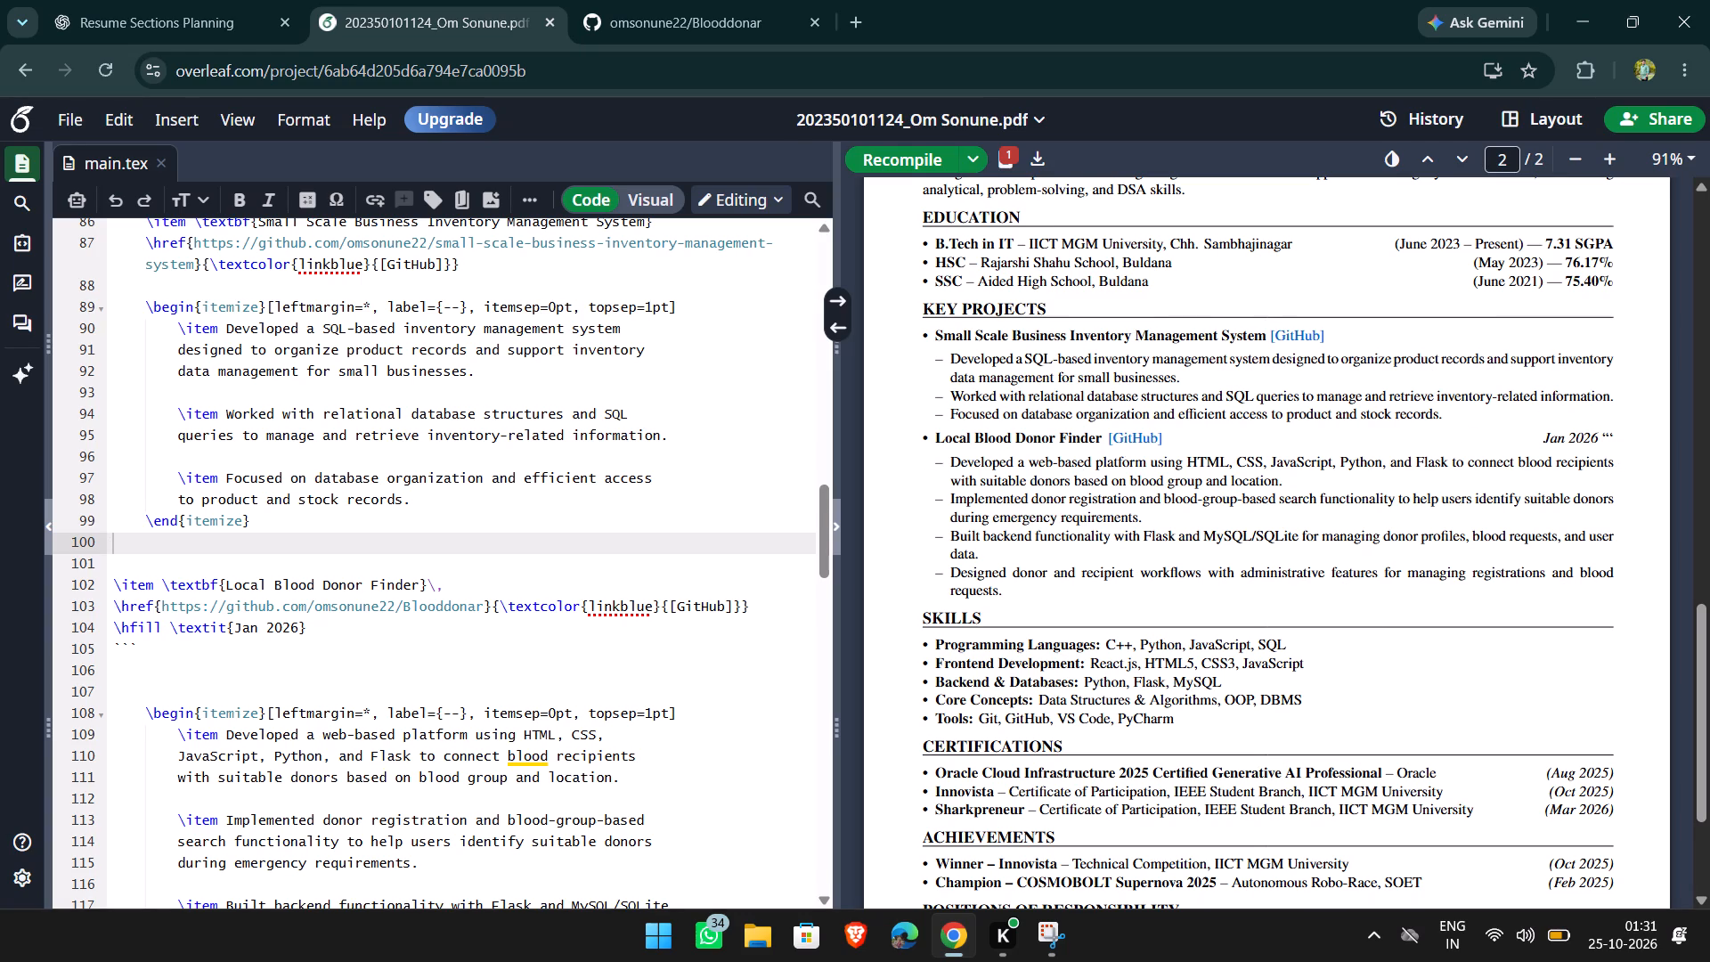
Delete the closing ``` marker below the Local Blood Donor Finder title's Jan 2026 line.
{"action": "left_click", "coordinate": [208, 650]}
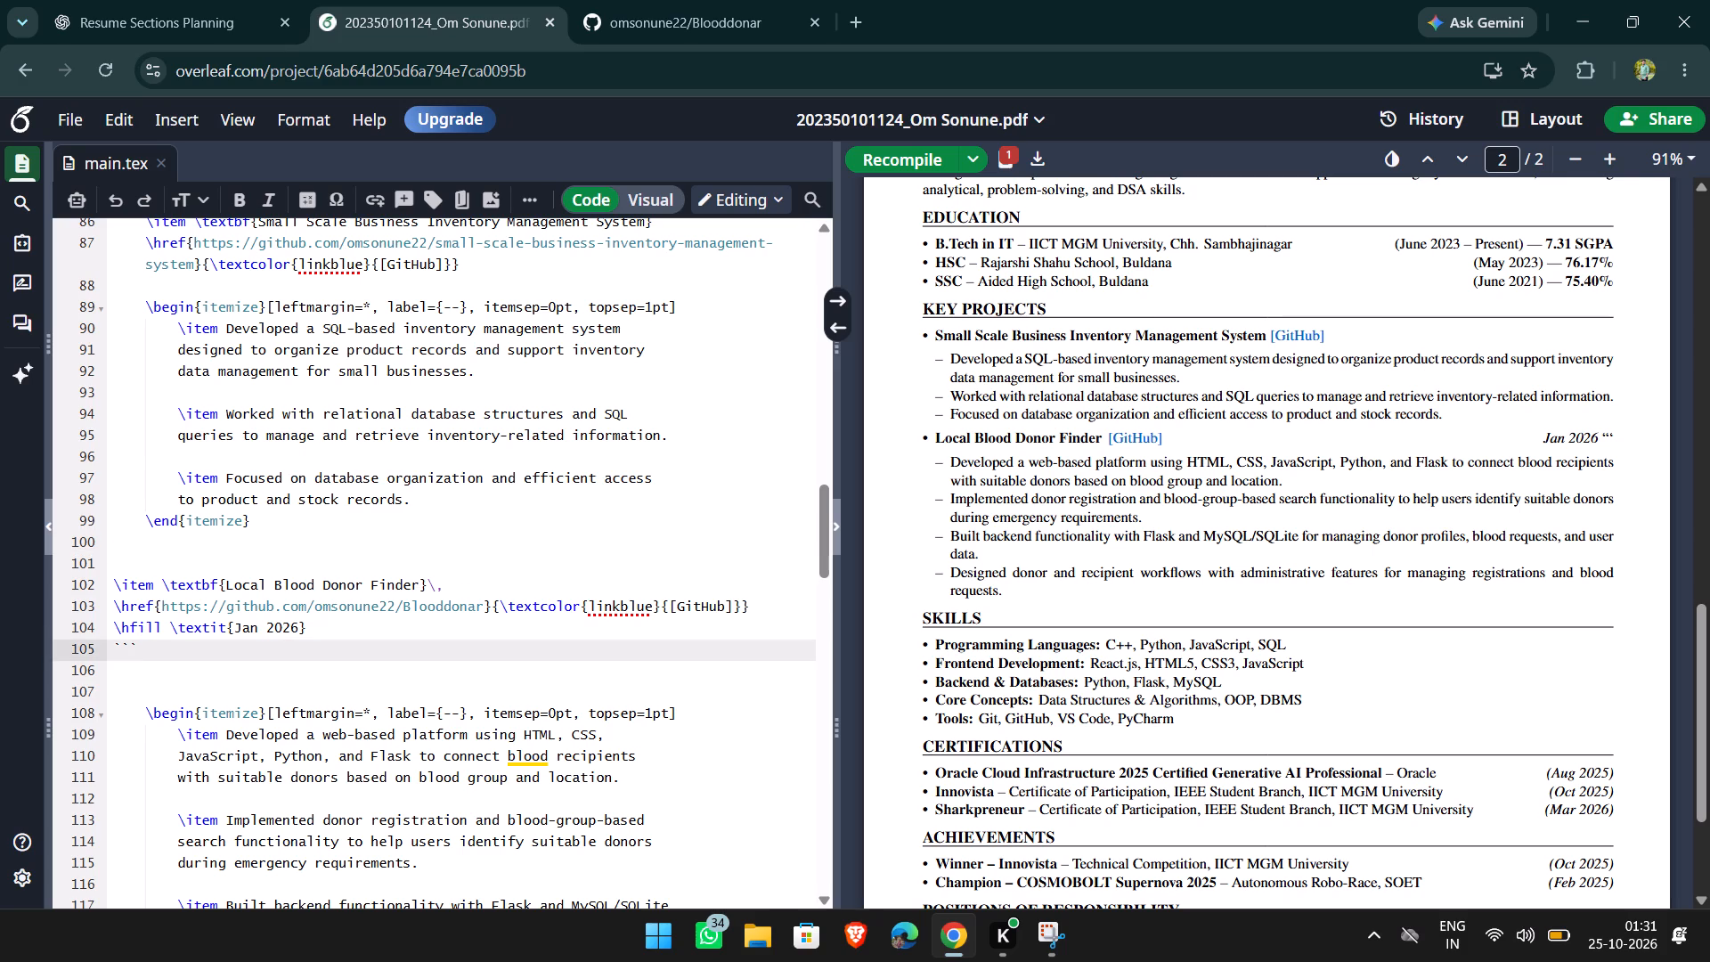
{"action": "key", "text": "BackSpace"}
{"action": "key", "text": "BackSpace"}
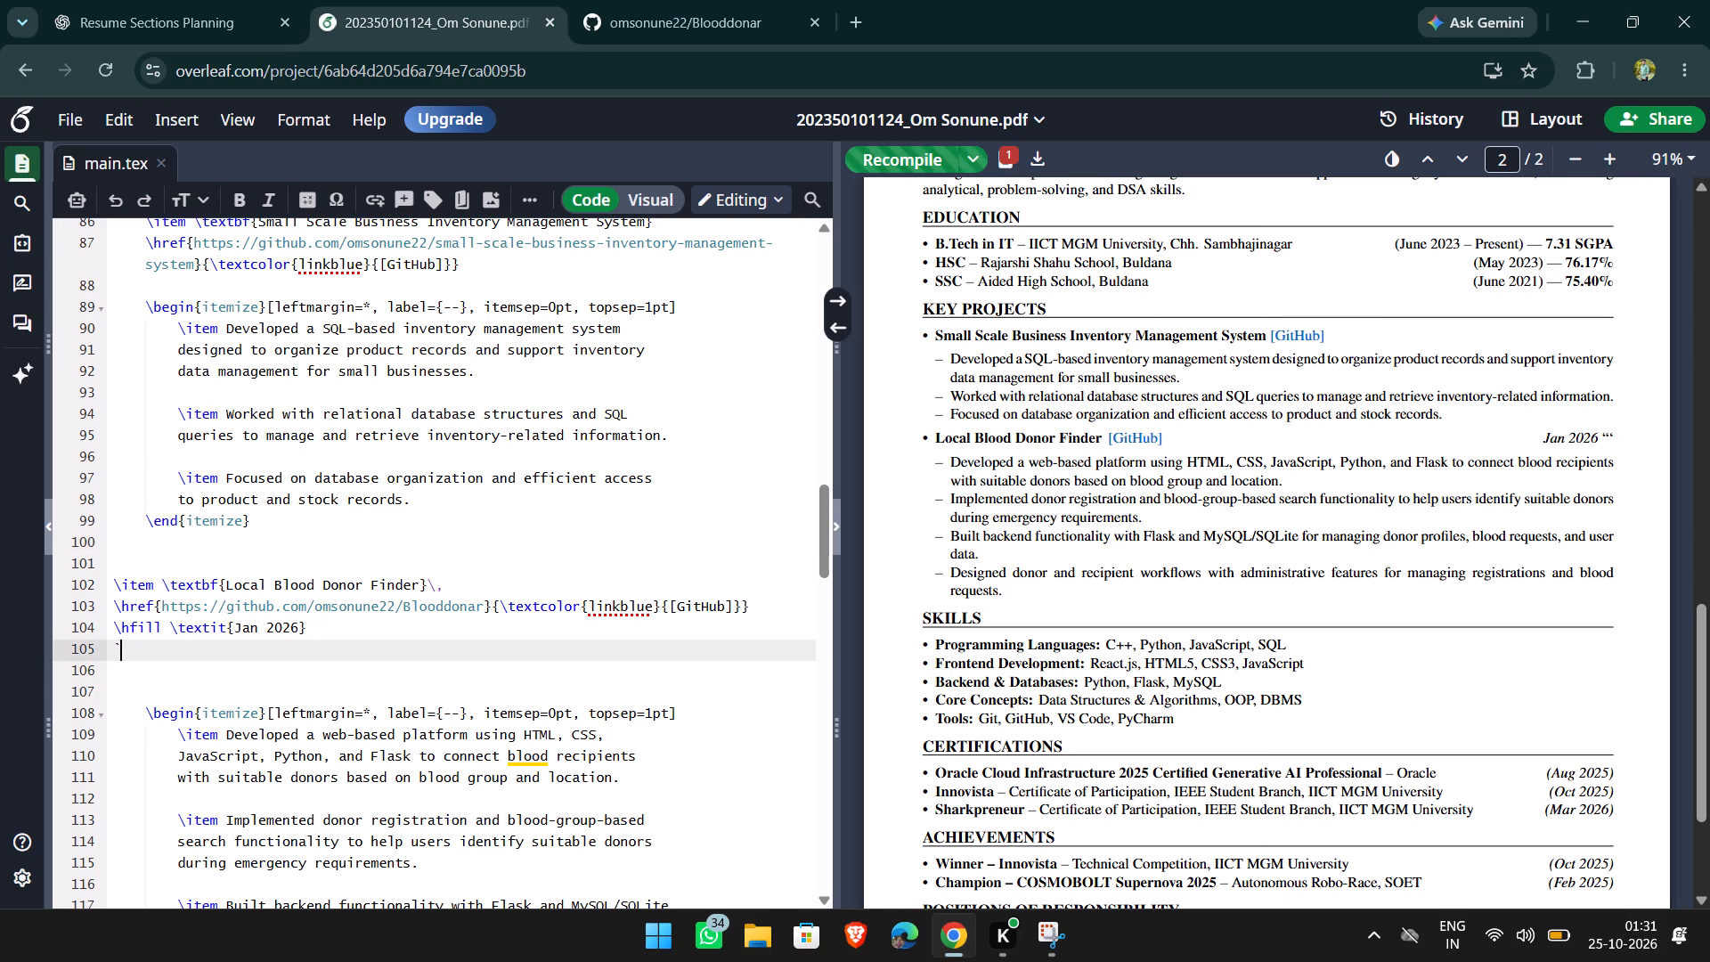
{"action": "key", "text": "BackSpace"}
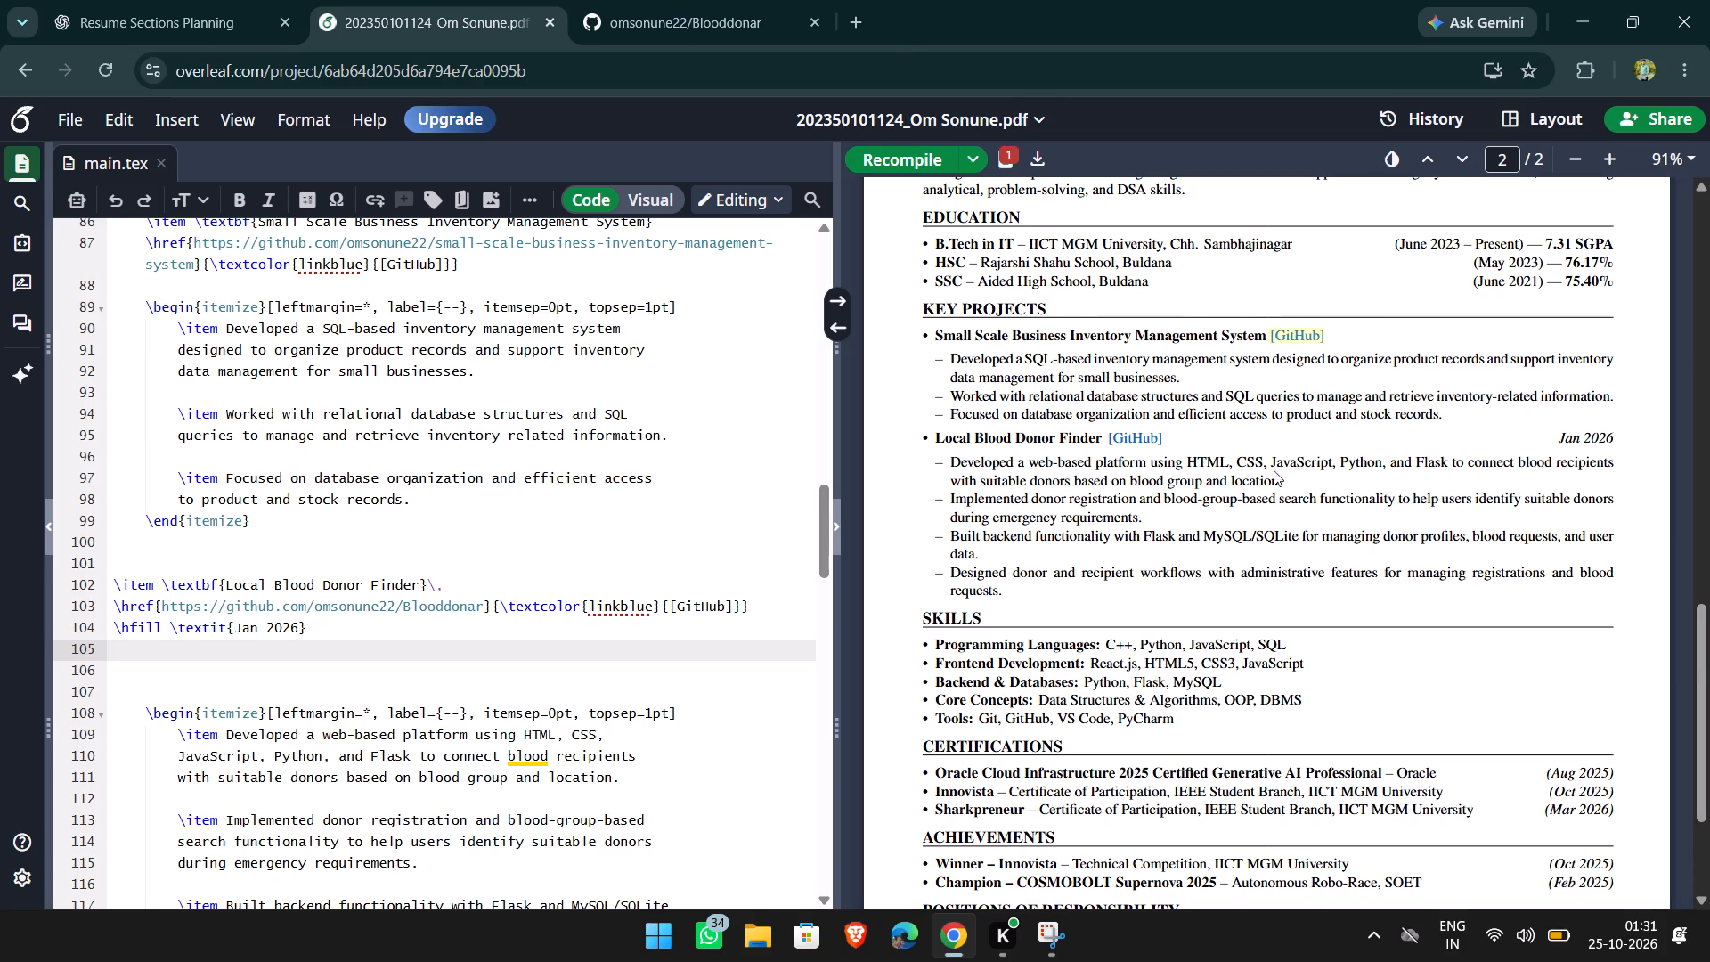
Review both pages of the compiled resume preview and the project source code, briefly trying a smaller zoom and inverted preview colours.
{"action": "scroll", "coordinate": [1294, 575], "scroll_direction": "down", "scroll_amount": 4}
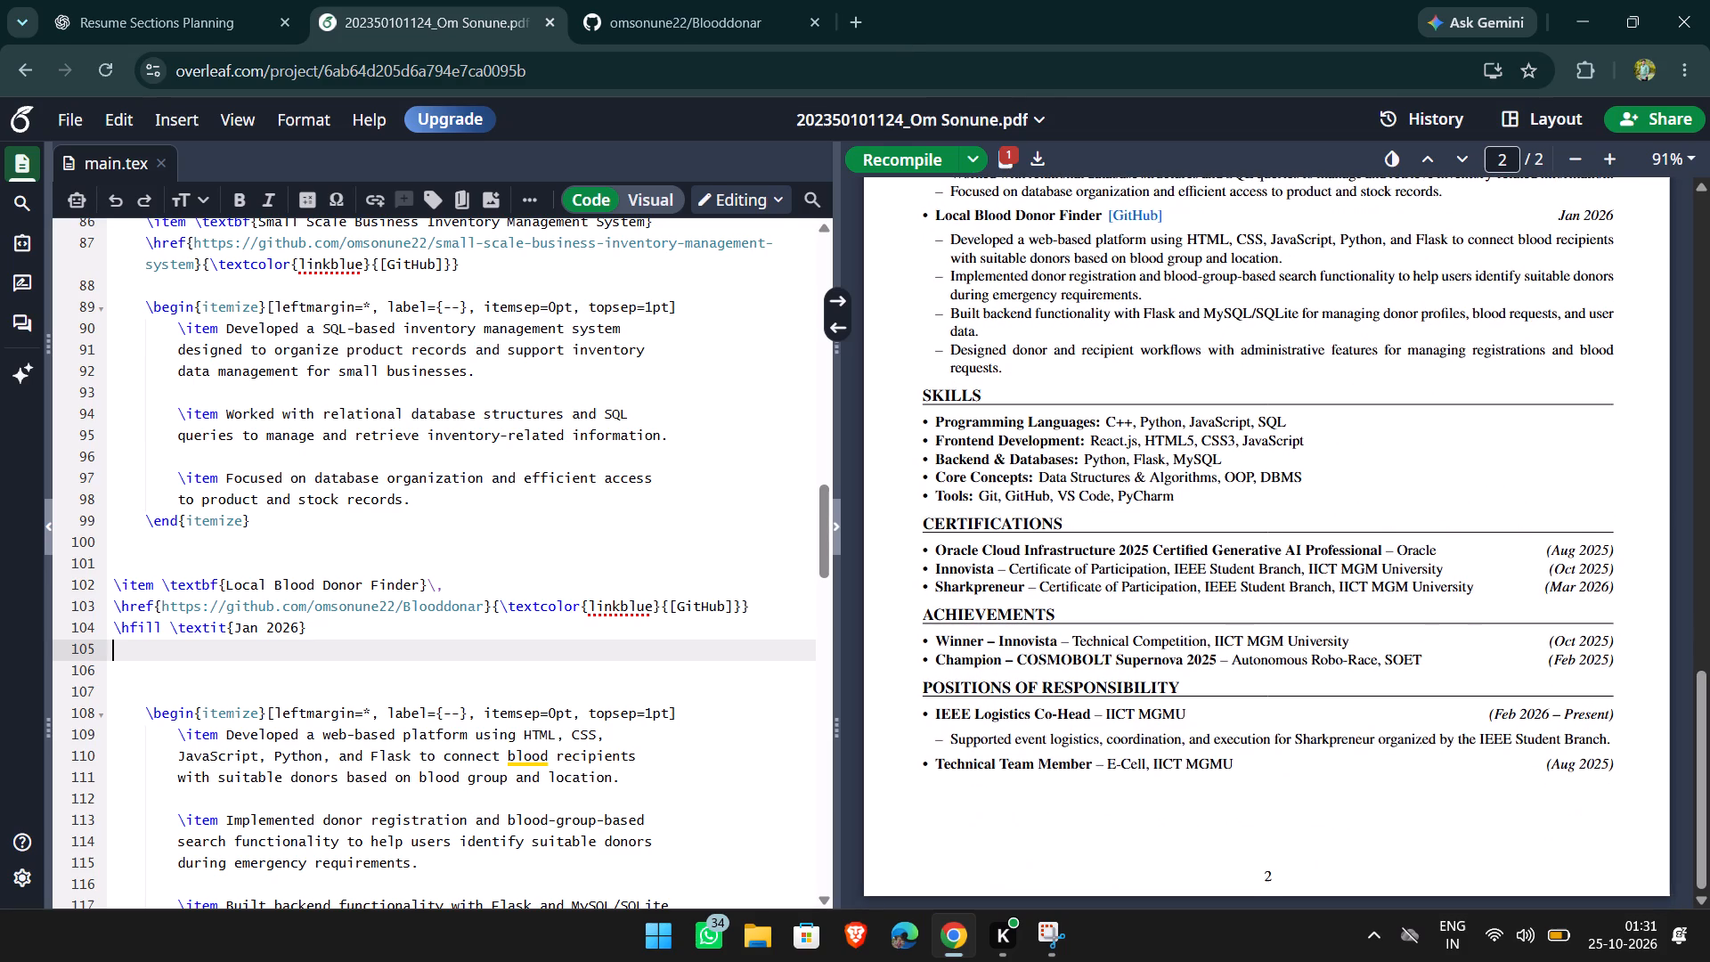
{"action": "scroll", "coordinate": [629, 776], "scroll_direction": "down", "scroll_amount": 2}
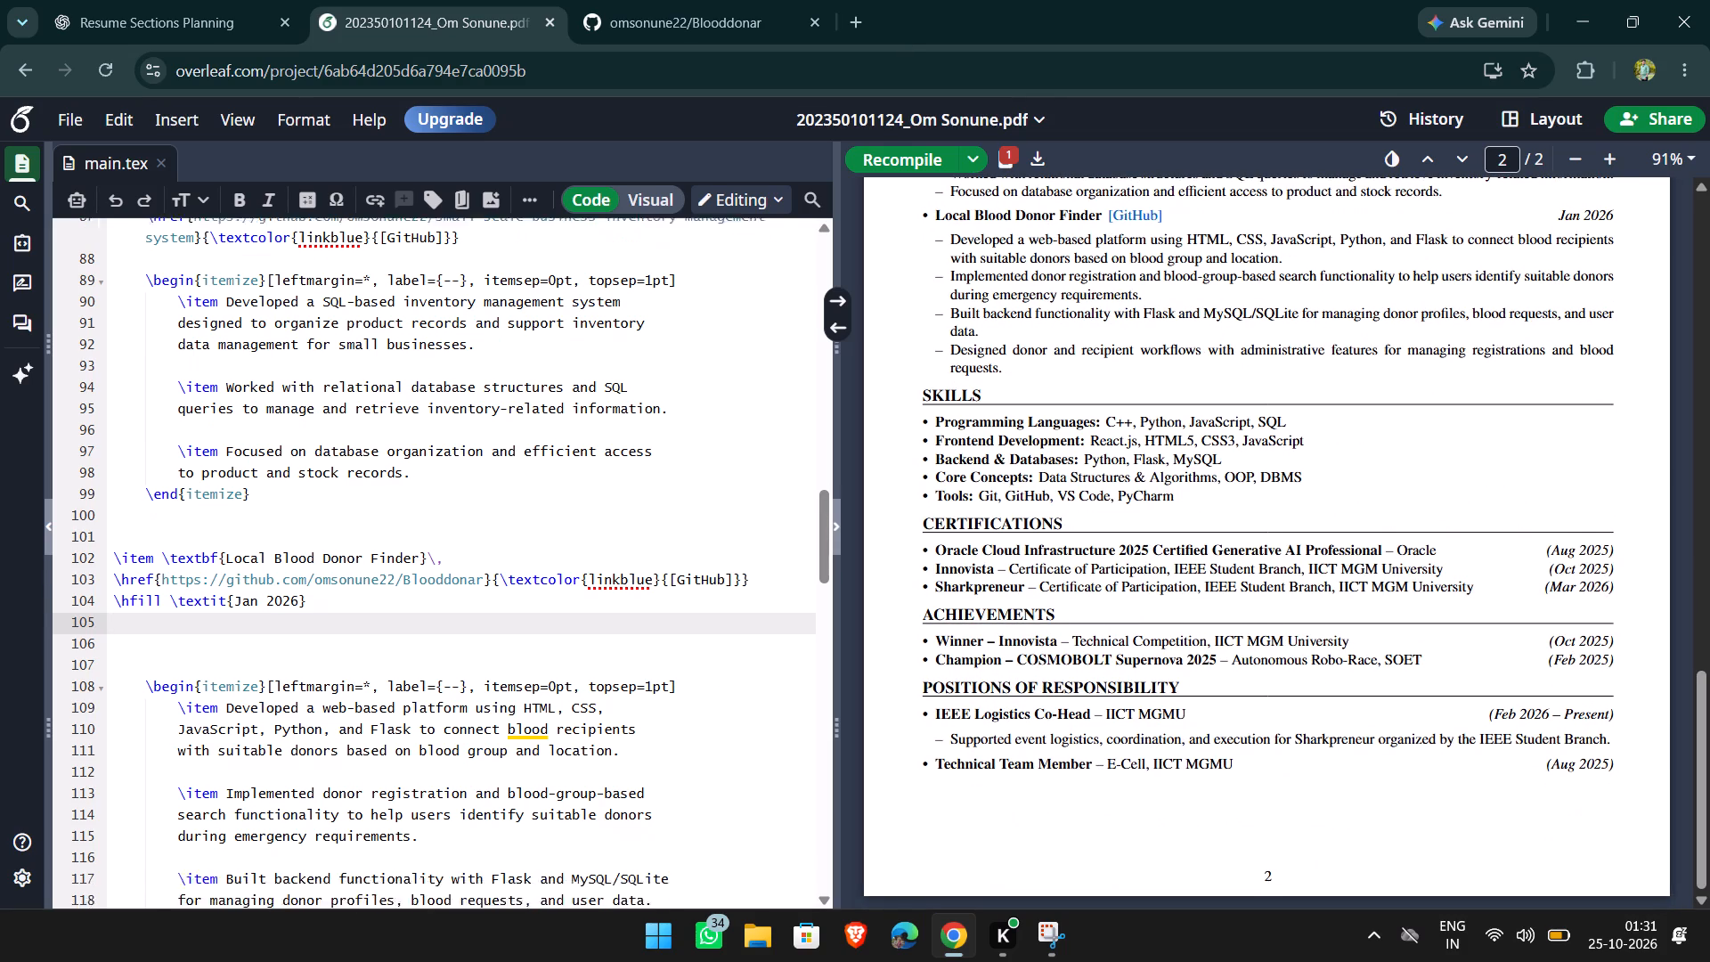
{"action": "scroll", "coordinate": [629, 776], "scroll_direction": "down", "scroll_amount": 3}
{"action": "scroll", "coordinate": [499, 761], "scroll_direction": "down", "scroll_amount": 4}
{"action": "scroll", "coordinate": [498, 752], "scroll_direction": "up", "scroll_amount": 6}
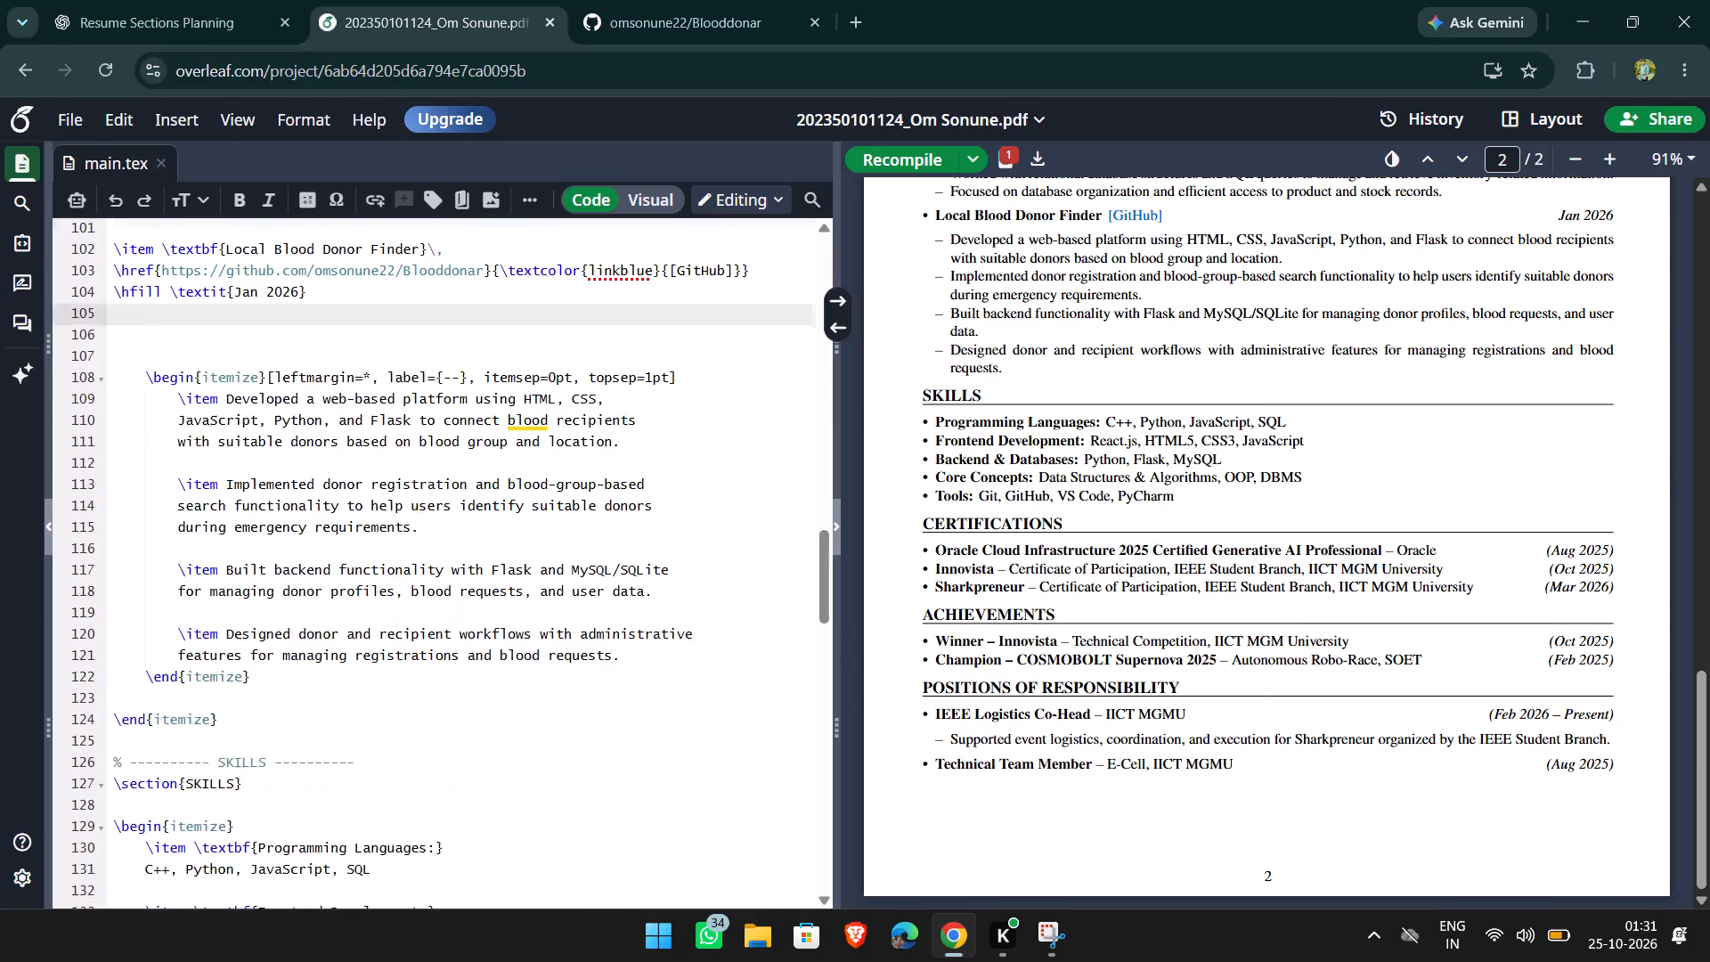
{"action": "scroll", "coordinate": [498, 731], "scroll_direction": "up", "scroll_amount": 7}
{"action": "scroll", "coordinate": [1293, 732], "scroll_direction": "up", "scroll_amount": 10}
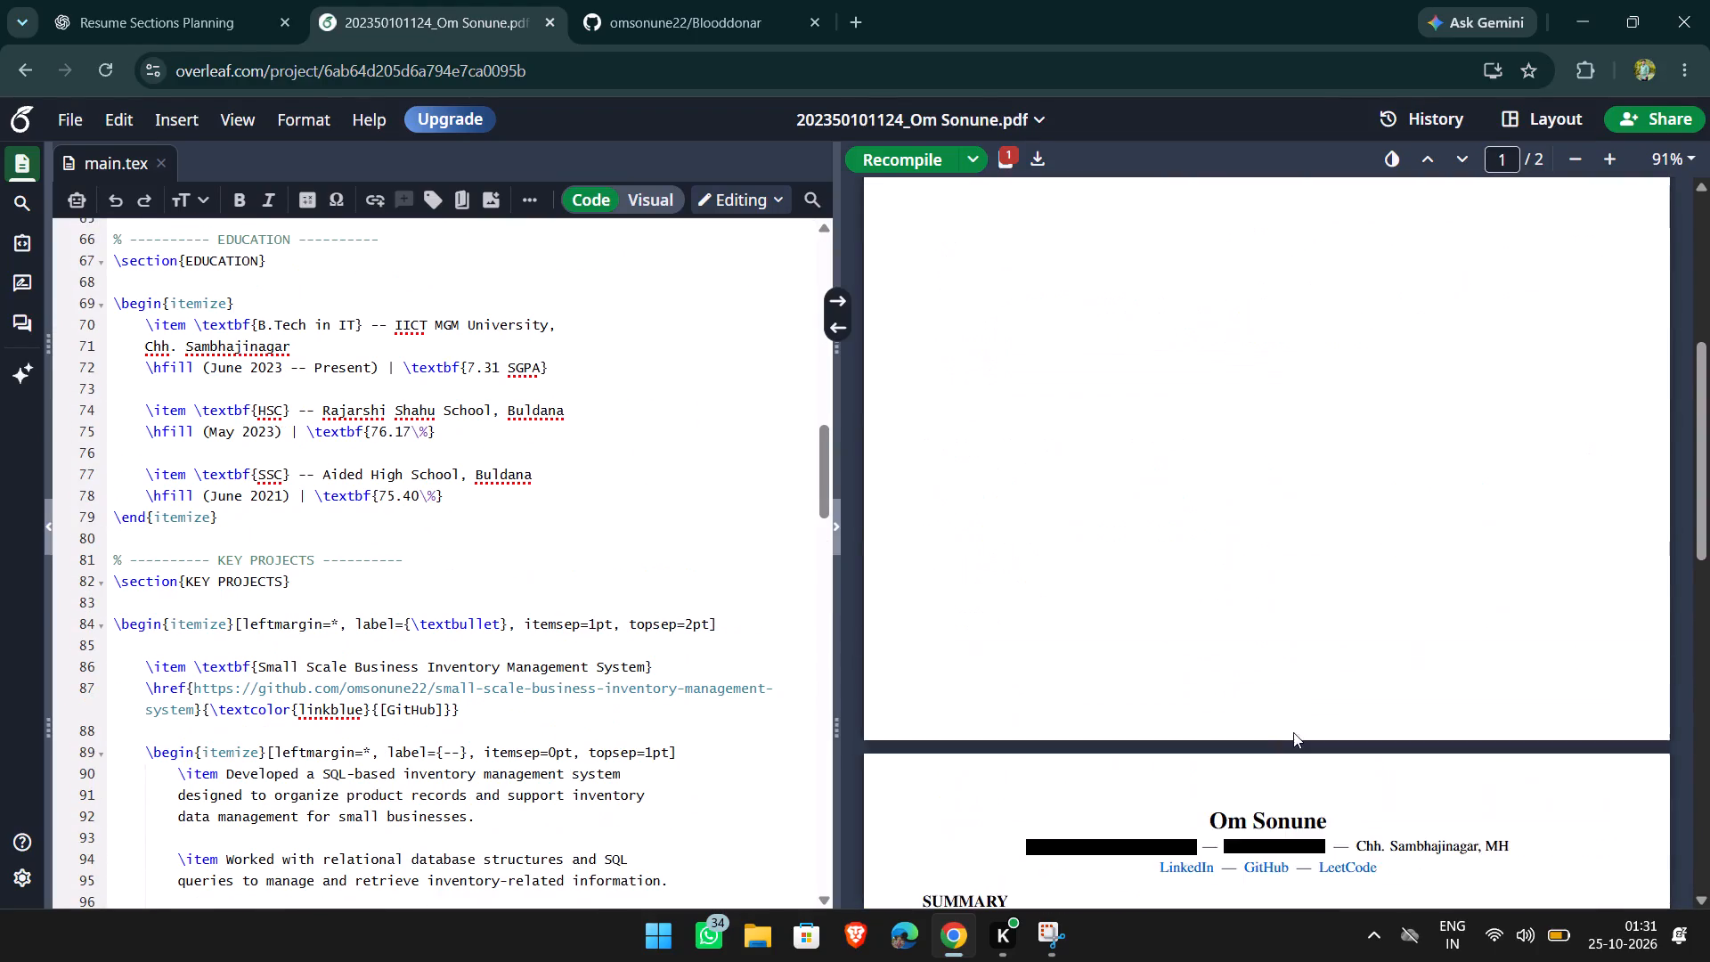
{"action": "scroll", "coordinate": [1293, 732], "scroll_direction": "up", "scroll_amount": 6}
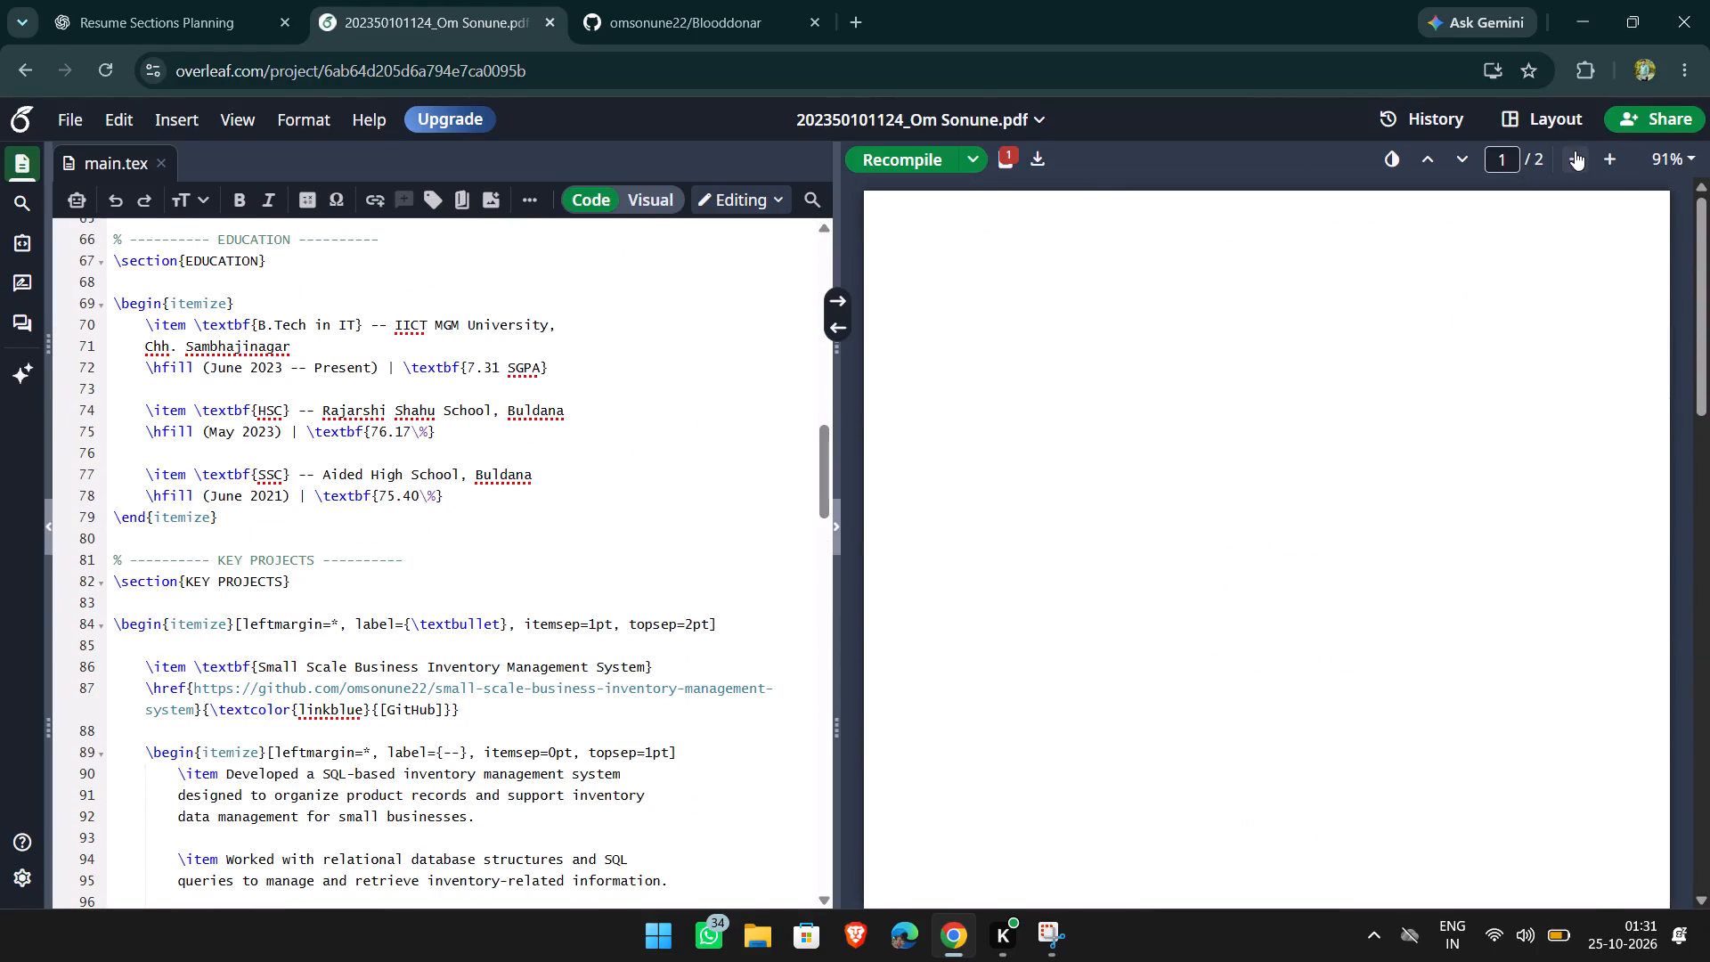
{"action": "left_click", "coordinate": [1575, 151]}
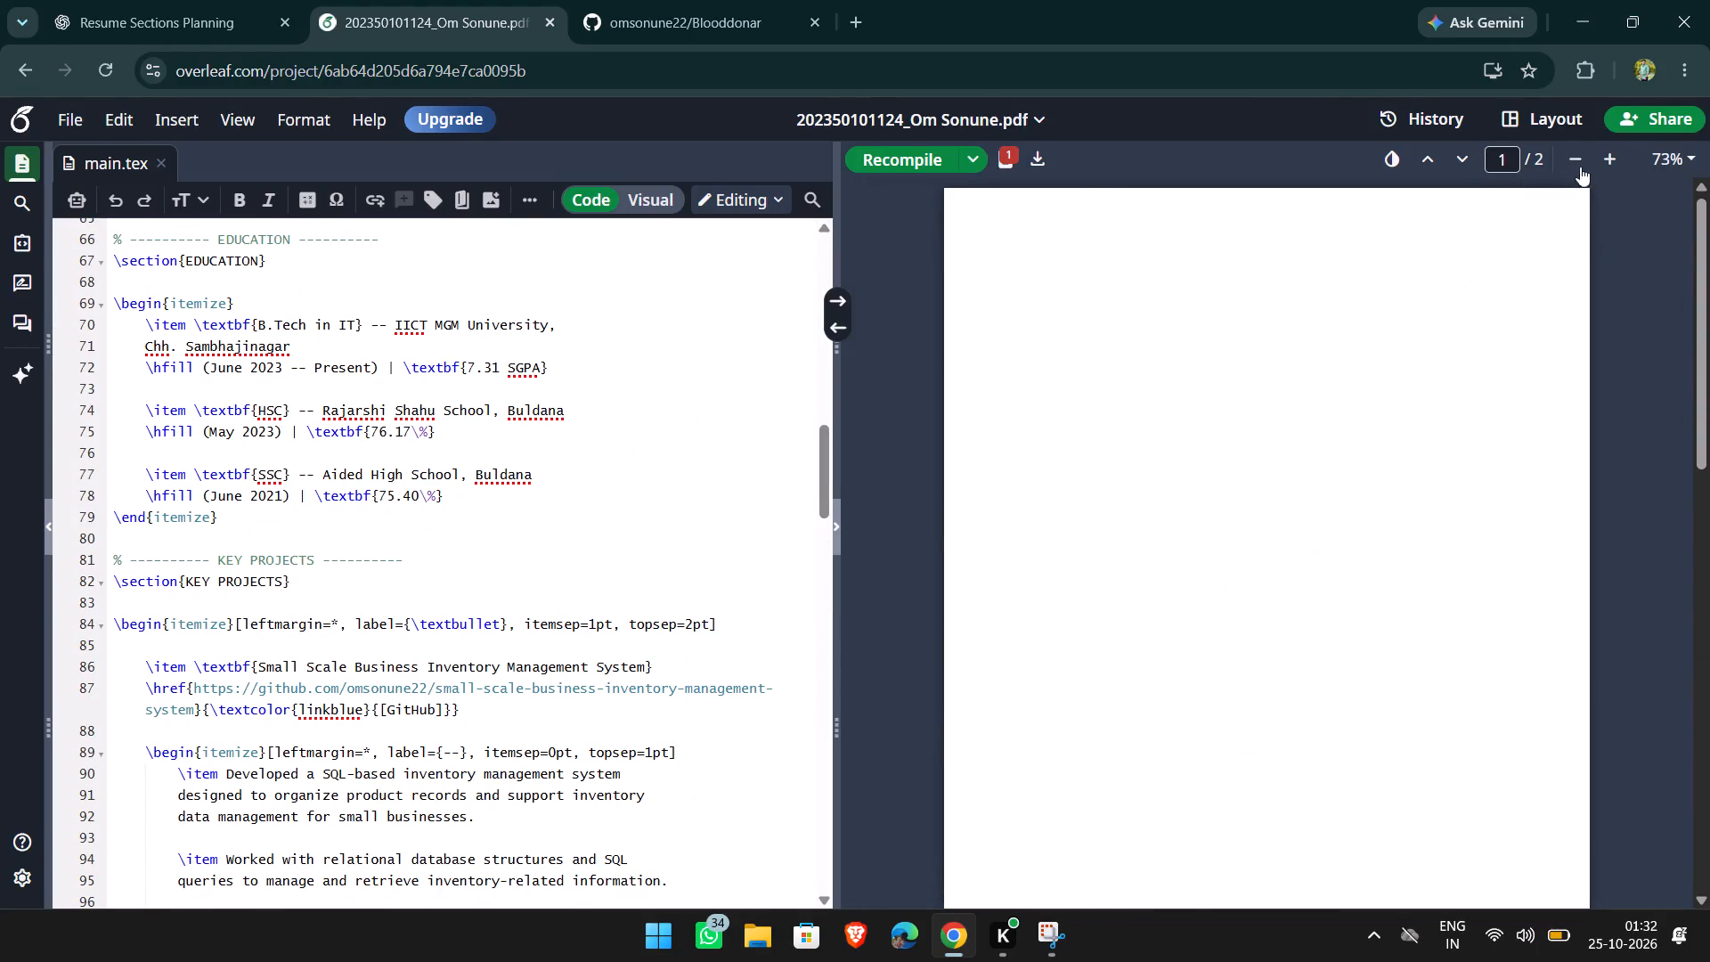
{"action": "left_click", "coordinate": [1601, 159]}
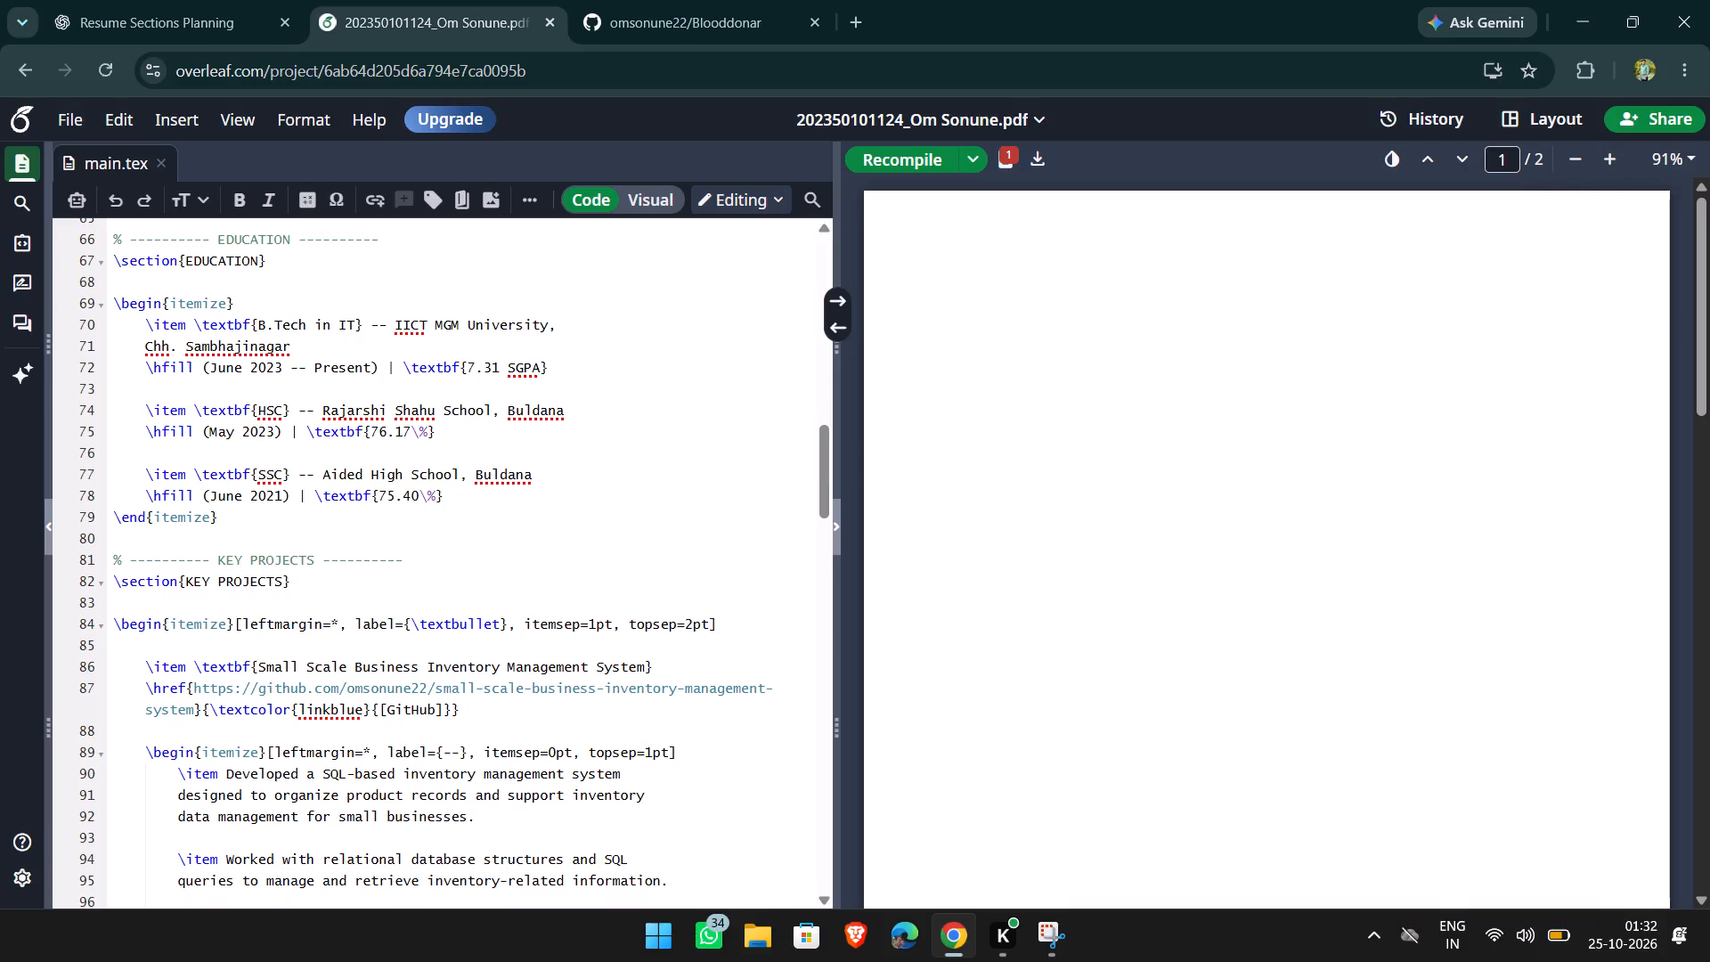
{"action": "left_click", "coordinate": [1503, 161]}
{"action": "left_click", "coordinate": [1469, 161]}
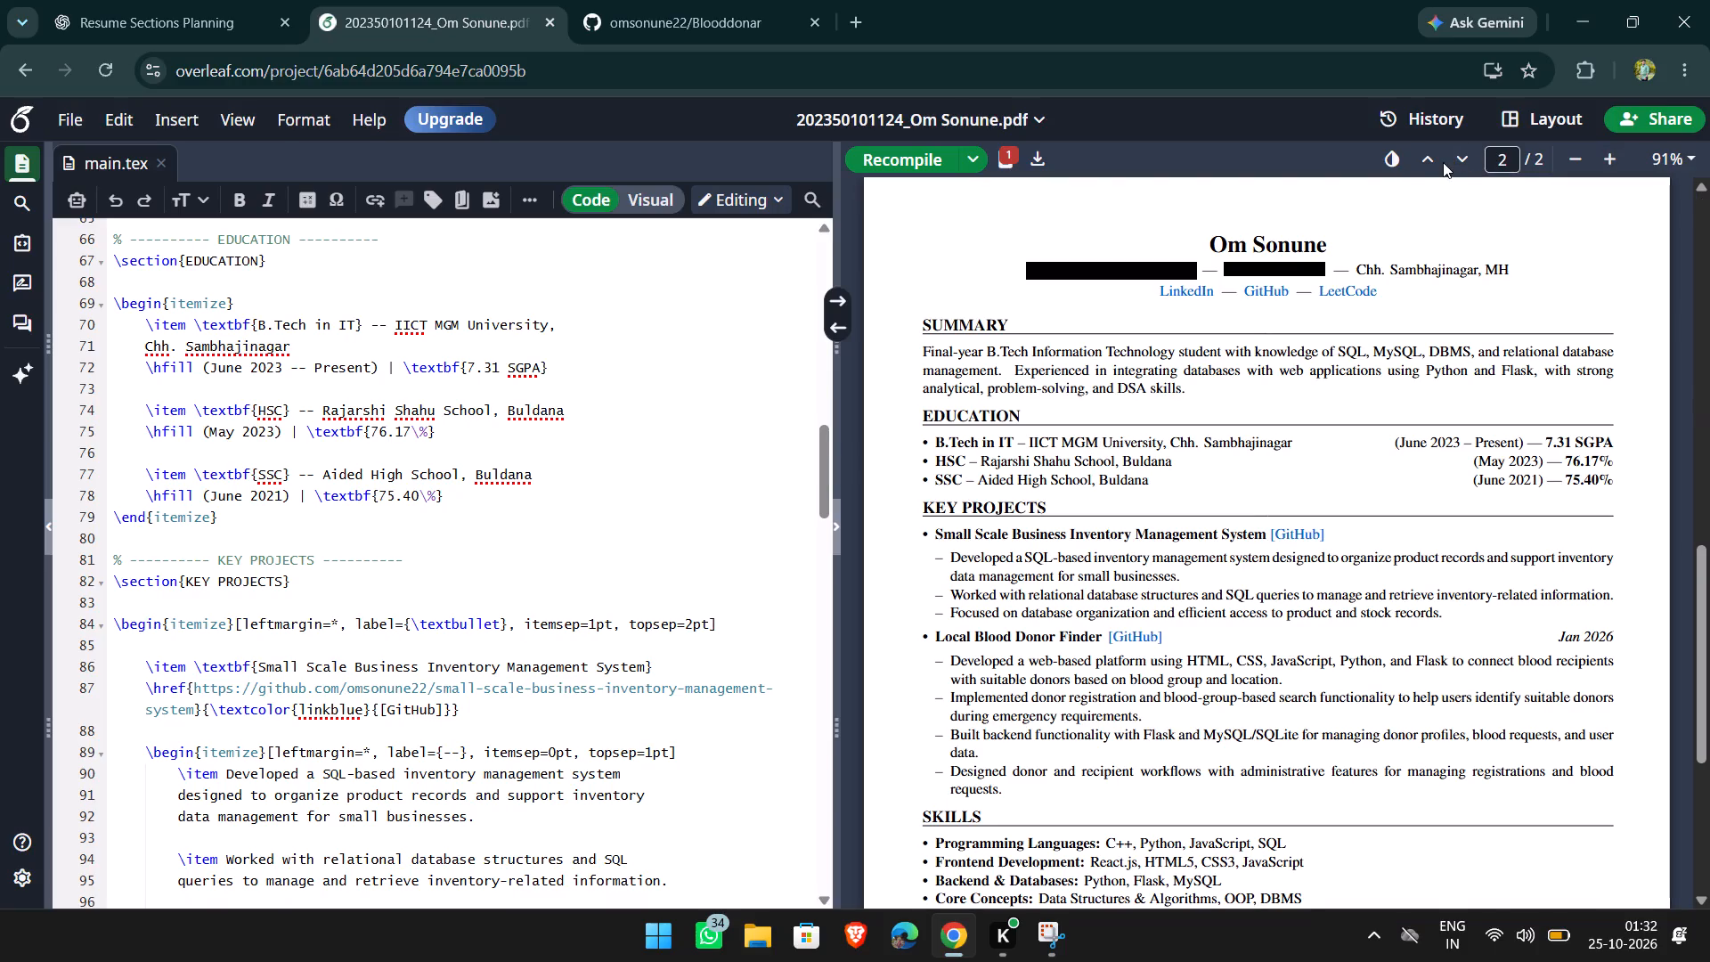
{"action": "left_click", "coordinate": [1398, 155]}
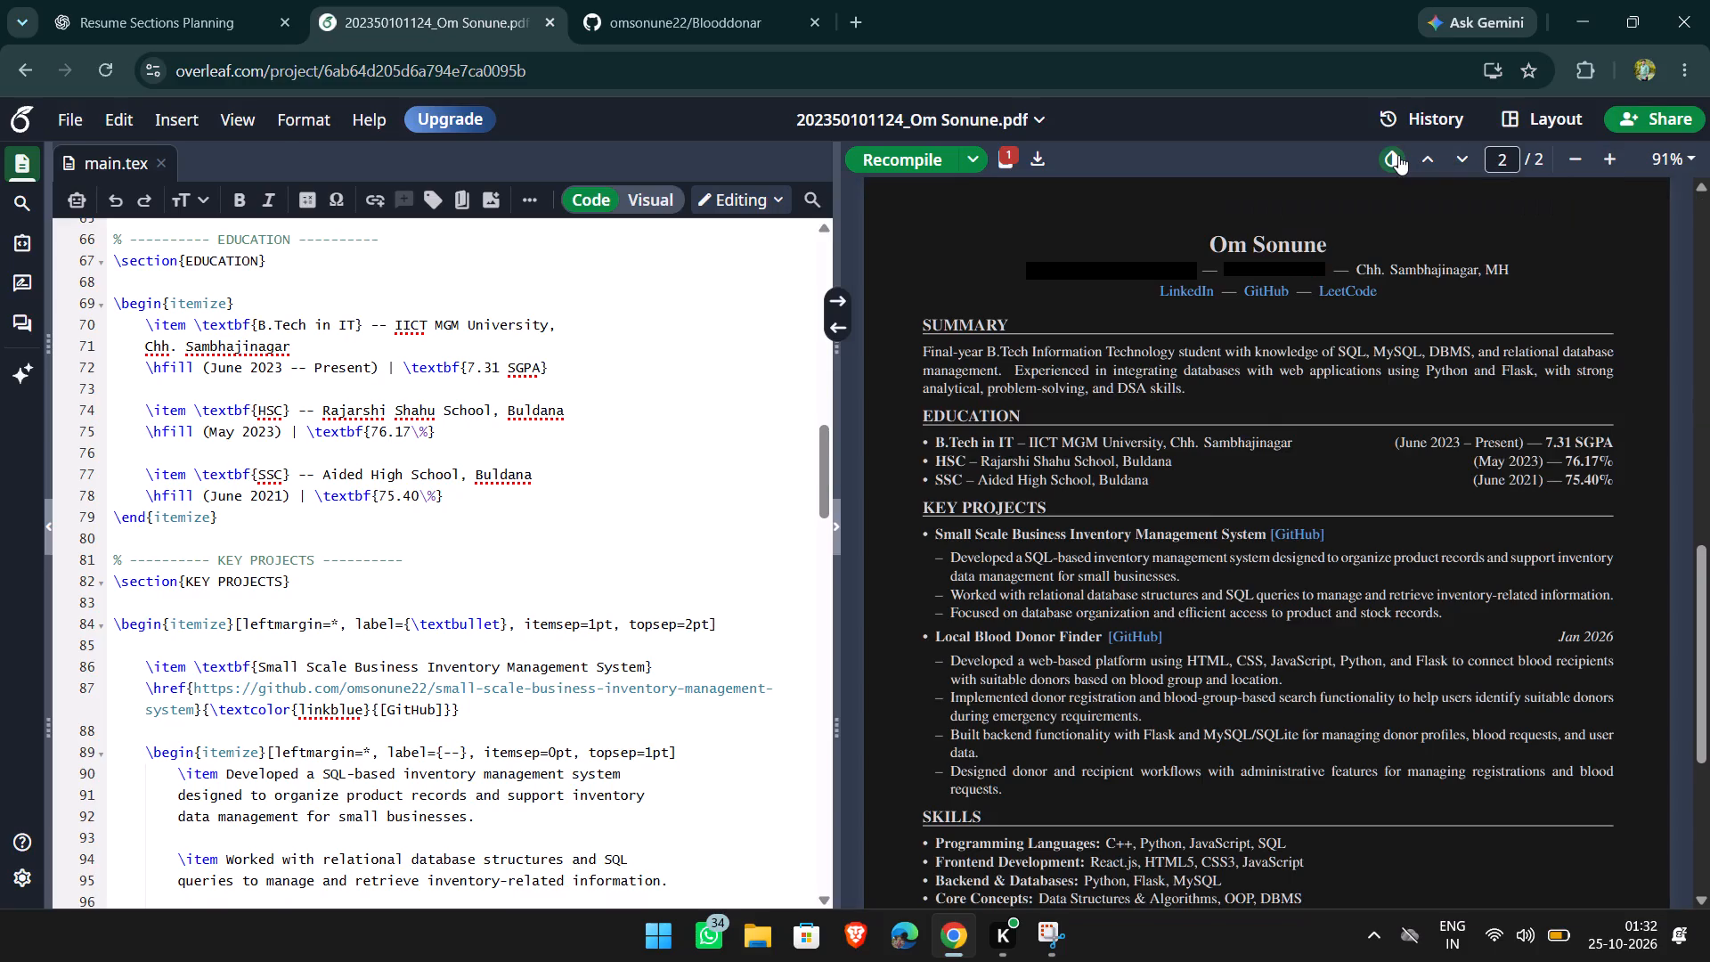
{"action": "left_click", "coordinate": [1398, 155]}
{"action": "scroll", "coordinate": [1426, 332], "scroll_direction": "up", "scroll_amount": 9}
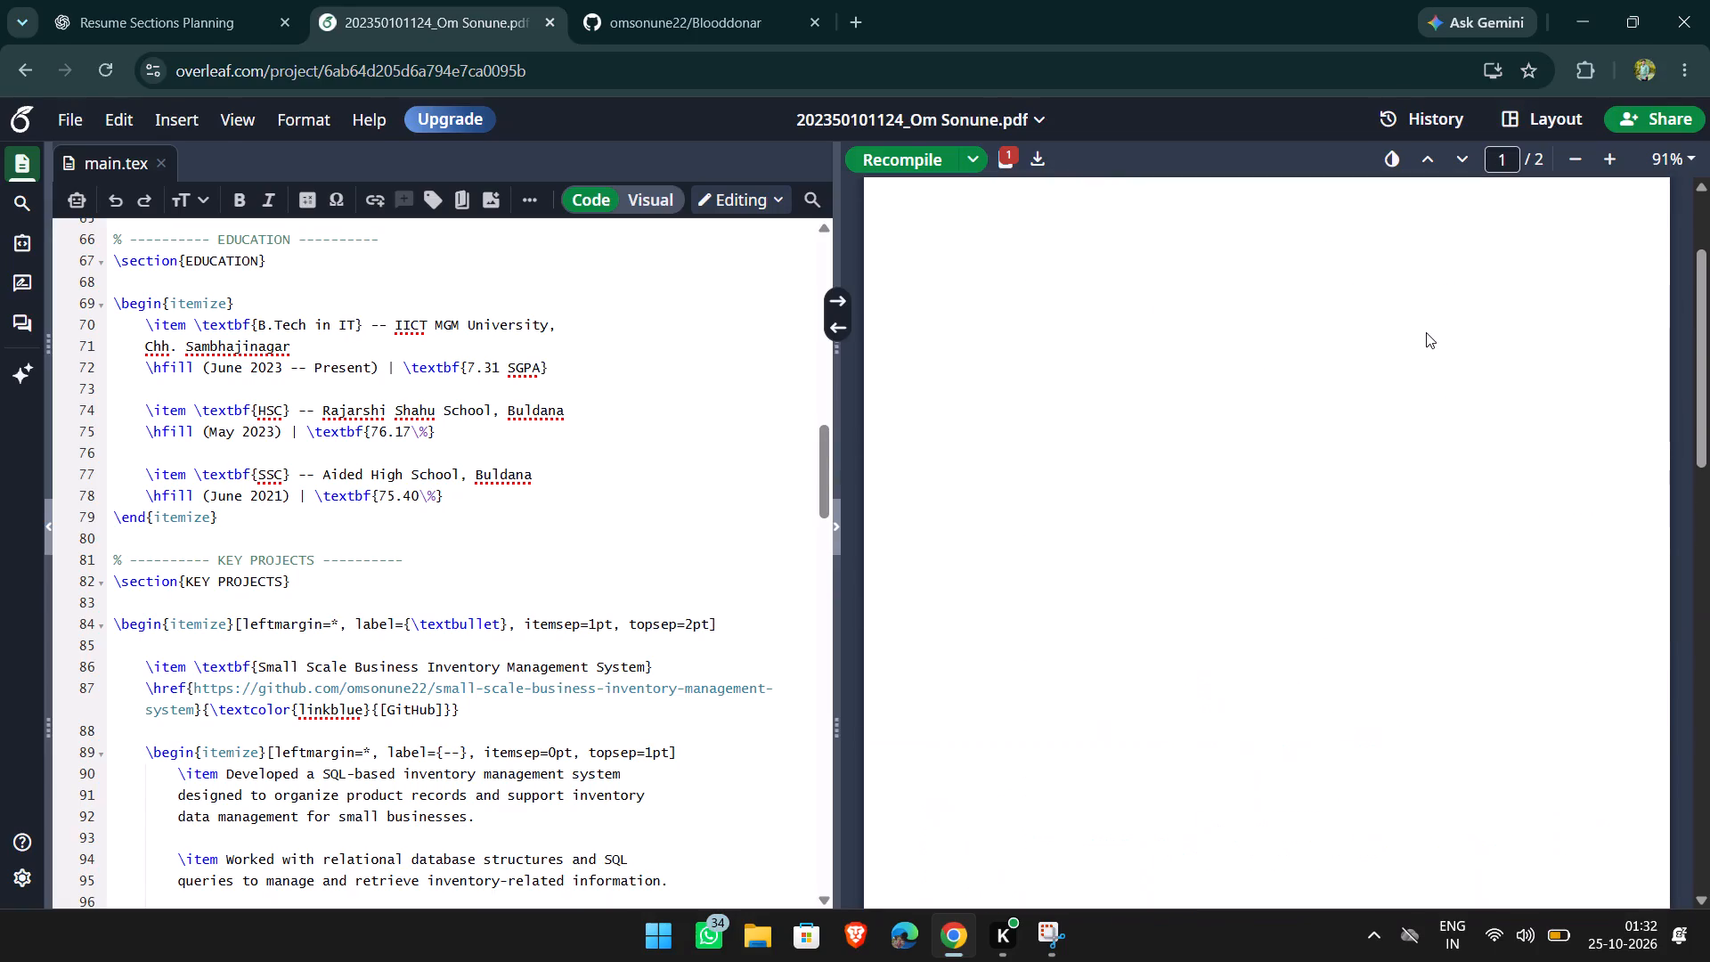
Review the compiled resume on page 2, from the header and project titles through Positions of Responsibility.
{"action": "scroll", "coordinate": [1426, 332], "scroll_direction": "up", "scroll_amount": 5}
{"action": "scroll", "coordinate": [1426, 332], "scroll_direction": "down", "scroll_amount": 13}
{"action": "scroll", "coordinate": [1428, 332], "scroll_direction": "up", "scroll_amount": 4}
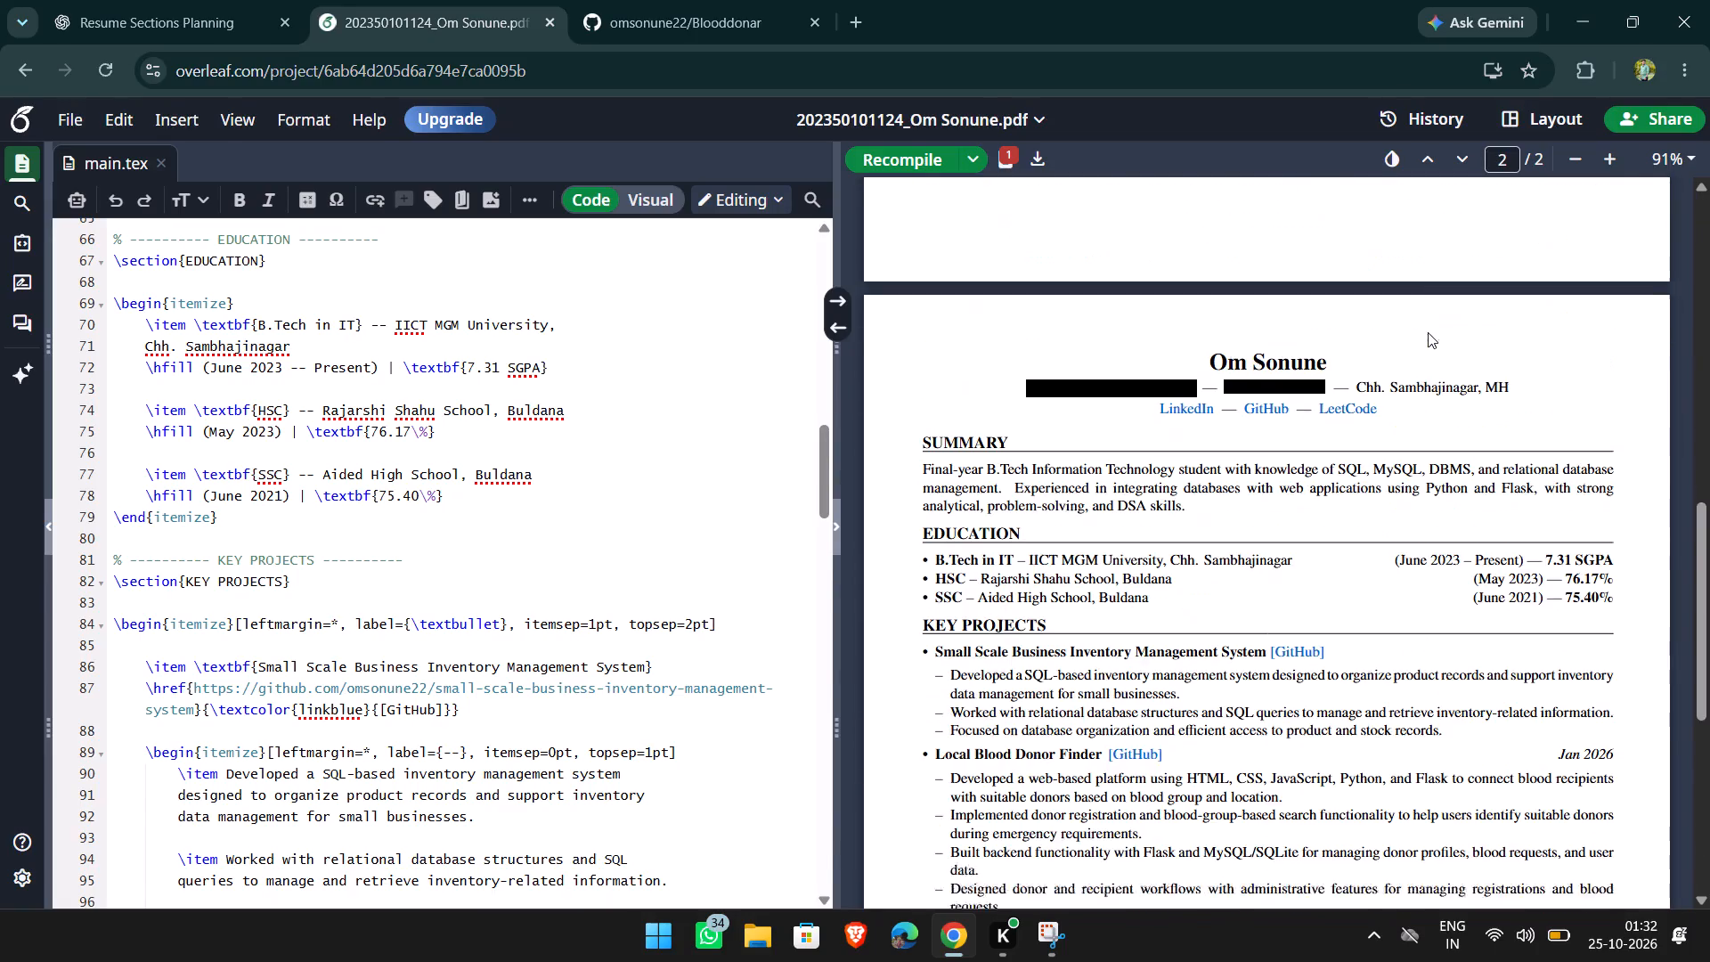
{"action": "scroll", "coordinate": [1428, 332], "scroll_direction": "down", "scroll_amount": 9}
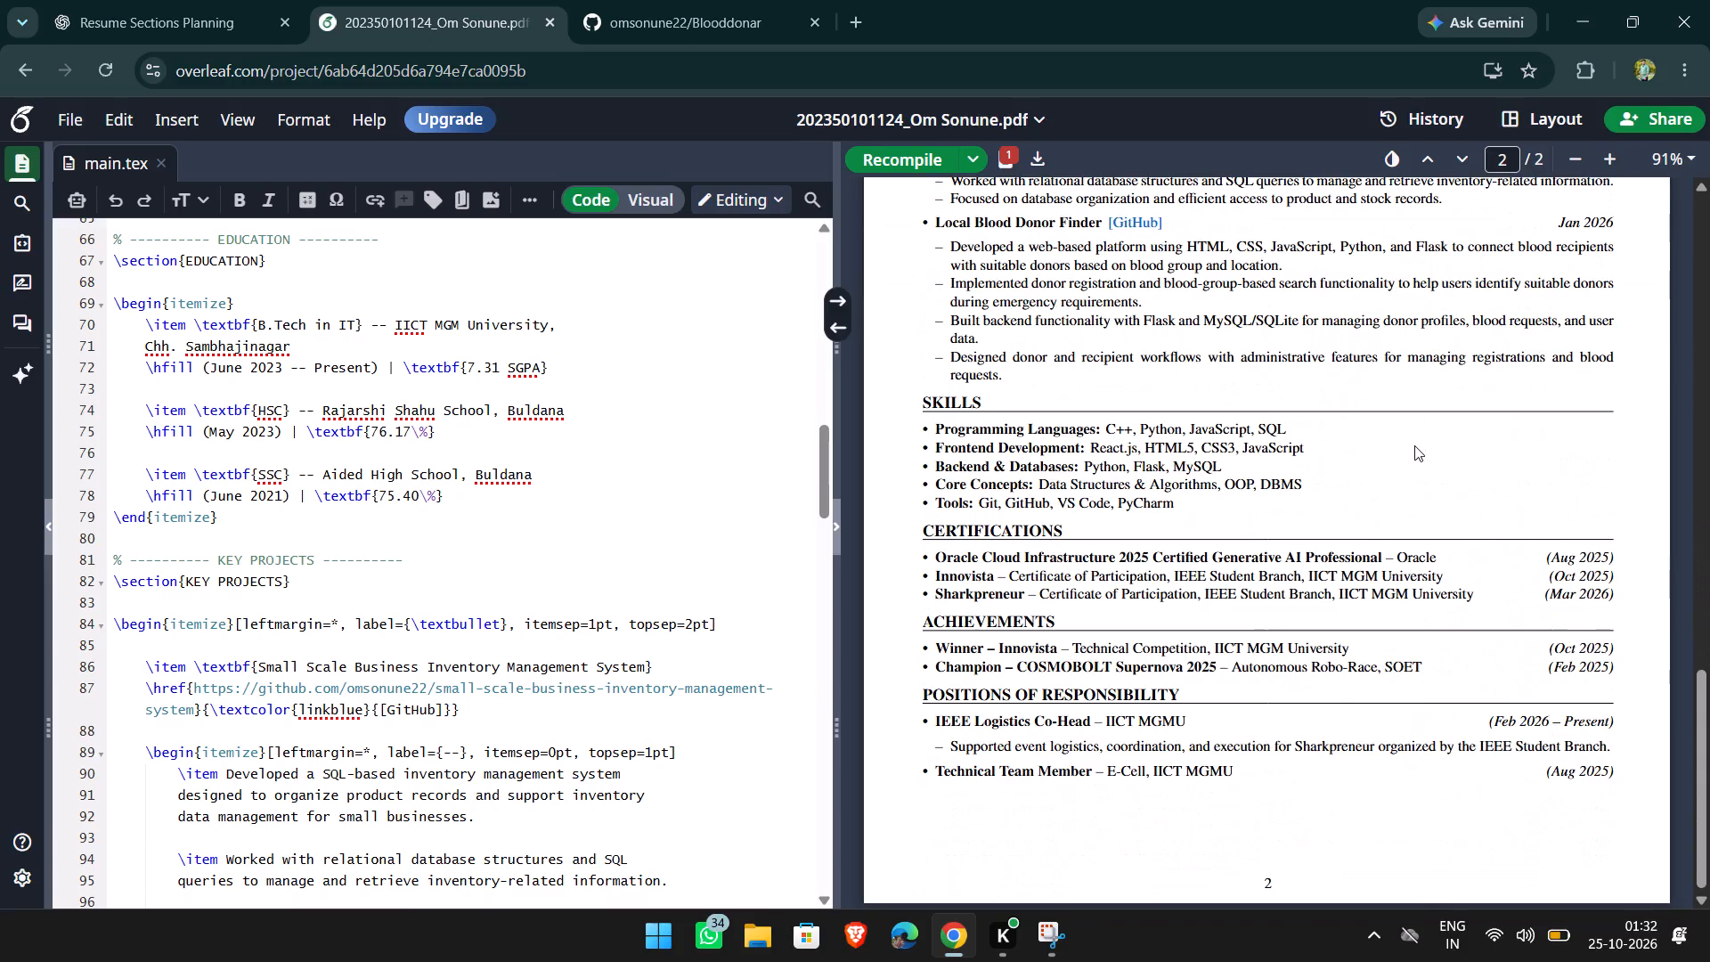
{"action": "scroll", "coordinate": [1414, 445], "scroll_direction": "up", "scroll_amount": 5}
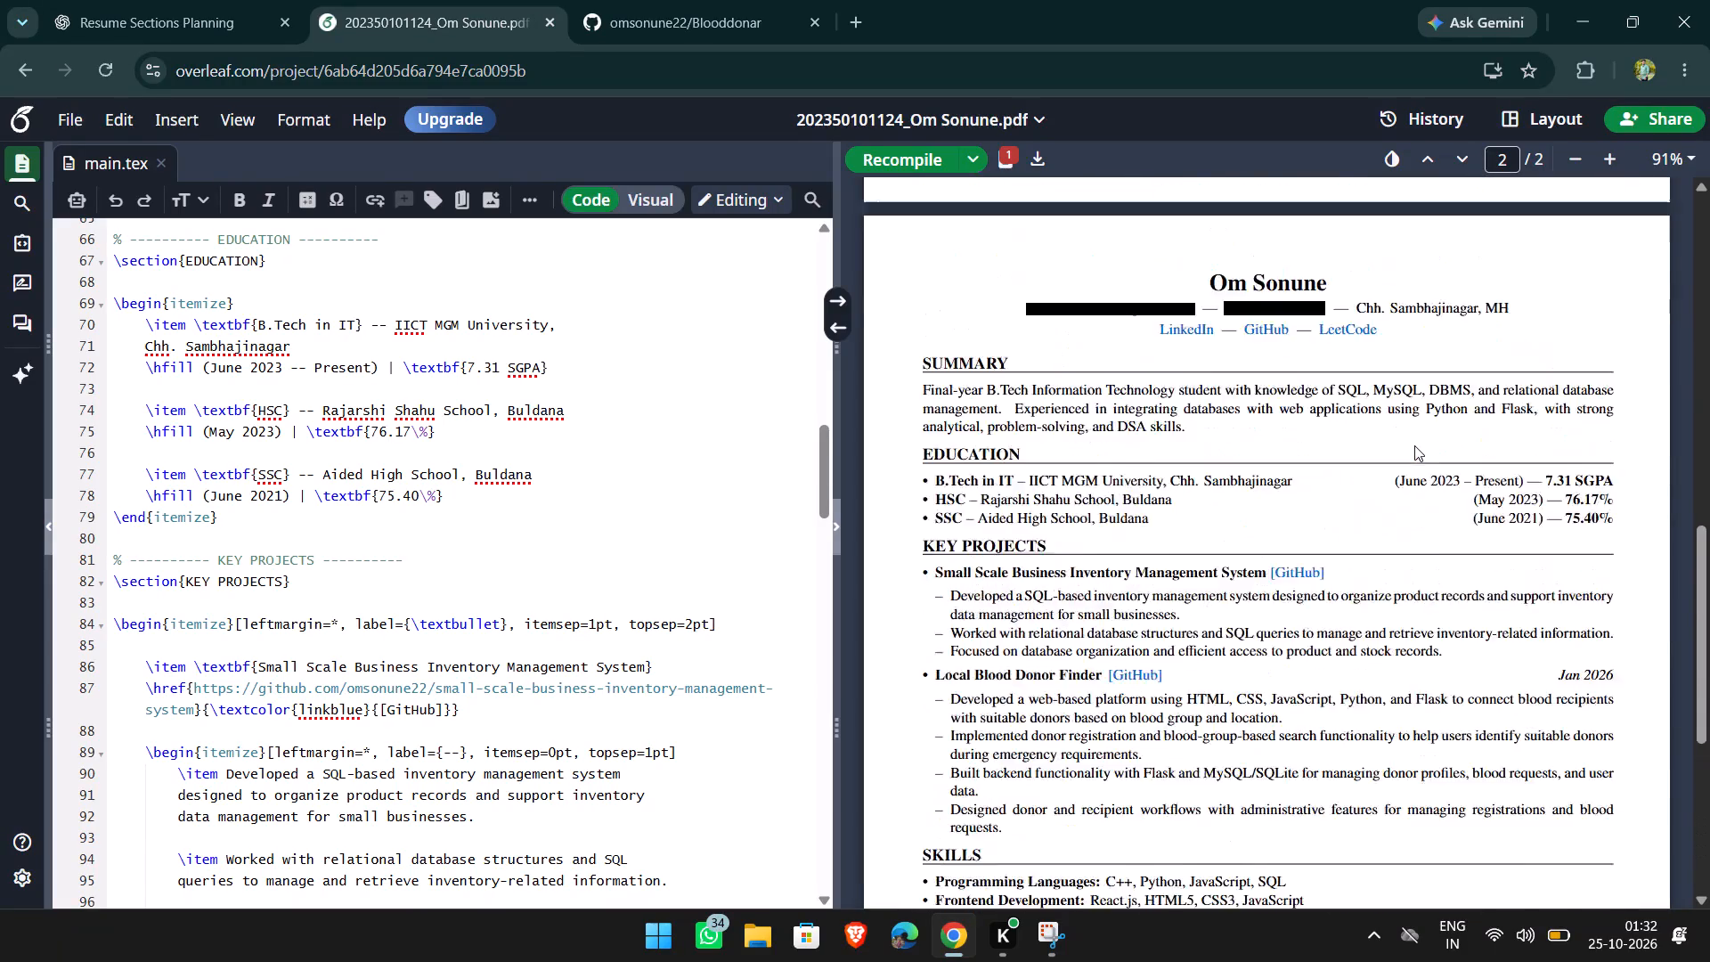
{"action": "scroll", "coordinate": [1414, 445], "scroll_direction": "down", "scroll_amount": 5}
{"action": "scroll", "coordinate": [1414, 445], "scroll_direction": "up", "scroll_amount": 5}
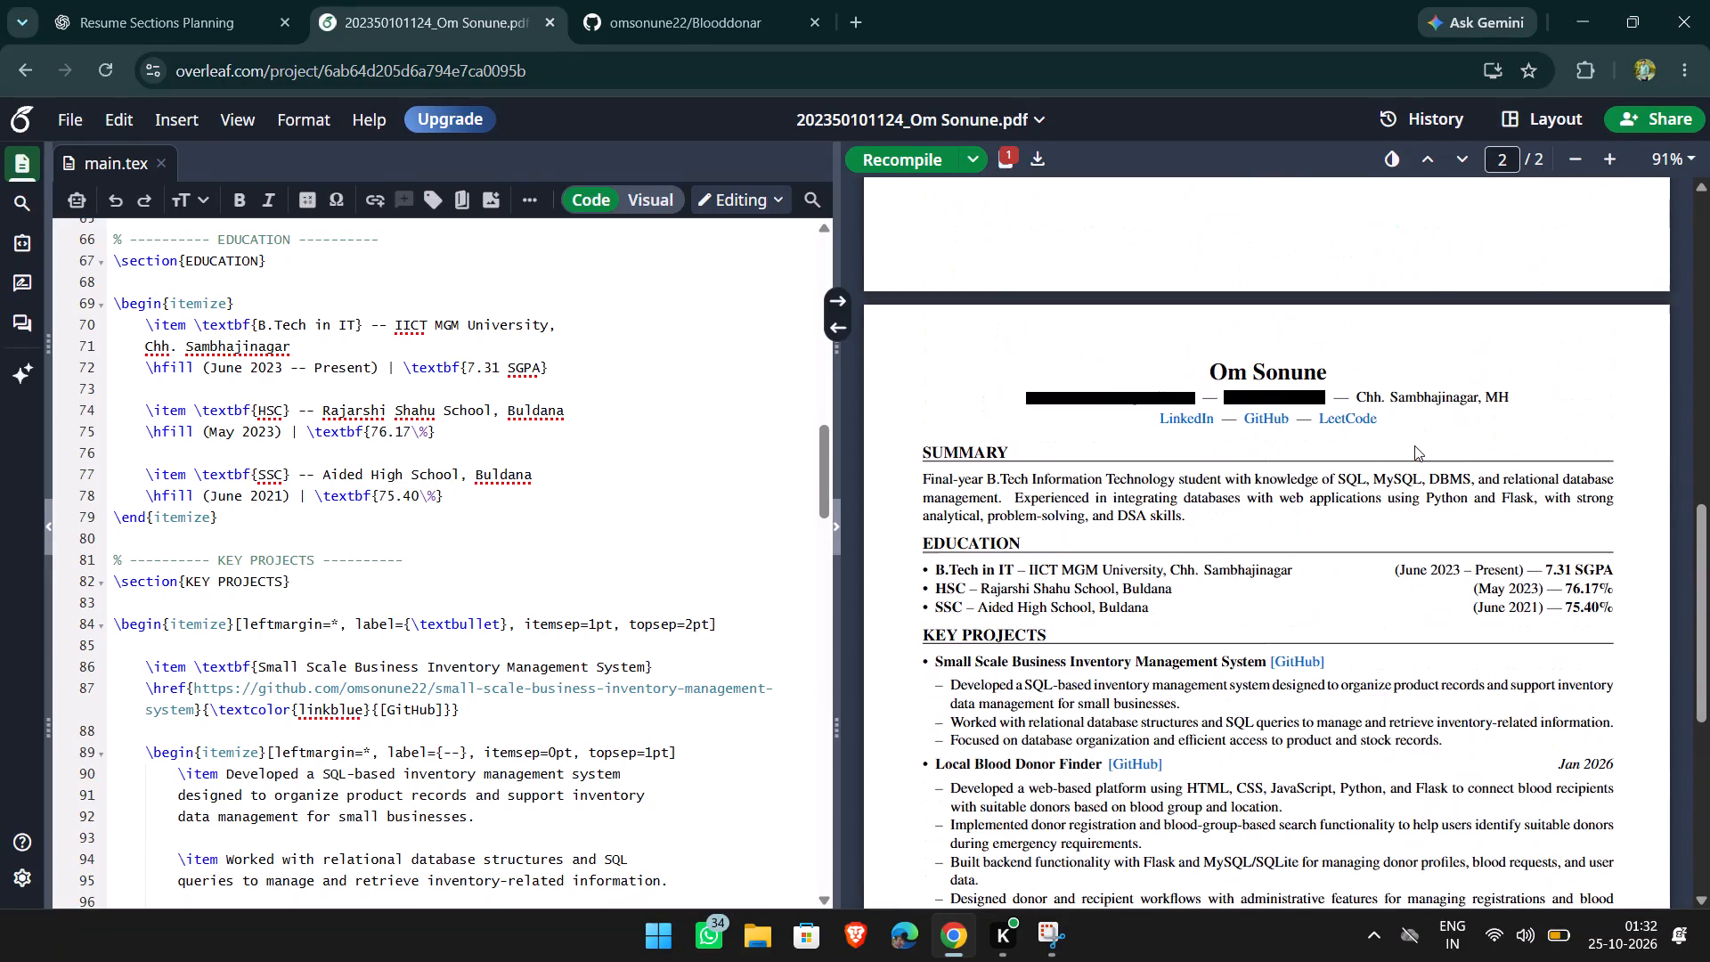
{"action": "scroll", "coordinate": [1414, 445], "scroll_direction": "down", "scroll_amount": 4}
{"action": "scroll", "coordinate": [1414, 445], "scroll_direction": "up", "scroll_amount": 5}
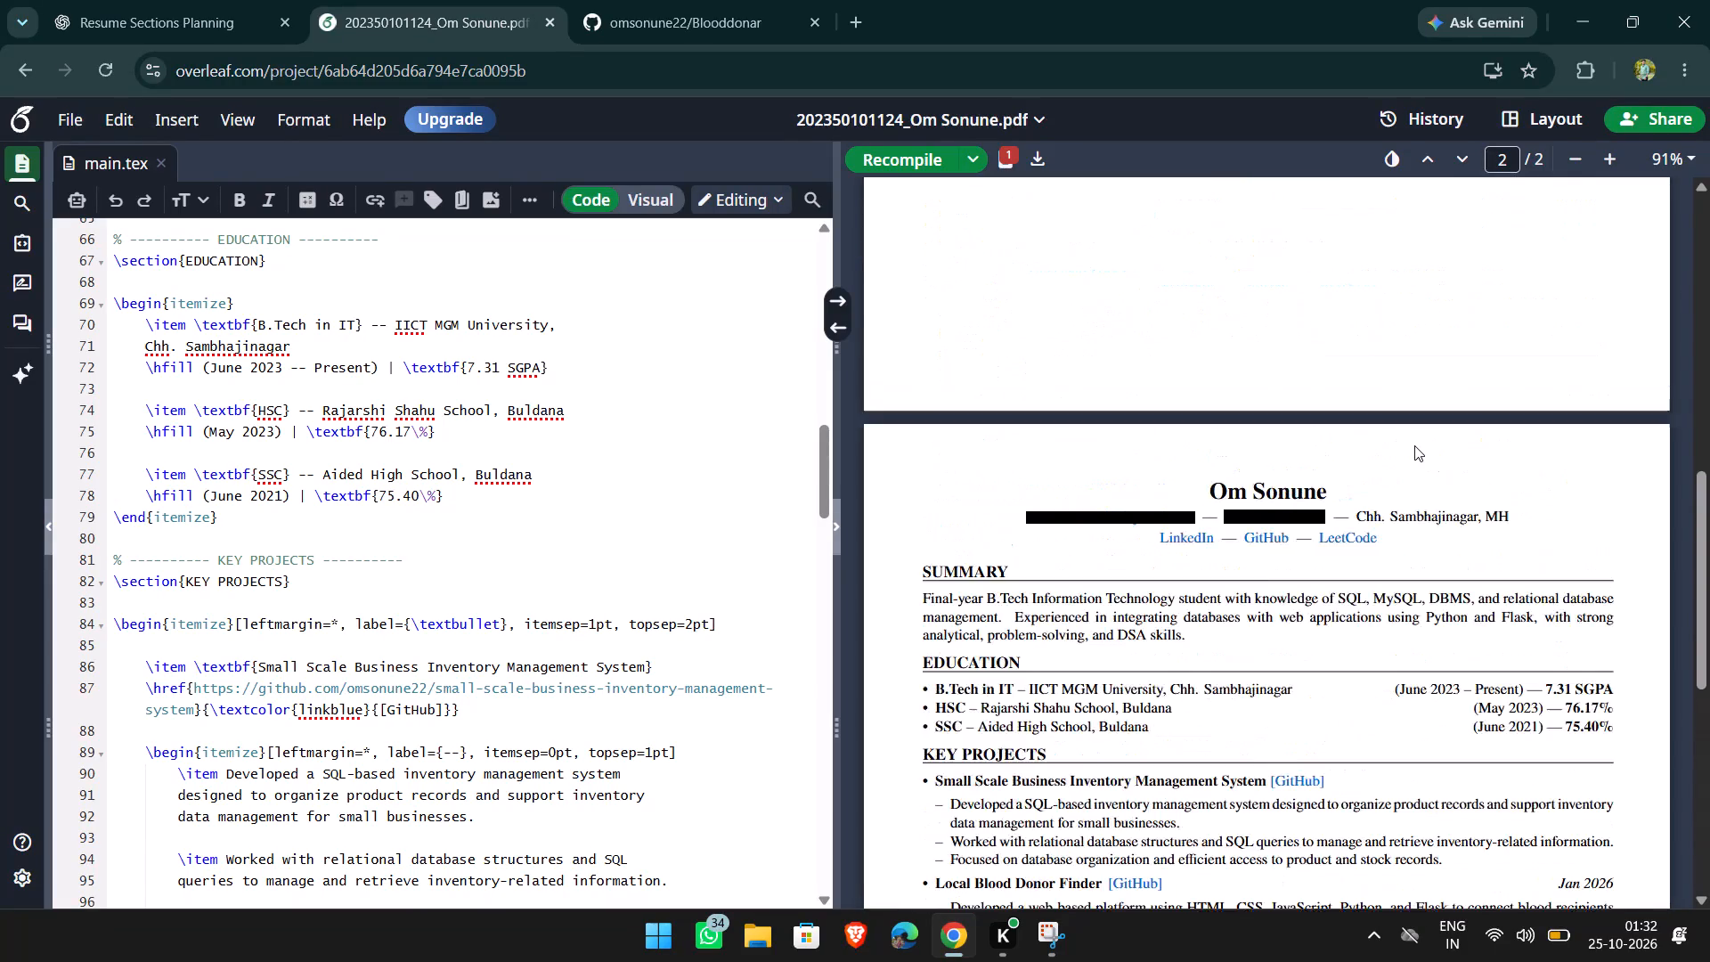
{"action": "scroll", "coordinate": [1414, 445], "scroll_direction": "down", "scroll_amount": 3}
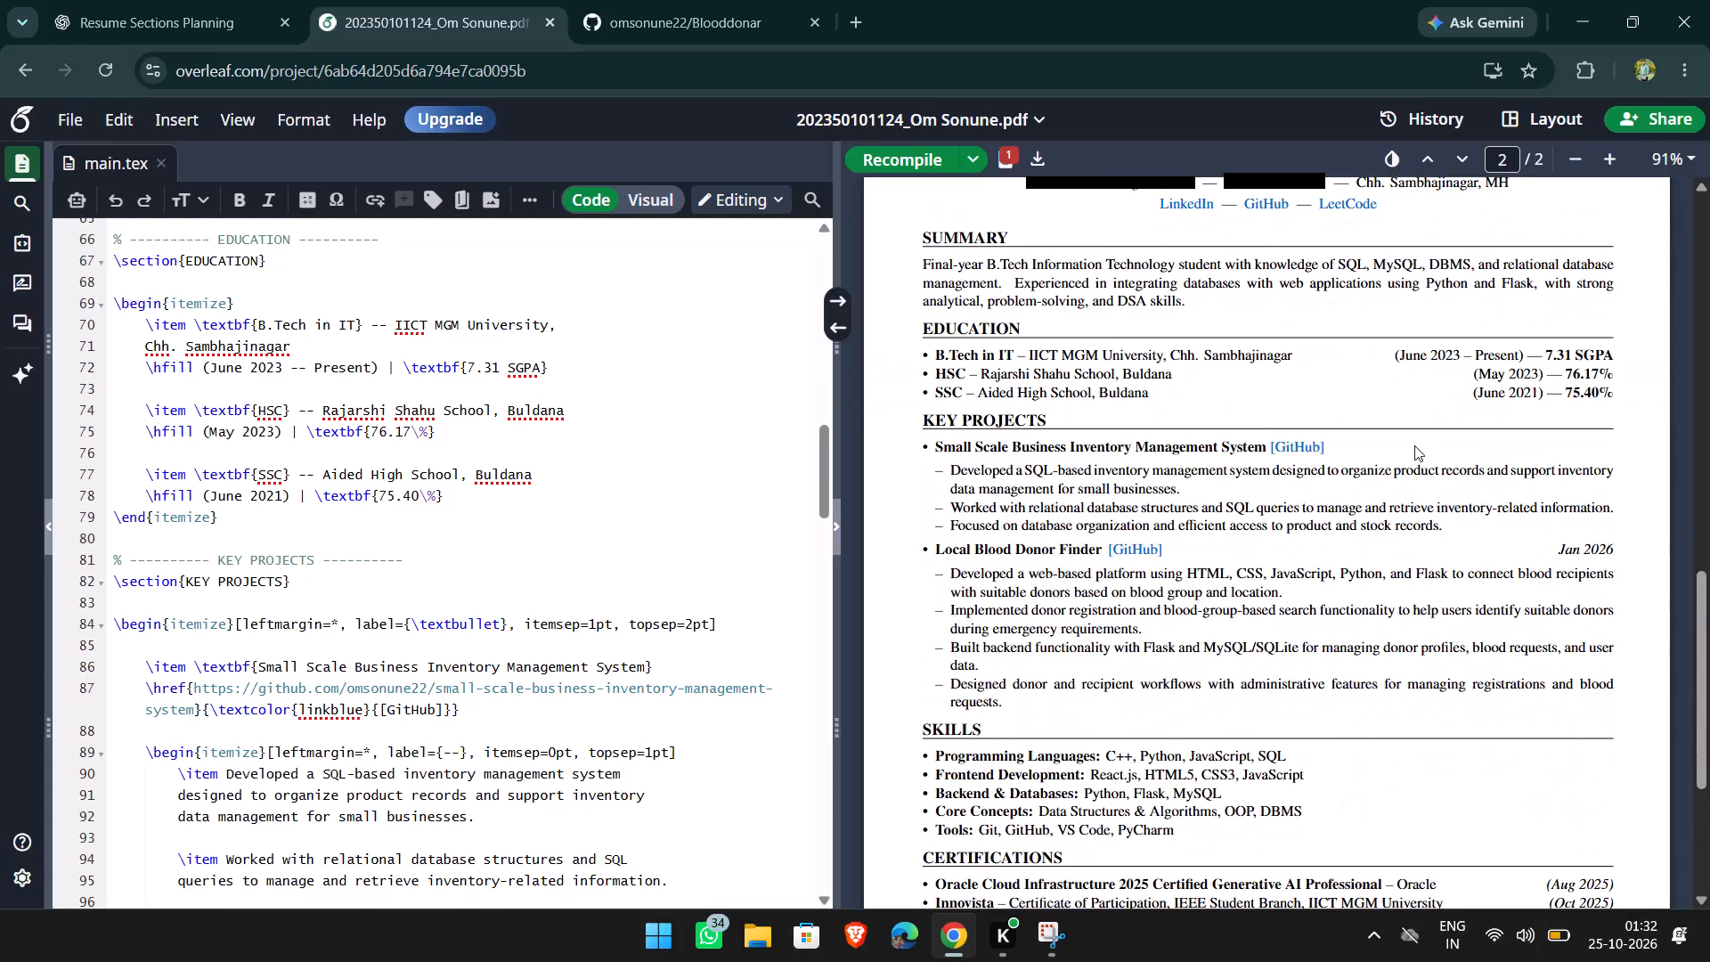
{"action": "scroll", "coordinate": [1414, 445], "scroll_direction": "down", "scroll_amount": 1}
{"action": "scroll", "coordinate": [1414, 445], "scroll_direction": "up", "scroll_amount": 2}
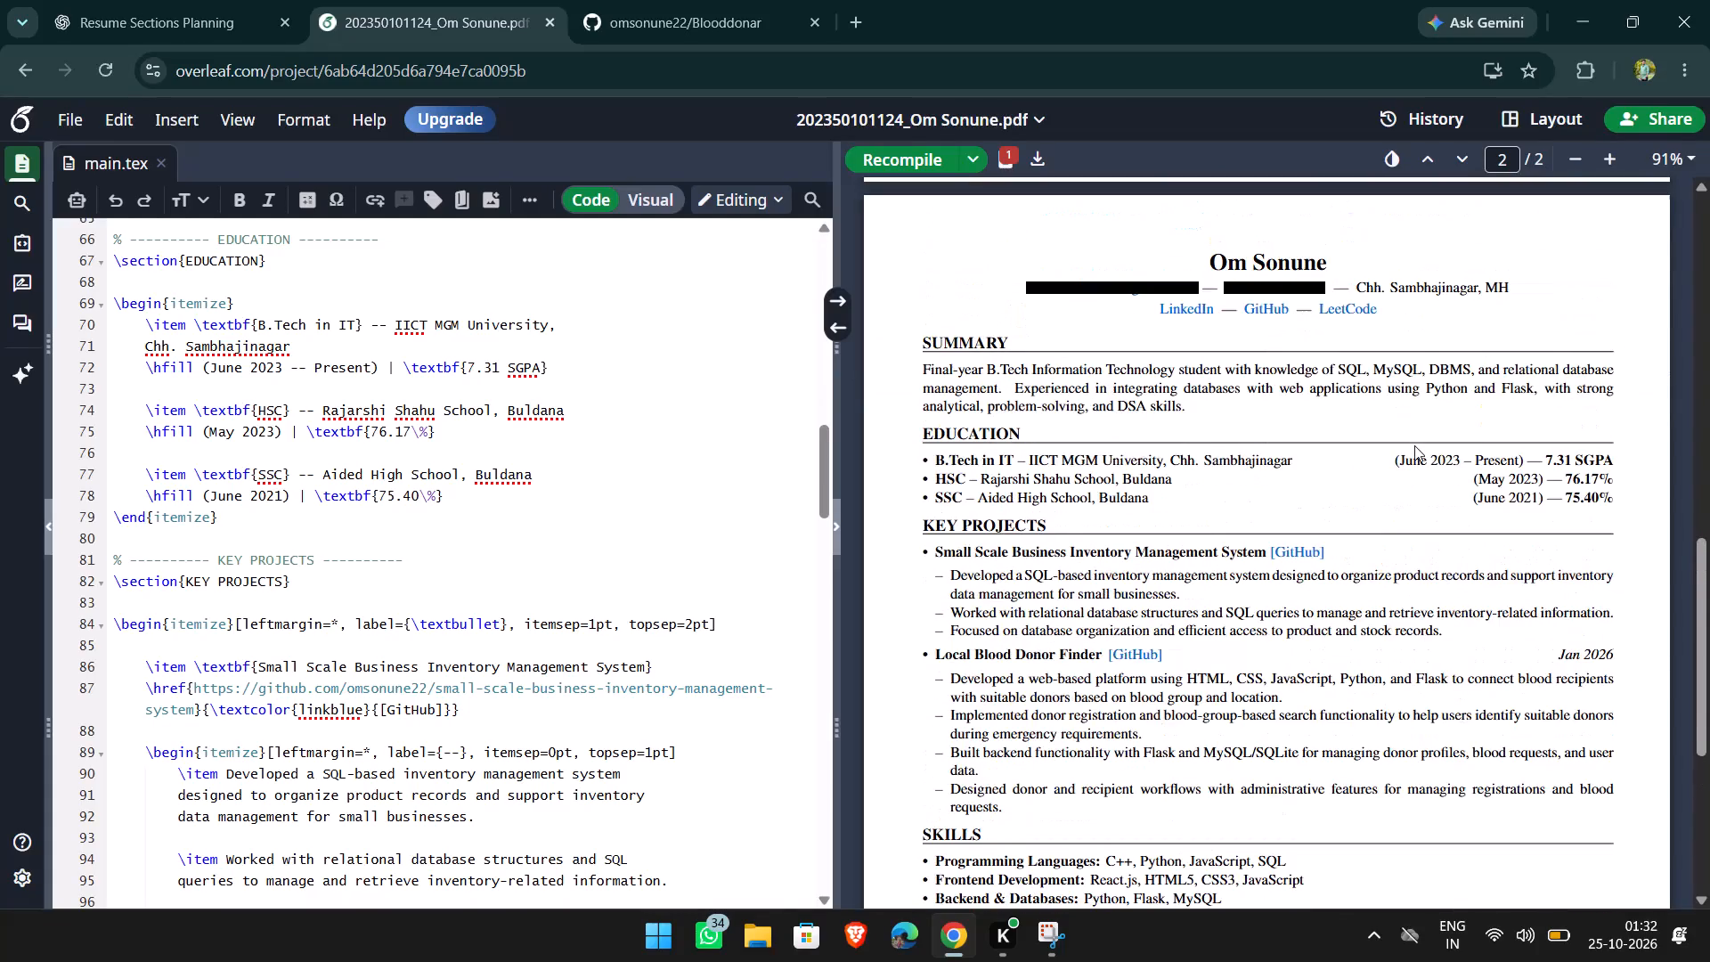
{"action": "scroll", "coordinate": [1414, 445], "scroll_direction": "down", "scroll_amount": 1}
{"action": "scroll", "coordinate": [1414, 445], "scroll_direction": "up", "scroll_amount": 1}
{"action": "scroll", "coordinate": [1414, 445], "scroll_direction": "down", "scroll_amount": 1}
{"action": "scroll", "coordinate": [1414, 445], "scroll_direction": "up", "scroll_amount": 1}
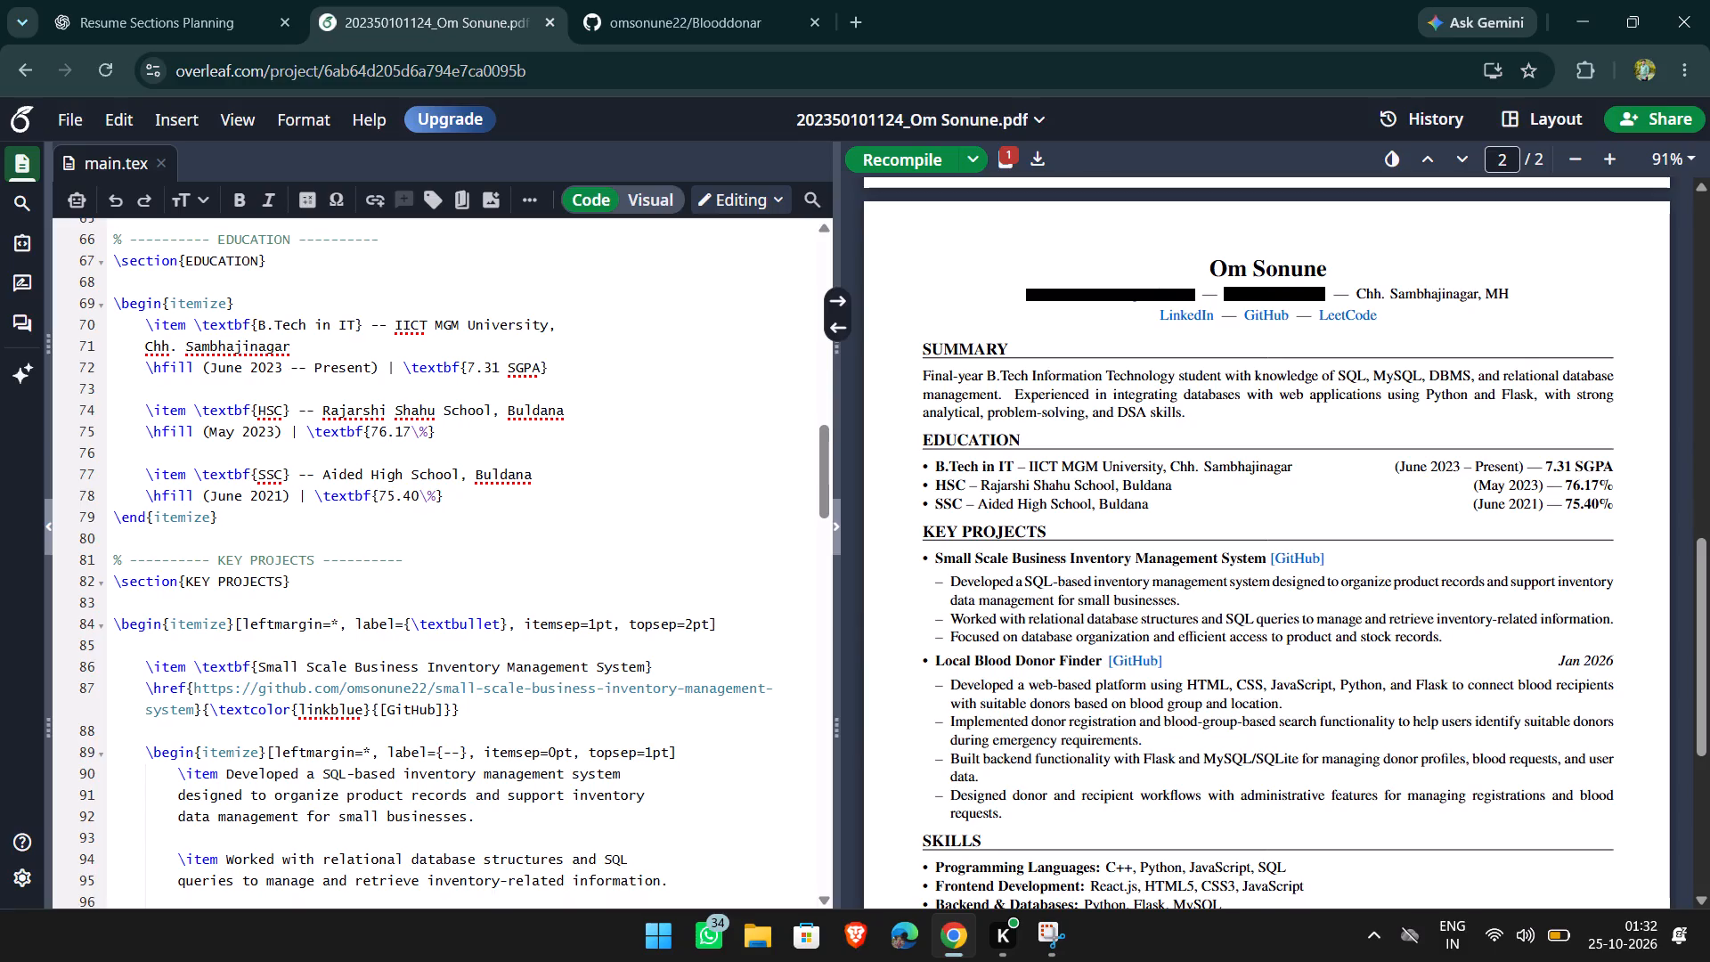
Copy Local Blood Donor Finder's \hfill \textit{Jan 2026} line and paste it on a new line below the Small Scale Business Inventory Management System GitHub link.
{"action": "scroll", "coordinate": [655, 705], "scroll_direction": "down", "scroll_amount": 3}
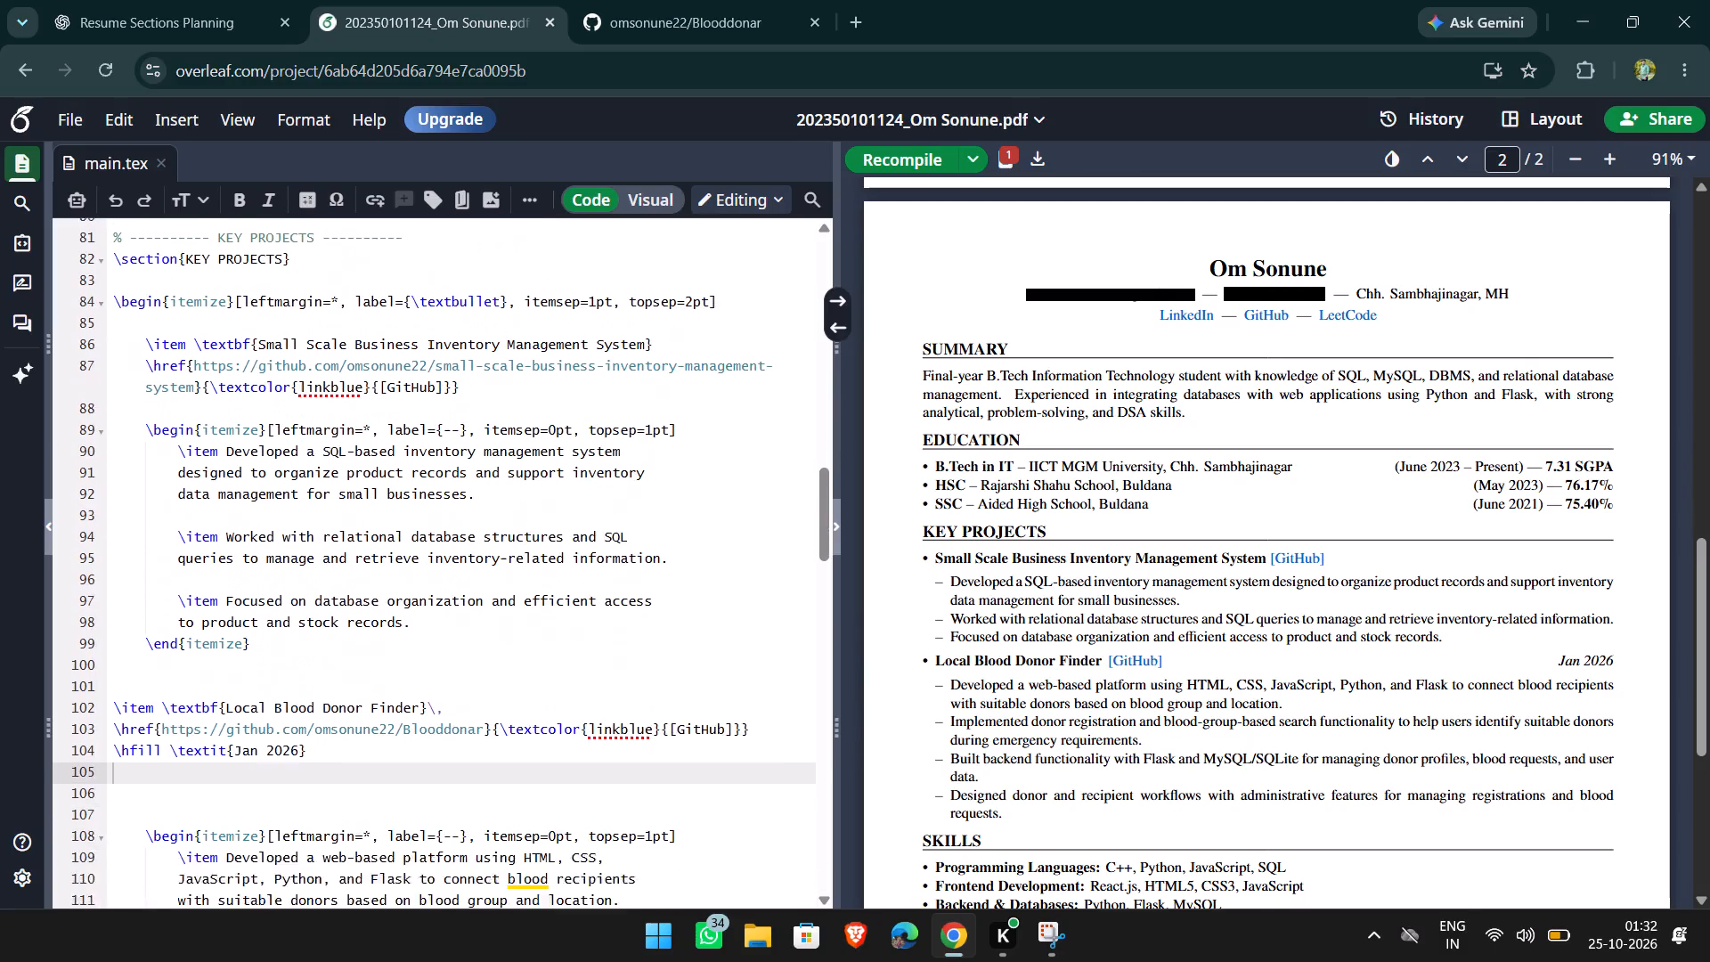
{"action": "scroll", "coordinate": [432, 616], "scroll_direction": "down", "scroll_amount": 1}
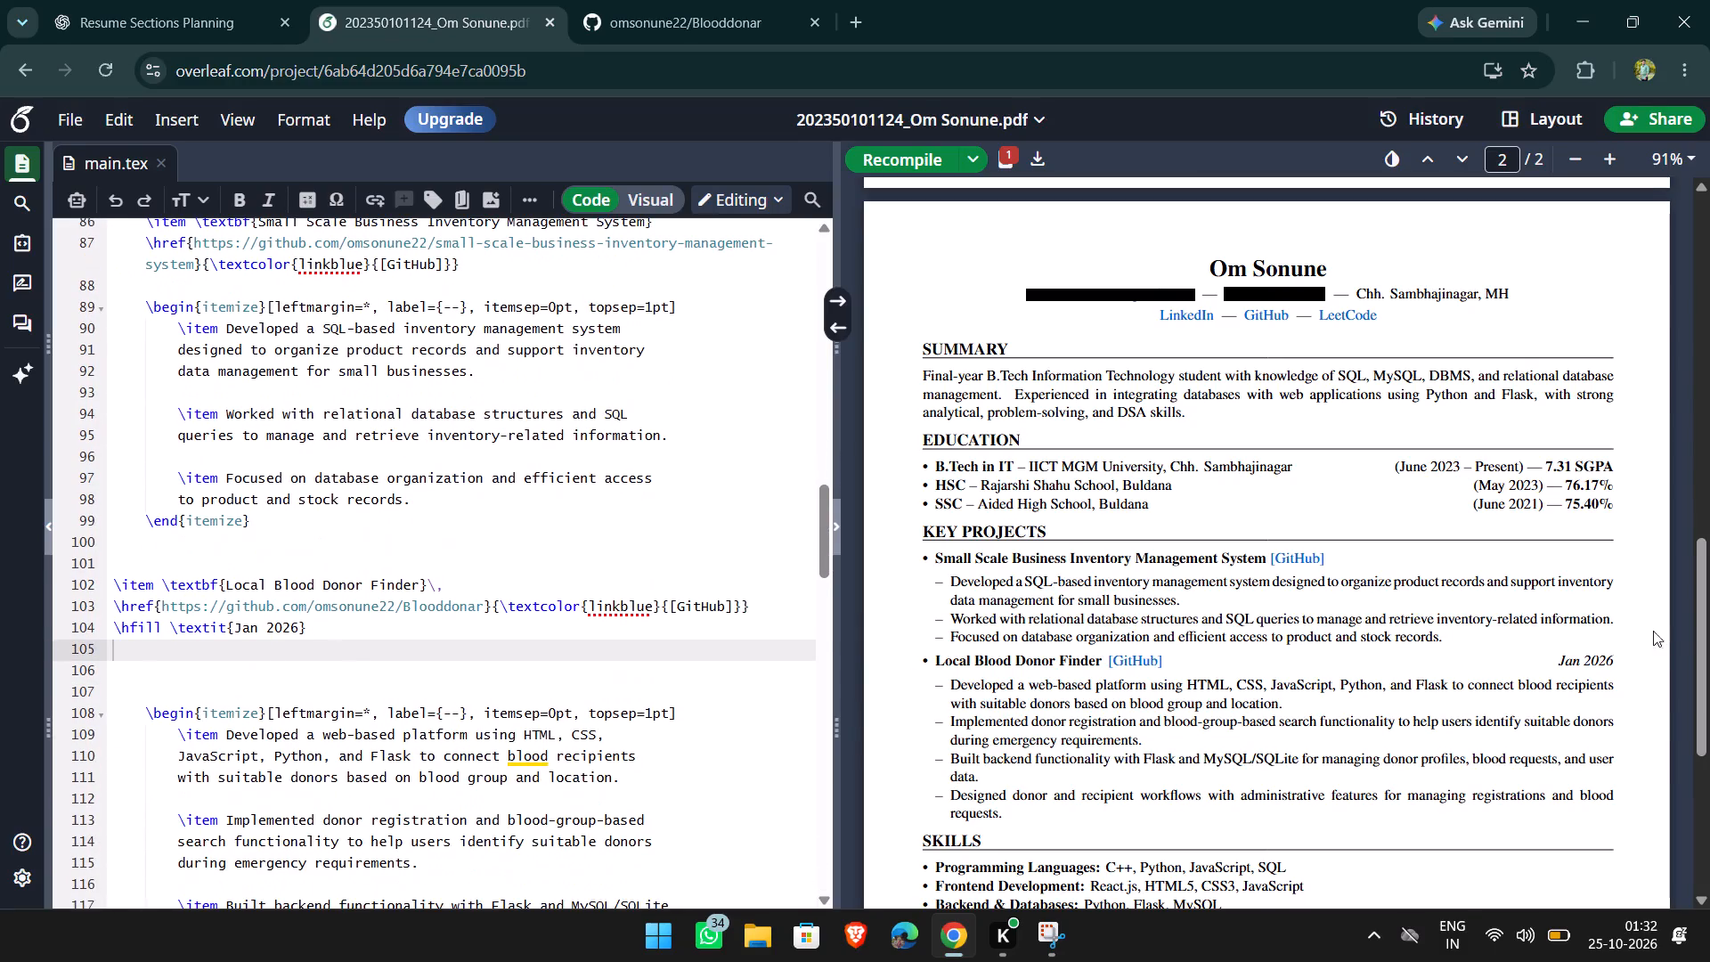
{"action": "left_click", "coordinate": [1595, 665]}
{"action": "double_click", "coordinate": [1593, 665]}
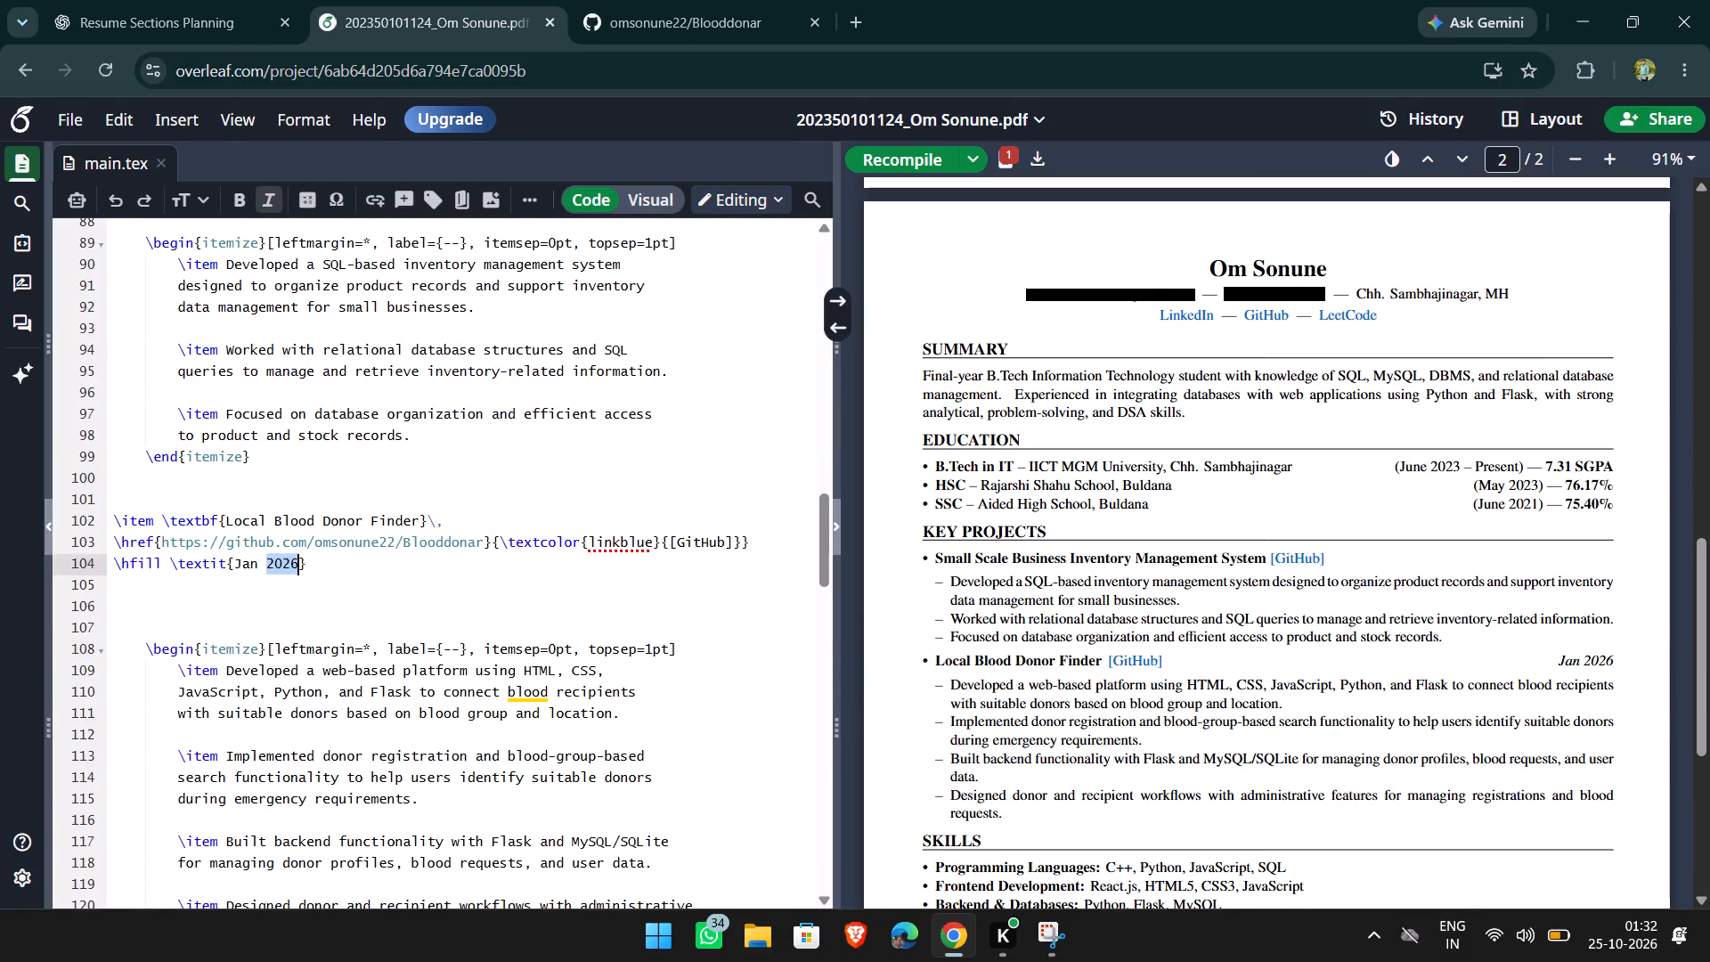
{"action": "left_click", "coordinate": [1593, 665]}
{"action": "left_click", "coordinate": [1581, 662]}
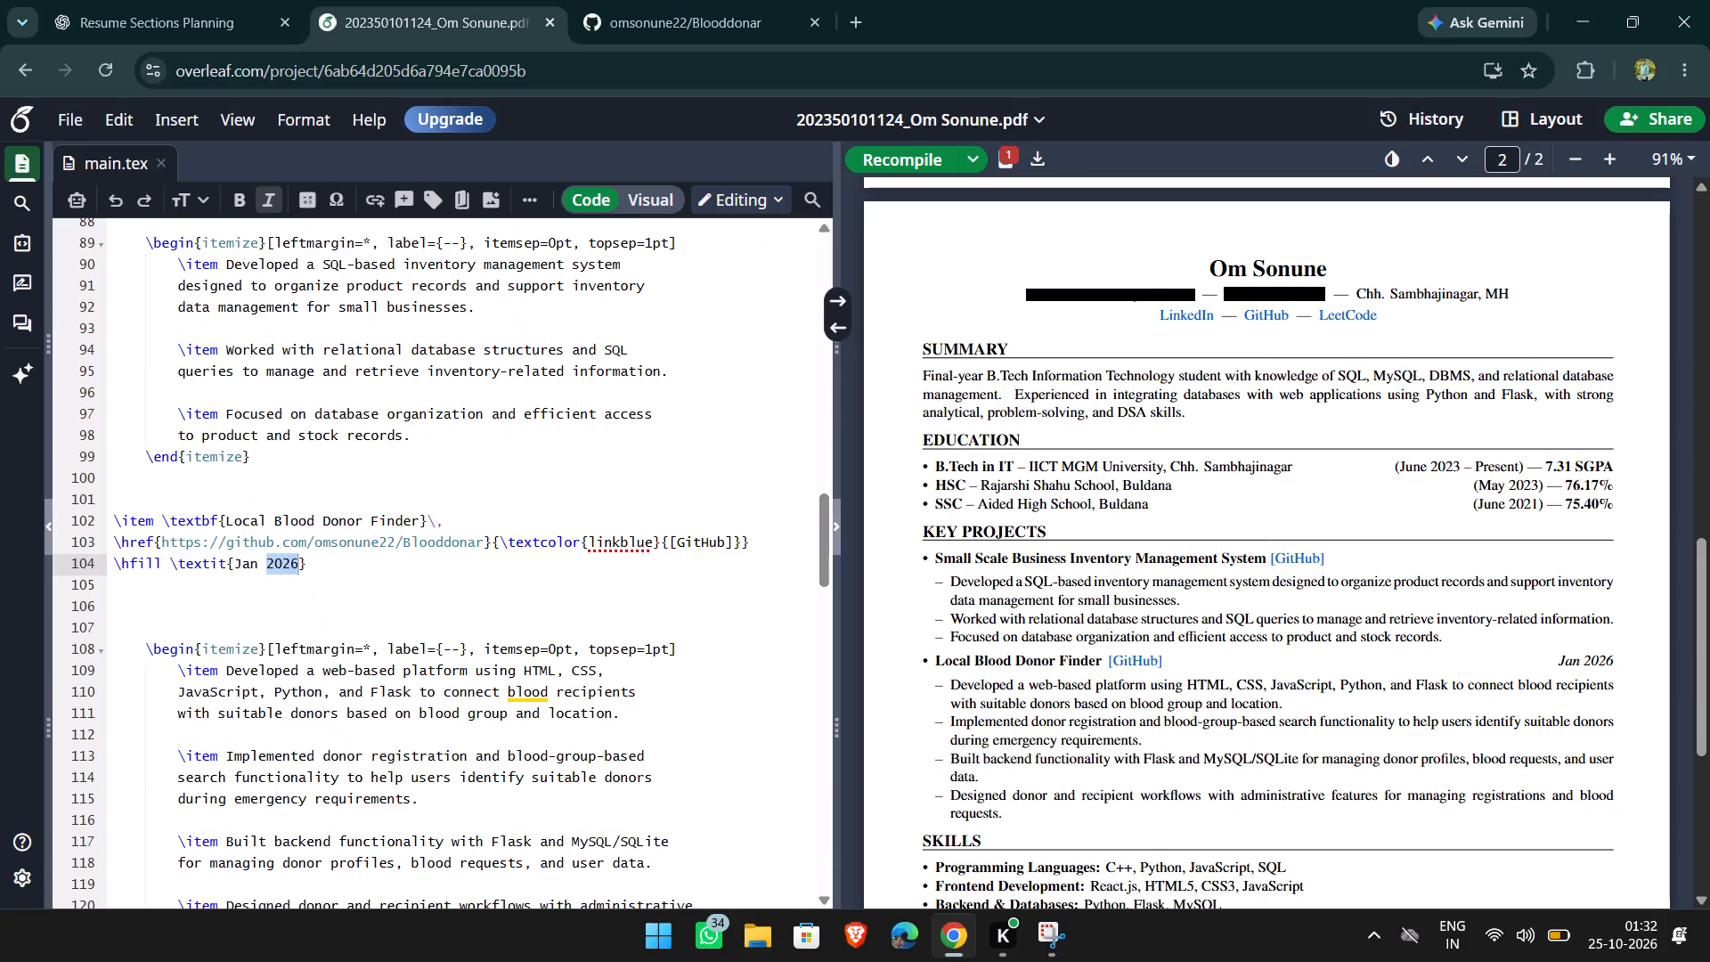
{"action": "left_click", "coordinate": [1252, 685]}
{"action": "double_click", "coordinate": [1252, 685]}
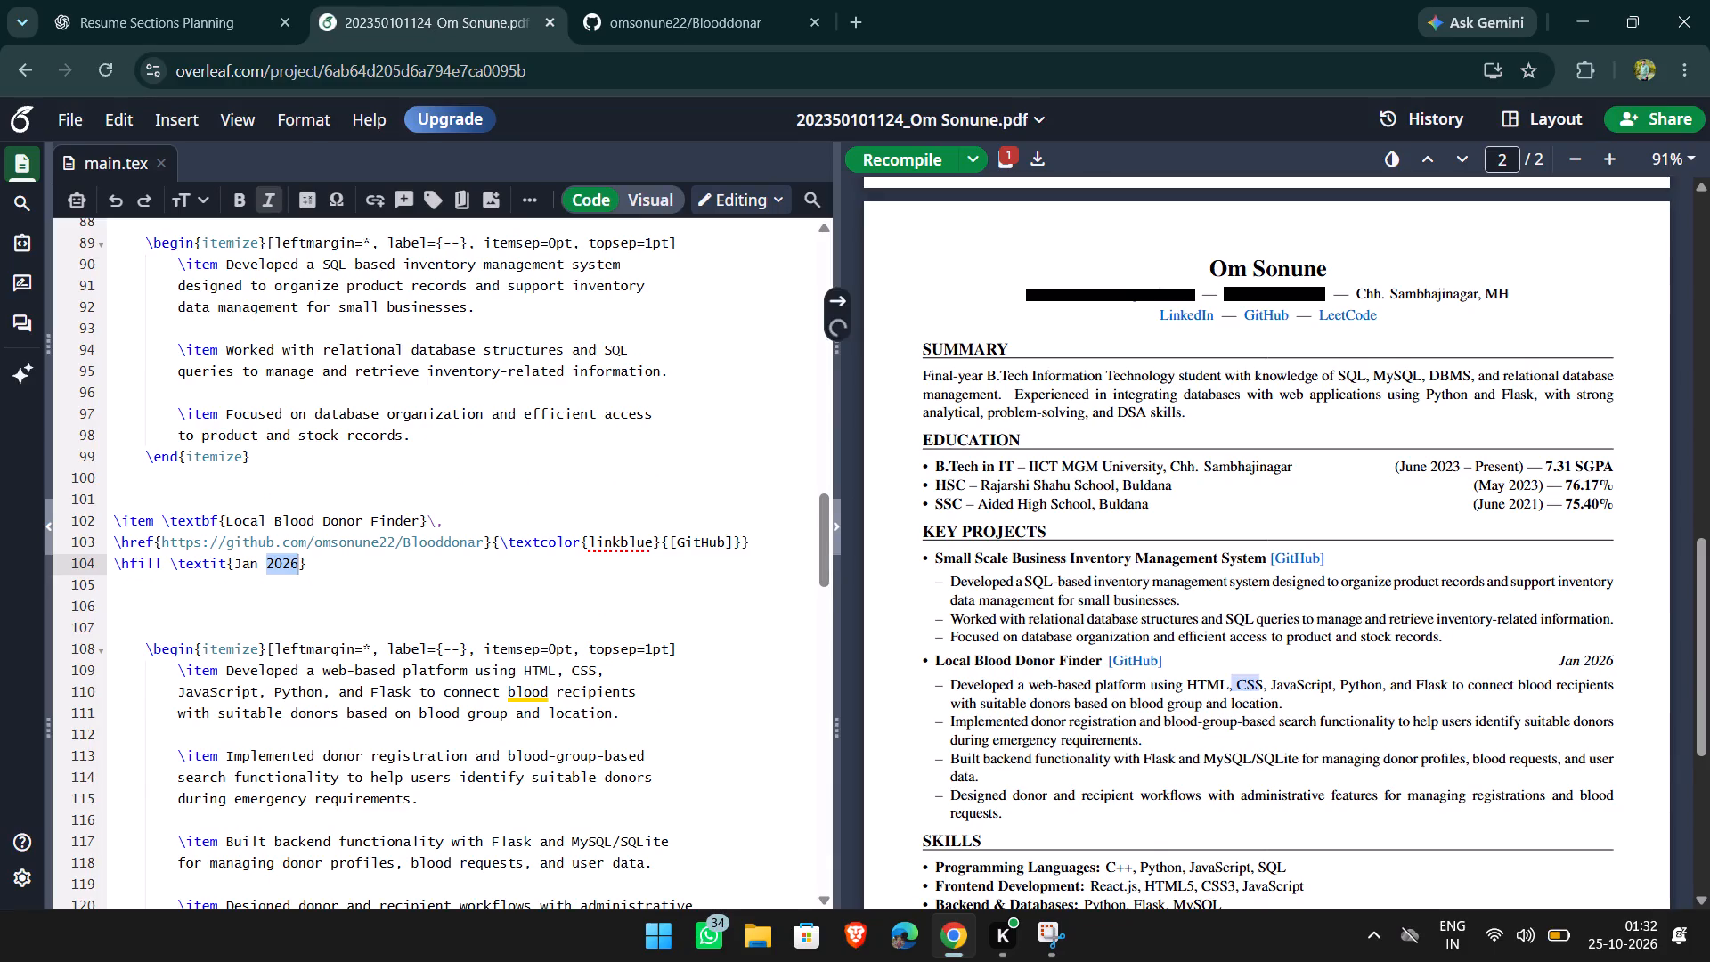
{"action": "triple_click", "coordinate": [1576, 657]}
{"action": "double_click", "coordinate": [1576, 657]}
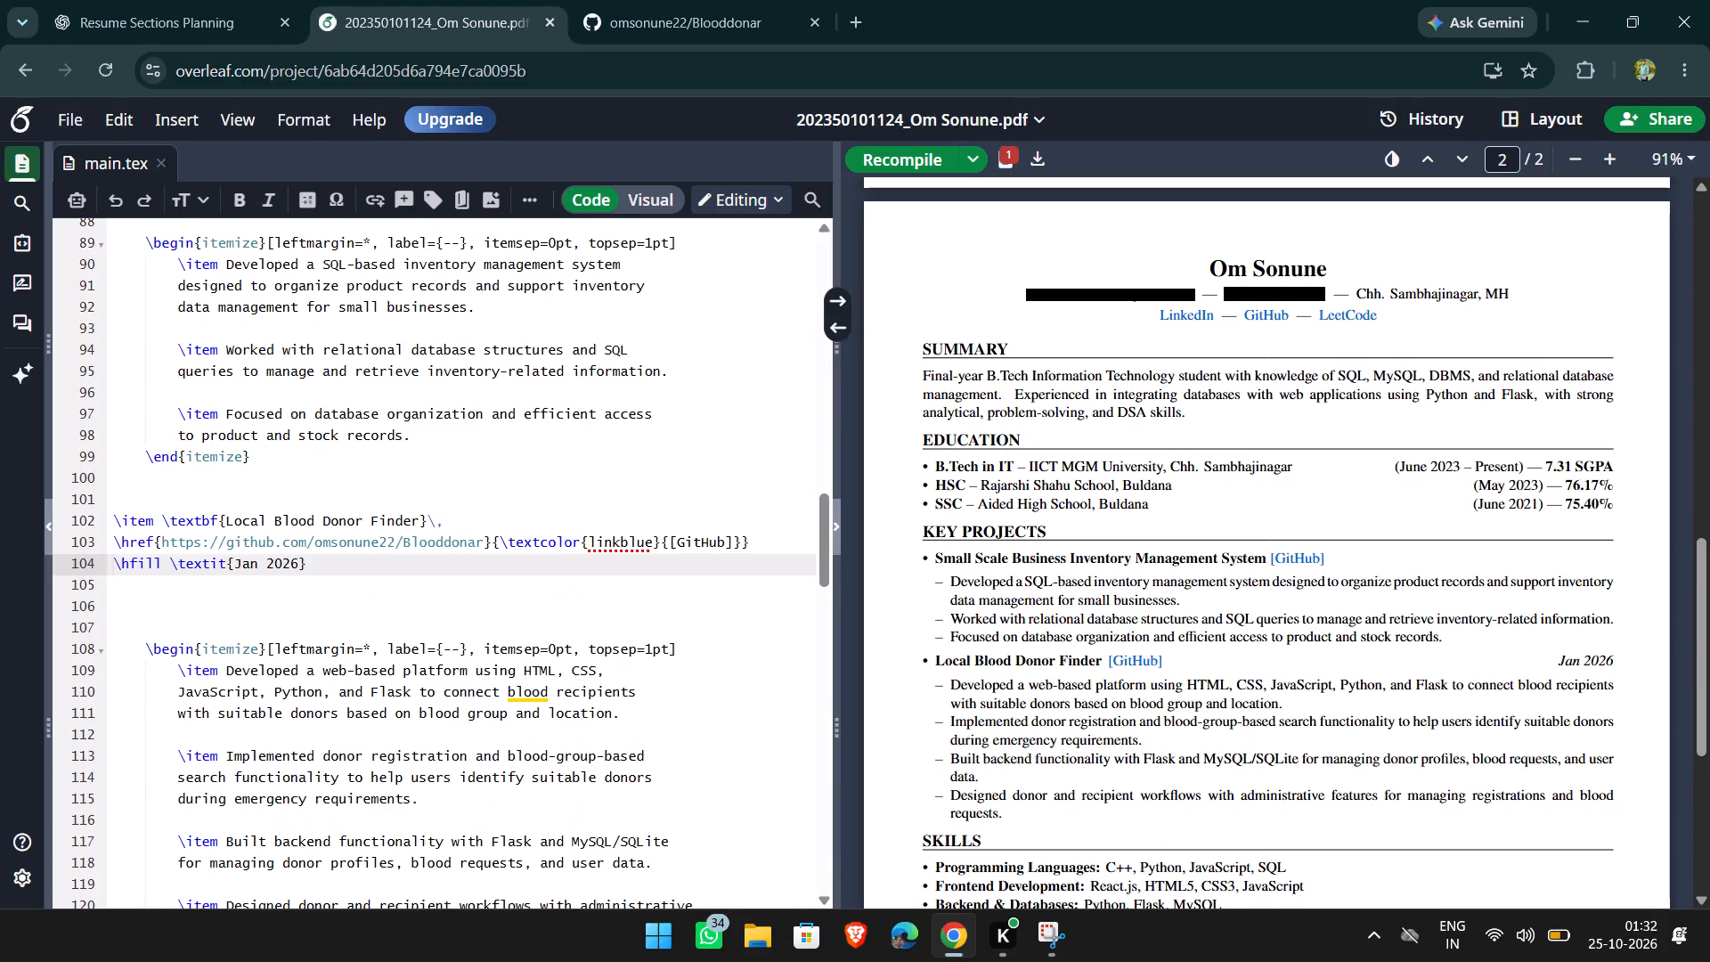
{"action": "double_click", "coordinate": [1586, 664]}
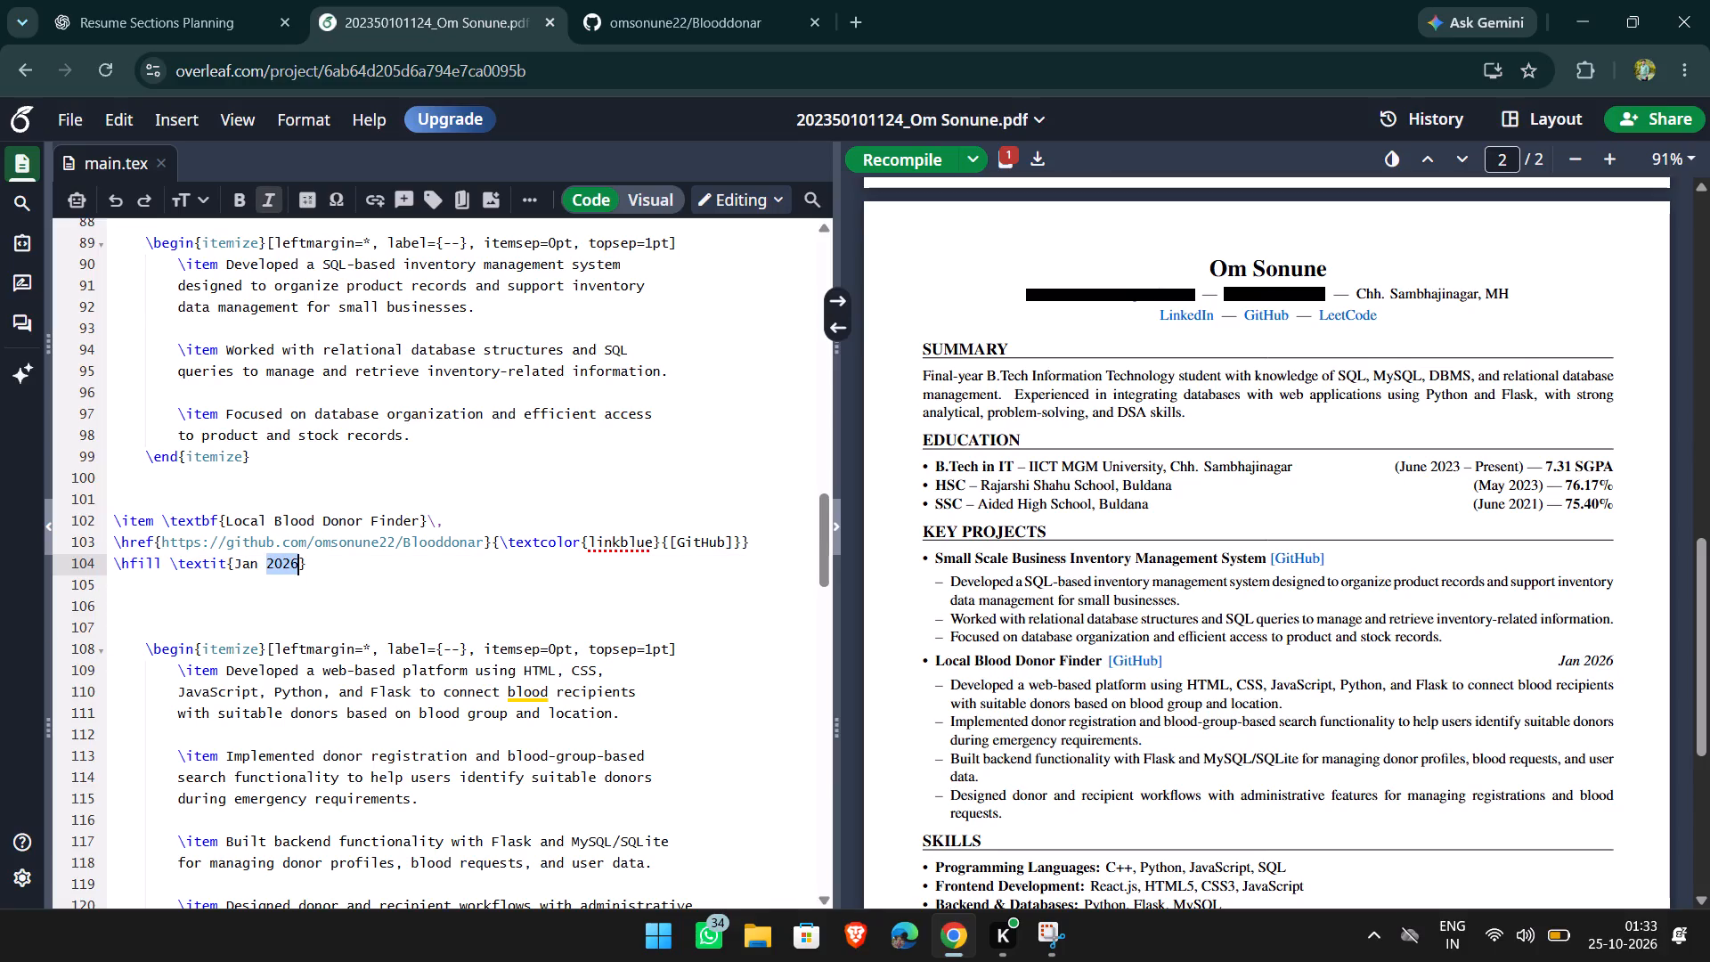
{"action": "left_click_drag", "start_coordinate": [112, 560], "coordinate": [298, 575]}
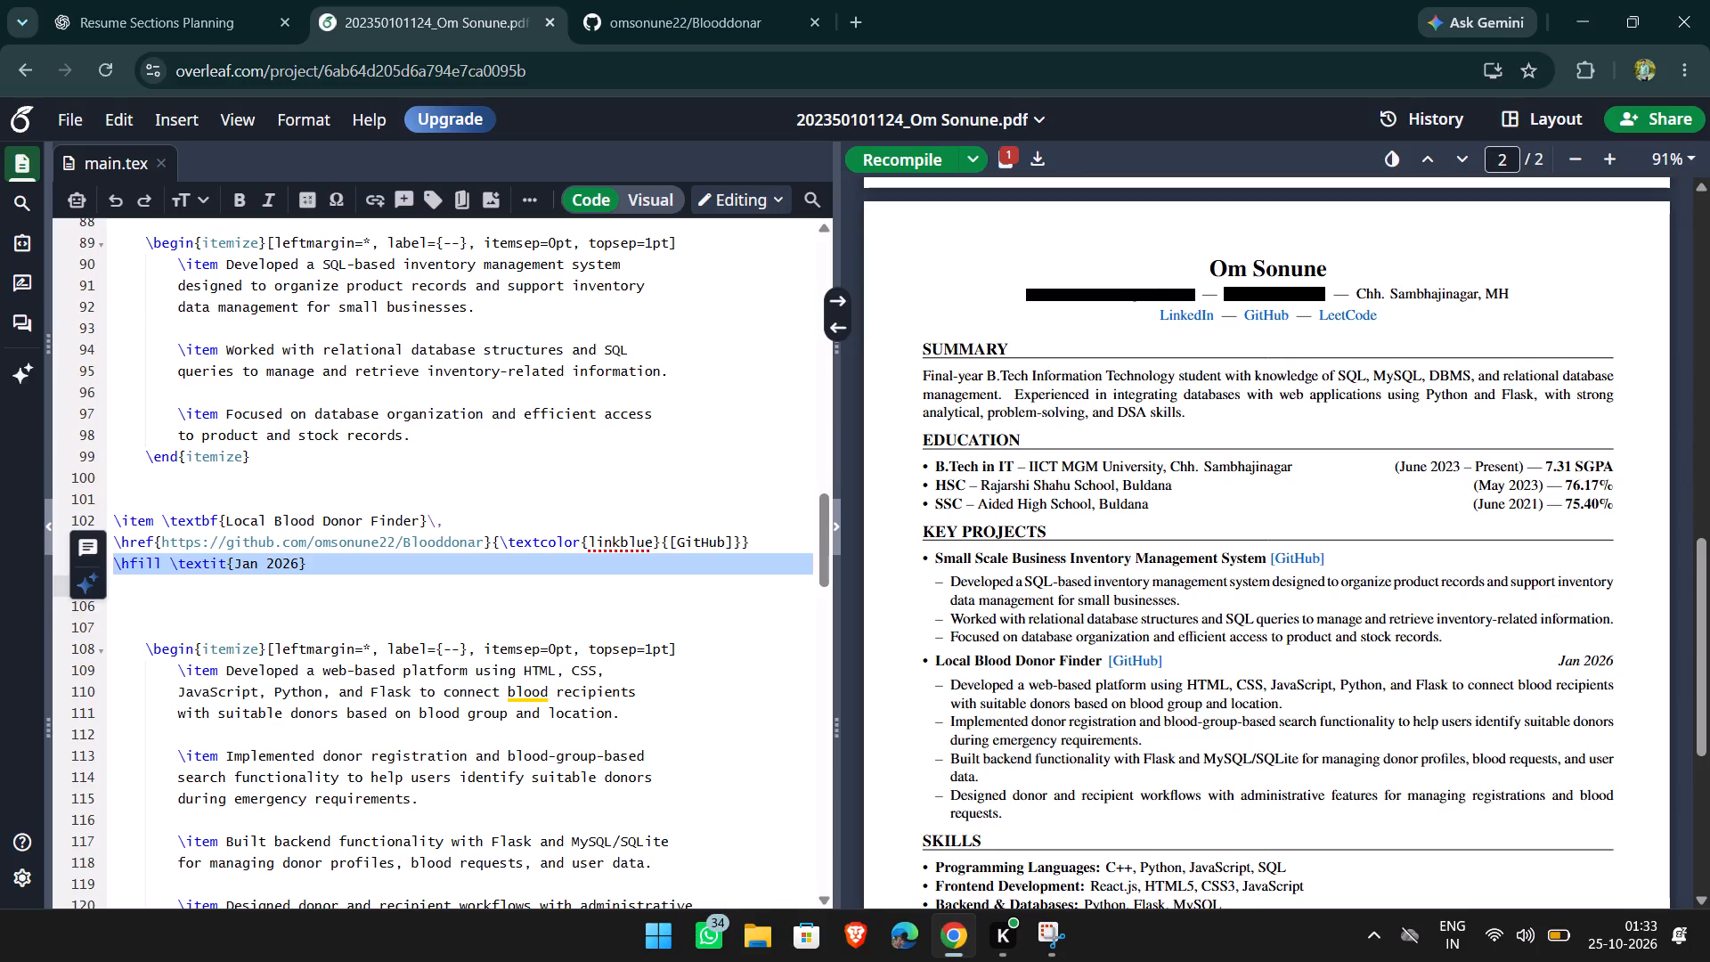
{"action": "key", "text": "ctrl+c"}
{"action": "scroll", "coordinate": [299, 575], "scroll_direction": "up", "scroll_amount": 4}
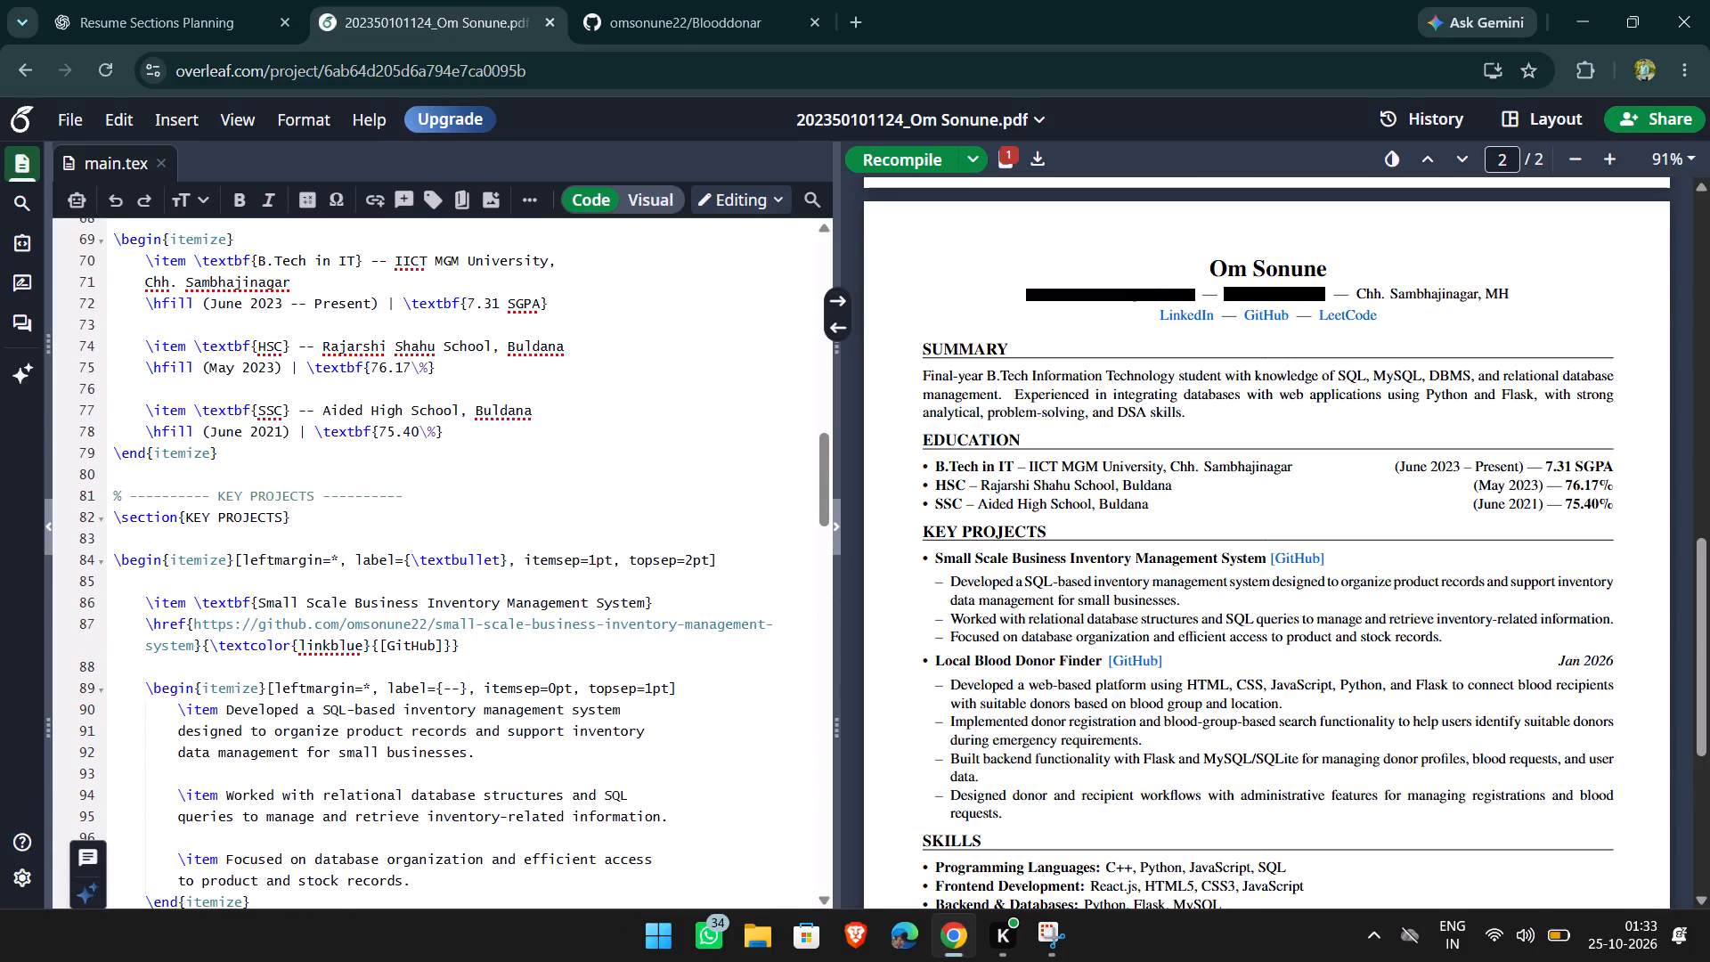
{"action": "scroll", "coordinate": [312, 570], "scroll_direction": "down", "scroll_amount": 1}
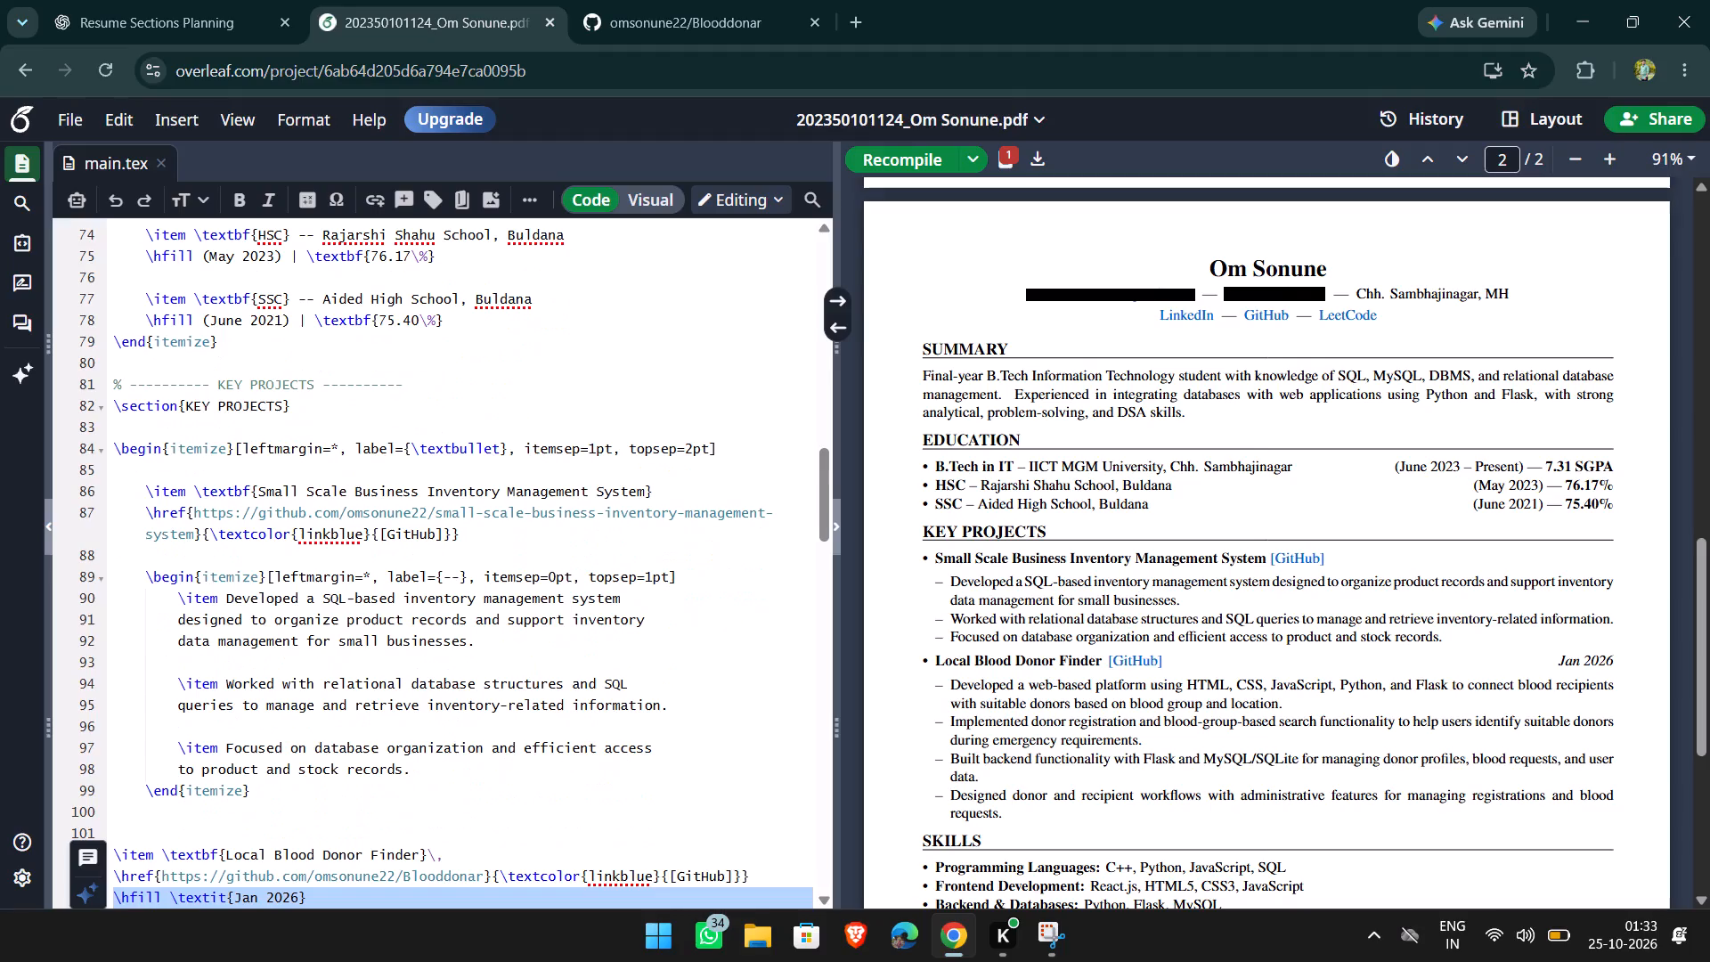
{"action": "left_click", "coordinate": [493, 535]}
{"action": "key", "text": "Return"}
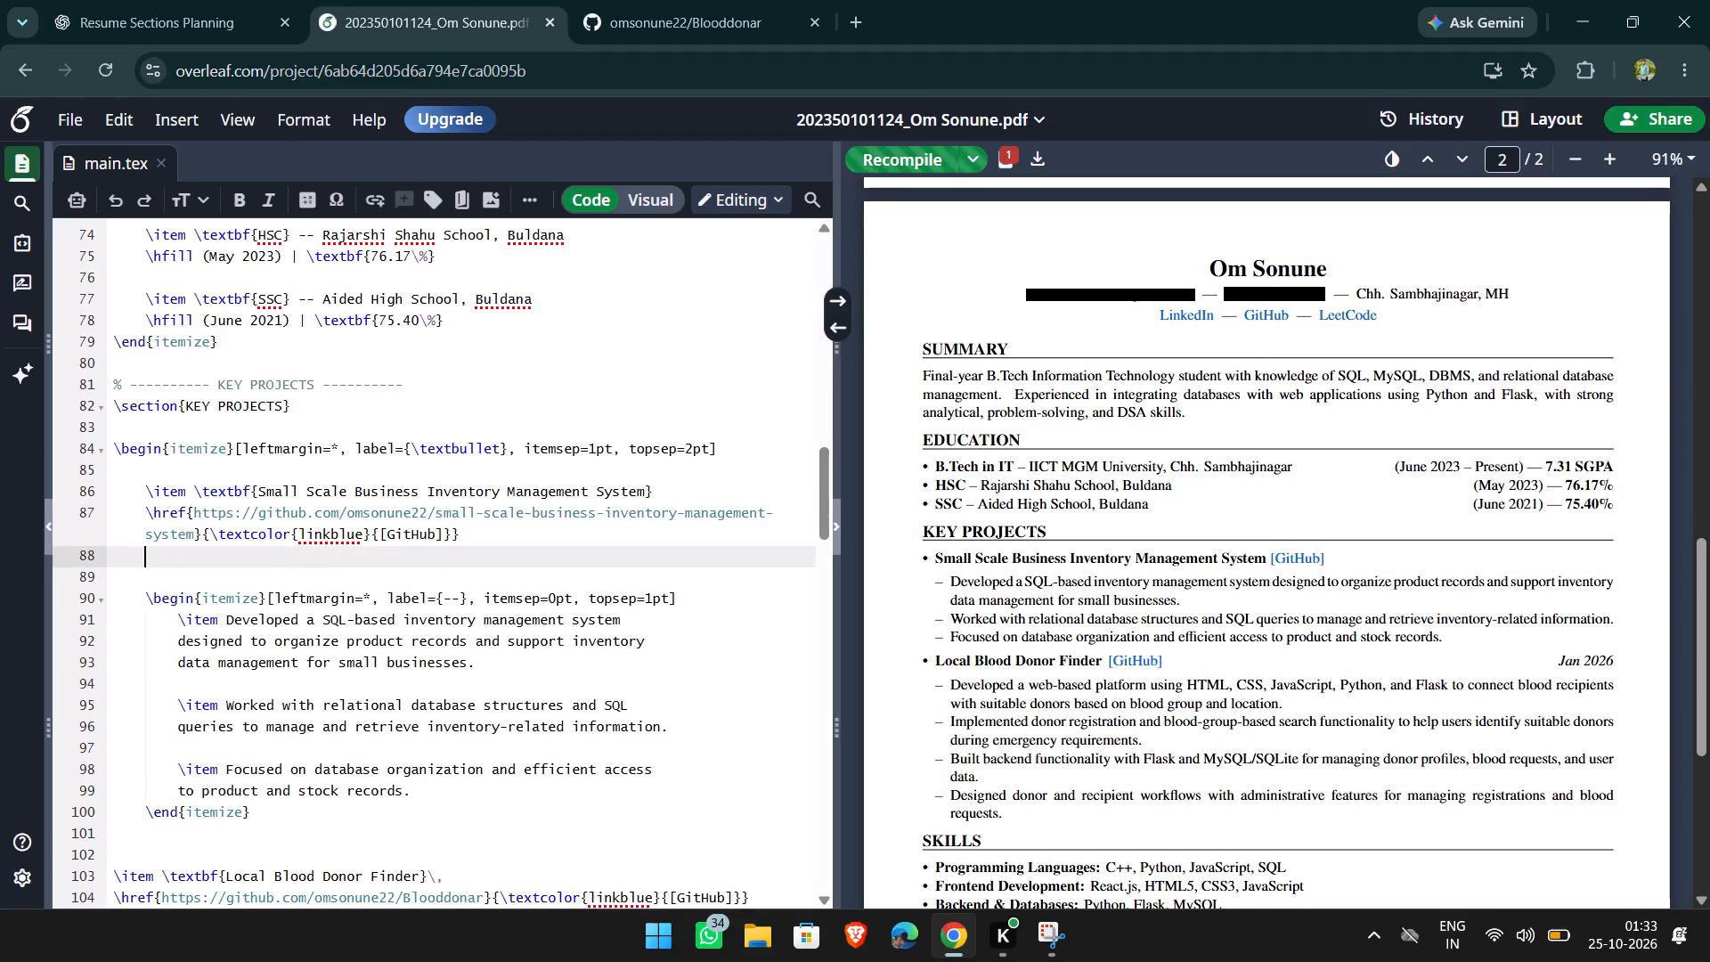
{"action": "key", "text": "ctrl+v"}
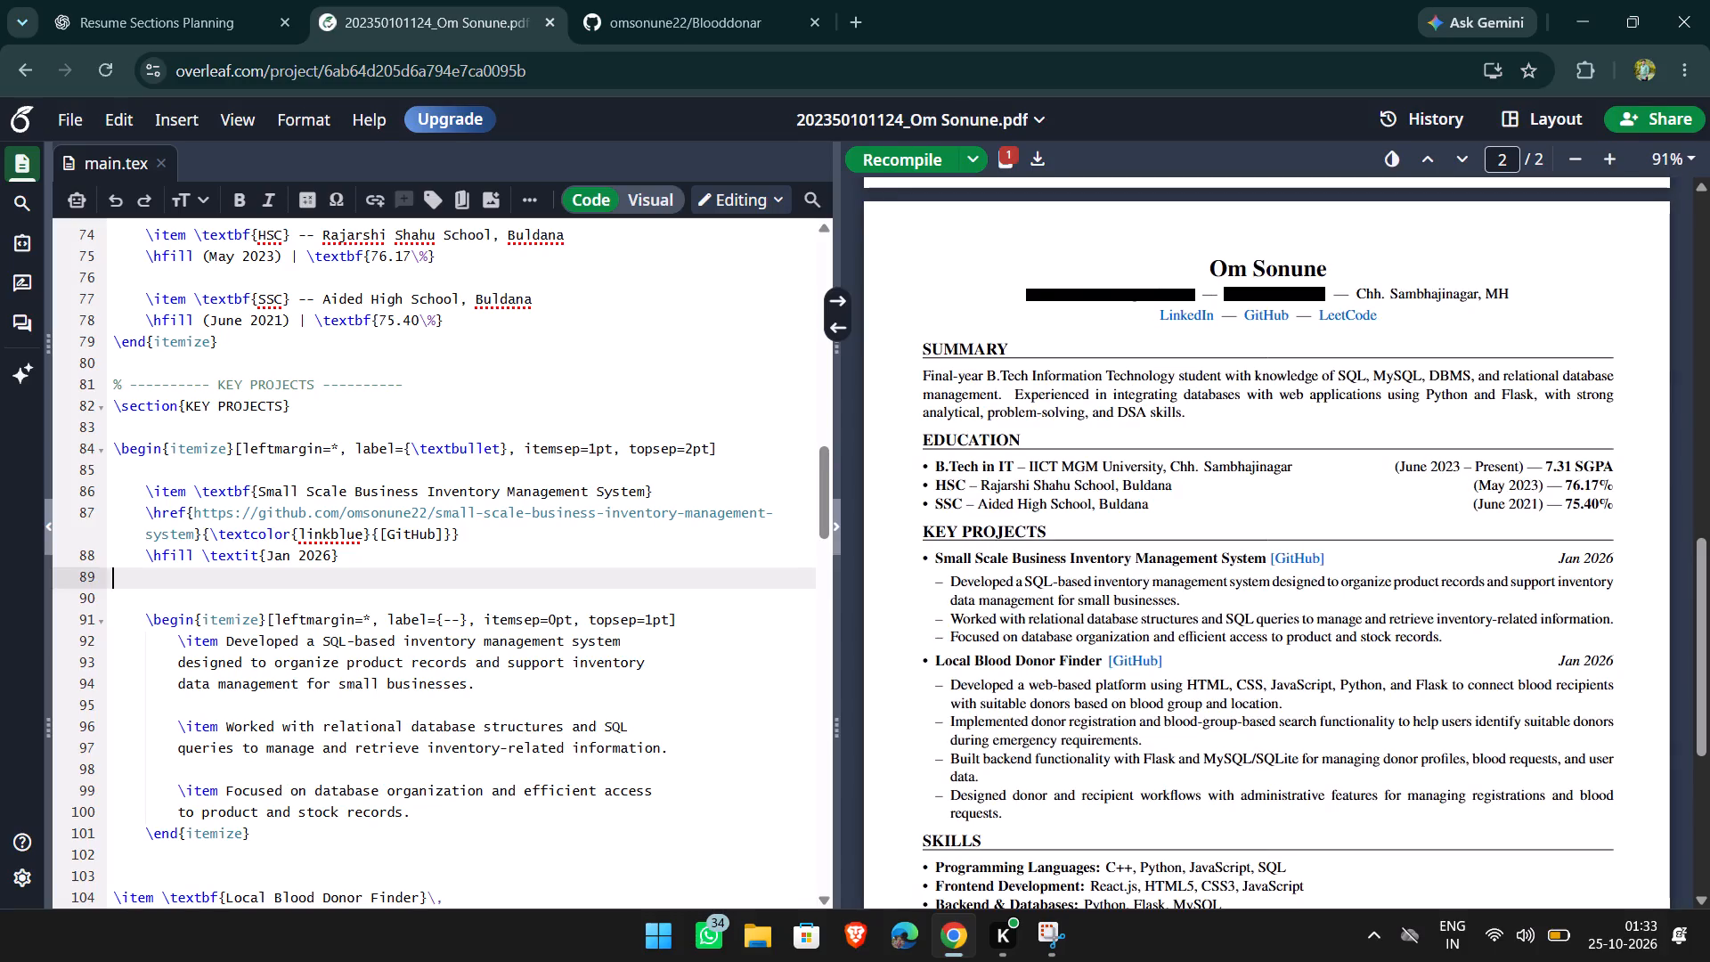
Change the month in the Small Scale Business Inventory Management System date line to Mar.
{"action": "left_click", "coordinate": [292, 563]}
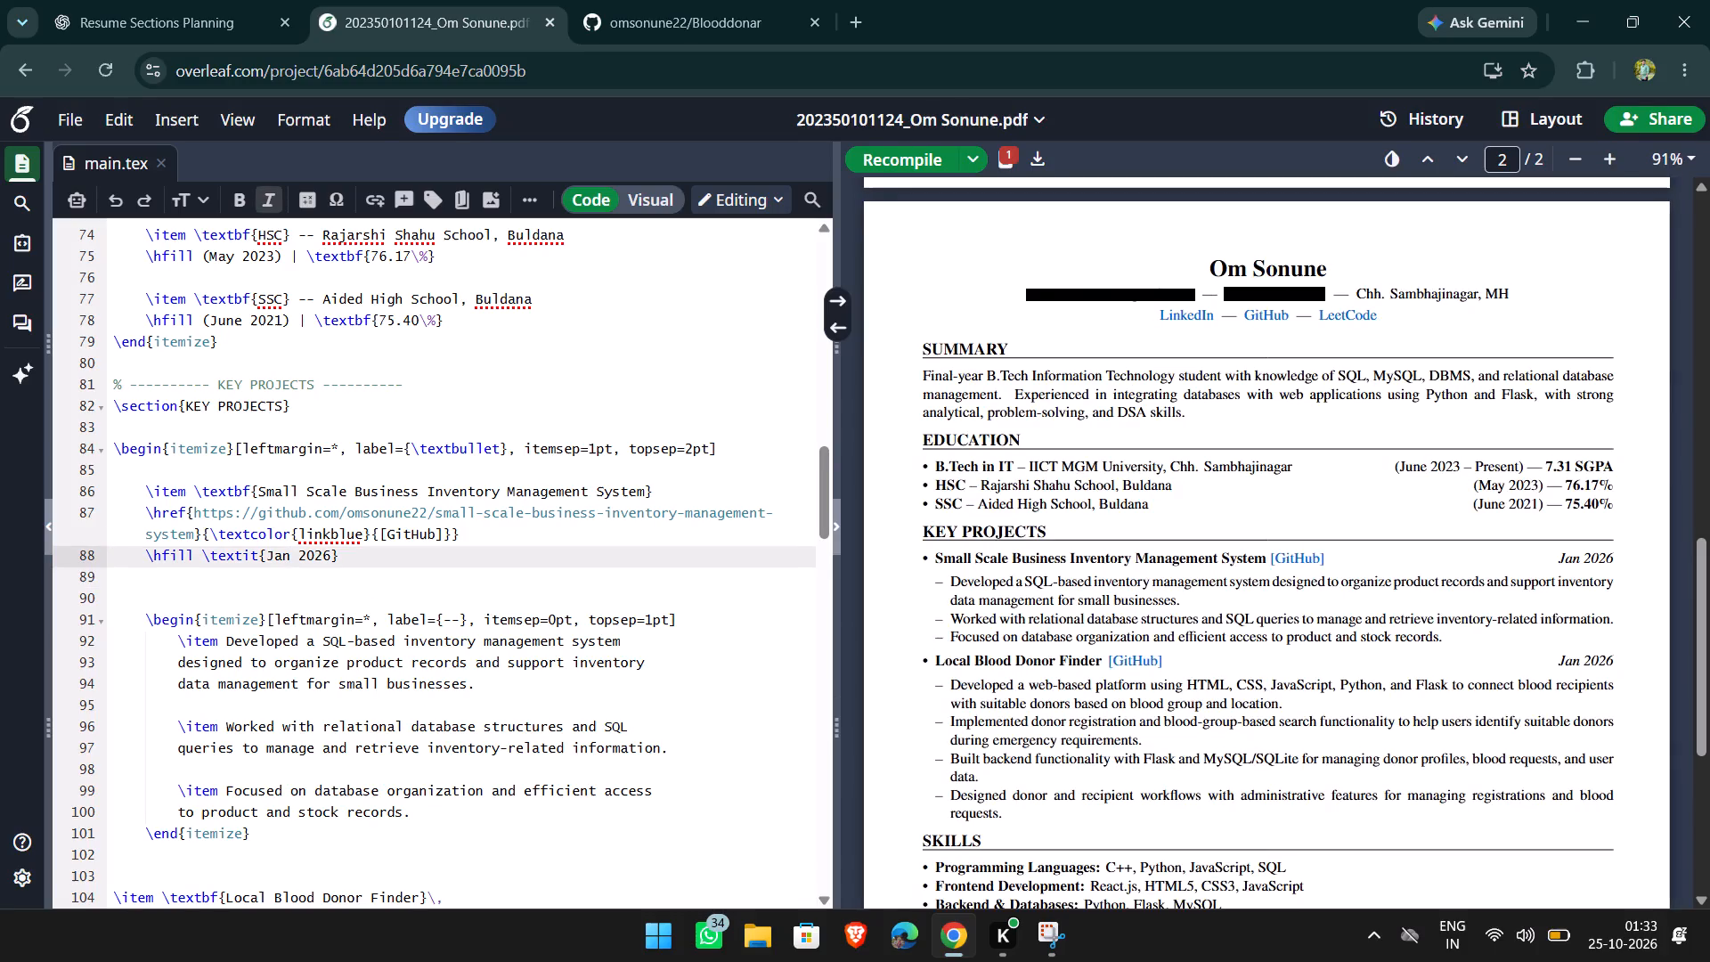
{"action": "key", "text": "BackSpace"}
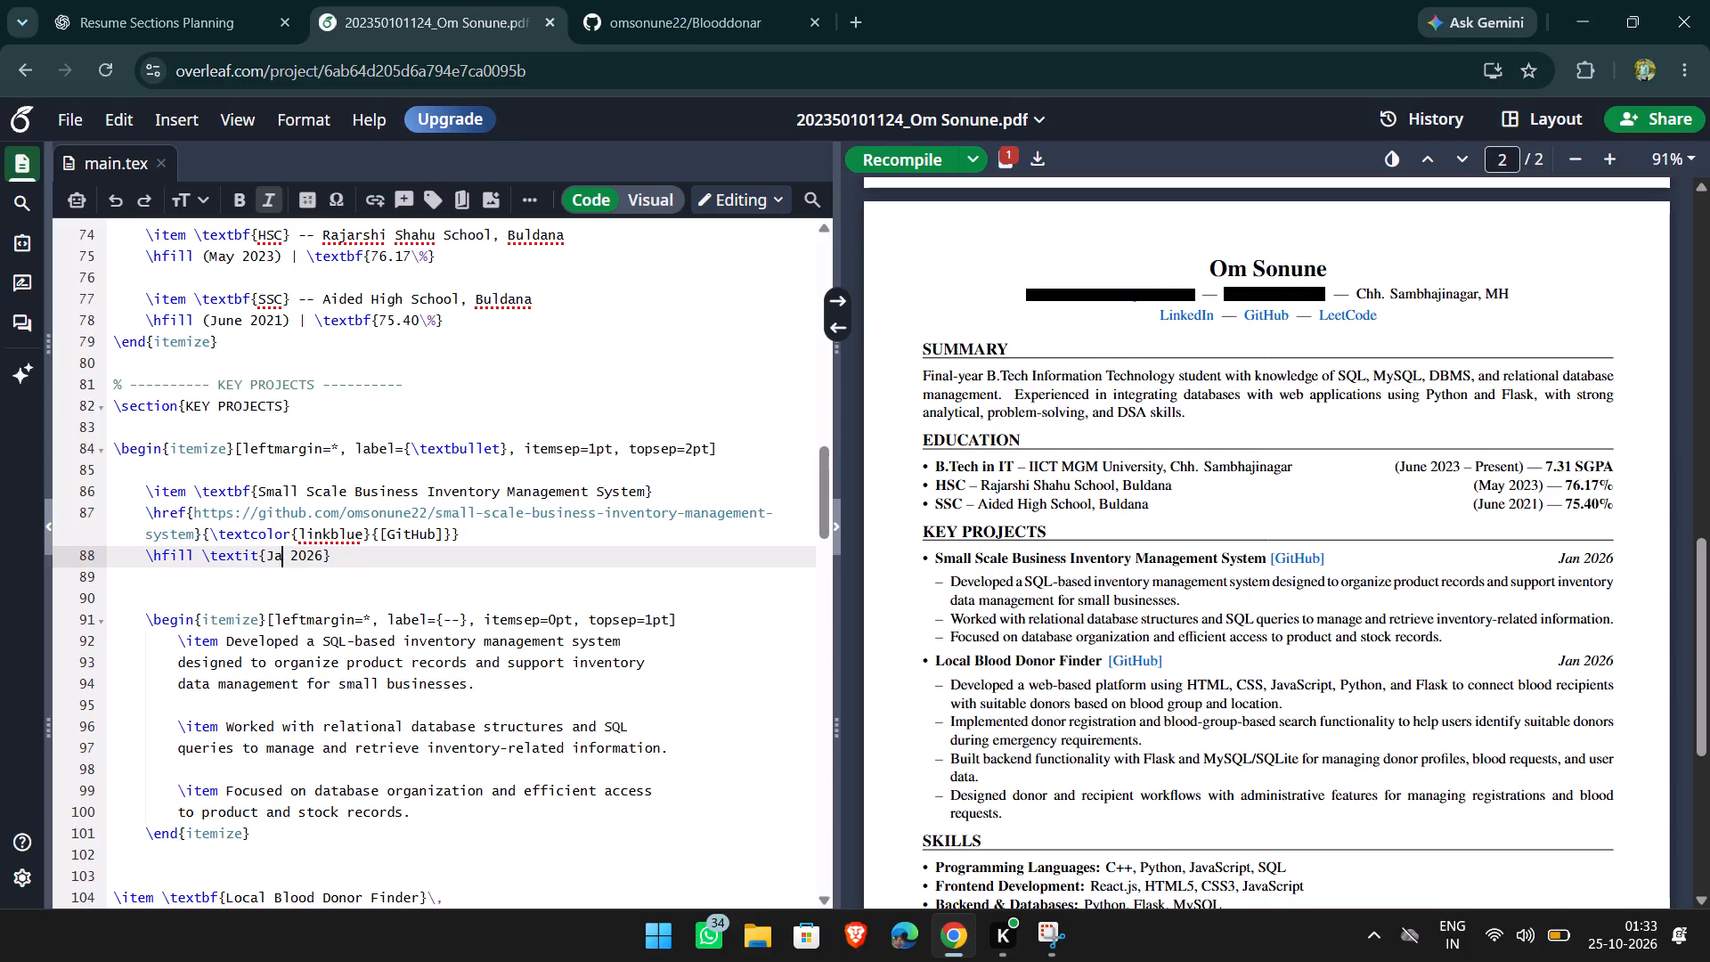
{"action": "key", "text": "BackSpace"}
{"action": "key", "text": "BackSpace"}
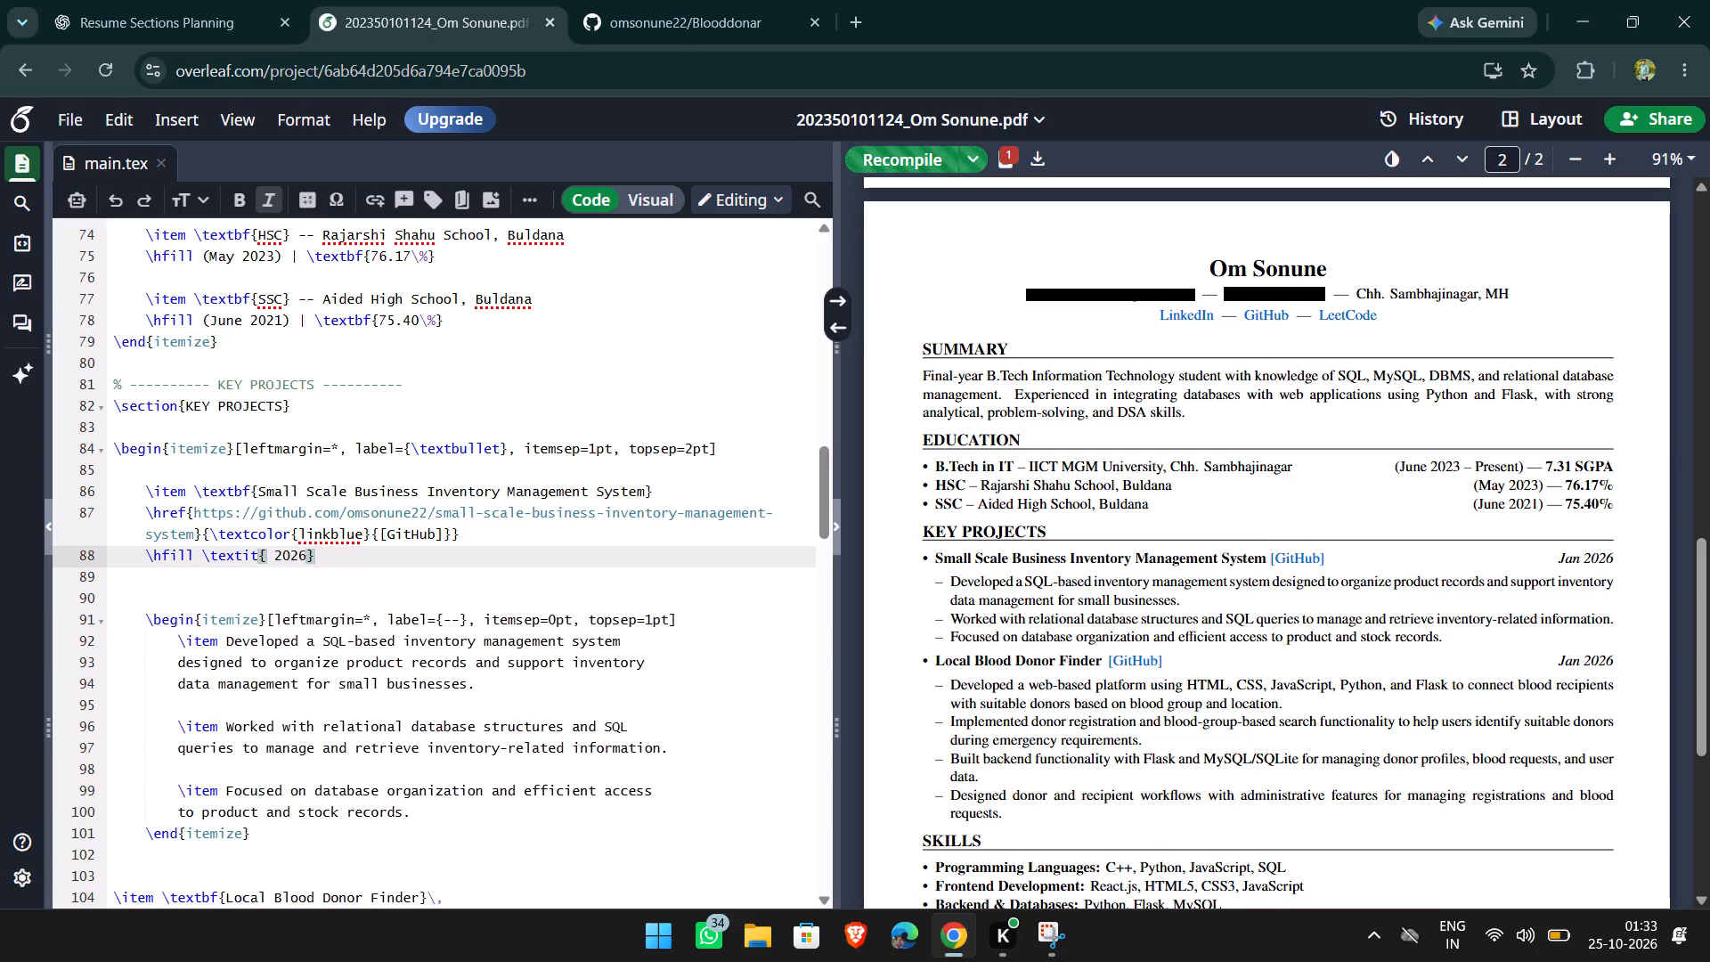
{"action": "type", "text": "Mar"}
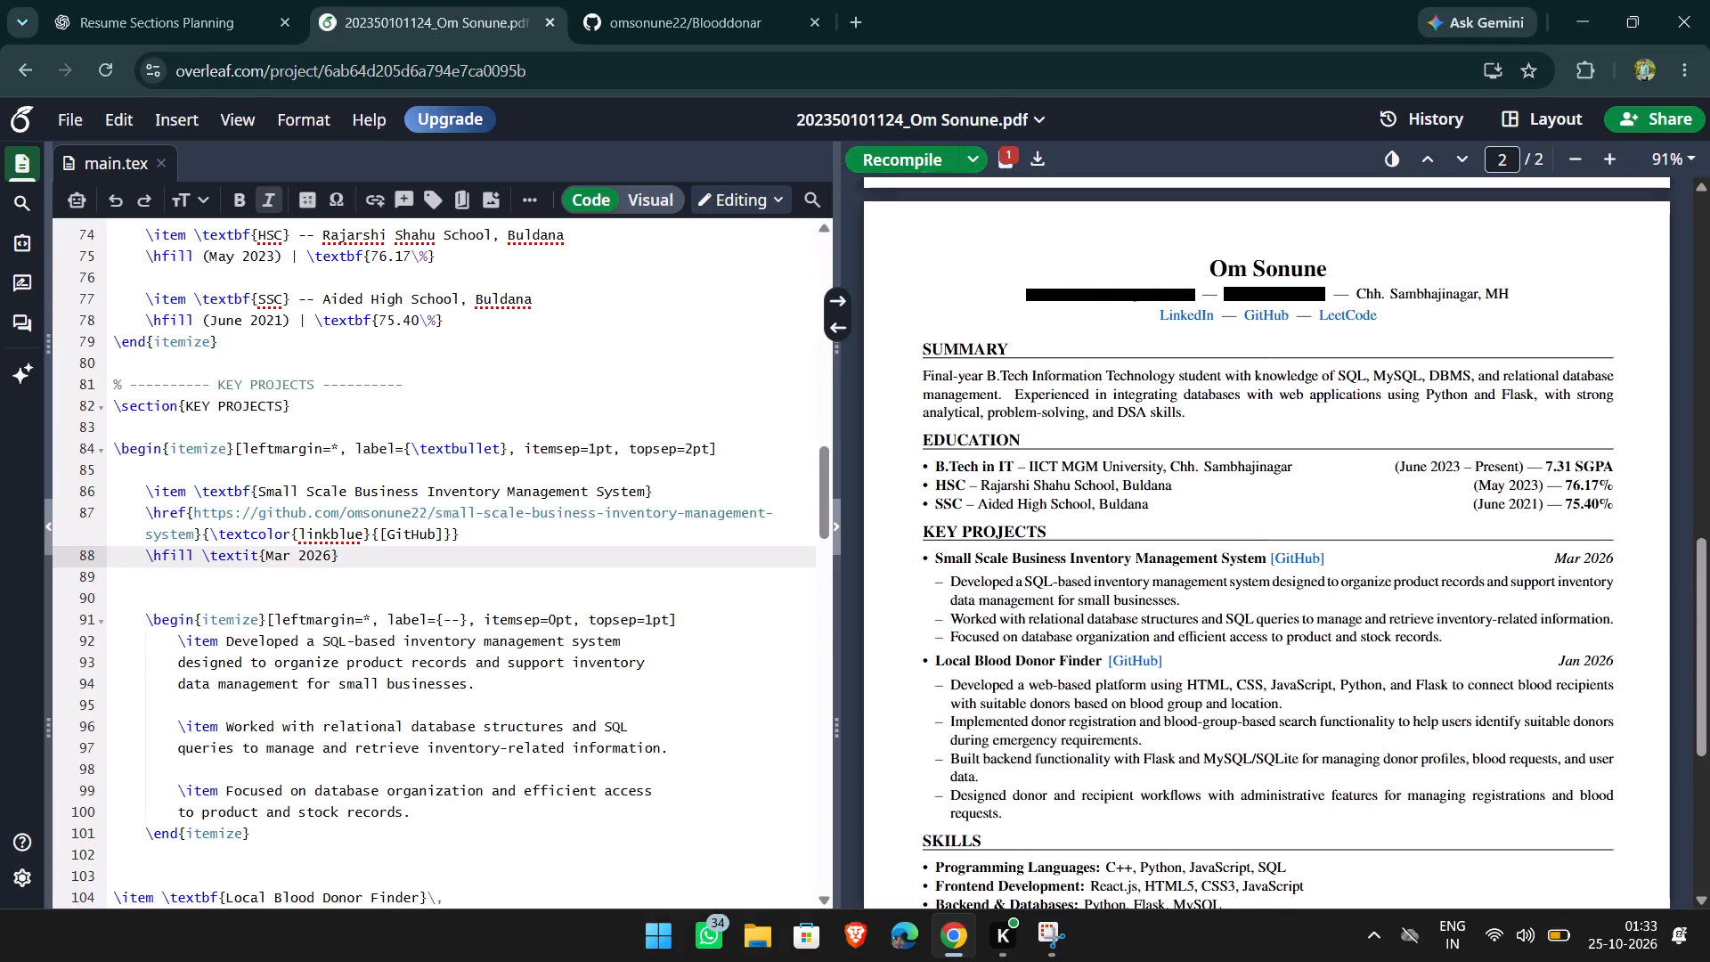
Examine the compile error log and go back to the PDF to review its pages and project dates.
{"action": "scroll", "coordinate": [1192, 544], "scroll_direction": "up", "scroll_amount": 15}
{"action": "scroll", "coordinate": [1181, 560], "scroll_direction": "down", "scroll_amount": 3}
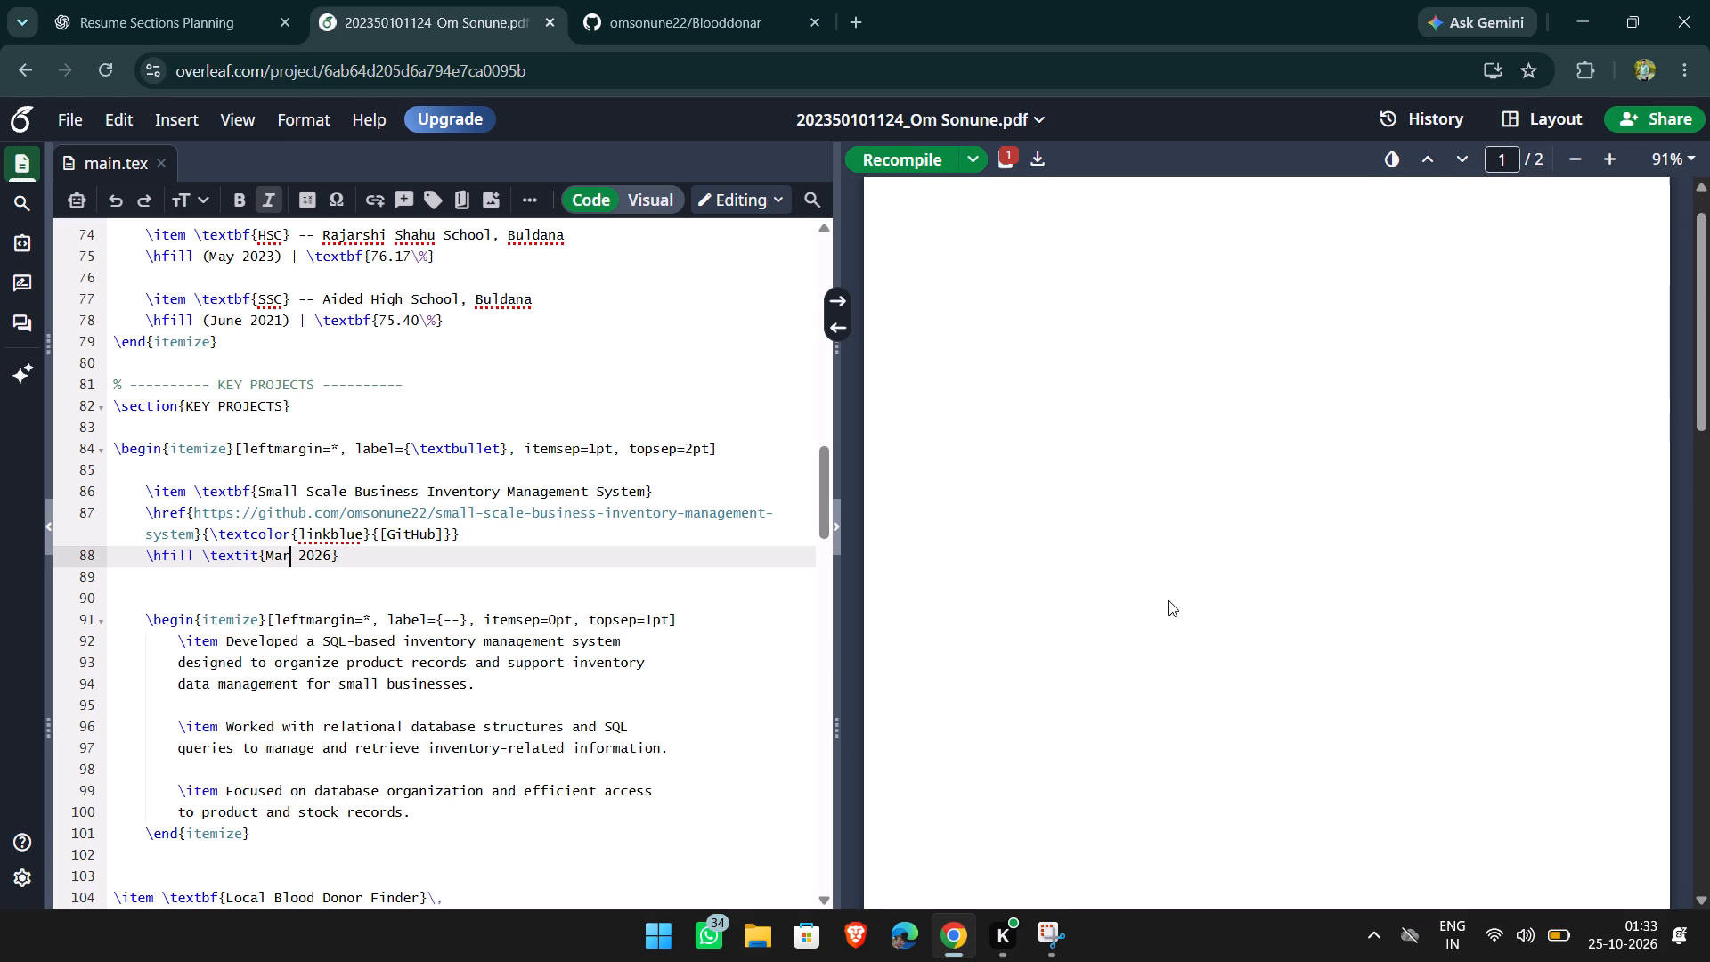
{"action": "left_click", "coordinate": [1005, 155]}
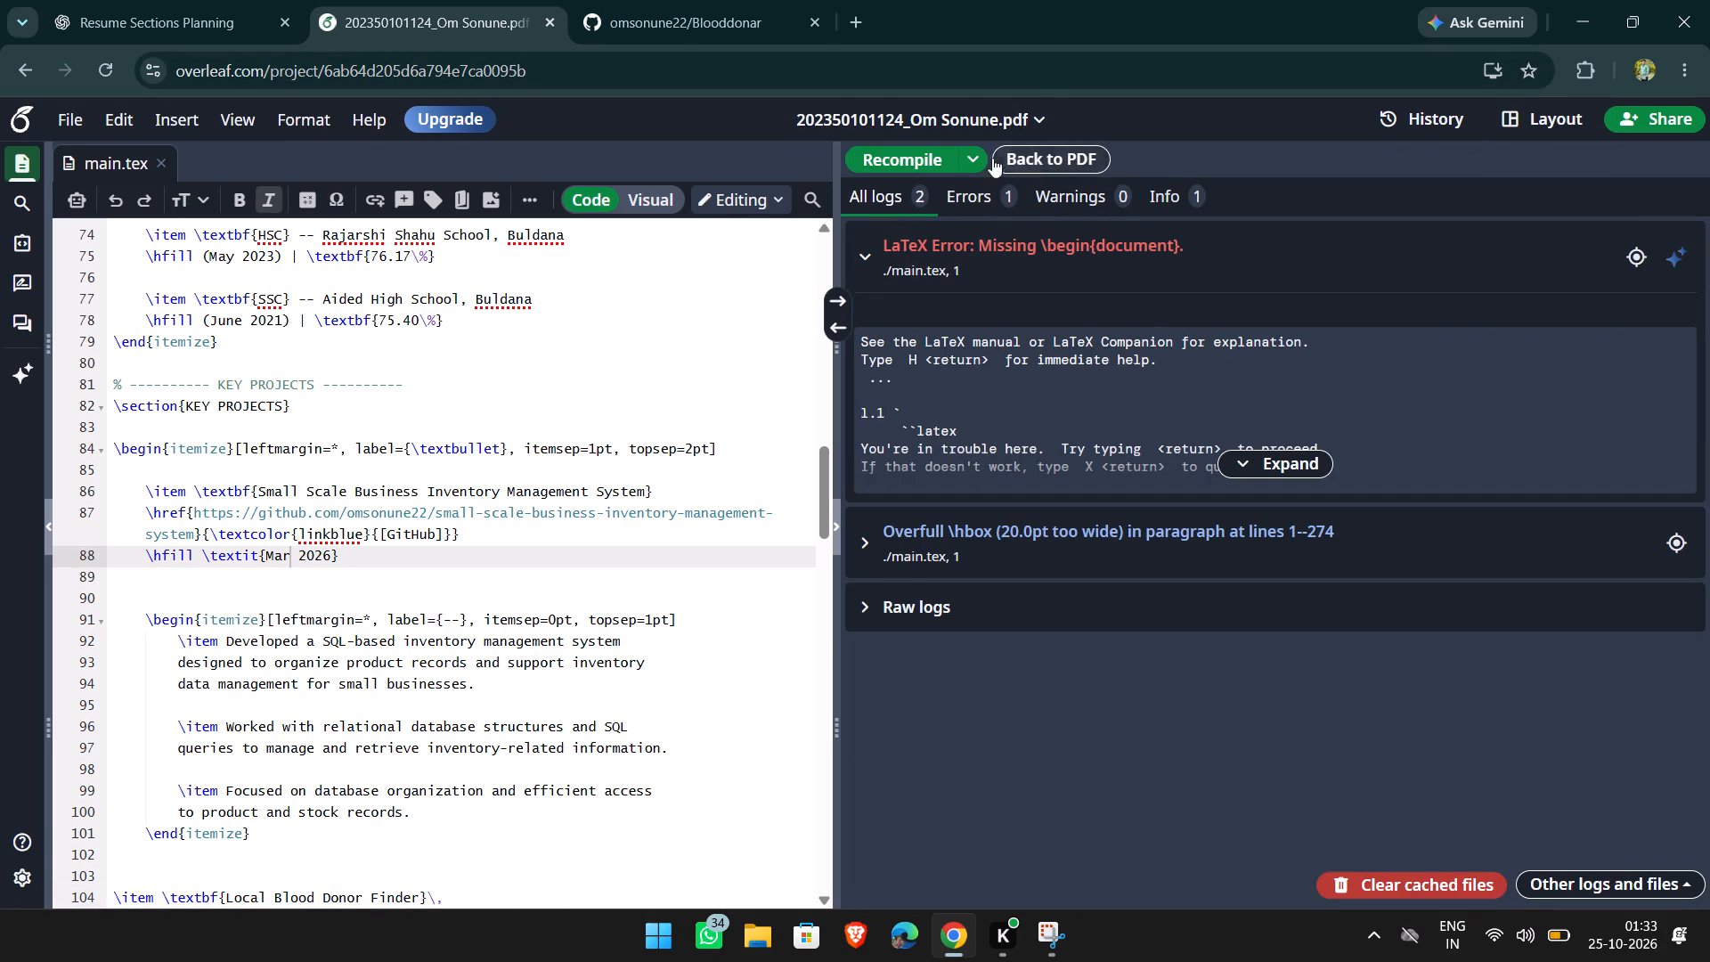
{"action": "left_click", "coordinate": [1053, 156]}
{"action": "scroll", "coordinate": [1056, 346], "scroll_direction": "up", "scroll_amount": 4}
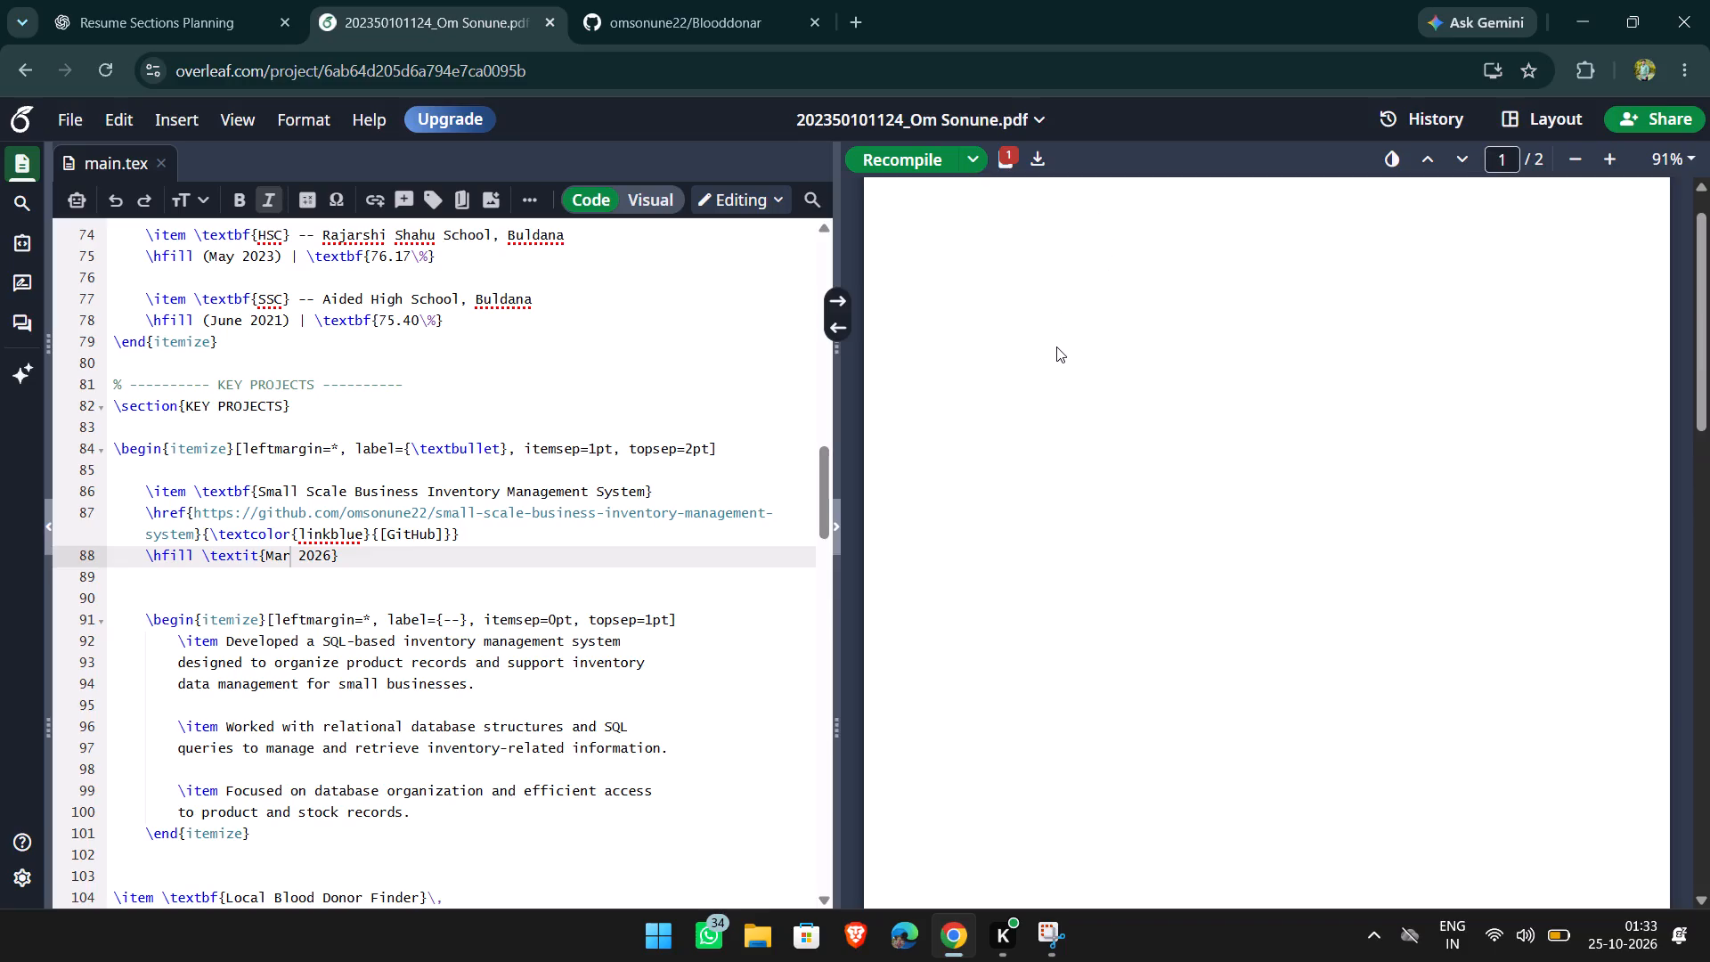
{"action": "scroll", "coordinate": [1056, 346], "scroll_direction": "down", "scroll_amount": 12}
{"action": "scroll", "coordinate": [1056, 318], "scroll_direction": "up", "scroll_amount": 3}
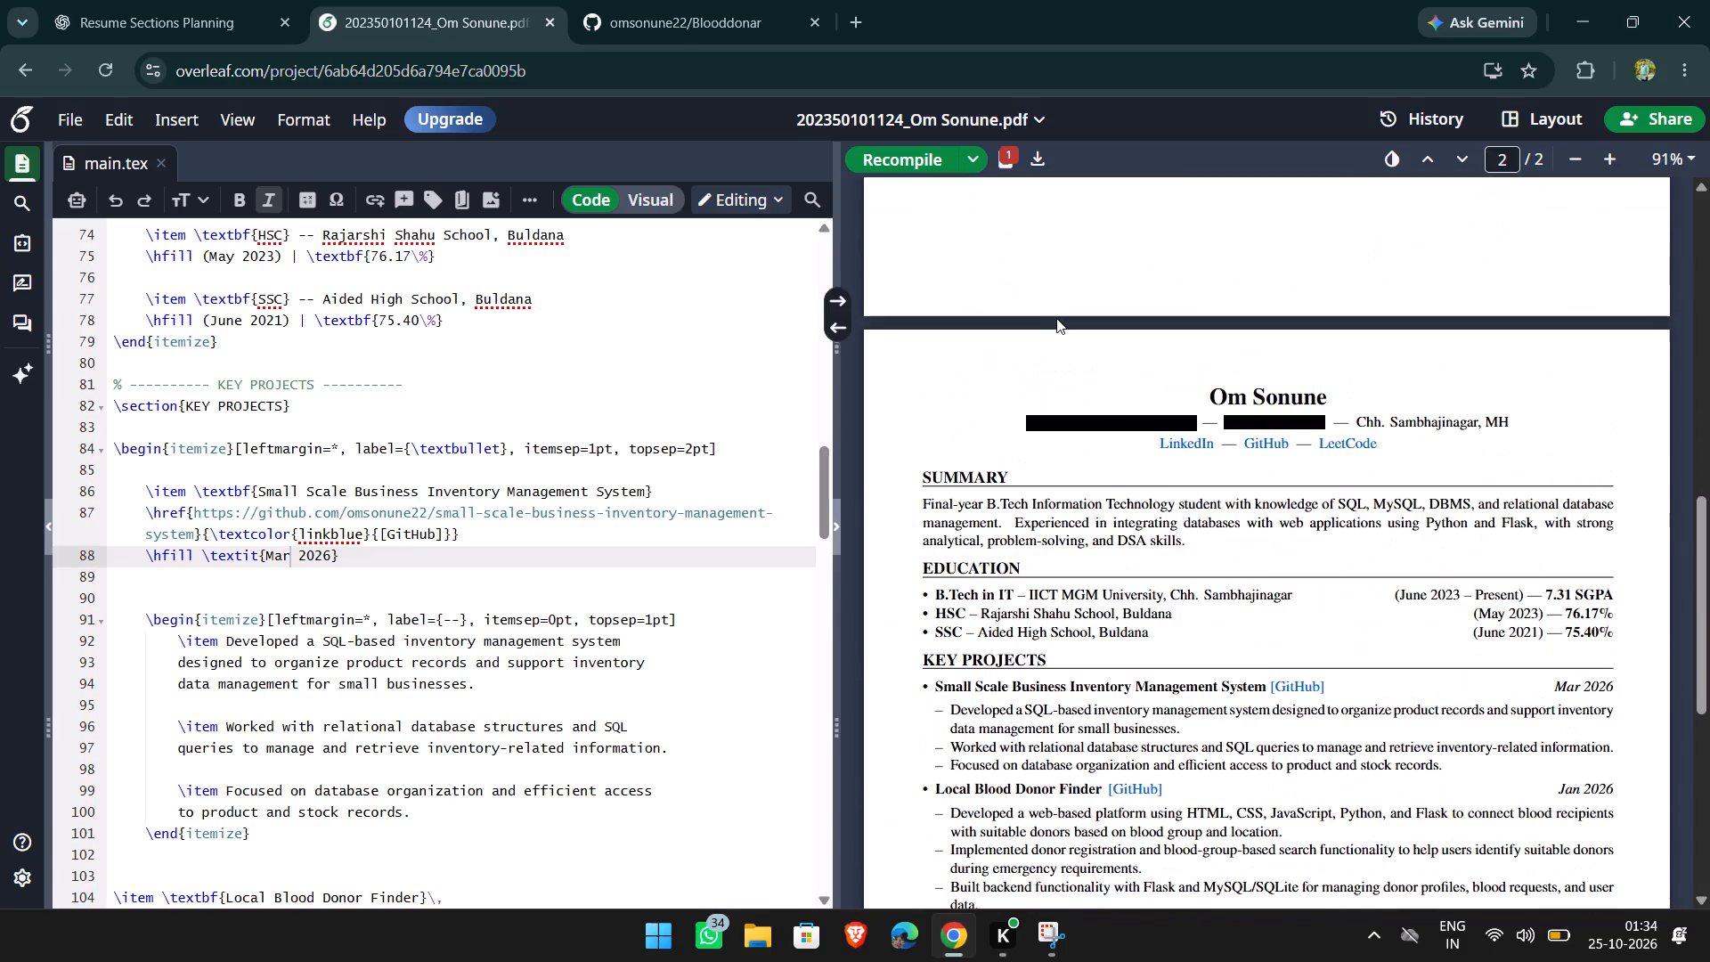
Reduce the PDF preview zoom to 83% and widen the preview pane by narrowing the code editor.
{"action": "scroll", "coordinate": [1065, 320], "scroll_direction": "down", "scroll_amount": 2}
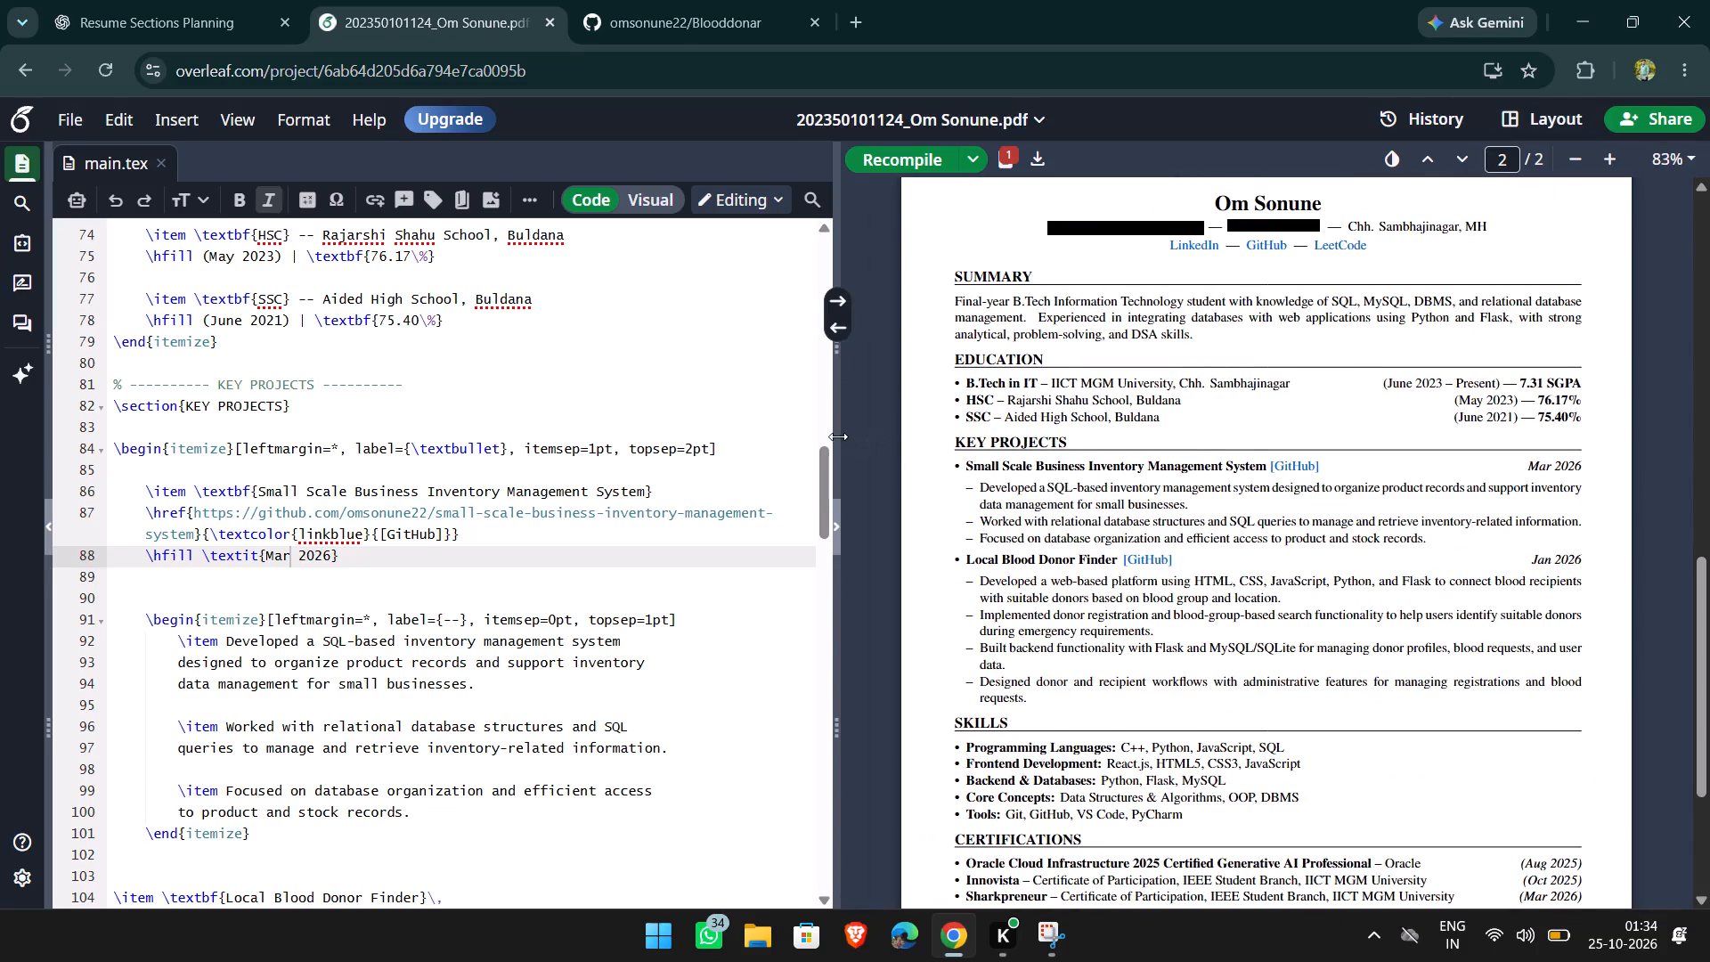
{"action": "left_click_drag", "start_coordinate": [838, 436], "coordinate": [639, 483]}
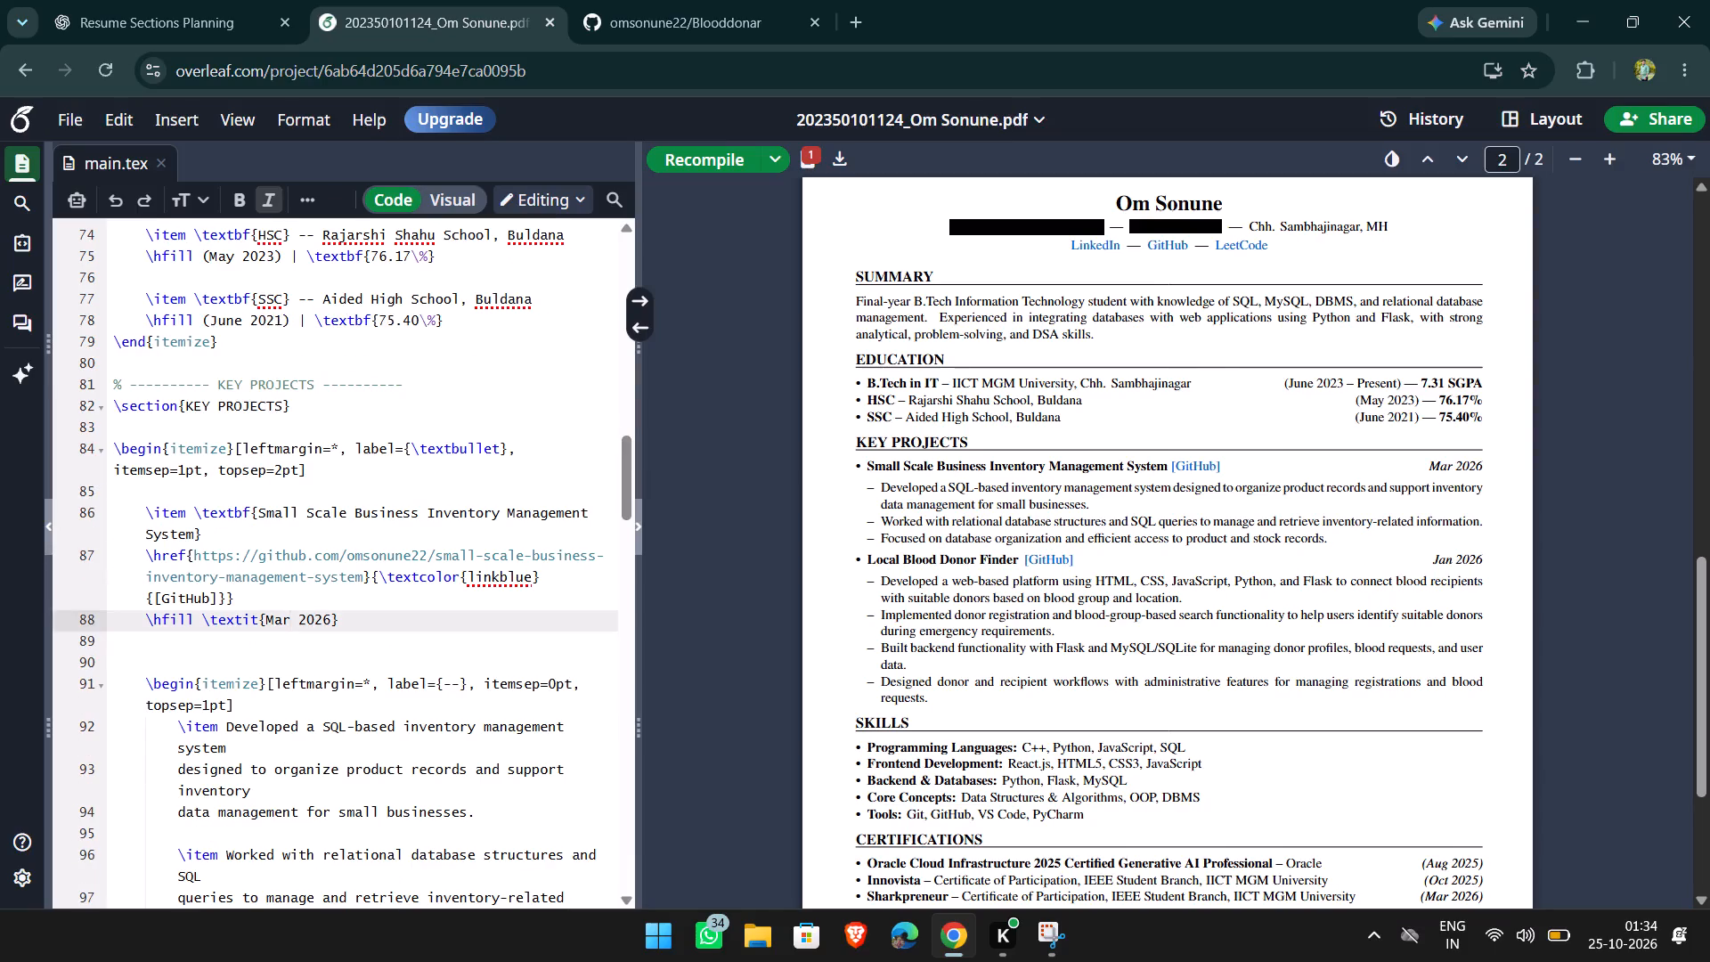
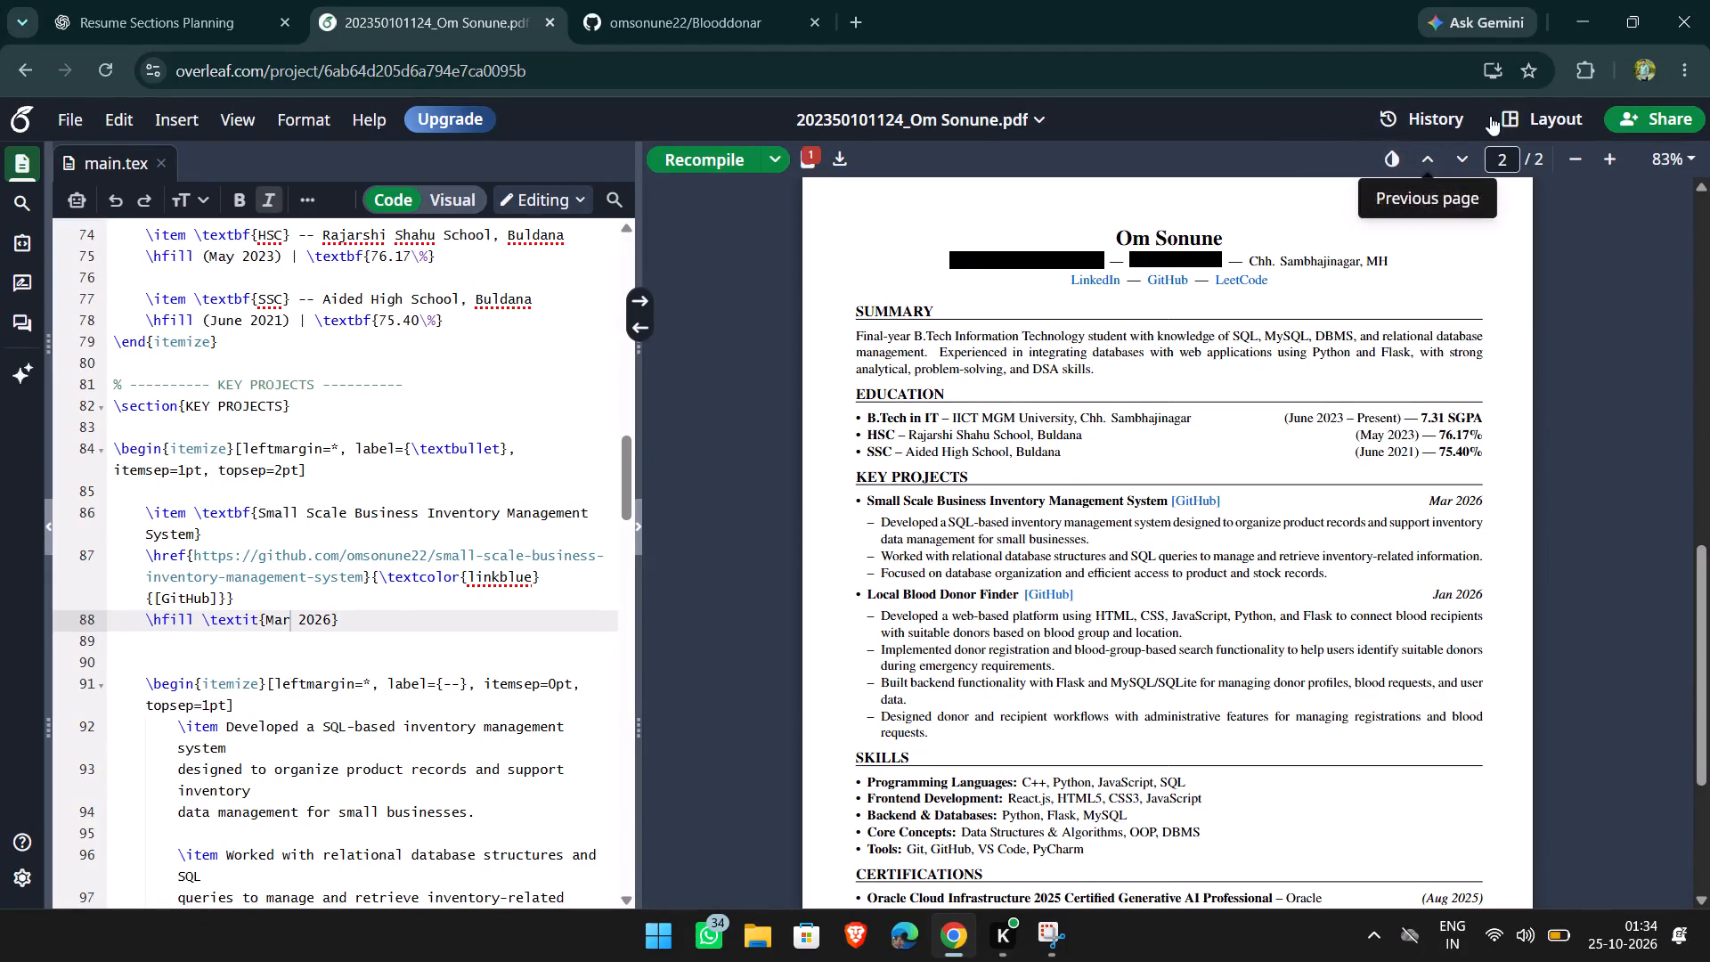
Examine both pages of the compiled PDF, checking where the resume content starts.
{"action": "left_click", "coordinate": [1566, 115]}
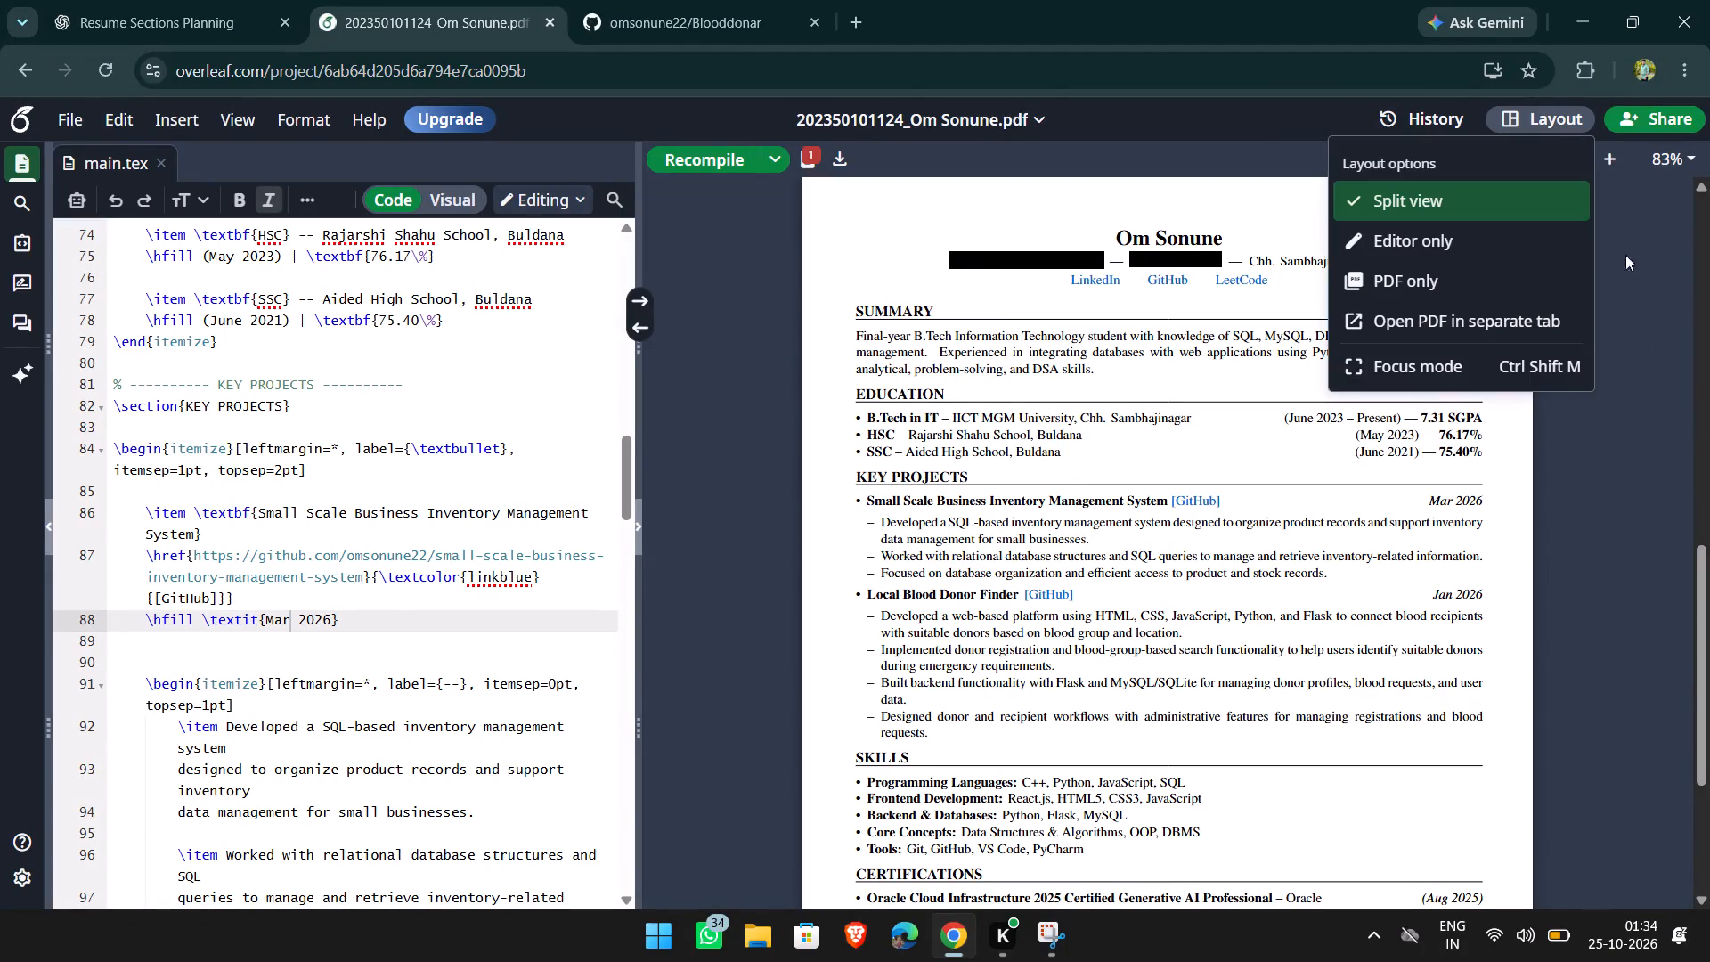
{"action": "left_click", "coordinate": [1608, 518]}
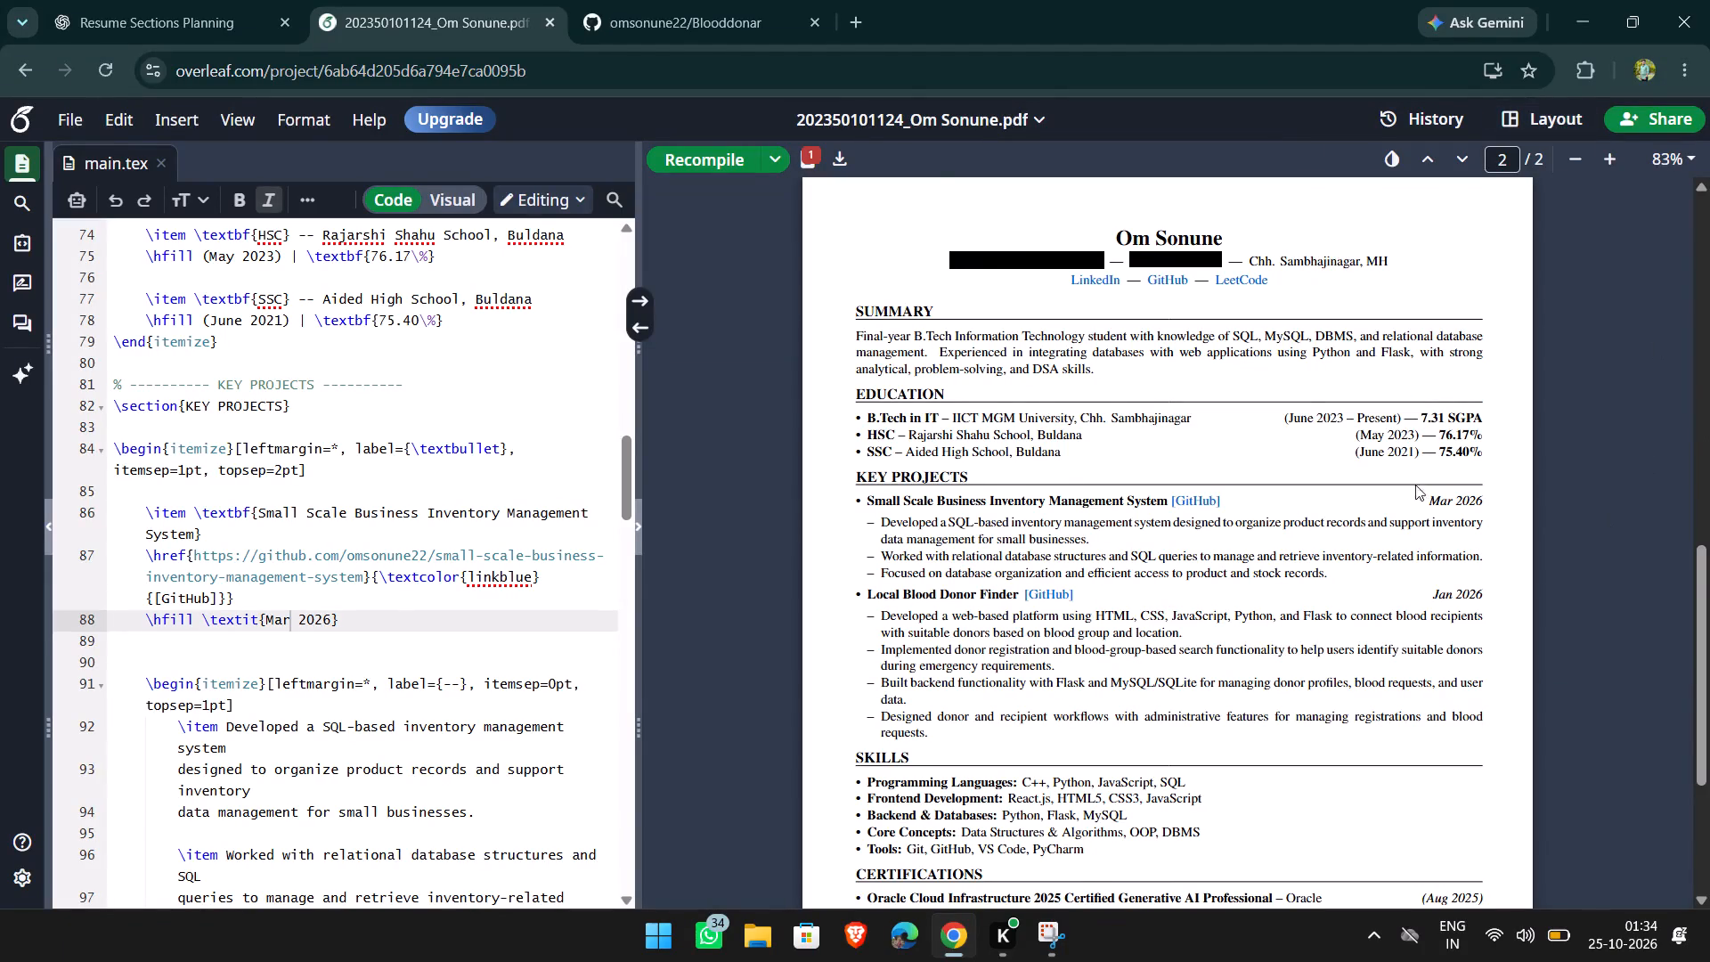
{"action": "scroll", "coordinate": [1405, 484], "scroll_direction": "down", "scroll_amount": 7}
{"action": "scroll", "coordinate": [1405, 484], "scroll_direction": "up", "scroll_amount": 4}
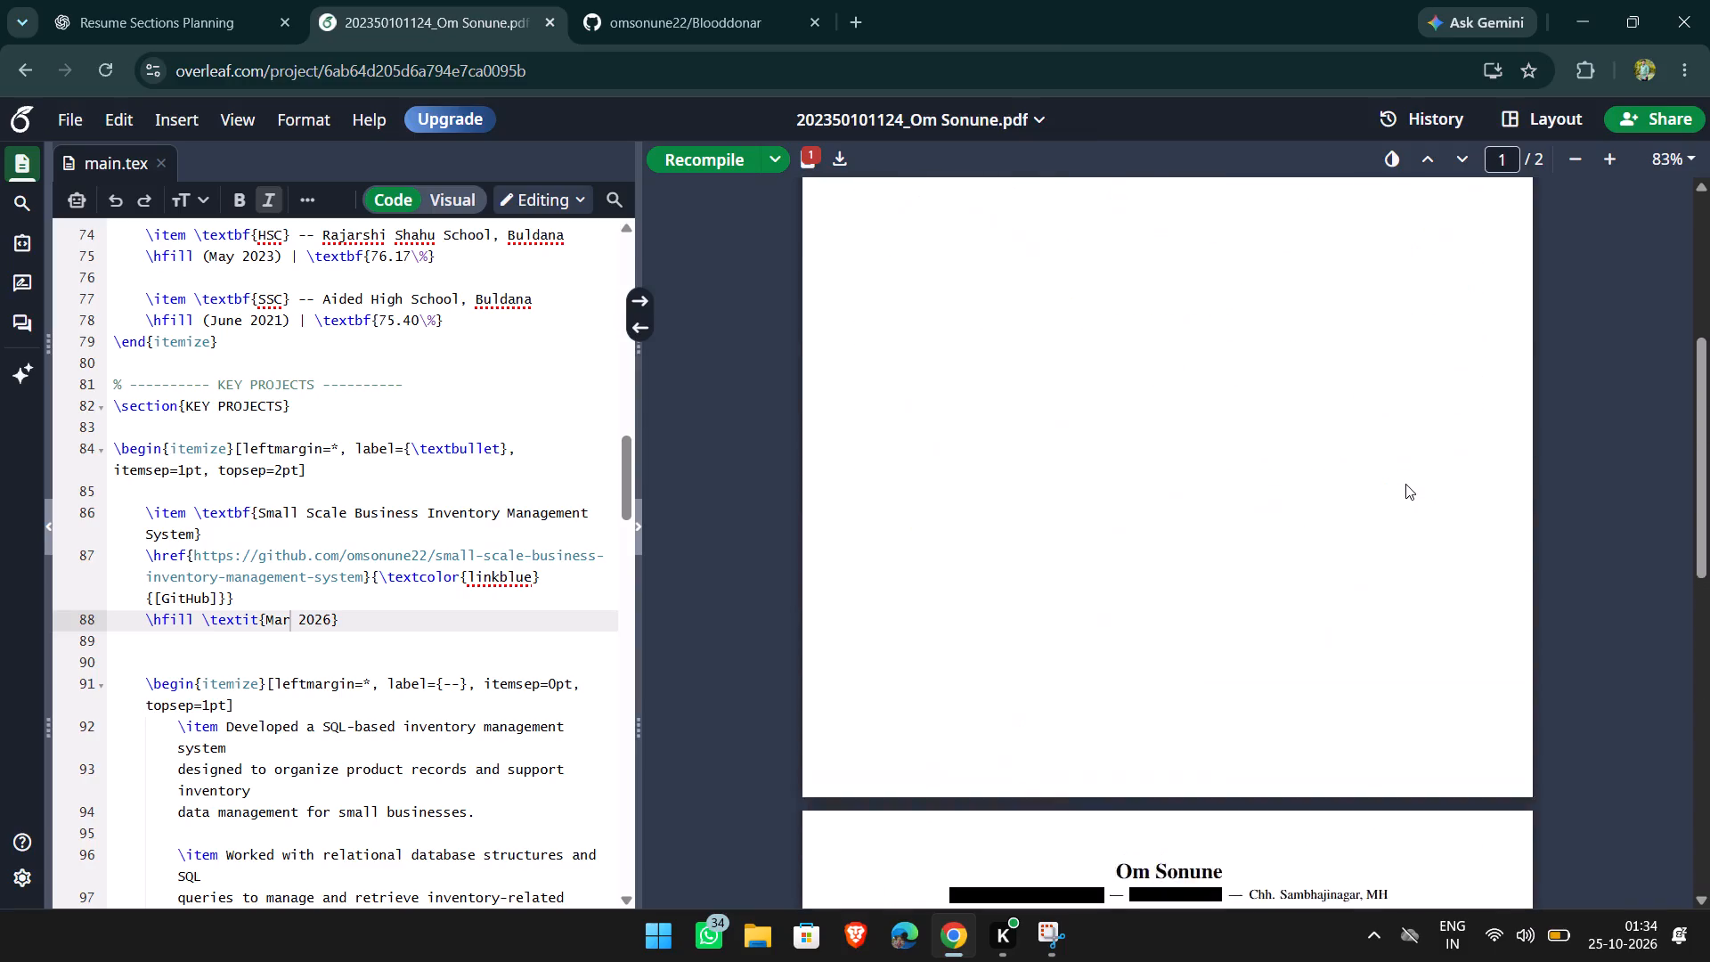
{"action": "scroll", "coordinate": [1405, 484], "scroll_direction": "down", "scroll_amount": 6}
{"action": "scroll", "coordinate": [1405, 484], "scroll_direction": "up", "scroll_amount": 1}
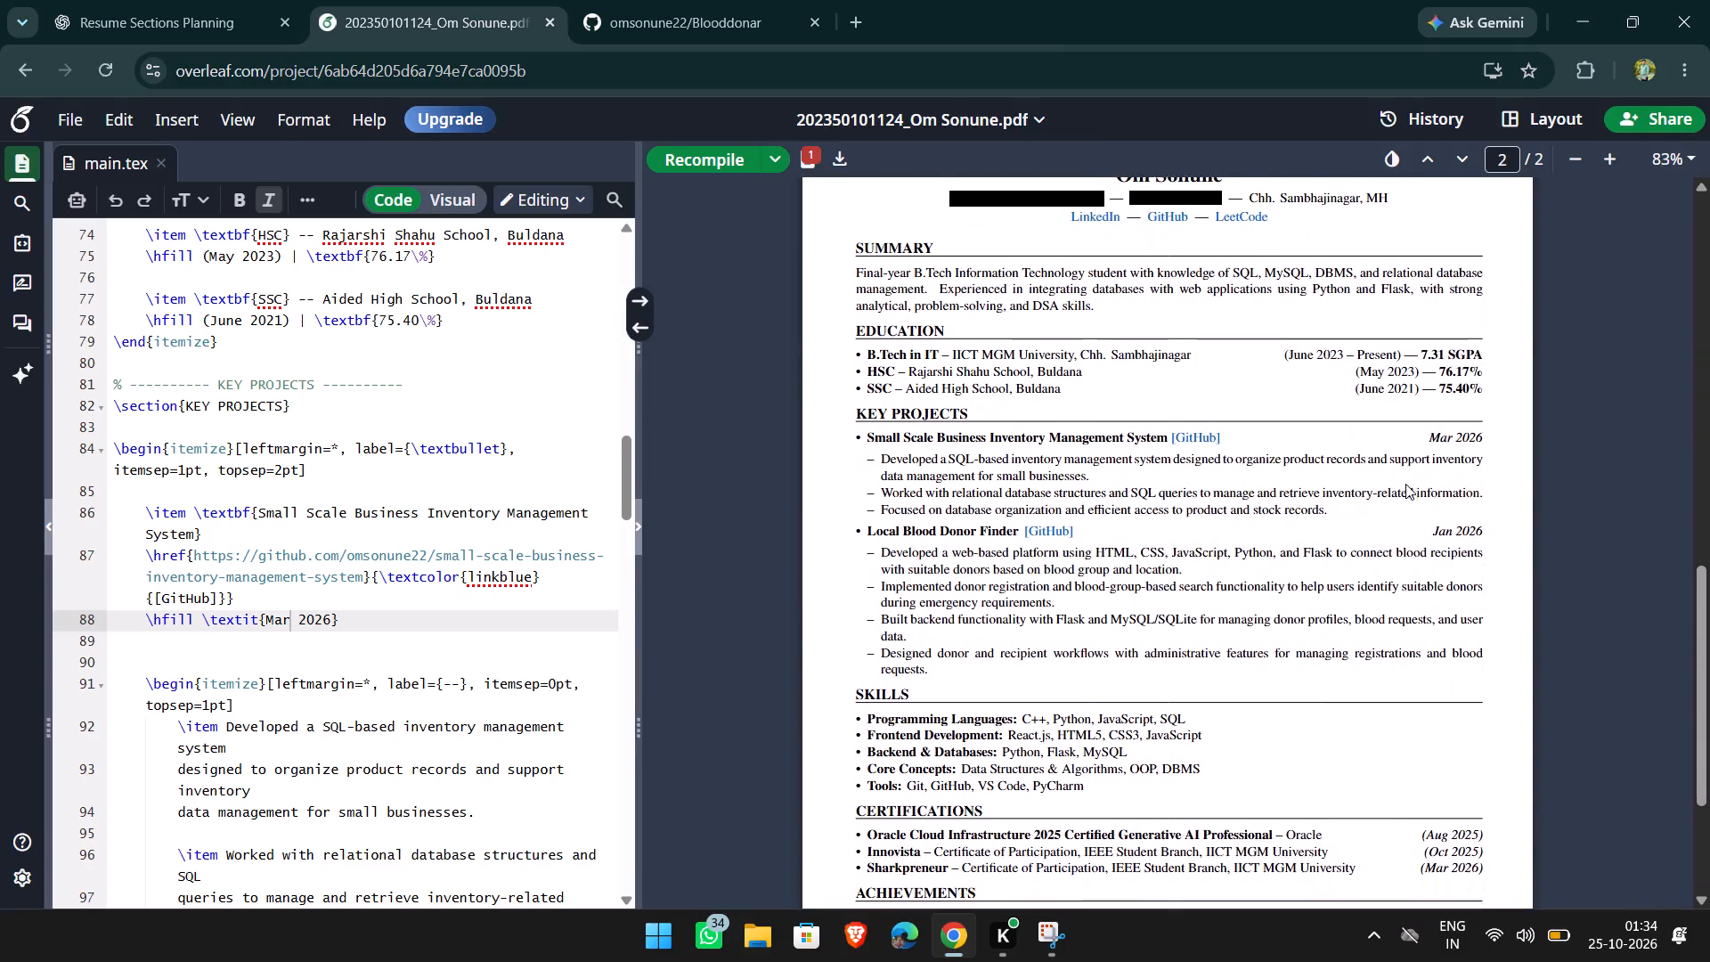
{"action": "scroll", "coordinate": [1405, 484], "scroll_direction": "up", "scroll_amount": 2}
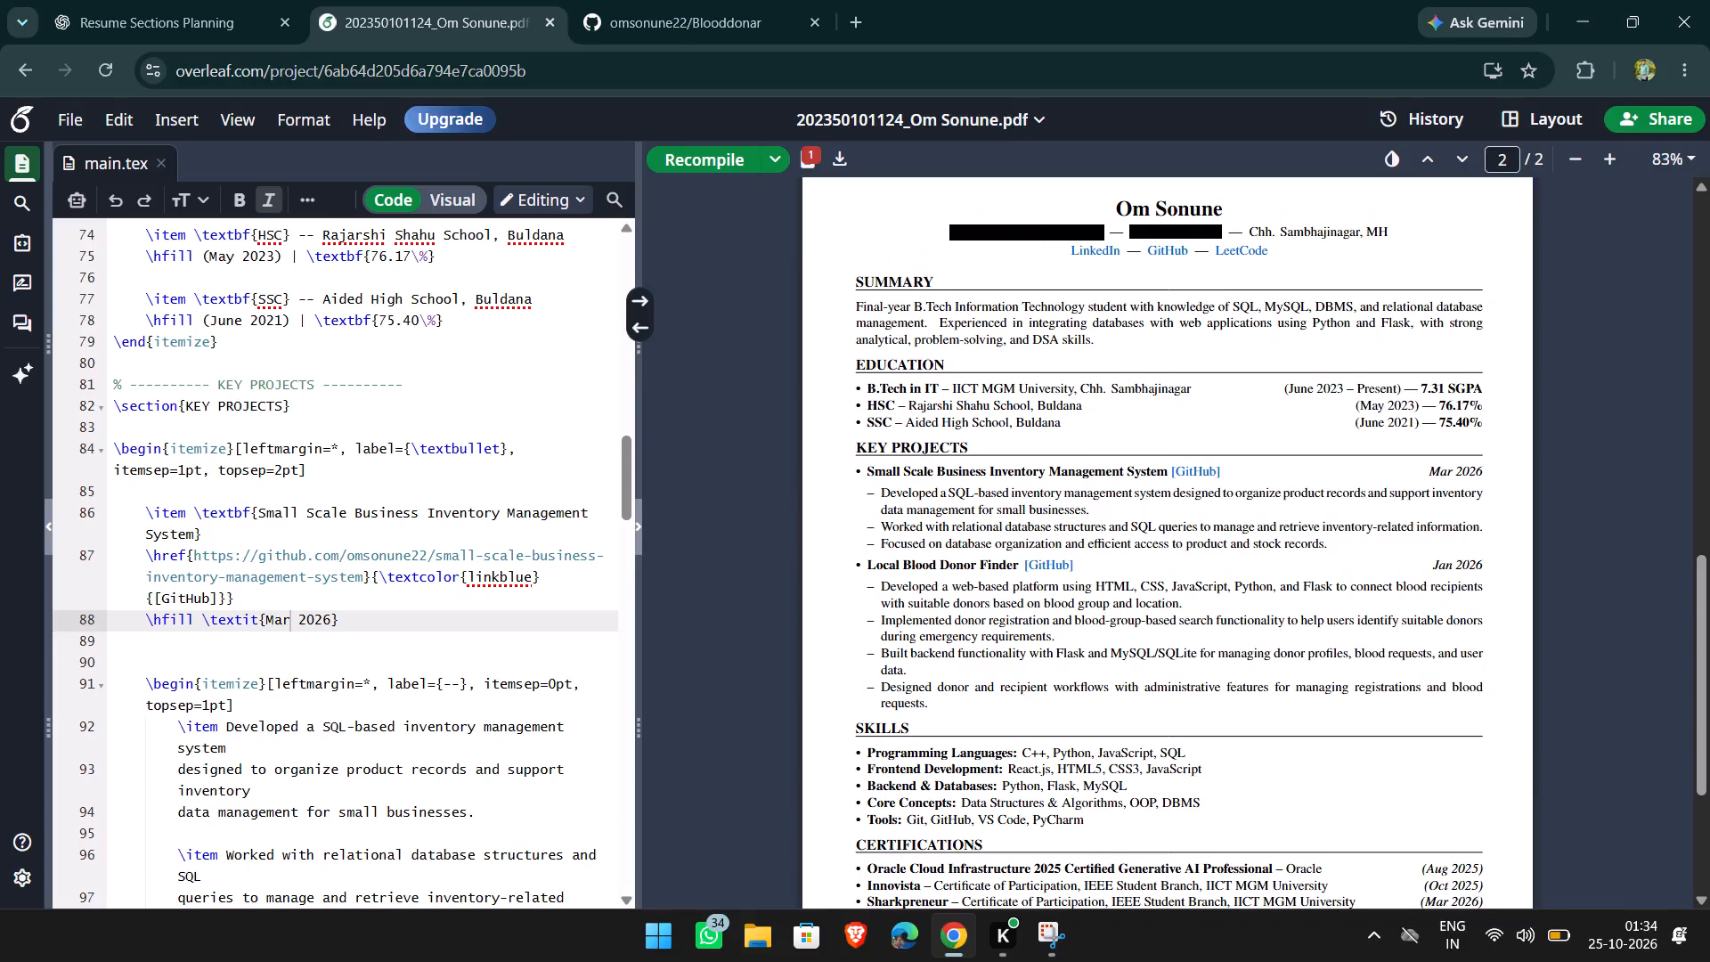
{"action": "scroll", "coordinate": [1130, 526], "scroll_direction": "up", "scroll_amount": 3}
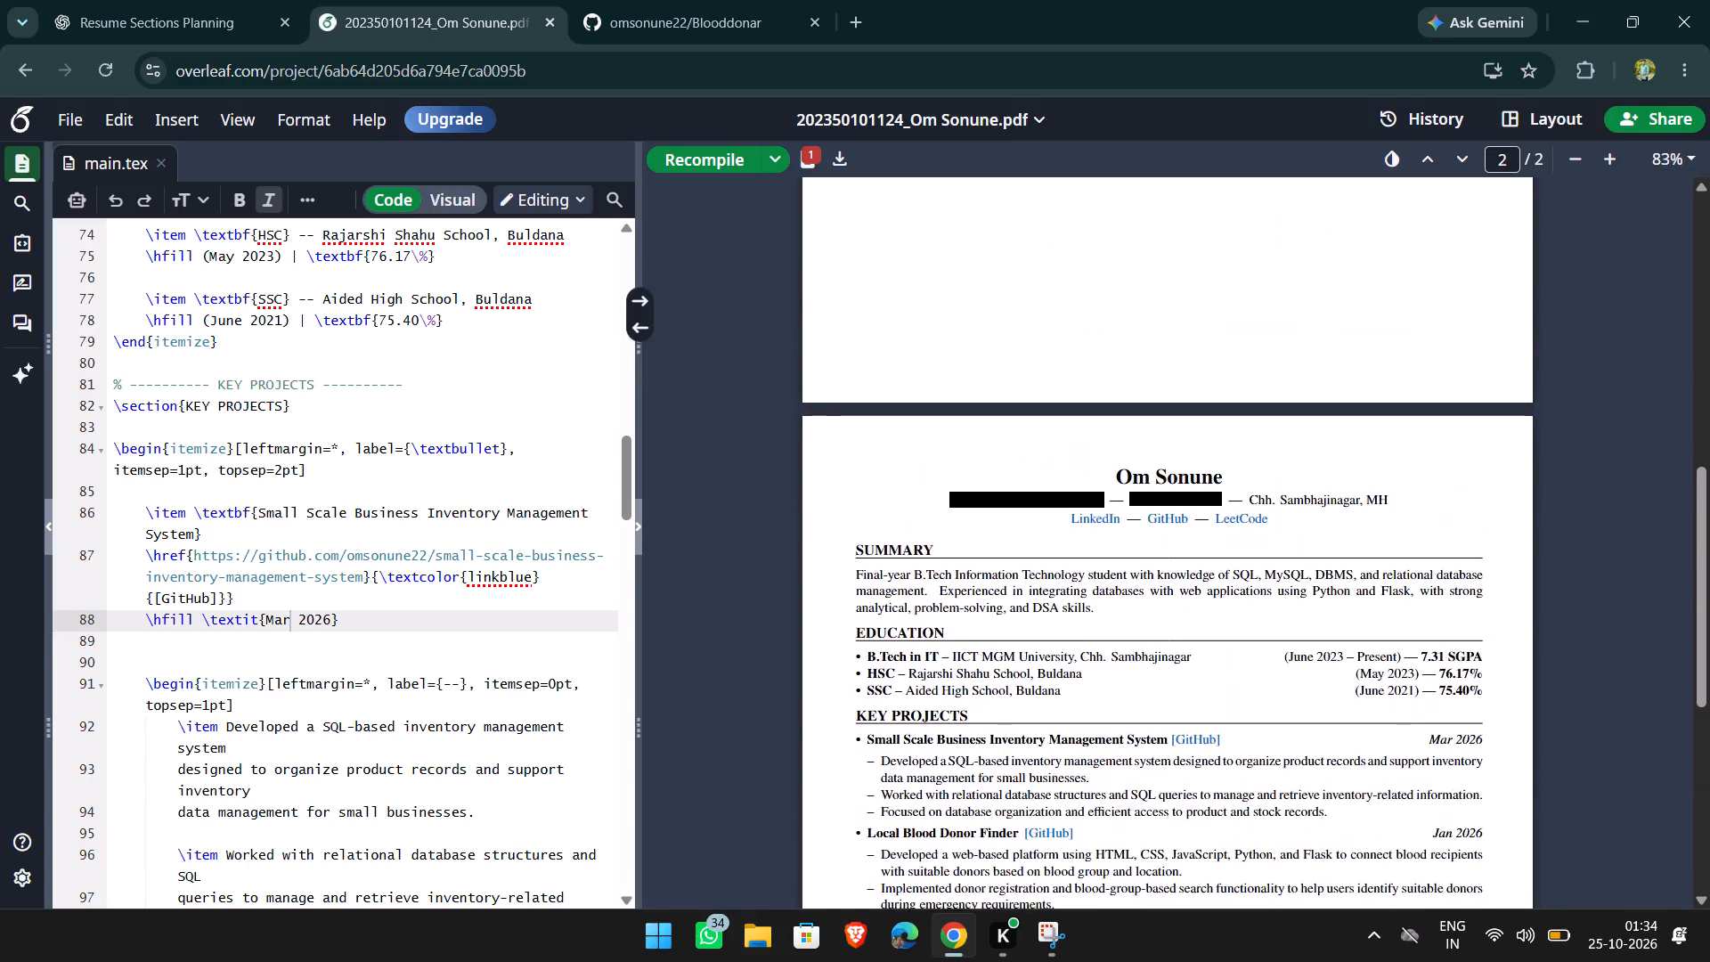
{"action": "scroll", "coordinate": [1130, 526], "scroll_direction": "up", "scroll_amount": 5}
Delete the stray ```latex line above \documentclass at the very start of main.tex.
{"action": "scroll", "coordinate": [392, 413], "scroll_direction": "up", "scroll_amount": 7}
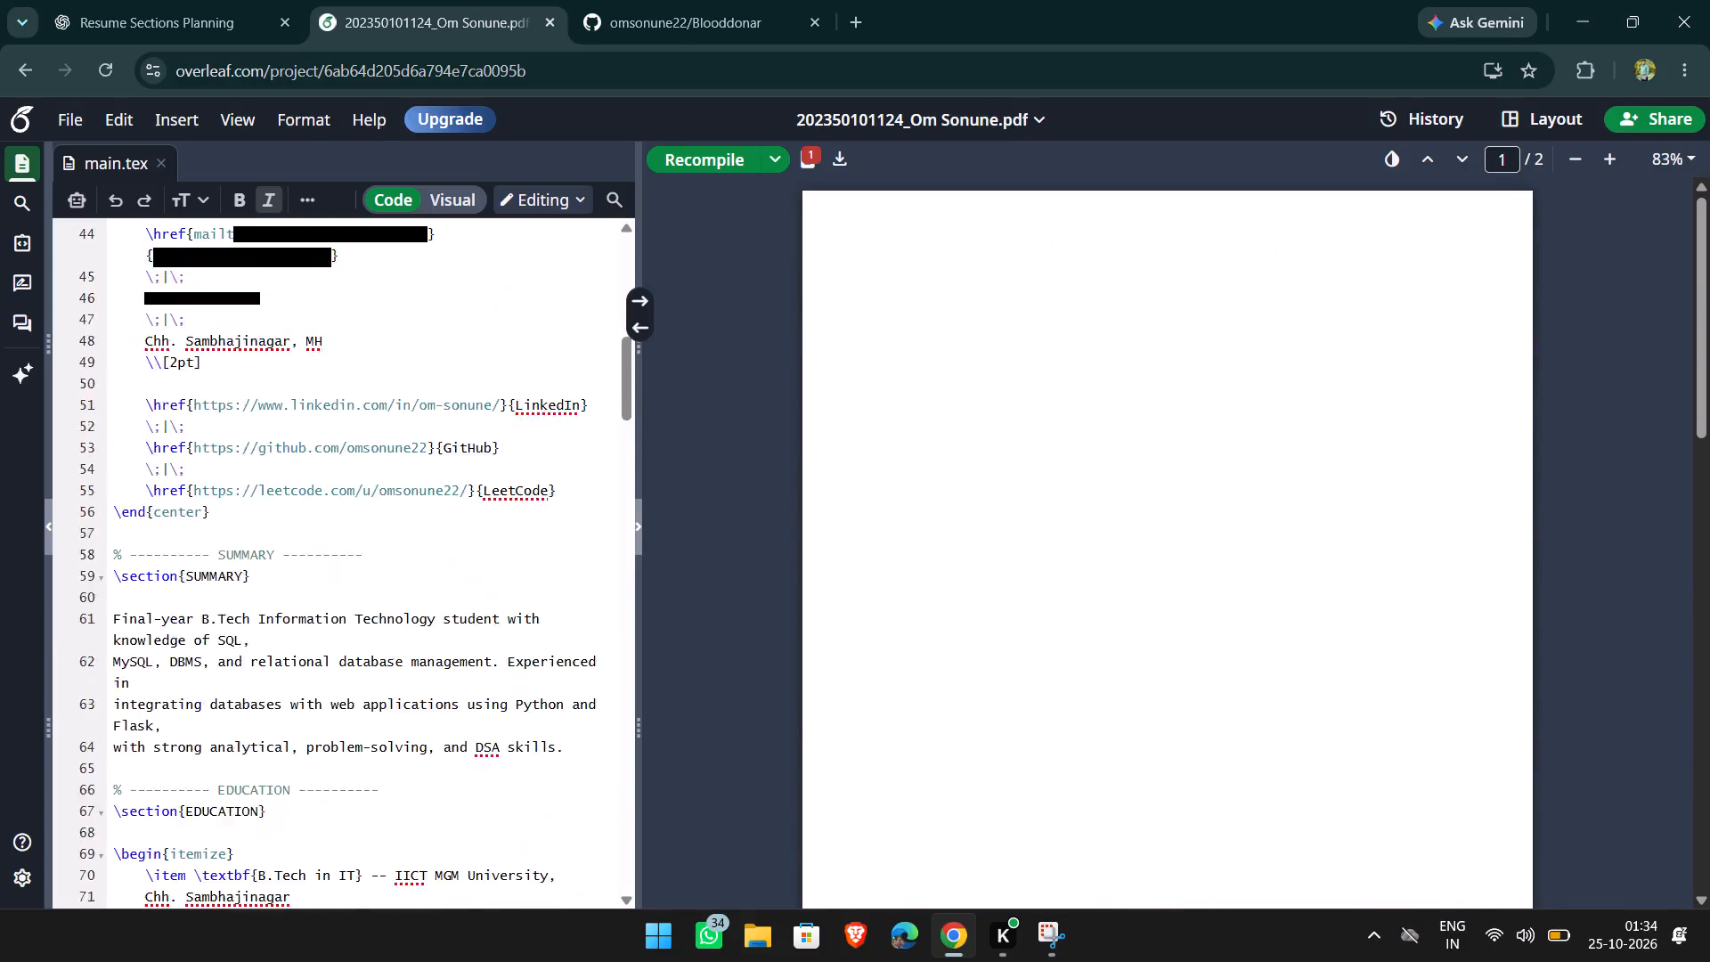
{"action": "scroll", "coordinate": [392, 413], "scroll_direction": "up", "scroll_amount": 8}
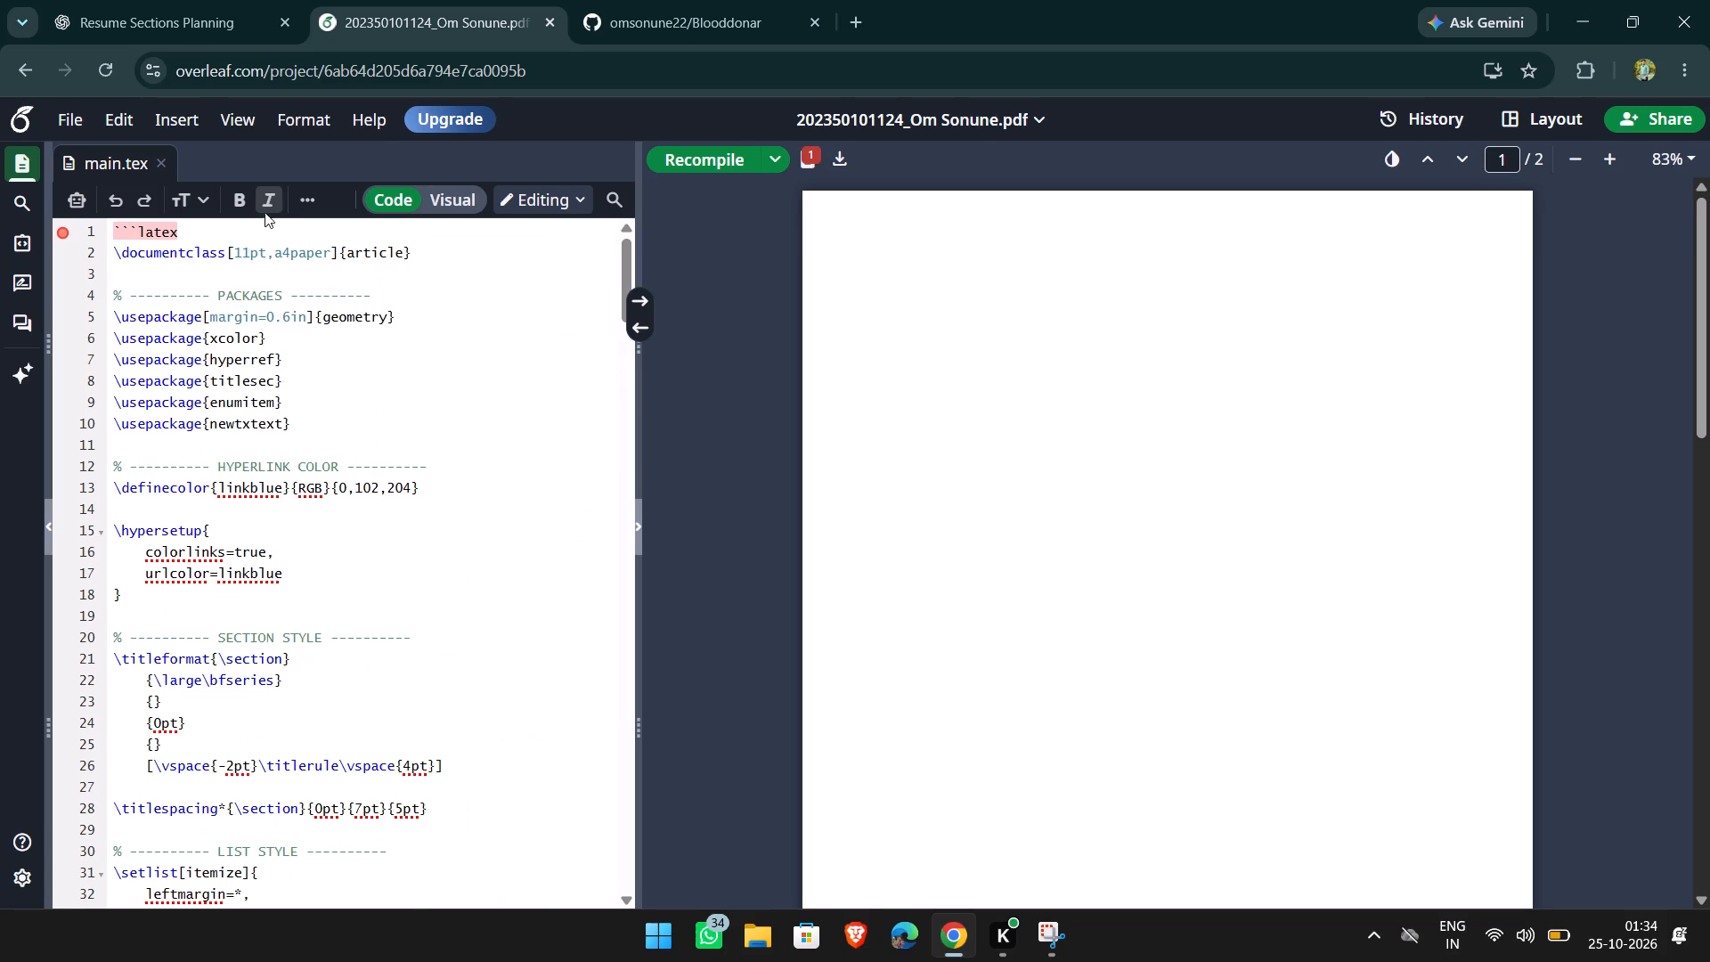
{"action": "left_click", "coordinate": [240, 222]}
{"action": "triple_click", "coordinate": [240, 222]}
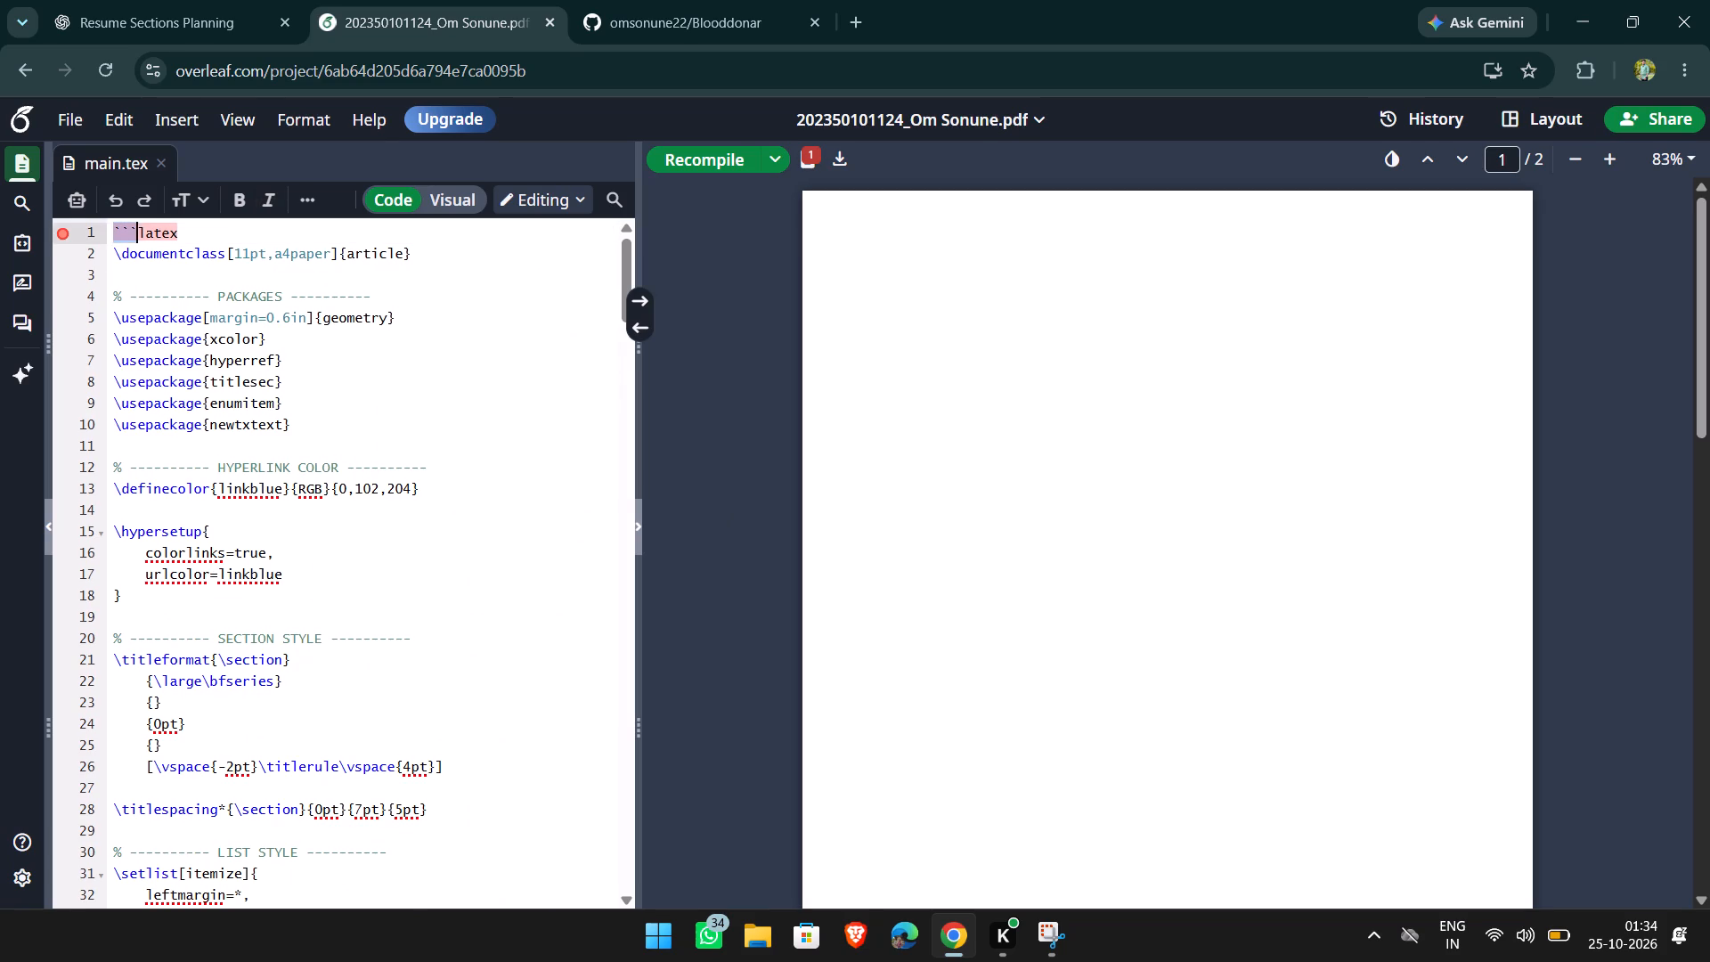
{"action": "key", "text": "BackSpace"}
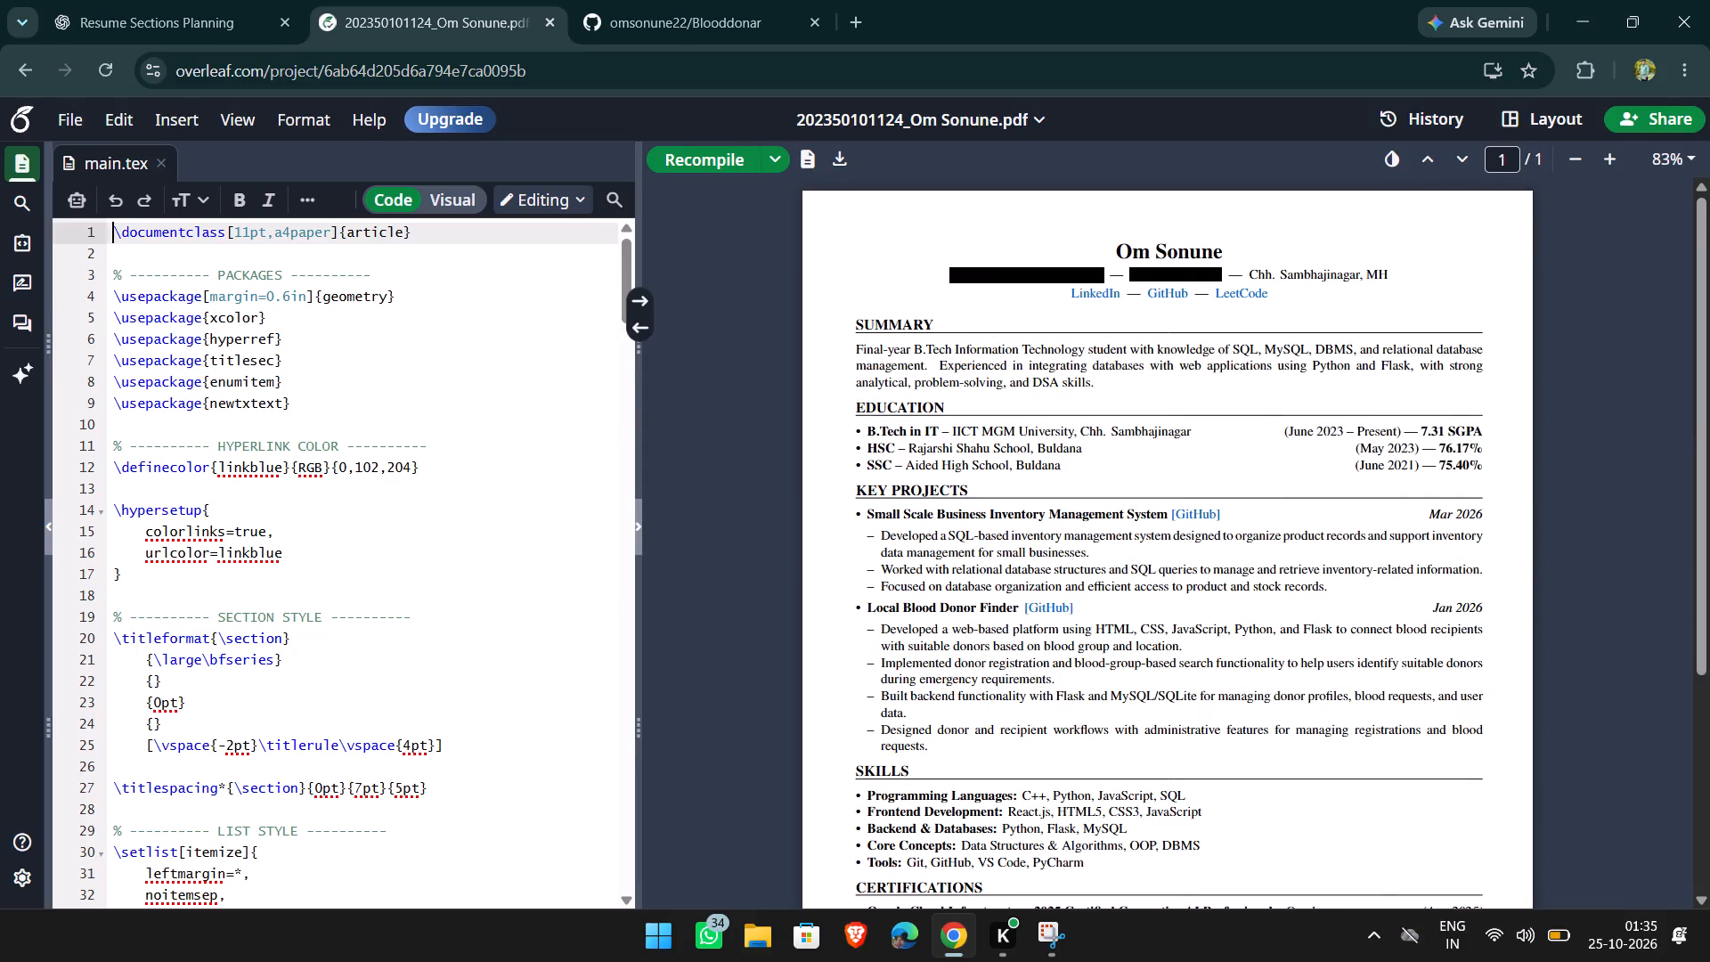
Review the recompiled resume PDF from the Summary through Positions of Responsibility, checking its content and layout.
{"action": "scroll", "coordinate": [935, 537], "scroll_direction": "up", "scroll_amount": 4}
{"action": "scroll", "coordinate": [935, 537], "scroll_direction": "down", "scroll_amount": 4}
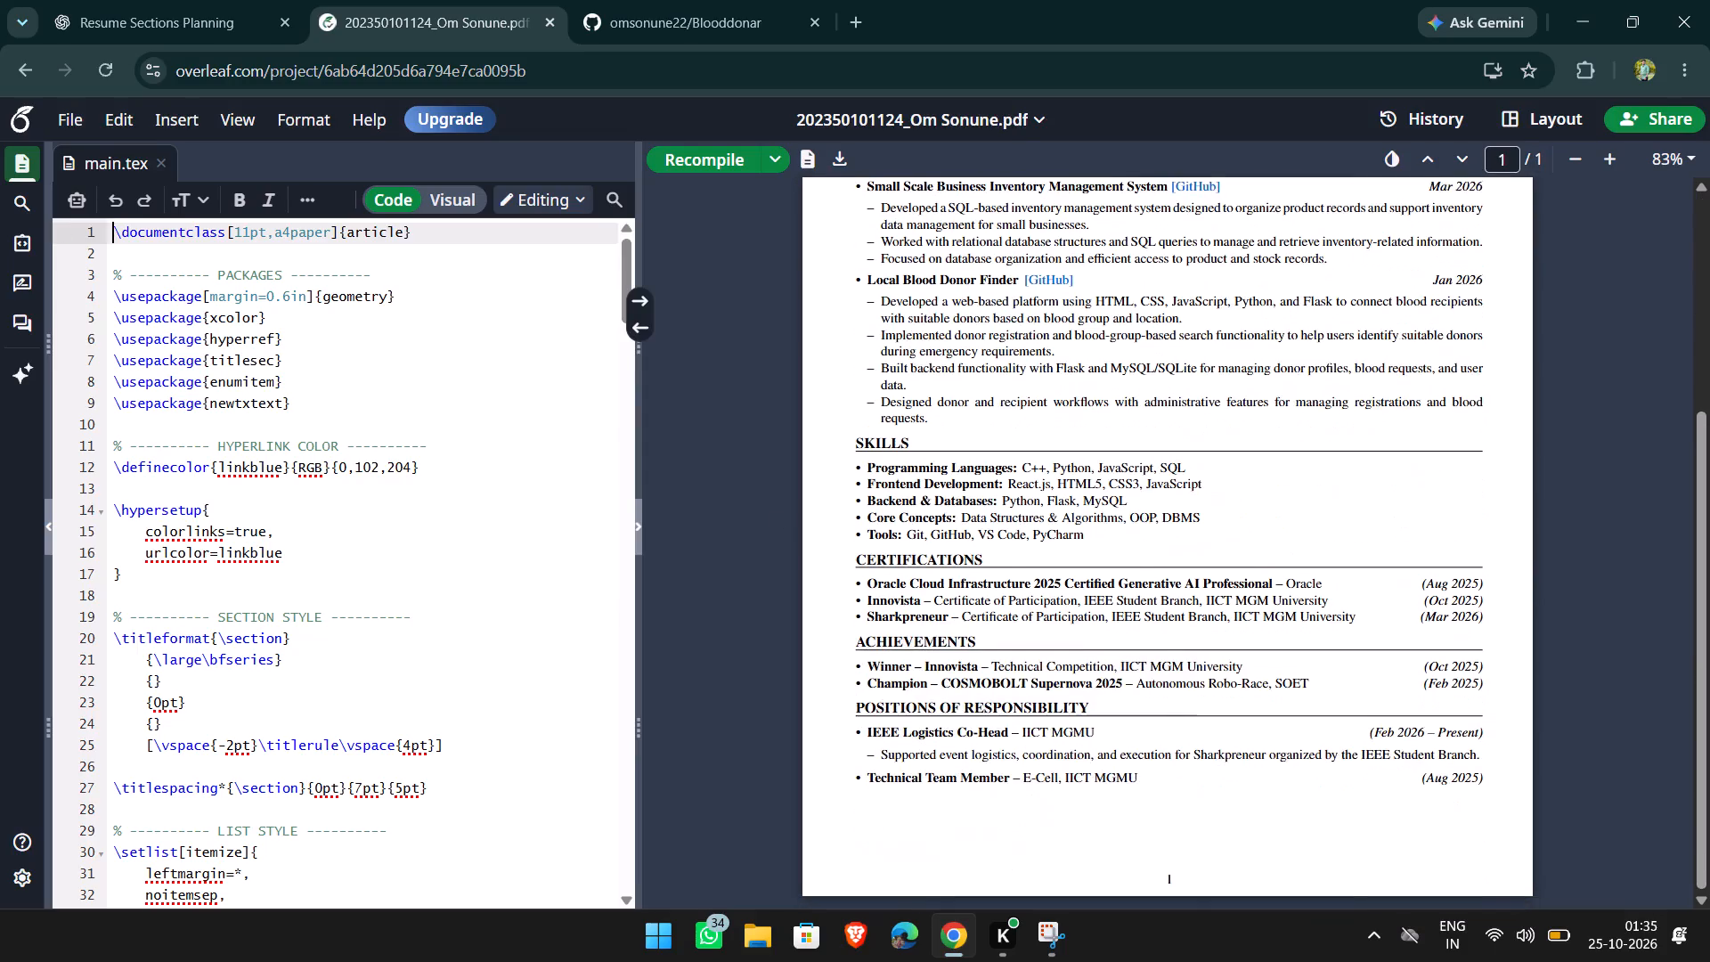
{"action": "scroll", "coordinate": [935, 537], "scroll_direction": "down", "scroll_amount": 2}
{"action": "scroll", "coordinate": [935, 537], "scroll_direction": "up", "scroll_amount": 5}
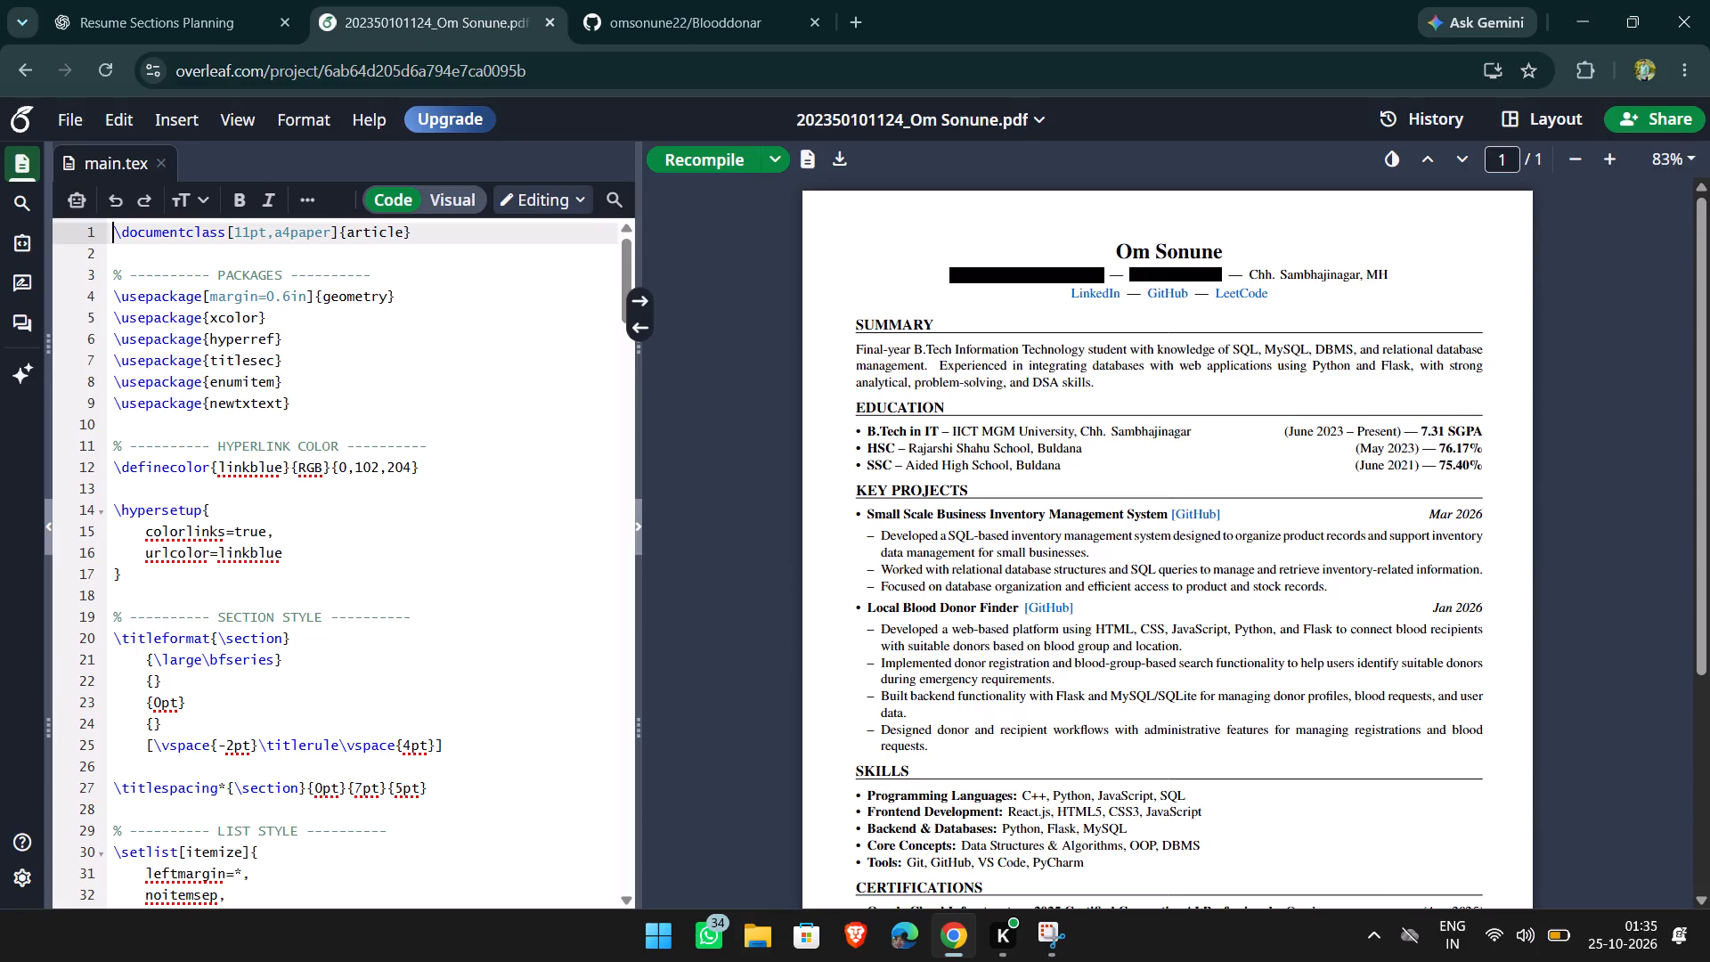
{"action": "left_click_drag", "start_coordinate": [1225, 350], "coordinate": [1445, 355]}
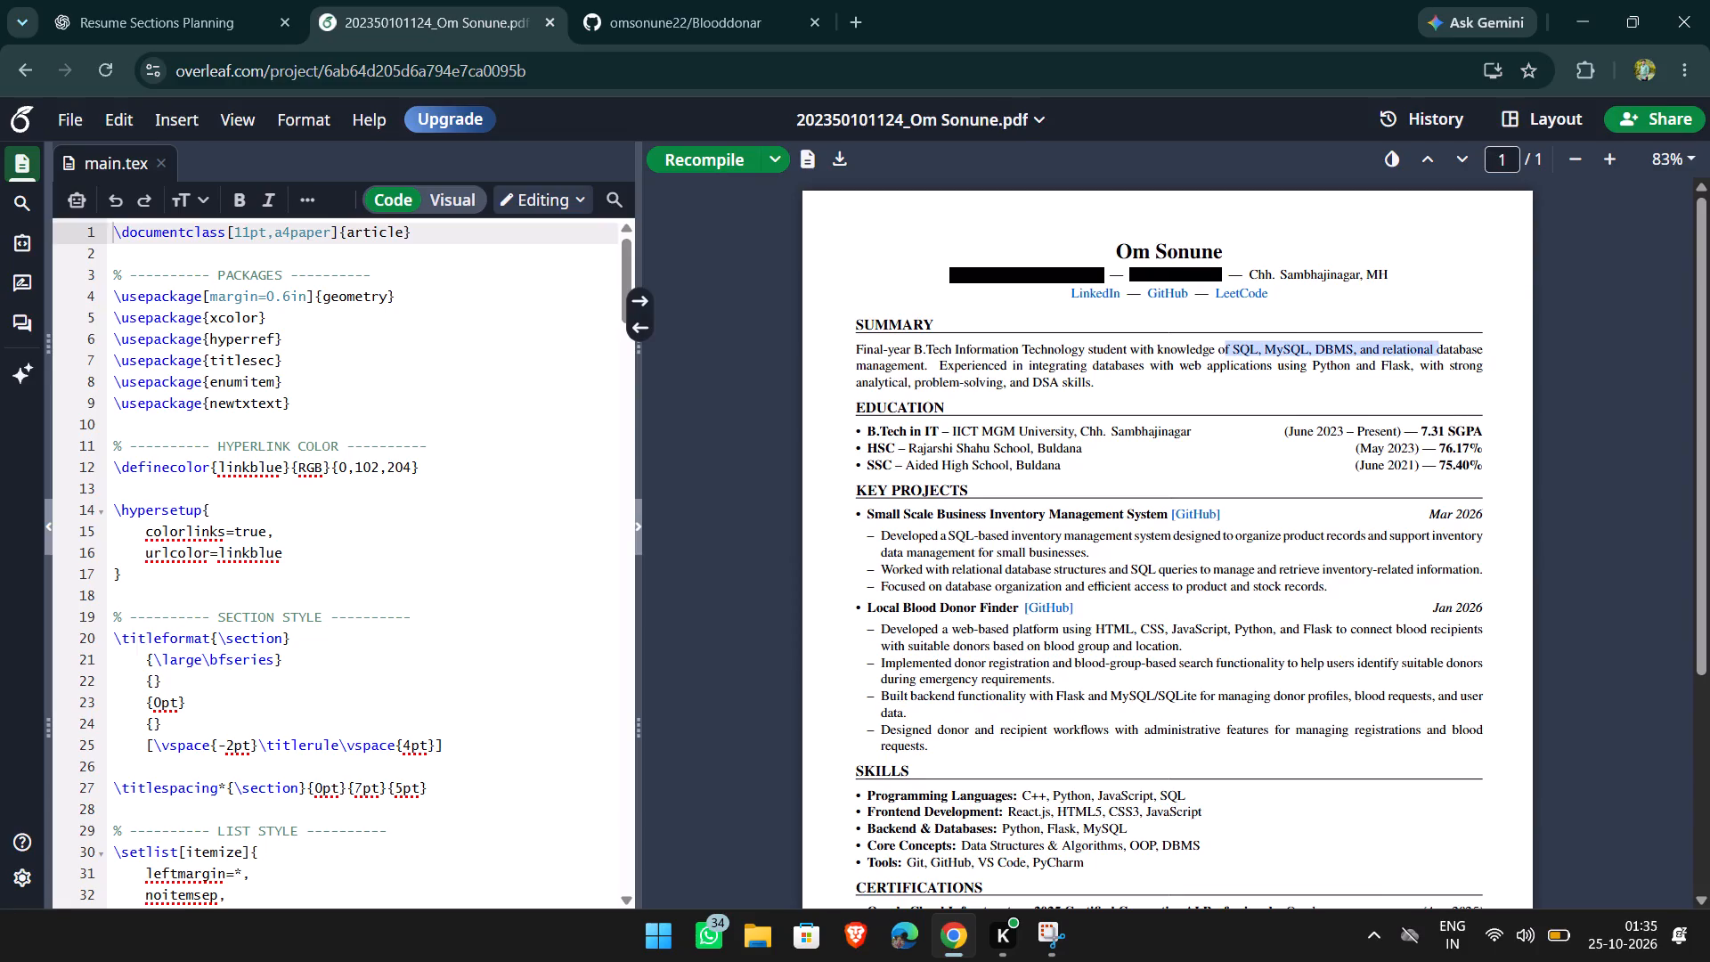
{"action": "left_click_drag", "start_coordinate": [1445, 355], "coordinate": [1355, 345]}
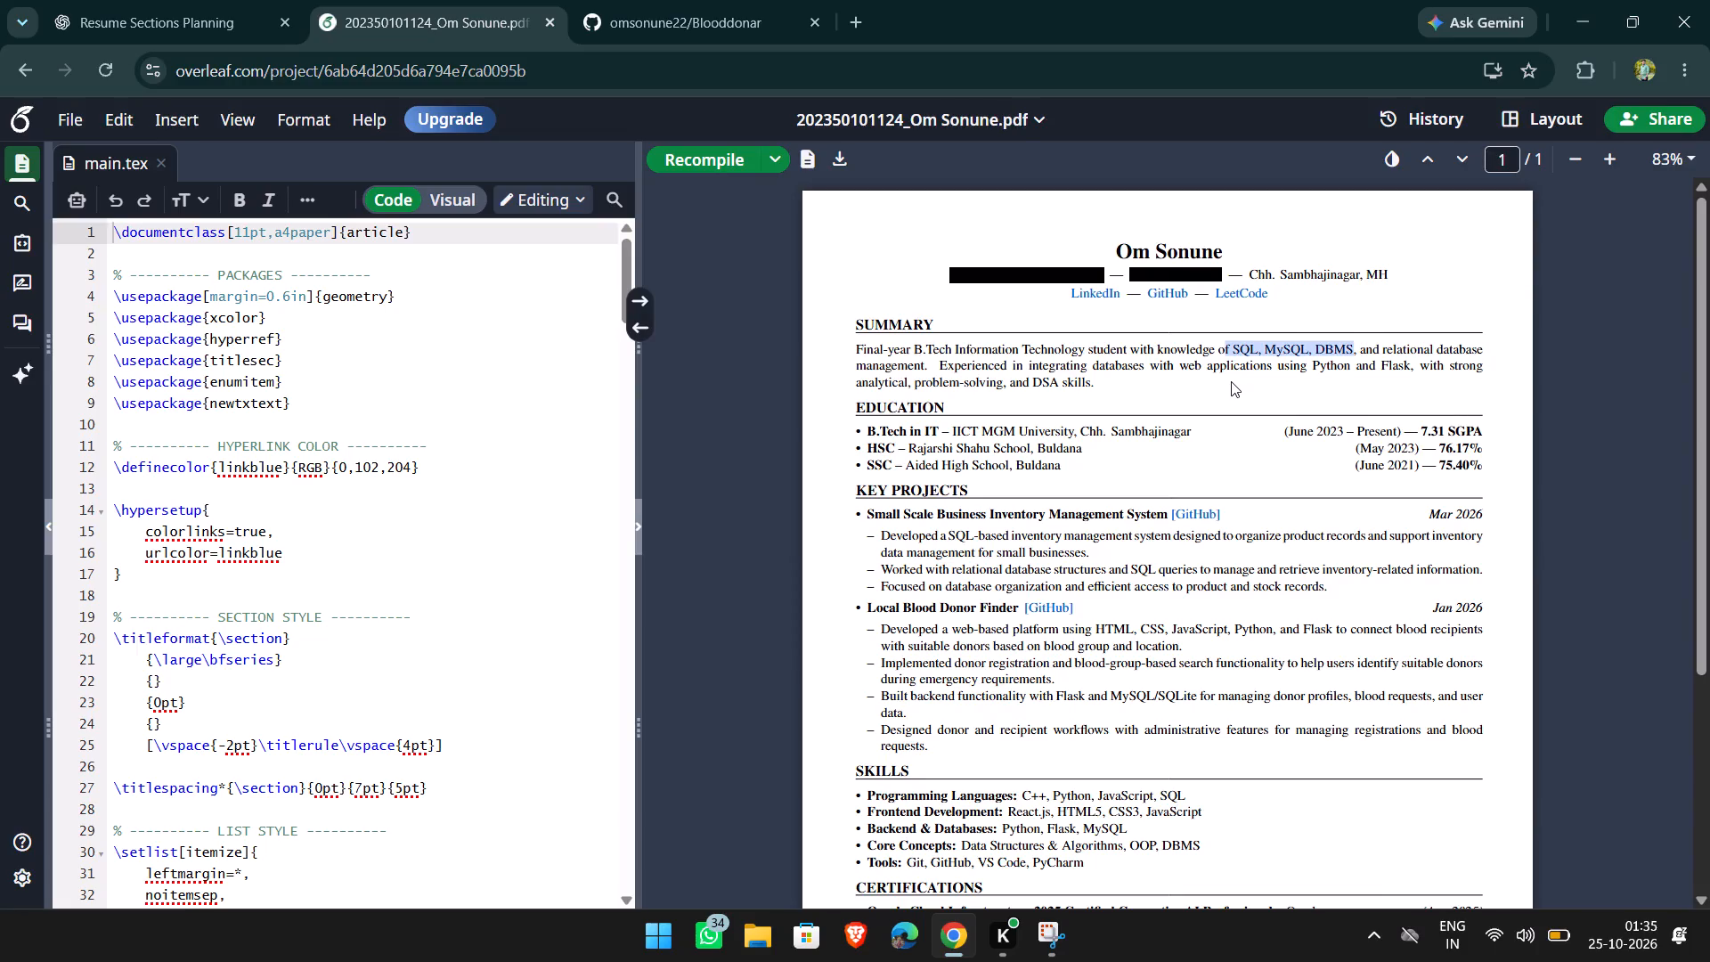
{"action": "left_click", "coordinate": [1231, 381]}
{"action": "scroll", "coordinate": [989, 412], "scroll_direction": "down", "scroll_amount": 3}
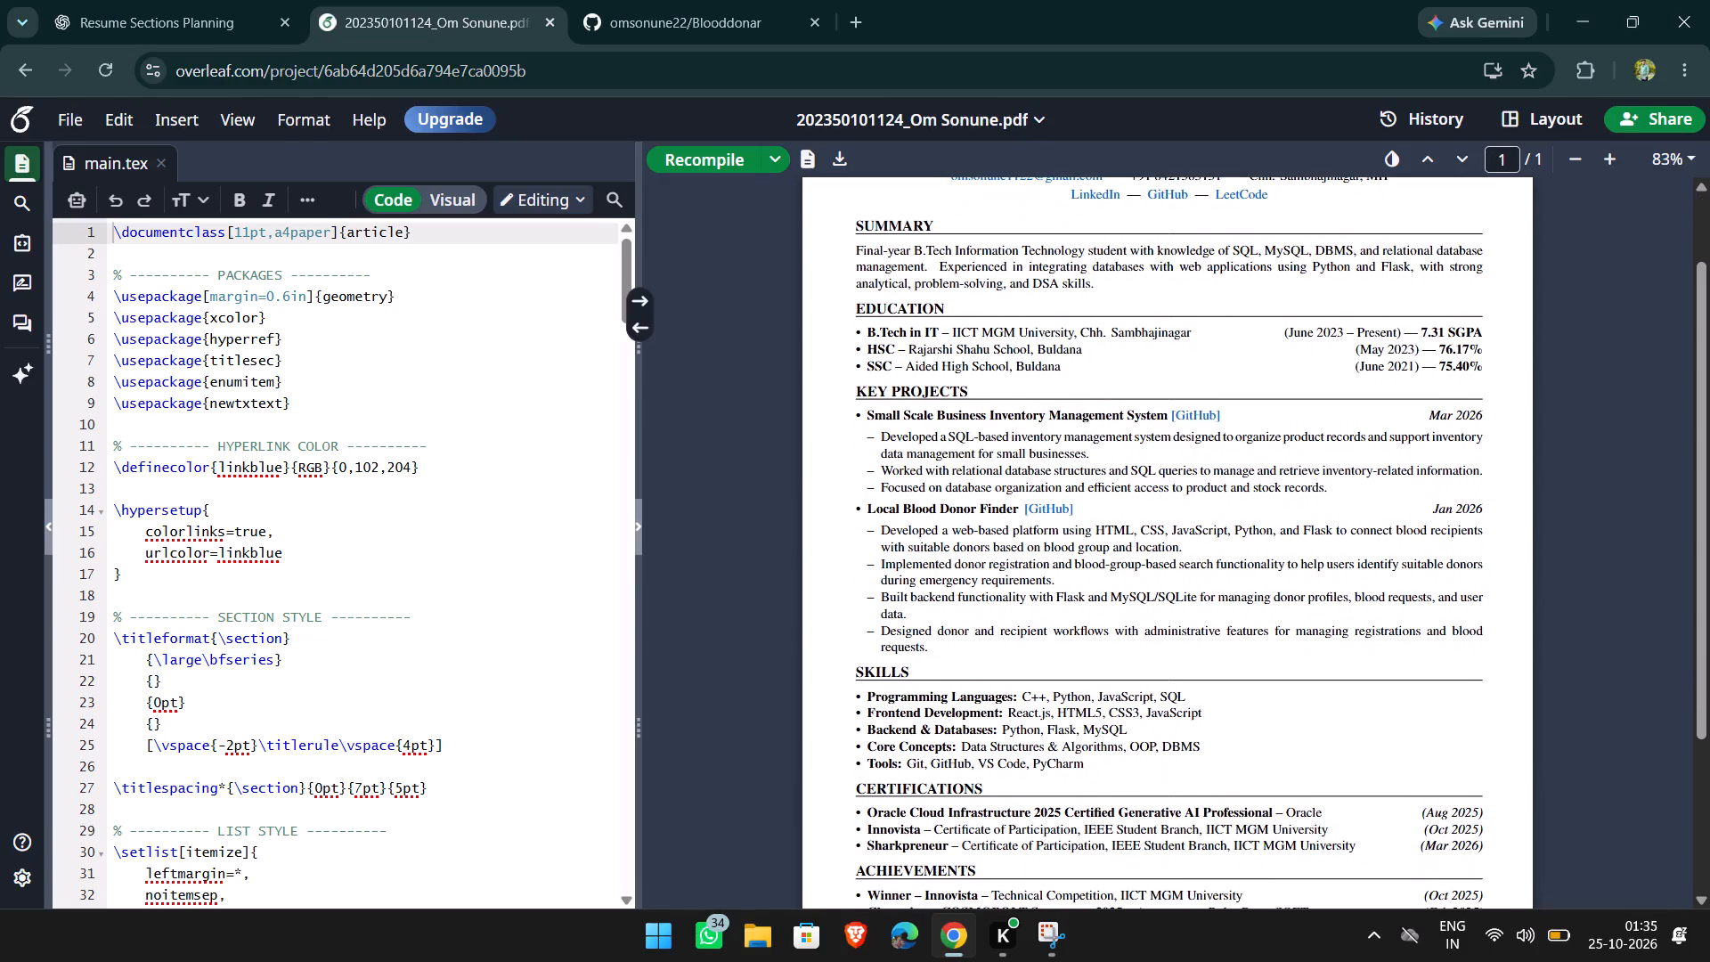
{"action": "scroll", "coordinate": [1100, 428], "scroll_direction": "down", "scroll_amount": 1}
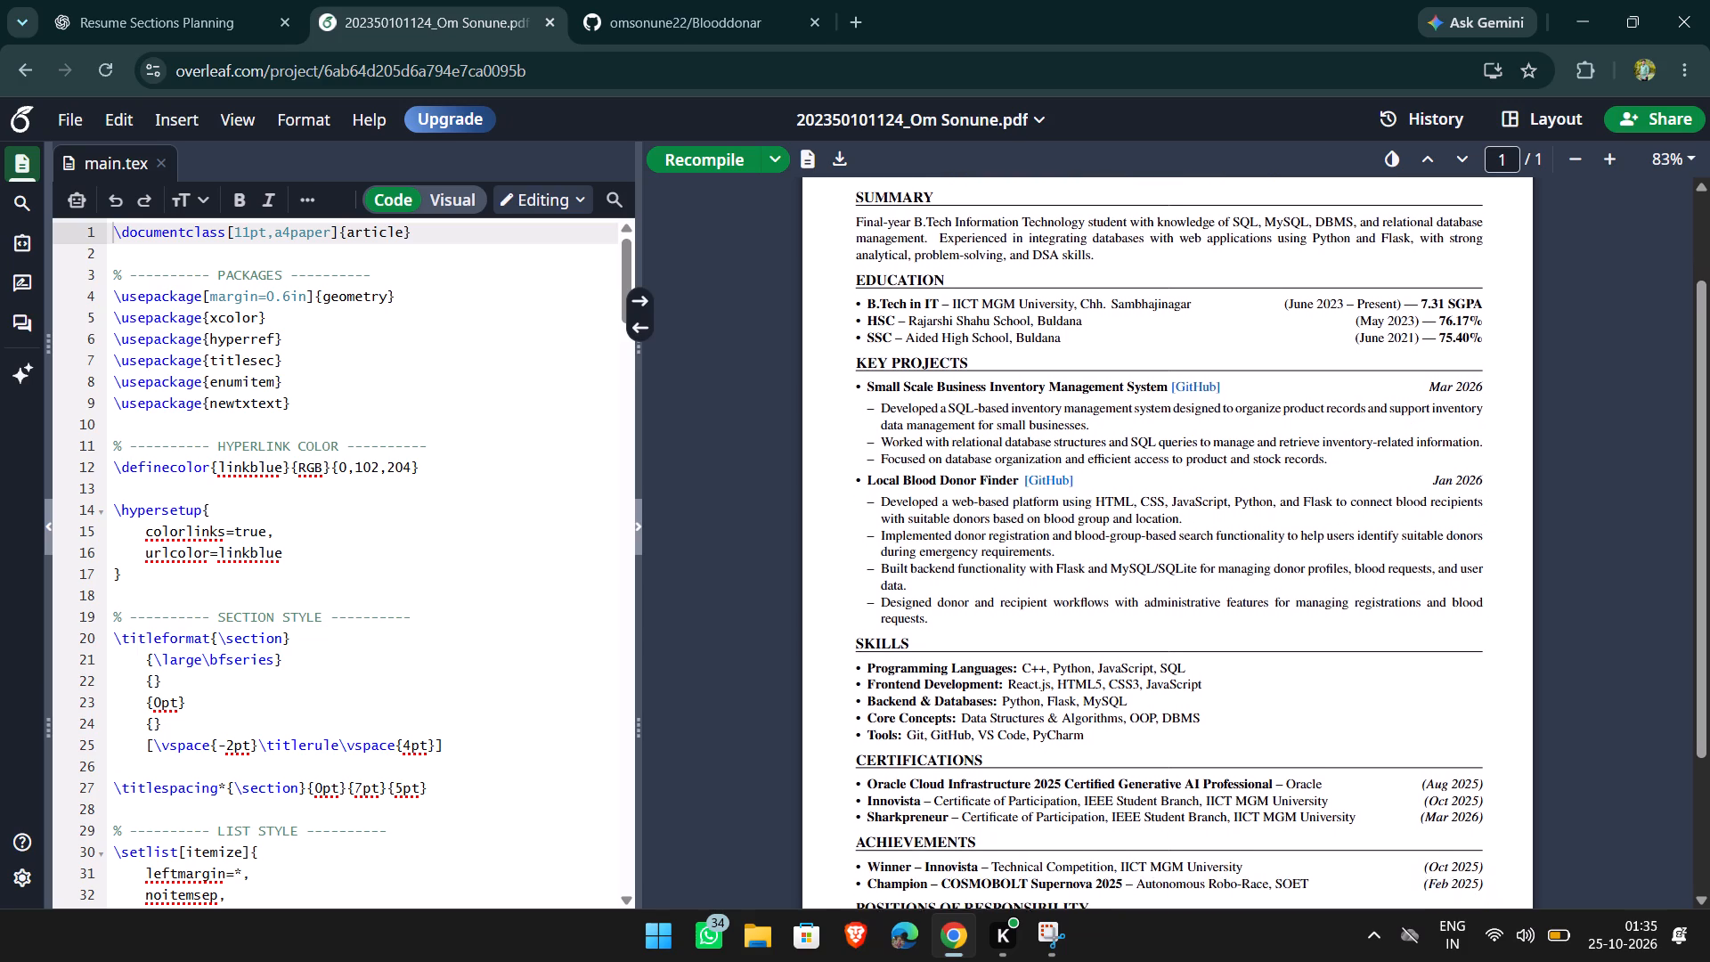
{"action": "scroll", "coordinate": [1100, 428], "scroll_direction": "down", "scroll_amount": 2}
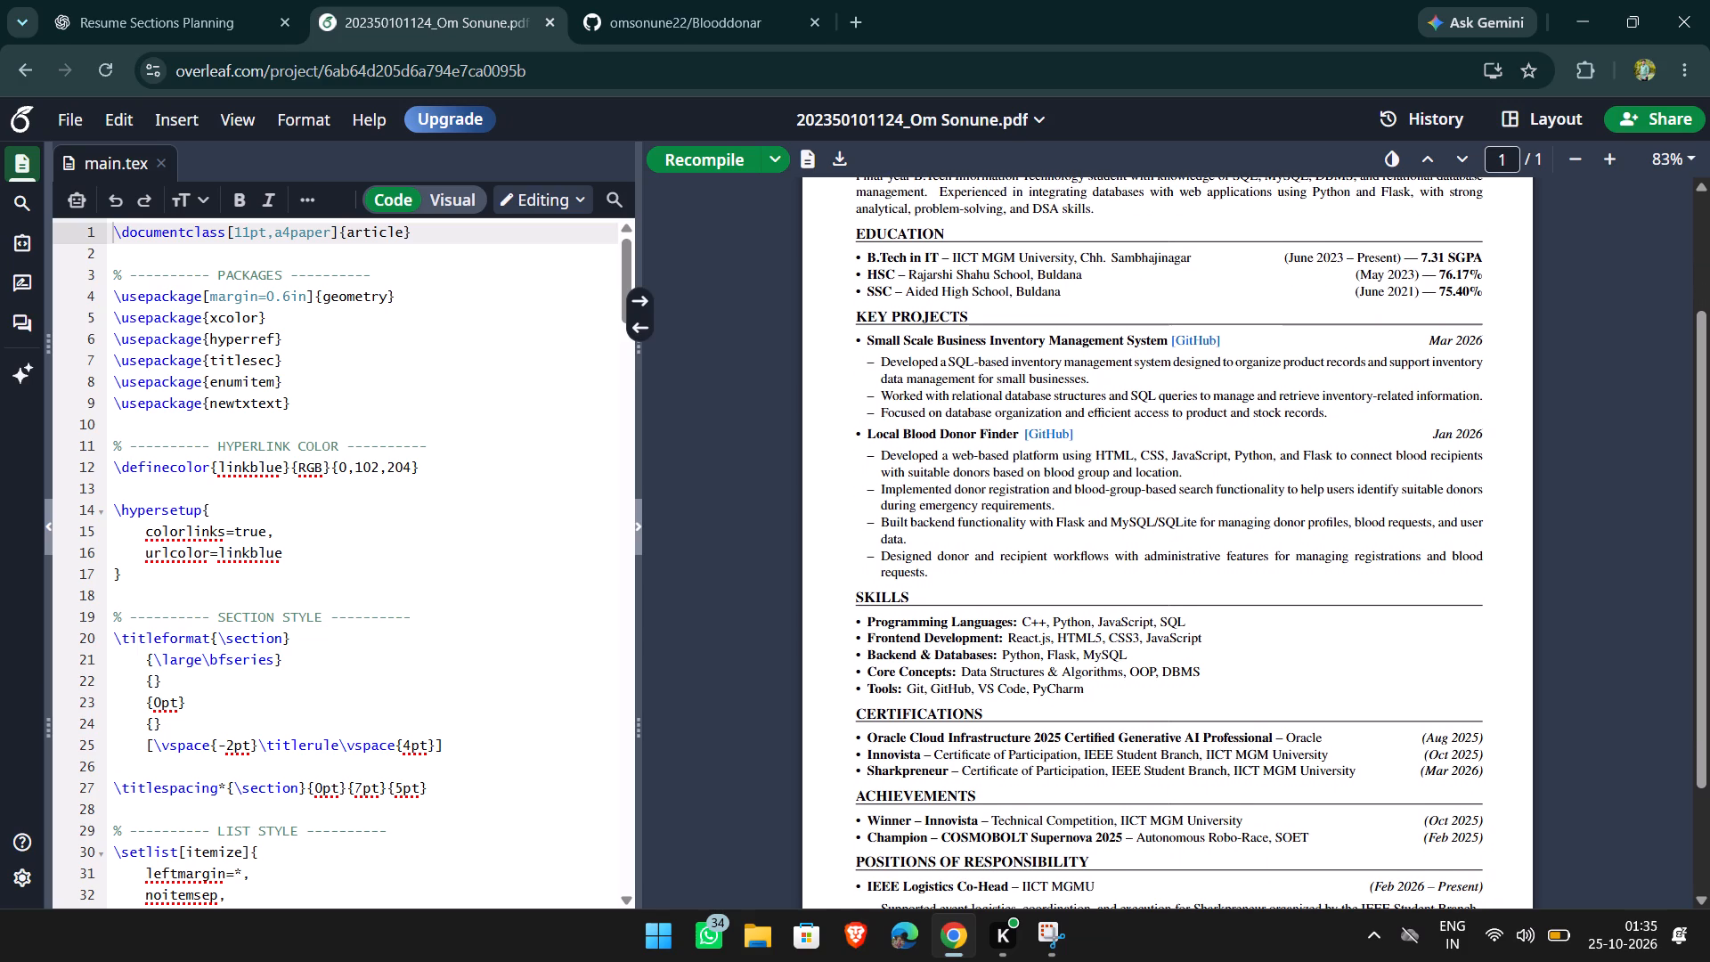
{"action": "scroll", "coordinate": [1055, 495], "scroll_direction": "down", "scroll_amount": 2}
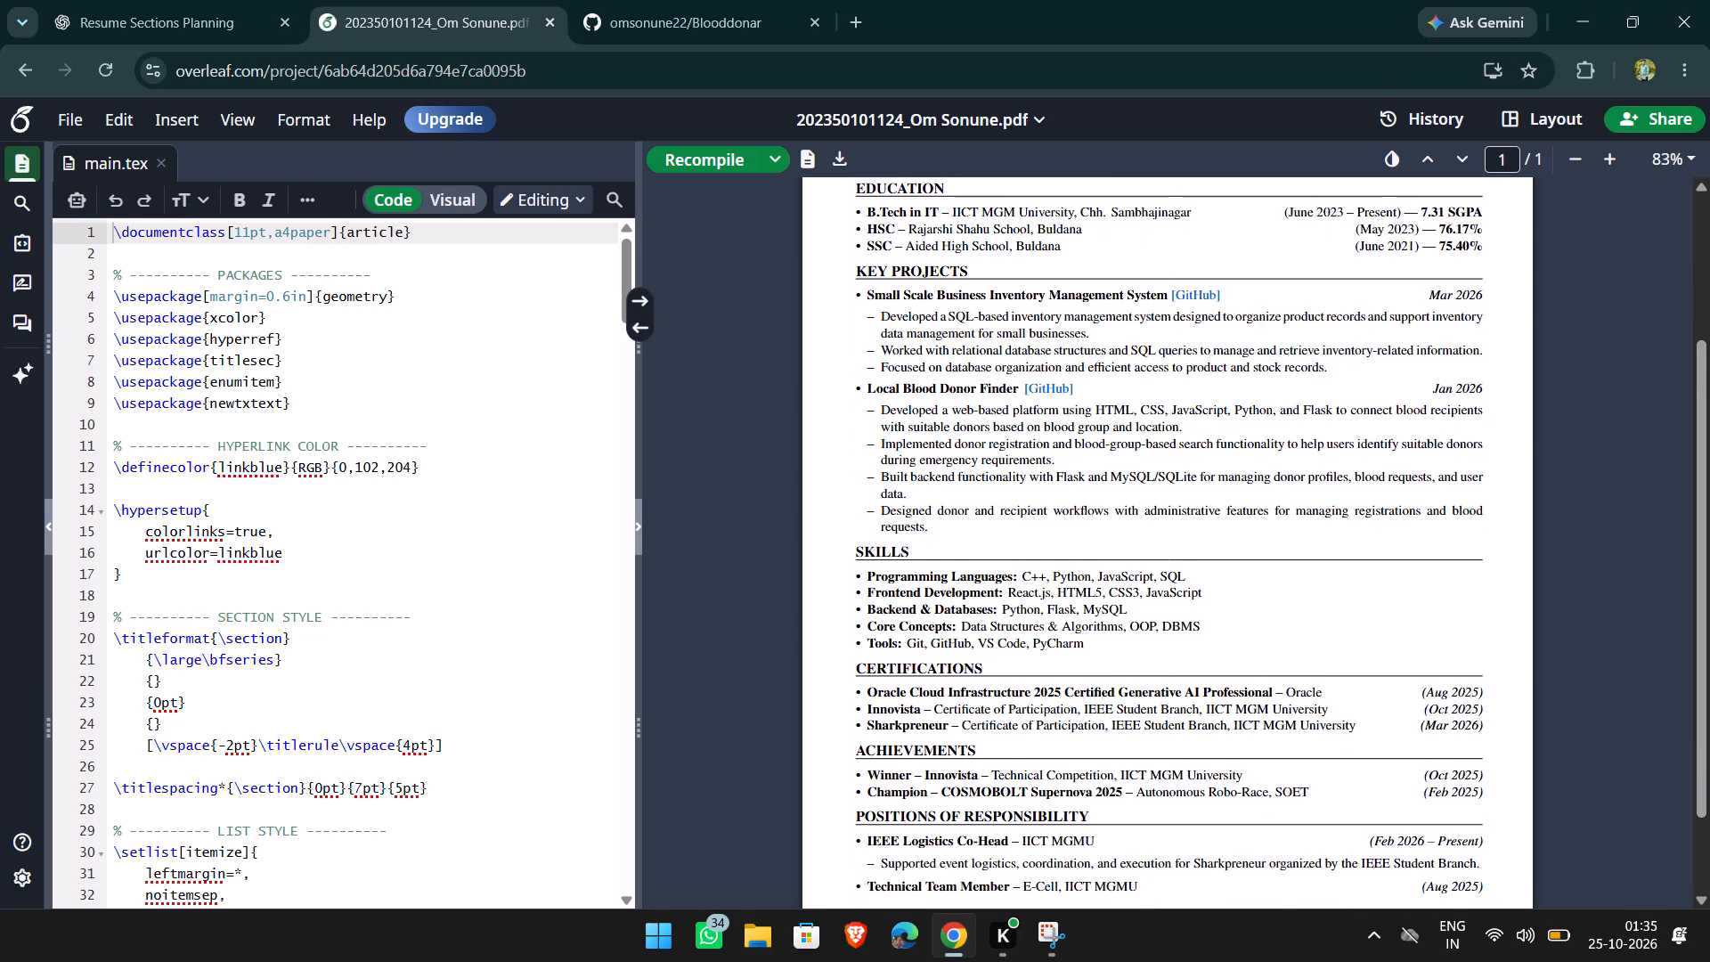
{"action": "scroll", "coordinate": [1055, 495], "scroll_direction": "down", "scroll_amount": 1}
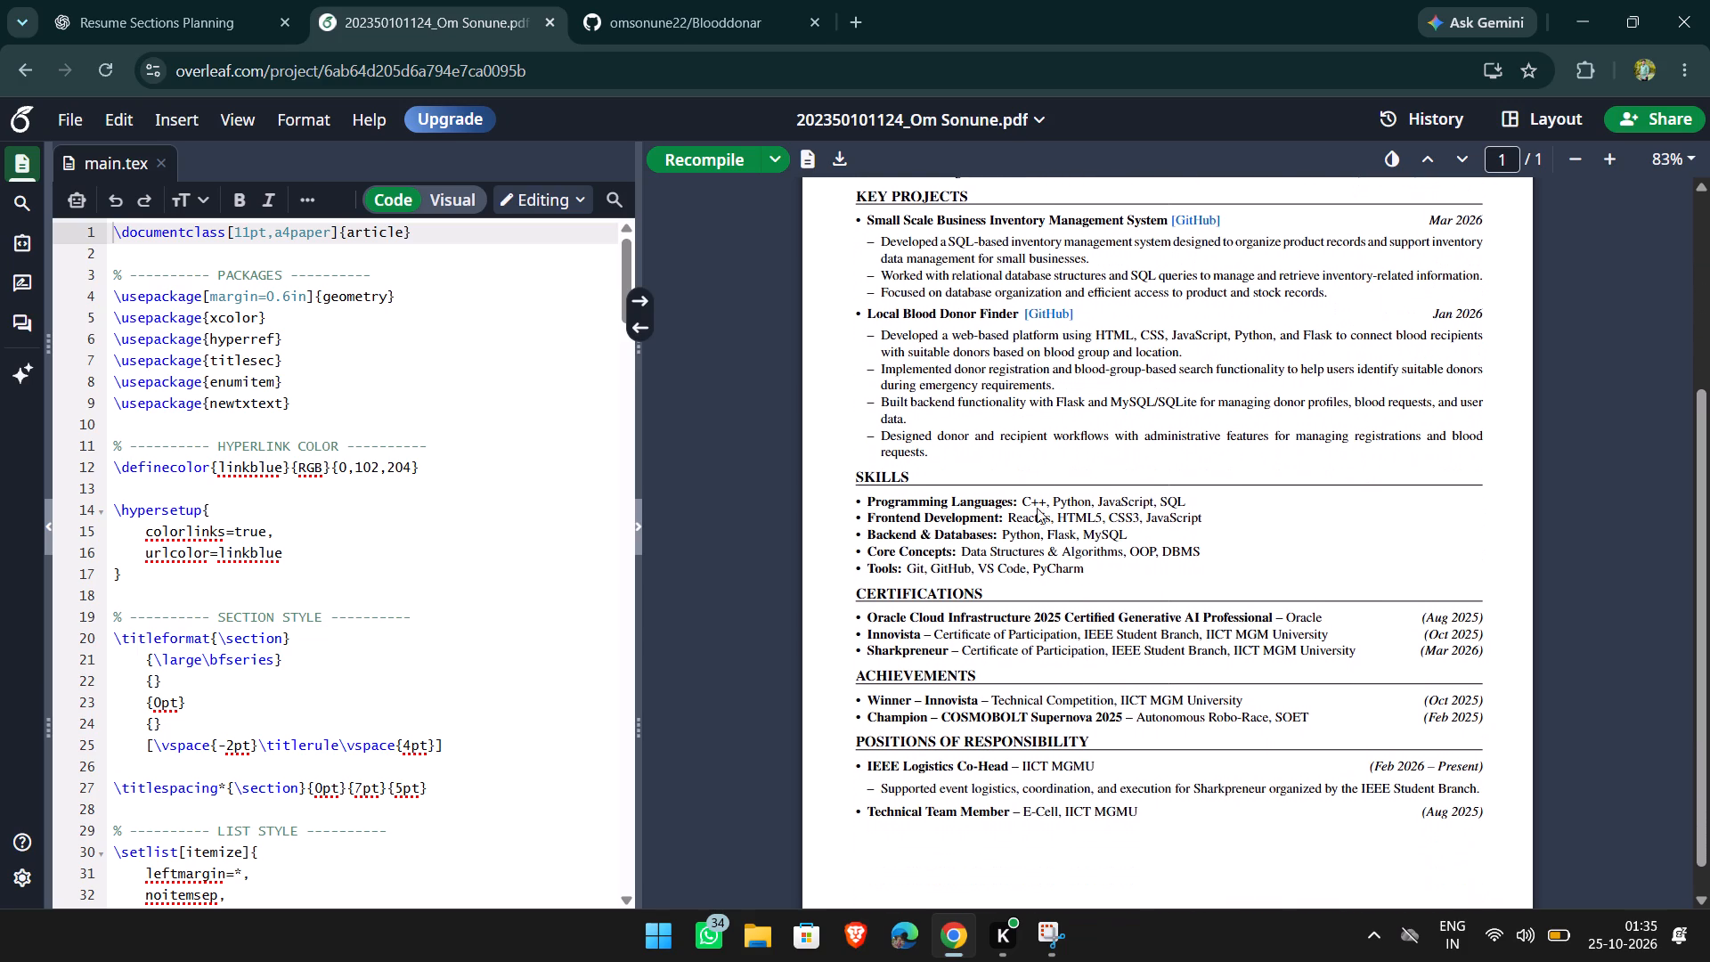
Remove JavaScript and its extra comma from the Programming Languages entry in the Skills section.
{"action": "double_click", "coordinate": [1127, 503]}
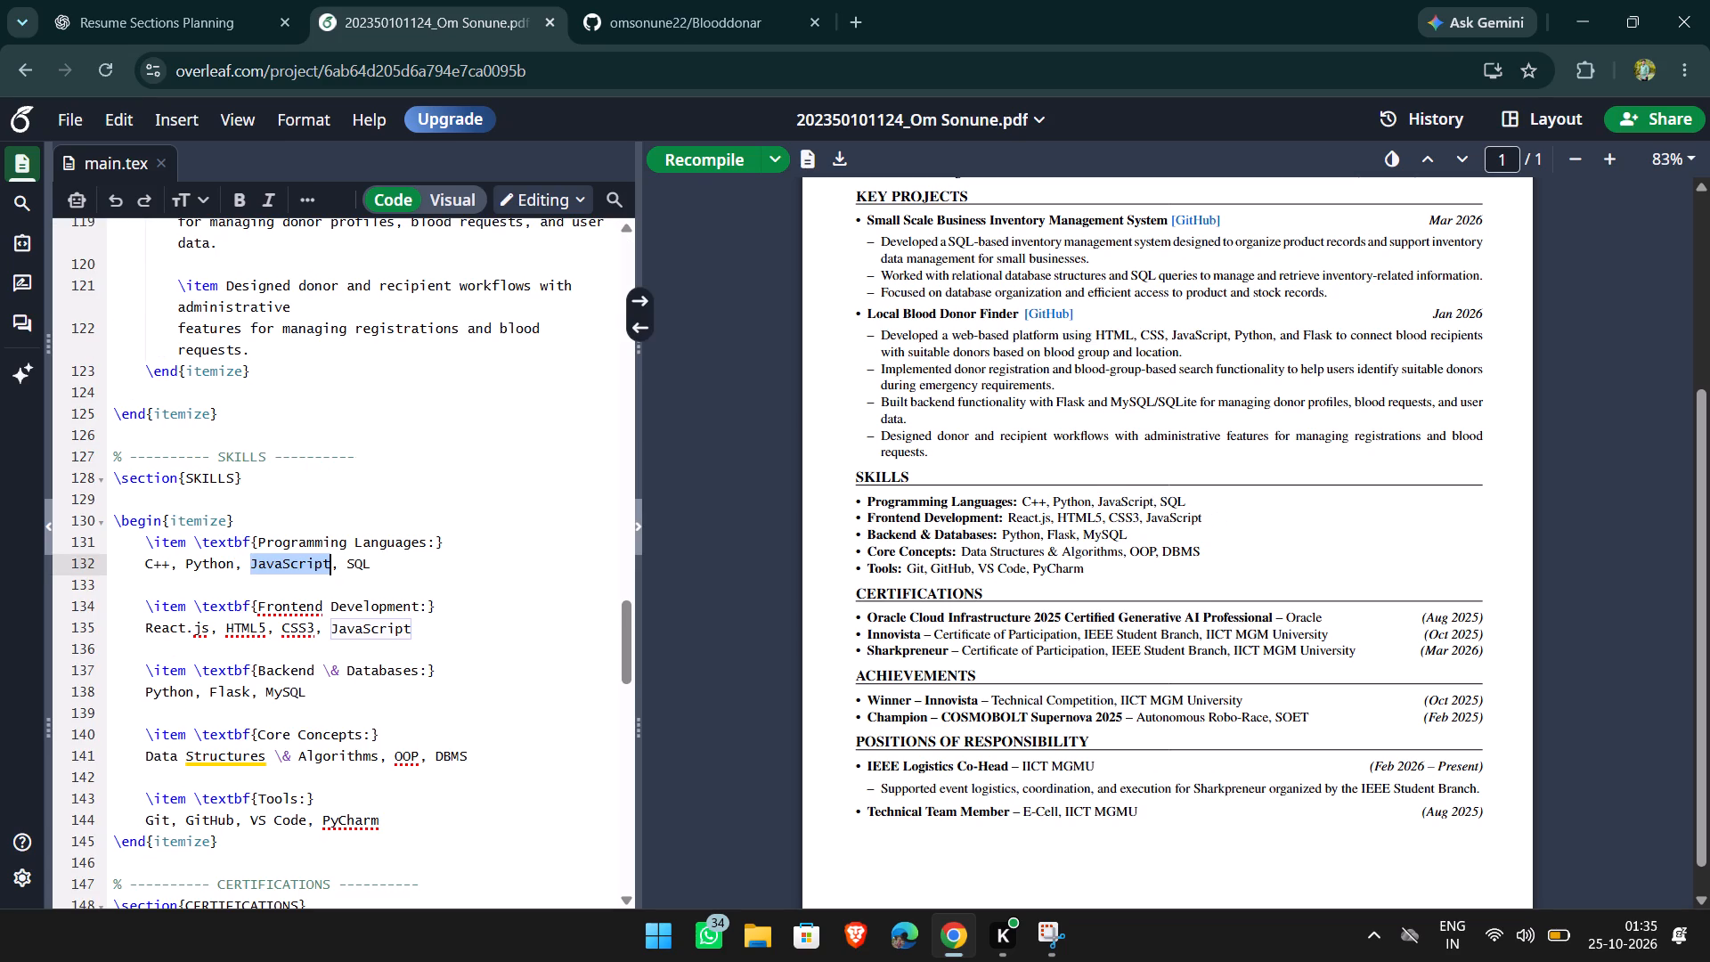
{"action": "key", "text": "BackSpace"}
{"action": "key", "text": "Right"}
{"action": "key", "text": "BackSpace"}
{"action": "key", "text": "BackSpace"}
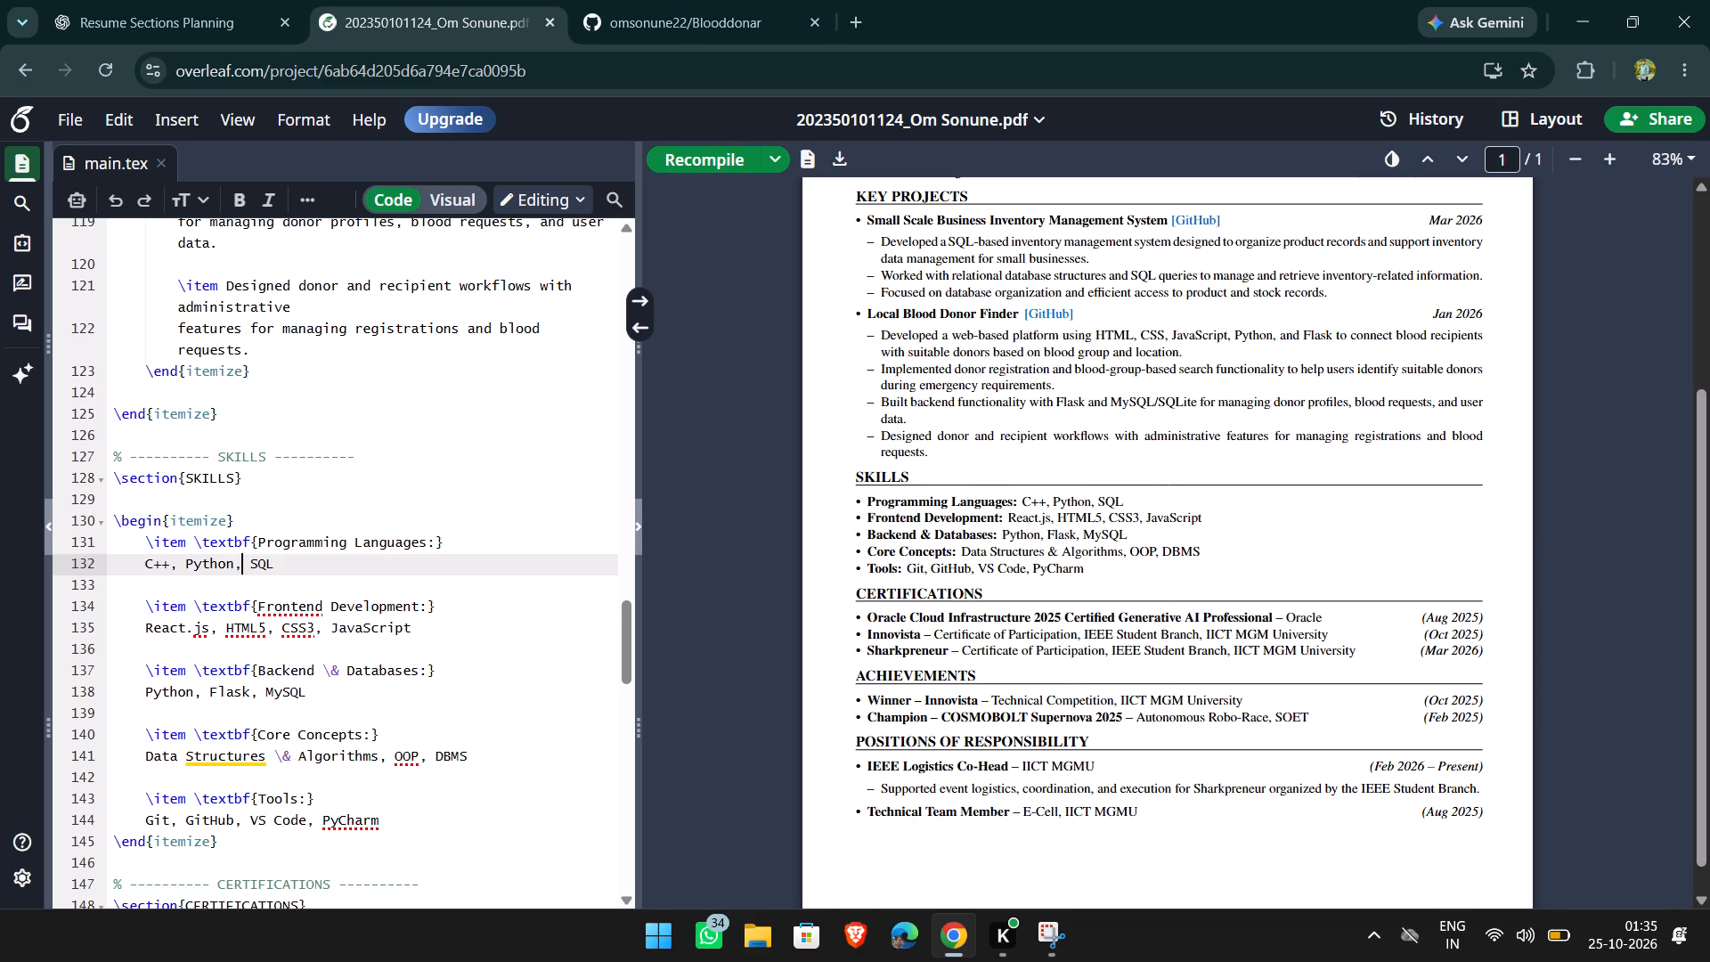
Remove JavaScript and the comma before it from the Frontend Development entry in the Skills section.
{"action": "double_click", "coordinate": [1178, 520]}
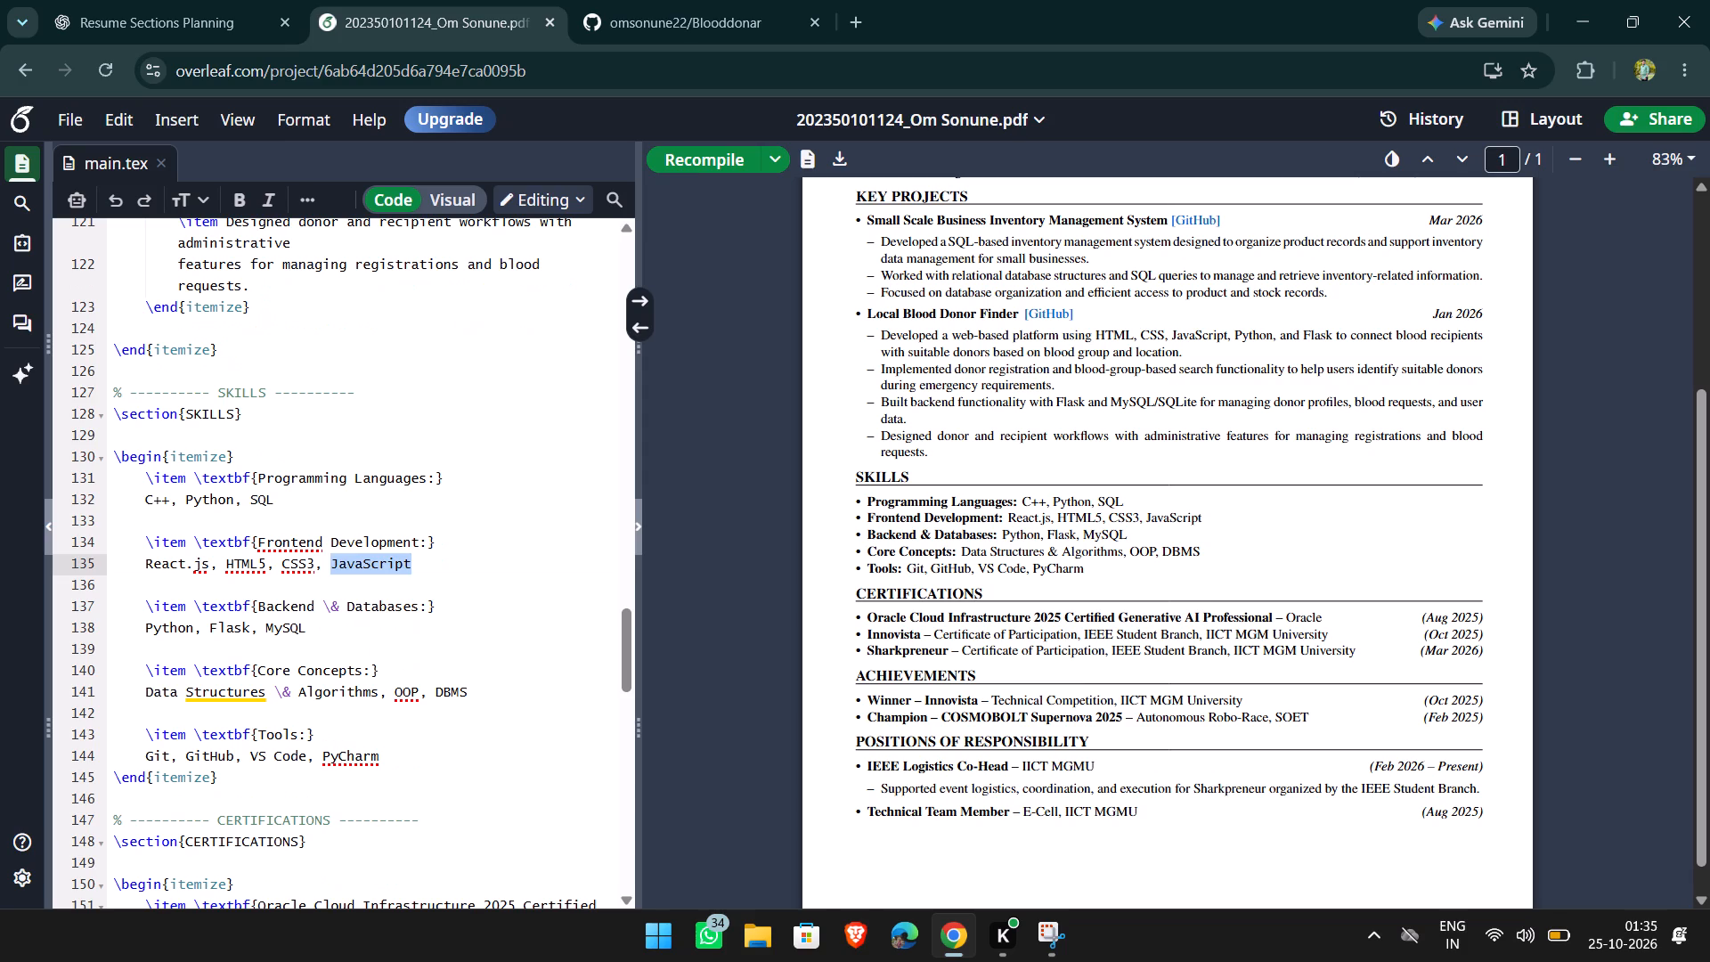
{"action": "key", "text": "BackSpace"}
{"action": "key", "text": "BackSpace"}
{"action": "key", "text": "BackSpace"}
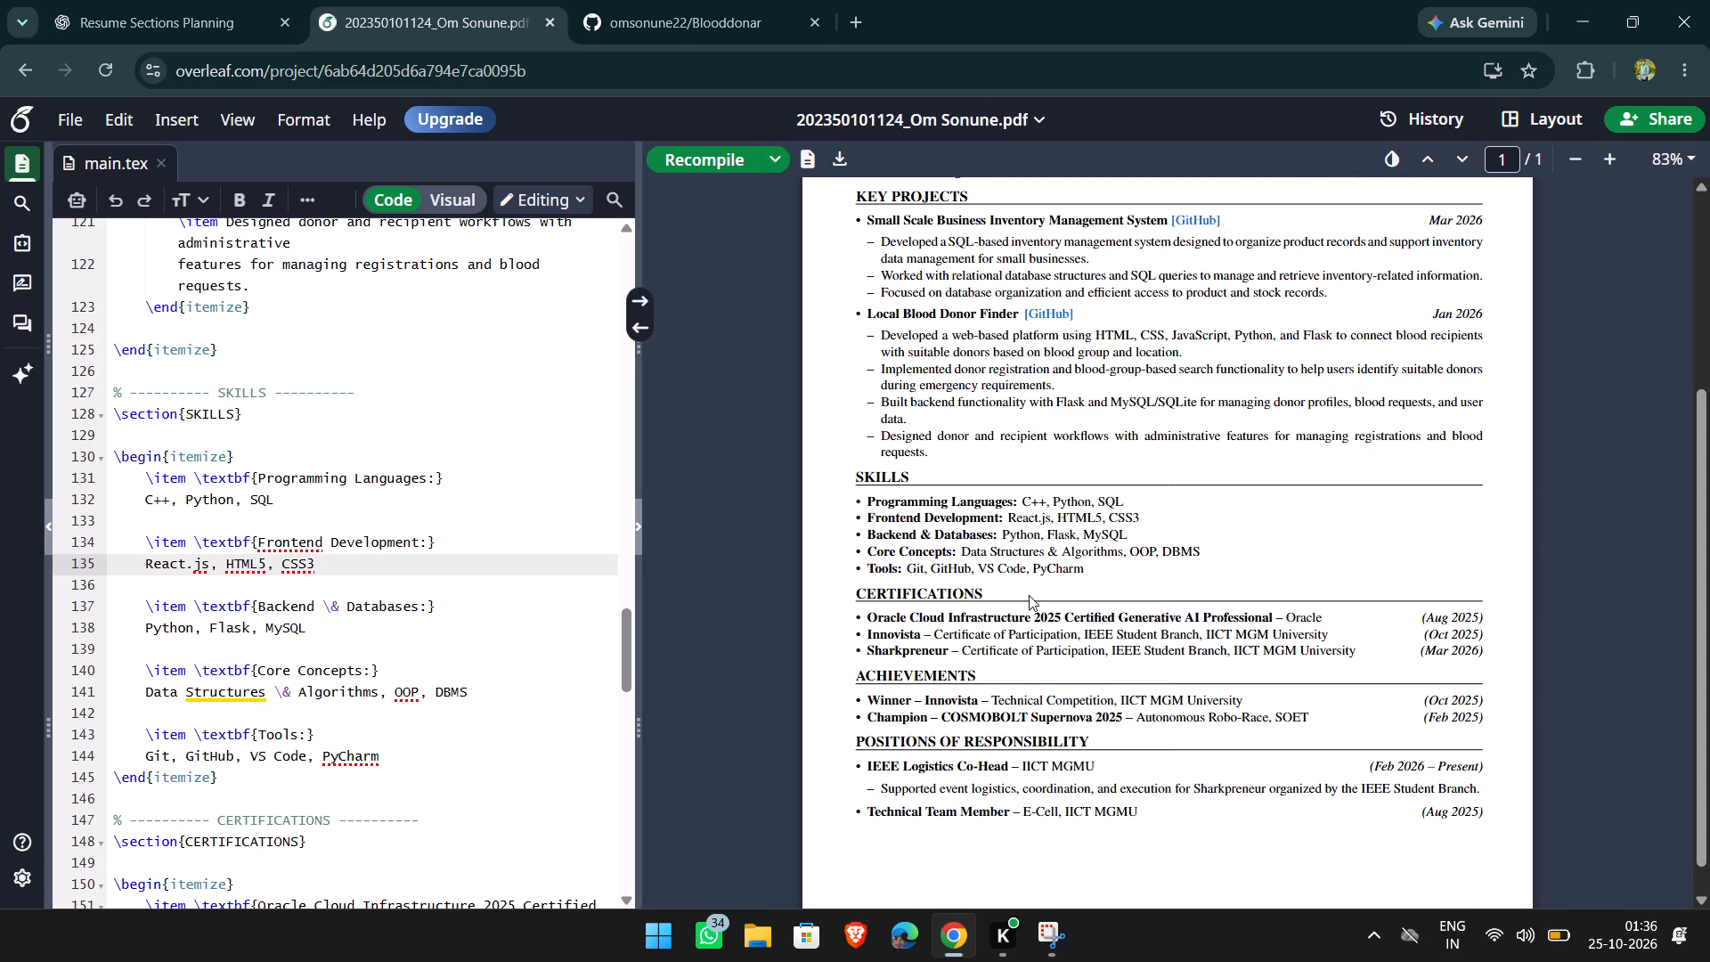
Locate PyCharm from the Tools entry in the source and review the updated resume PDF from bottom to top.
{"action": "double_click", "coordinate": [1063, 567]}
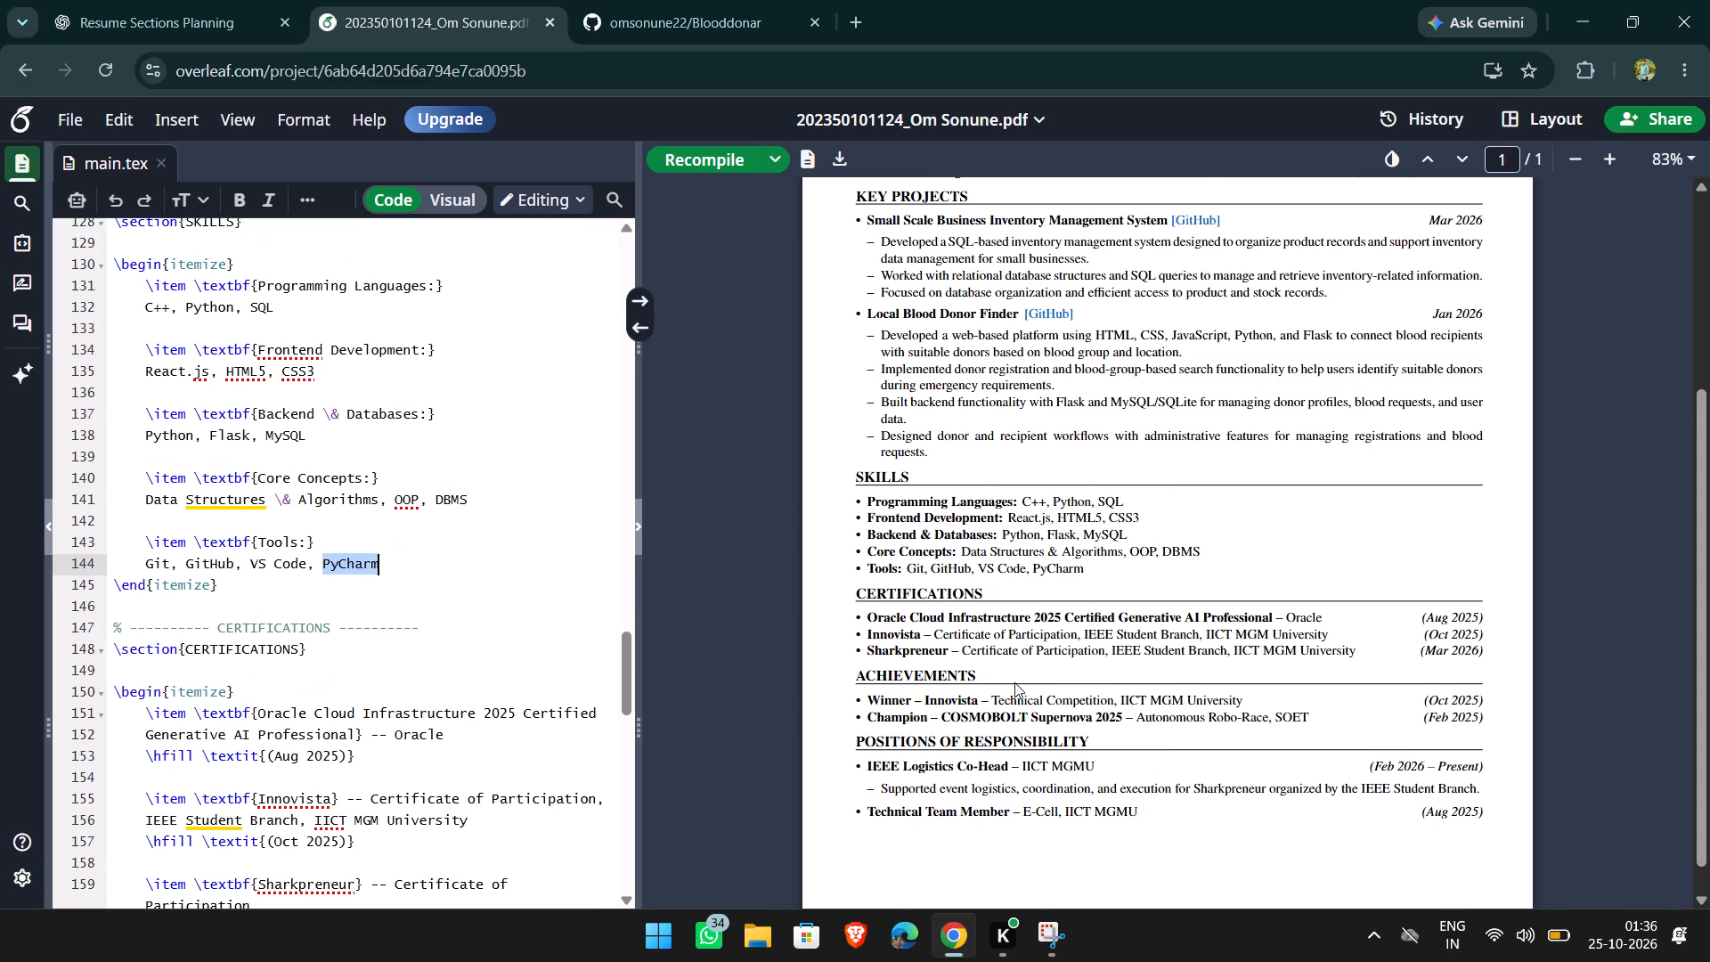
{"action": "scroll", "coordinate": [1015, 684], "scroll_direction": "down", "scroll_amount": 1}
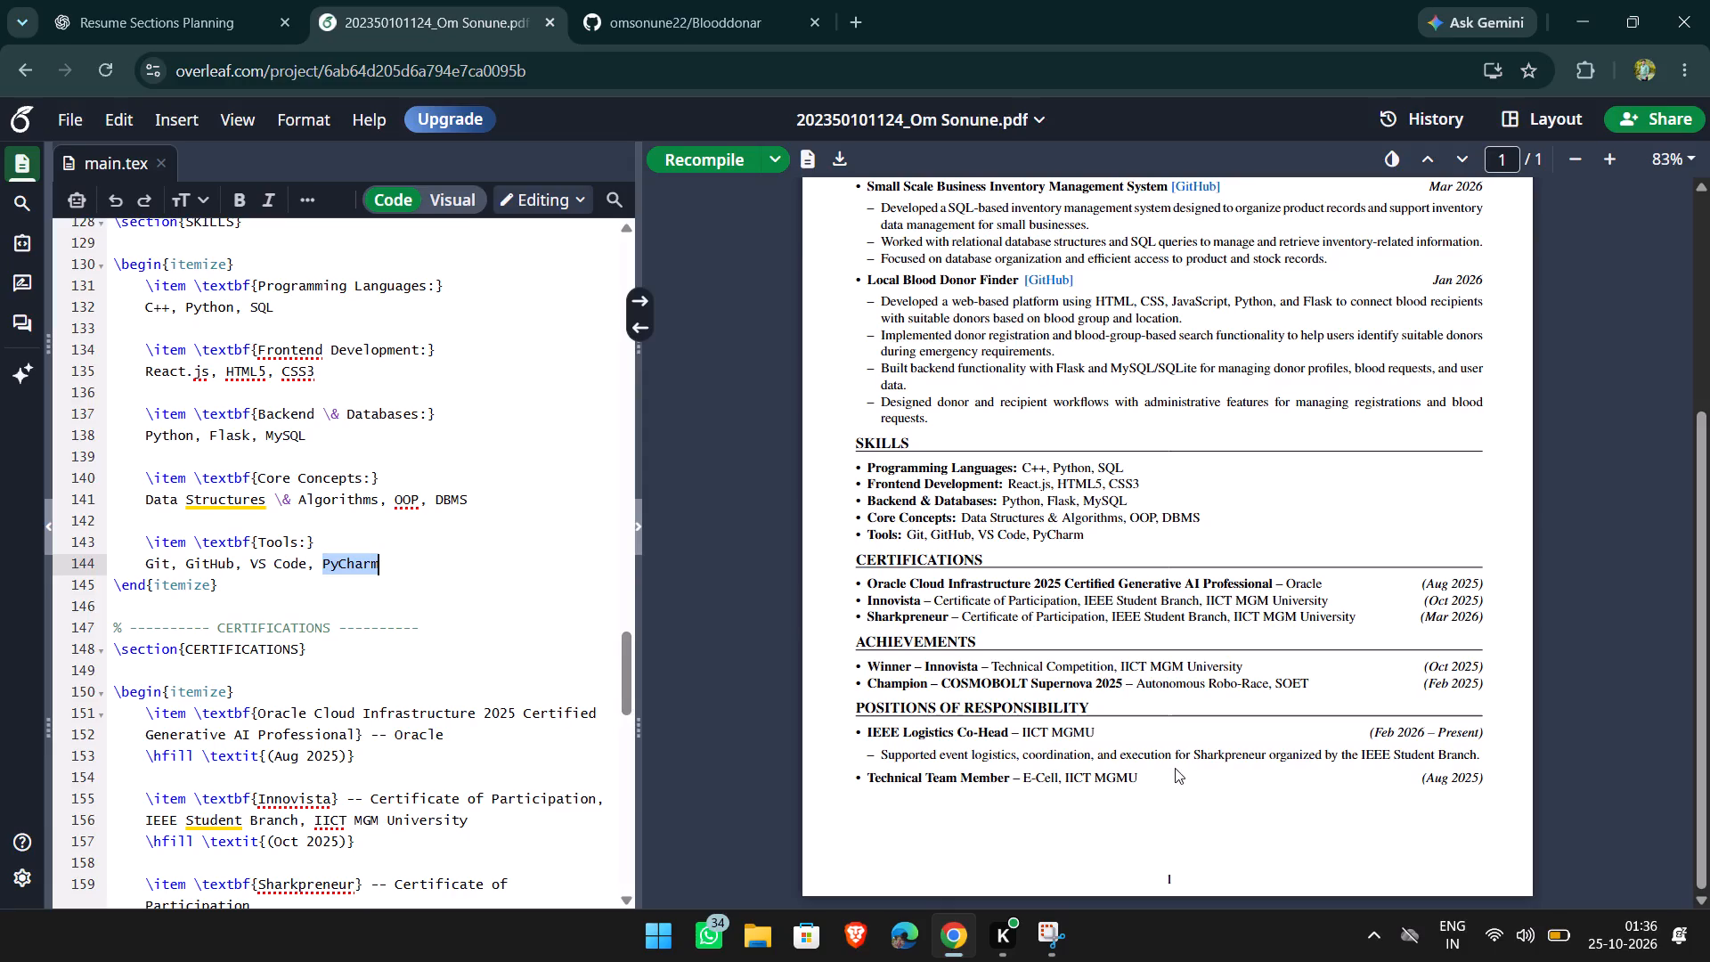
{"action": "scroll", "coordinate": [1159, 775], "scroll_direction": "up", "scroll_amount": 3}
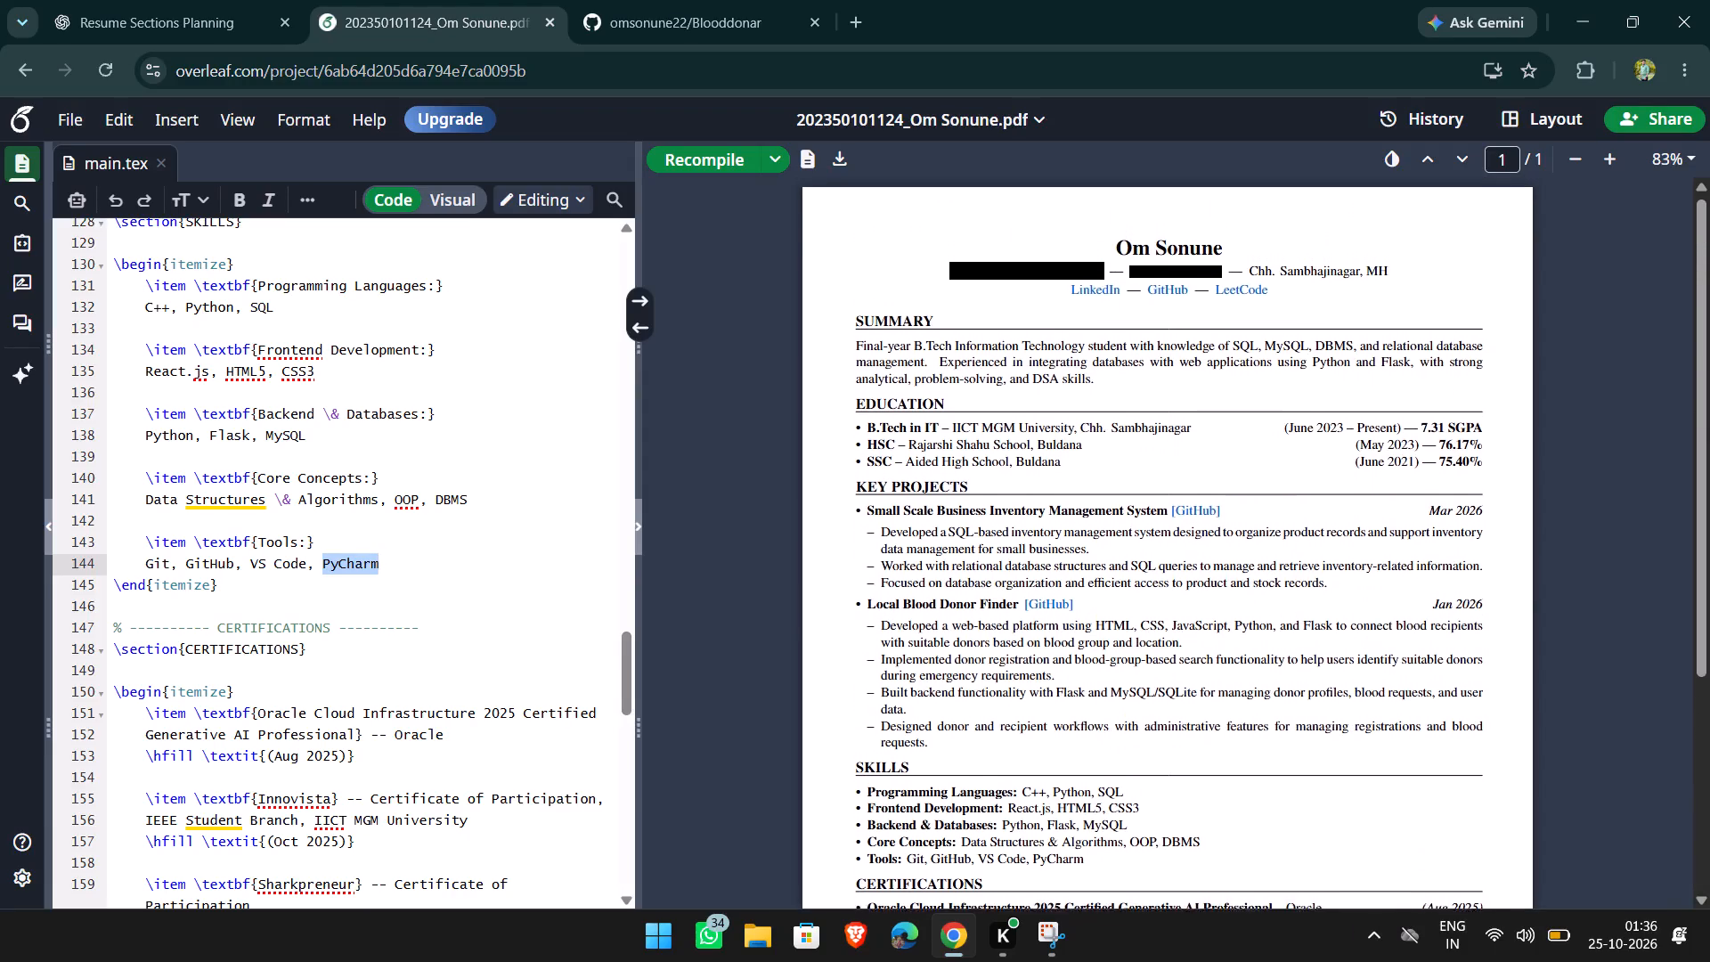
{"action": "scroll", "coordinate": [1159, 775], "scroll_direction": "up", "scroll_amount": 1}
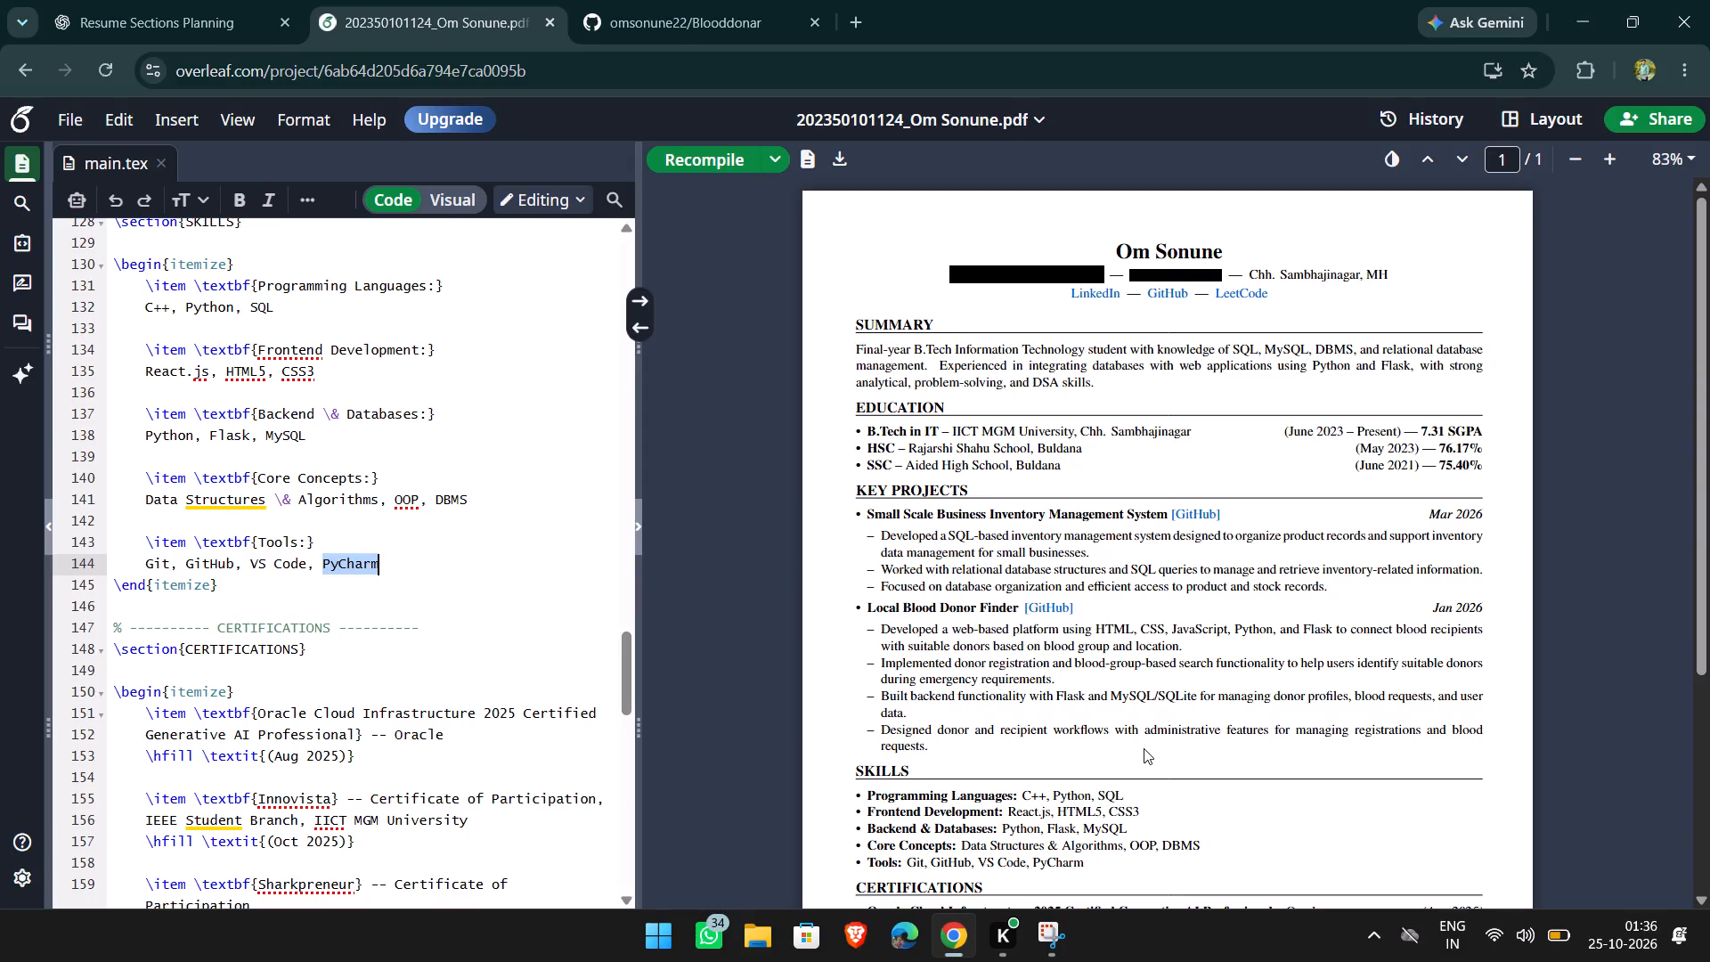
{"action": "left_click", "coordinate": [1429, 694]}
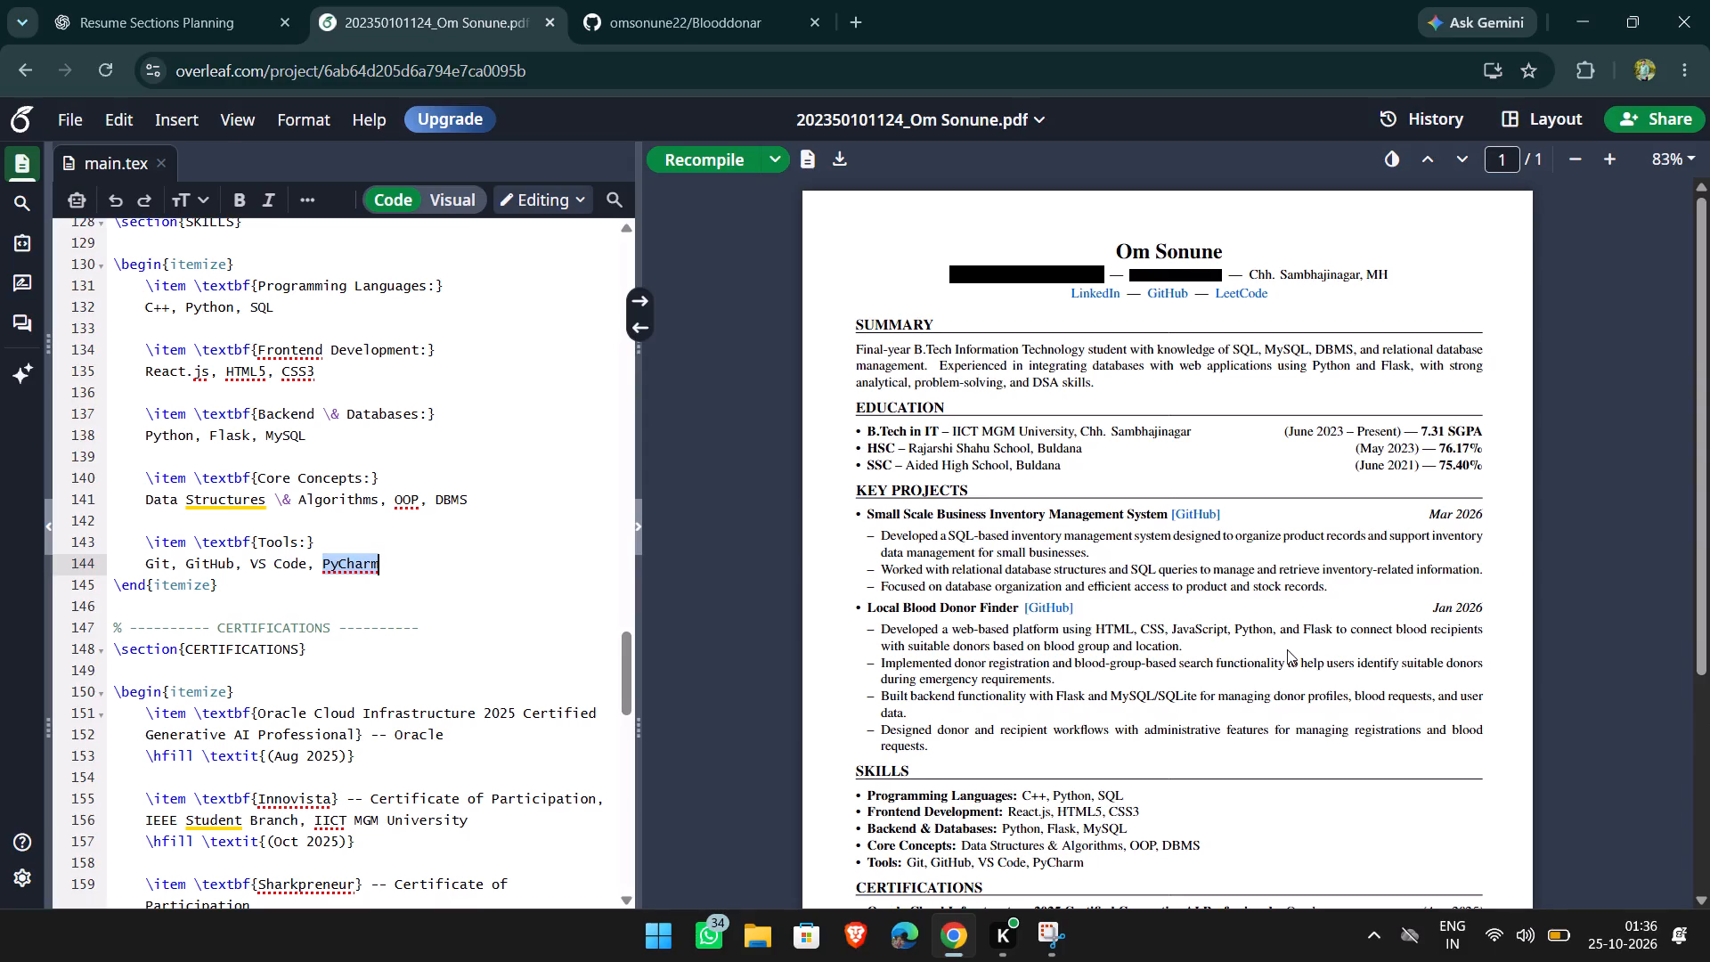
{"action": "left_click", "coordinate": [1287, 649]}
Rename the project, removing the ID-number prefix and the .pdf extension and adding a space and "d" after the owner's name.
{"action": "left_click", "coordinate": [859, 116]}
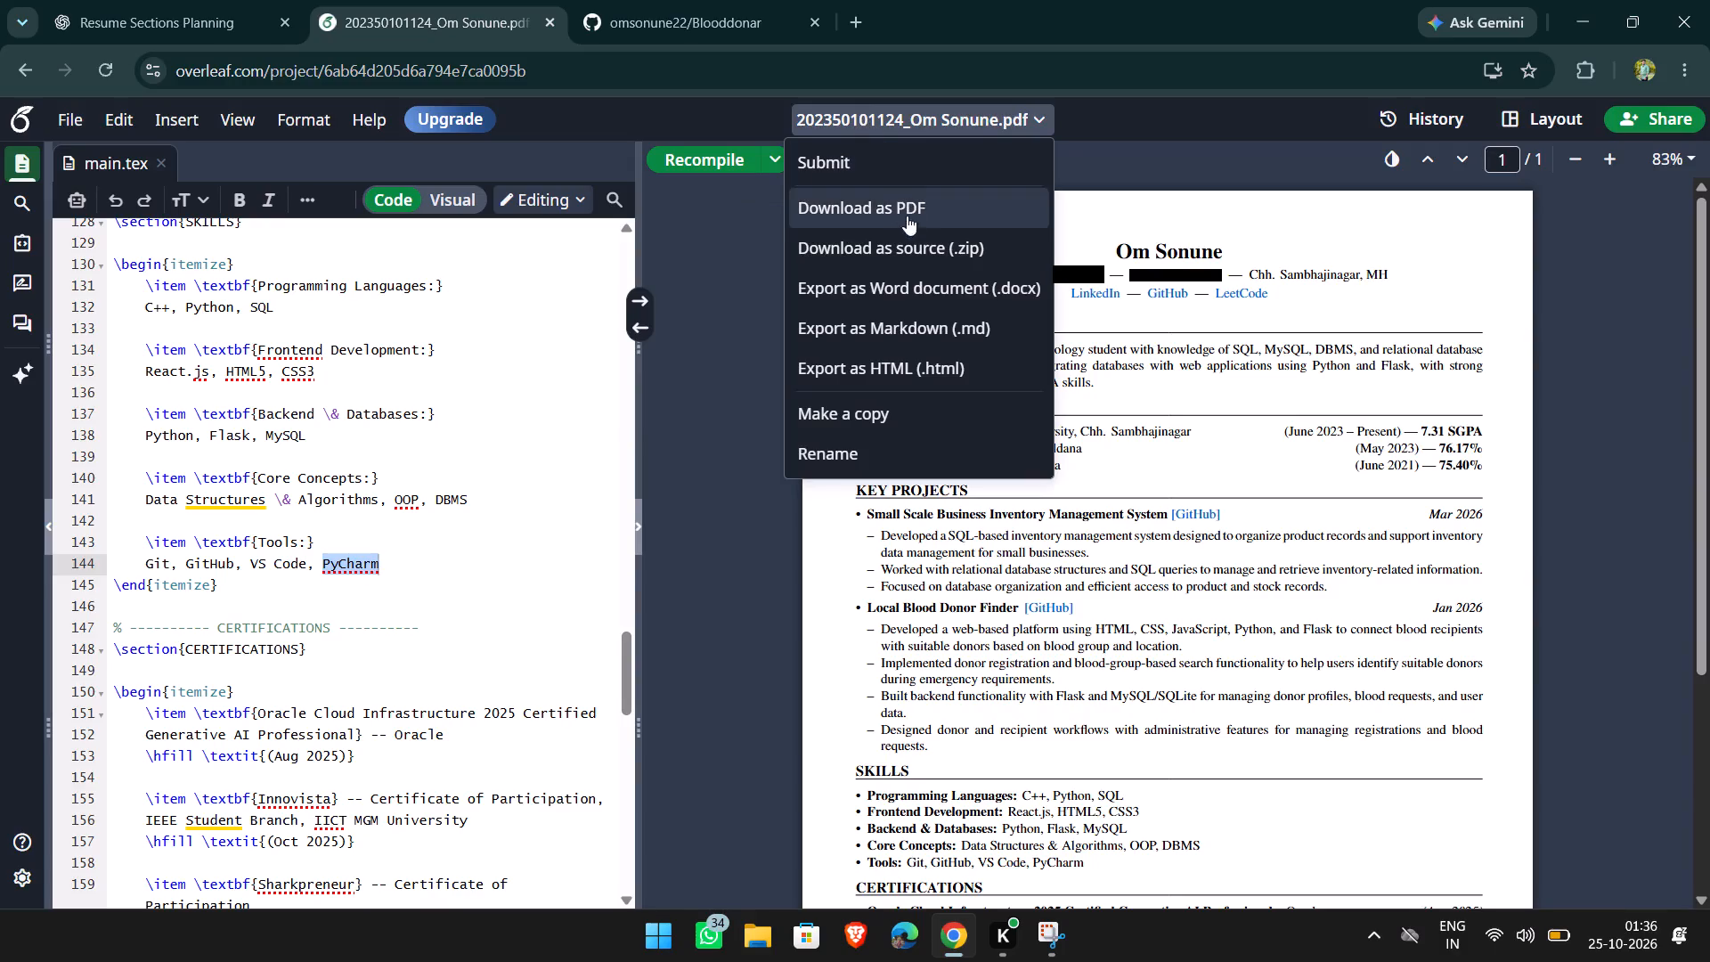
{"action": "left_click", "coordinate": [929, 459]}
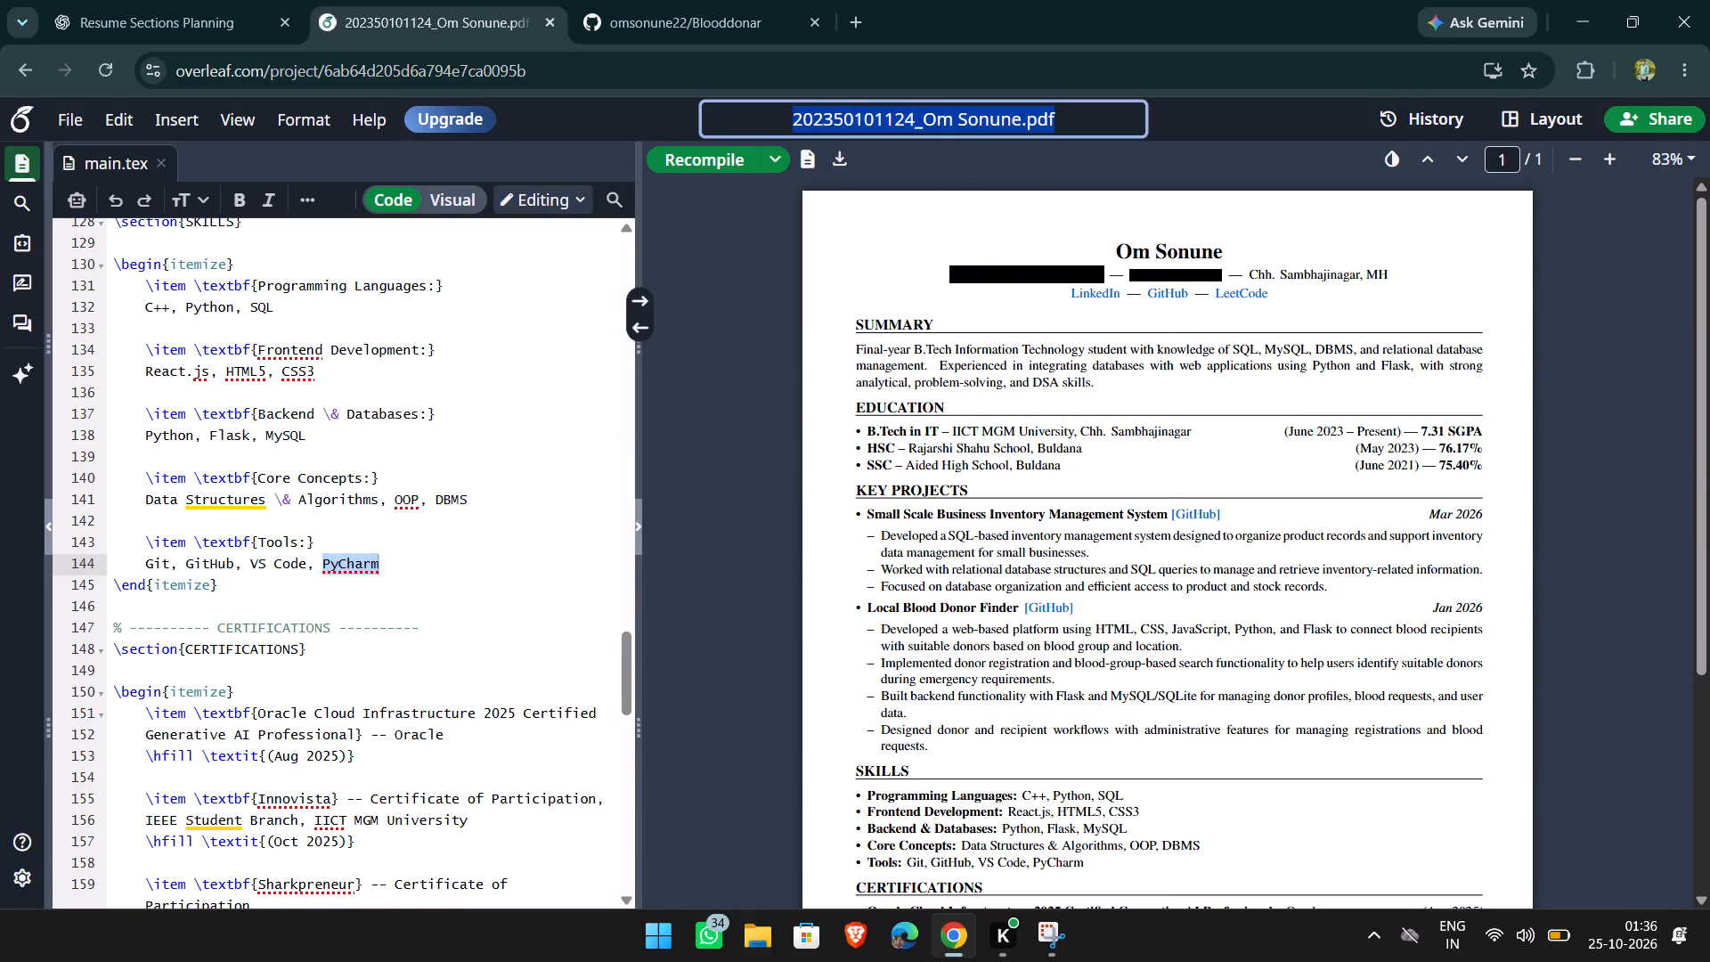
{"action": "left_click", "coordinate": [924, 118]}
{"action": "key", "text": "BackSpace"}
{"action": "key", "text": "BackSpace"}
{"action": "key", "text": "BackSpace"}
{"action": "key", "text": "BackSpace"}
{"action": "key", "text": "BackSpace"}
{"action": "key", "text": "BackSpace"}
{"action": "key", "text": "BackSpace"}
{"action": "key", "text": "BackSpace"}
{"action": "key", "text": "BackSpace"}
{"action": "key", "text": "BackSpace"}
{"action": "key", "text": "BackSpace"}
{"action": "key", "text": "BackSpace"}
{"action": "key", "text": "BackSpace"}
{"action": "key", "text": "BackSpace"}
{"action": "key", "text": "BackSpace"}
{"action": "key", "text": "BackSpace"}
{"action": "key", "text": "BackSpace"}
{"action": "key", "text": "BackSpace"}
{"action": "key", "text": "BackSpace"}
{"action": "key", "text": "BackSpace"}
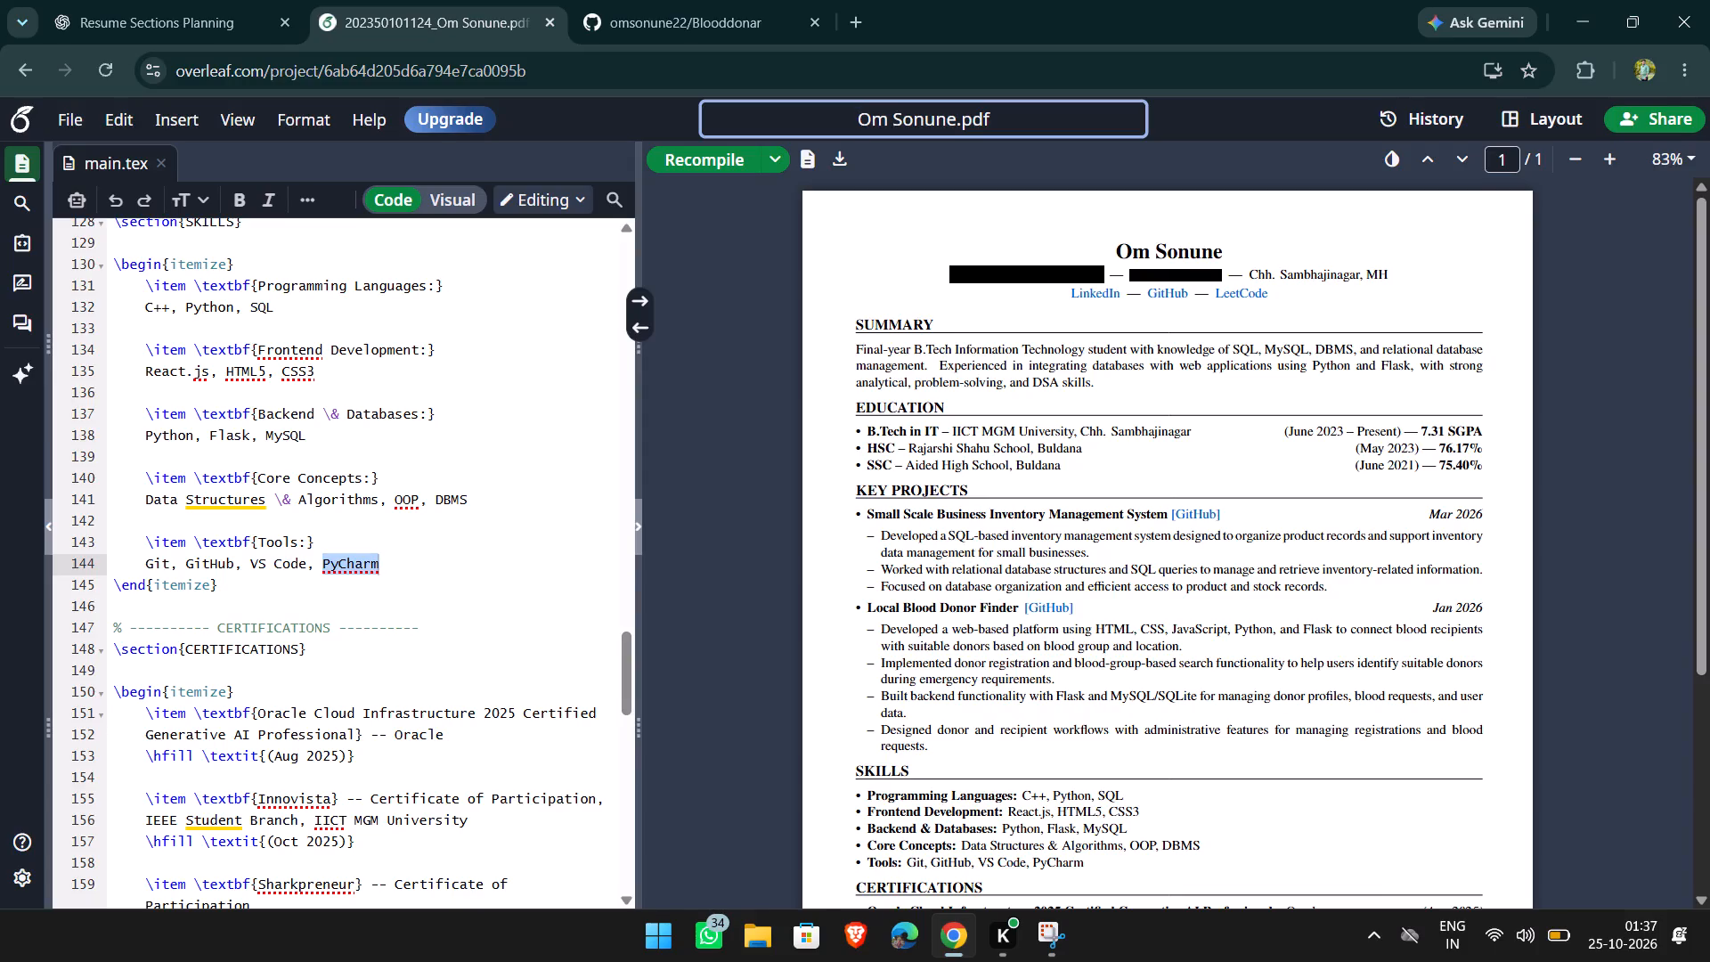
{"action": "key", "text": "Right"}
{"action": "key", "text": "Right"}
{"action": "key", "text": "Right"}
{"action": "key", "text": "Right"}
{"action": "key", "text": "Right"}
{"action": "key", "text": "Right"}
{"action": "key", "text": "Right"}
{"action": "key", "text": "Right"}
{"action": "key", "text": "Right"}
{"action": "key", "text": "Right"}
{"action": "key", "text": "Right"}
{"action": "key", "text": "Right"}
{"action": "key", "text": "Right"}
{"action": "key", "text": "BackSpace"}
{"action": "key", "text": "BackSpace"}
{"action": "key", "text": "BackSpace"}
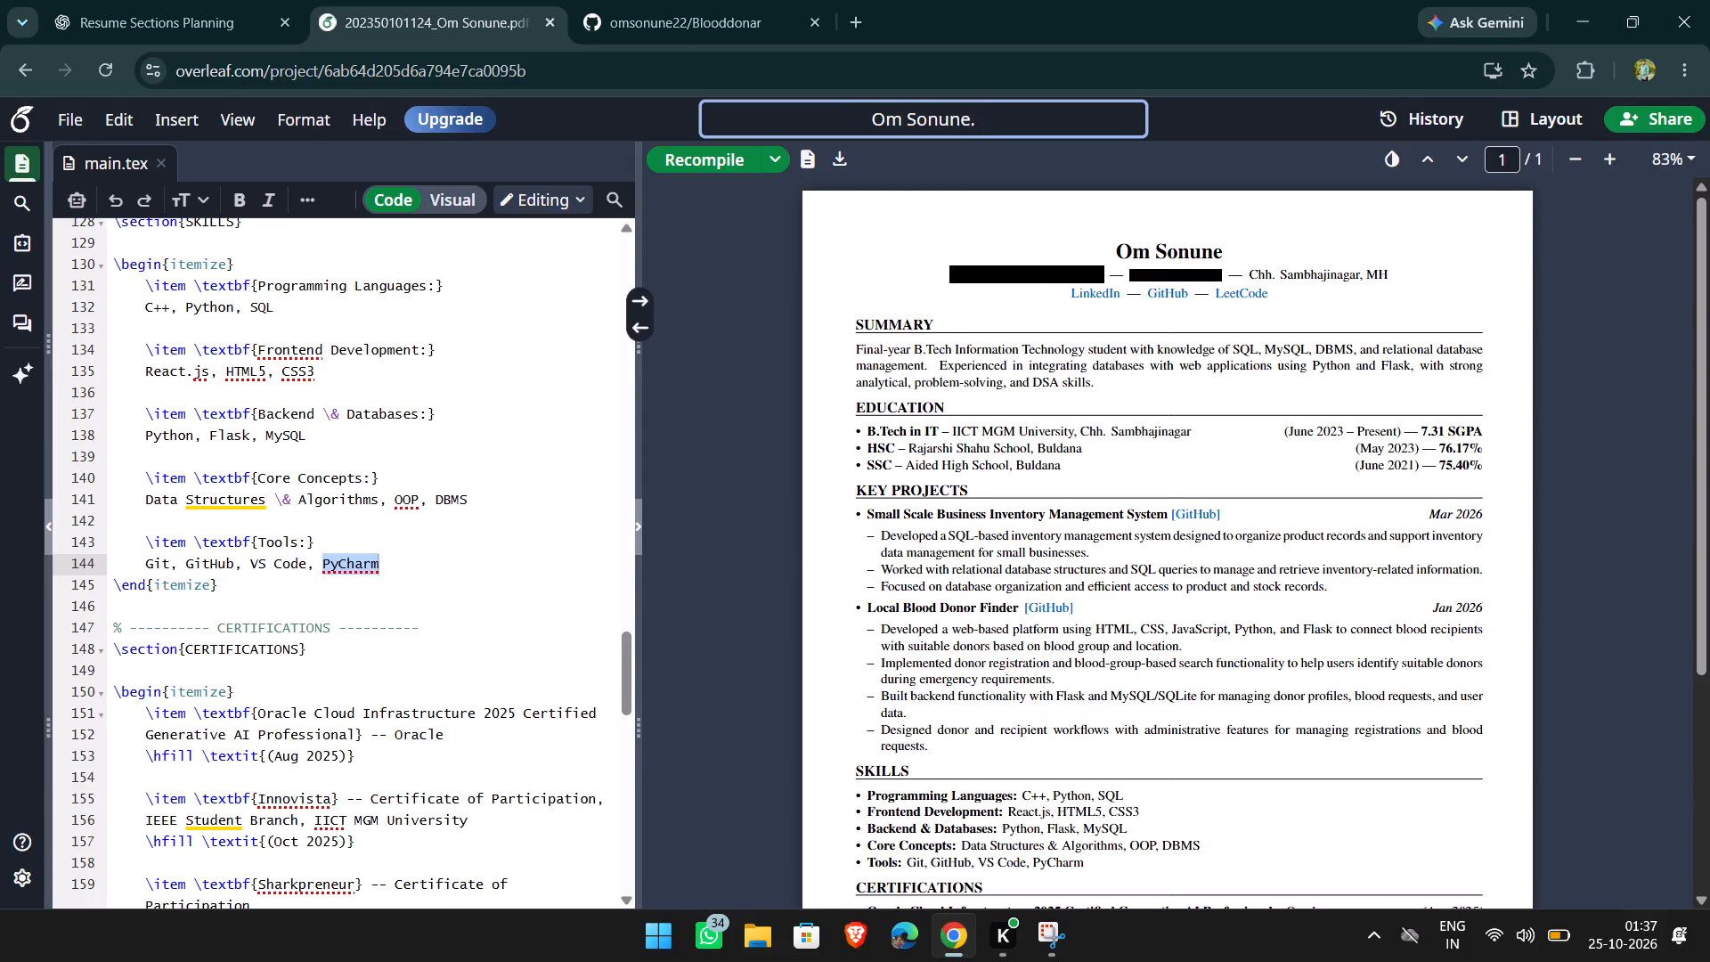
{"action": "key", "text": "BackSpace"}
{"action": "key", "text": "space"}
{"action": "type", "text": "da"}
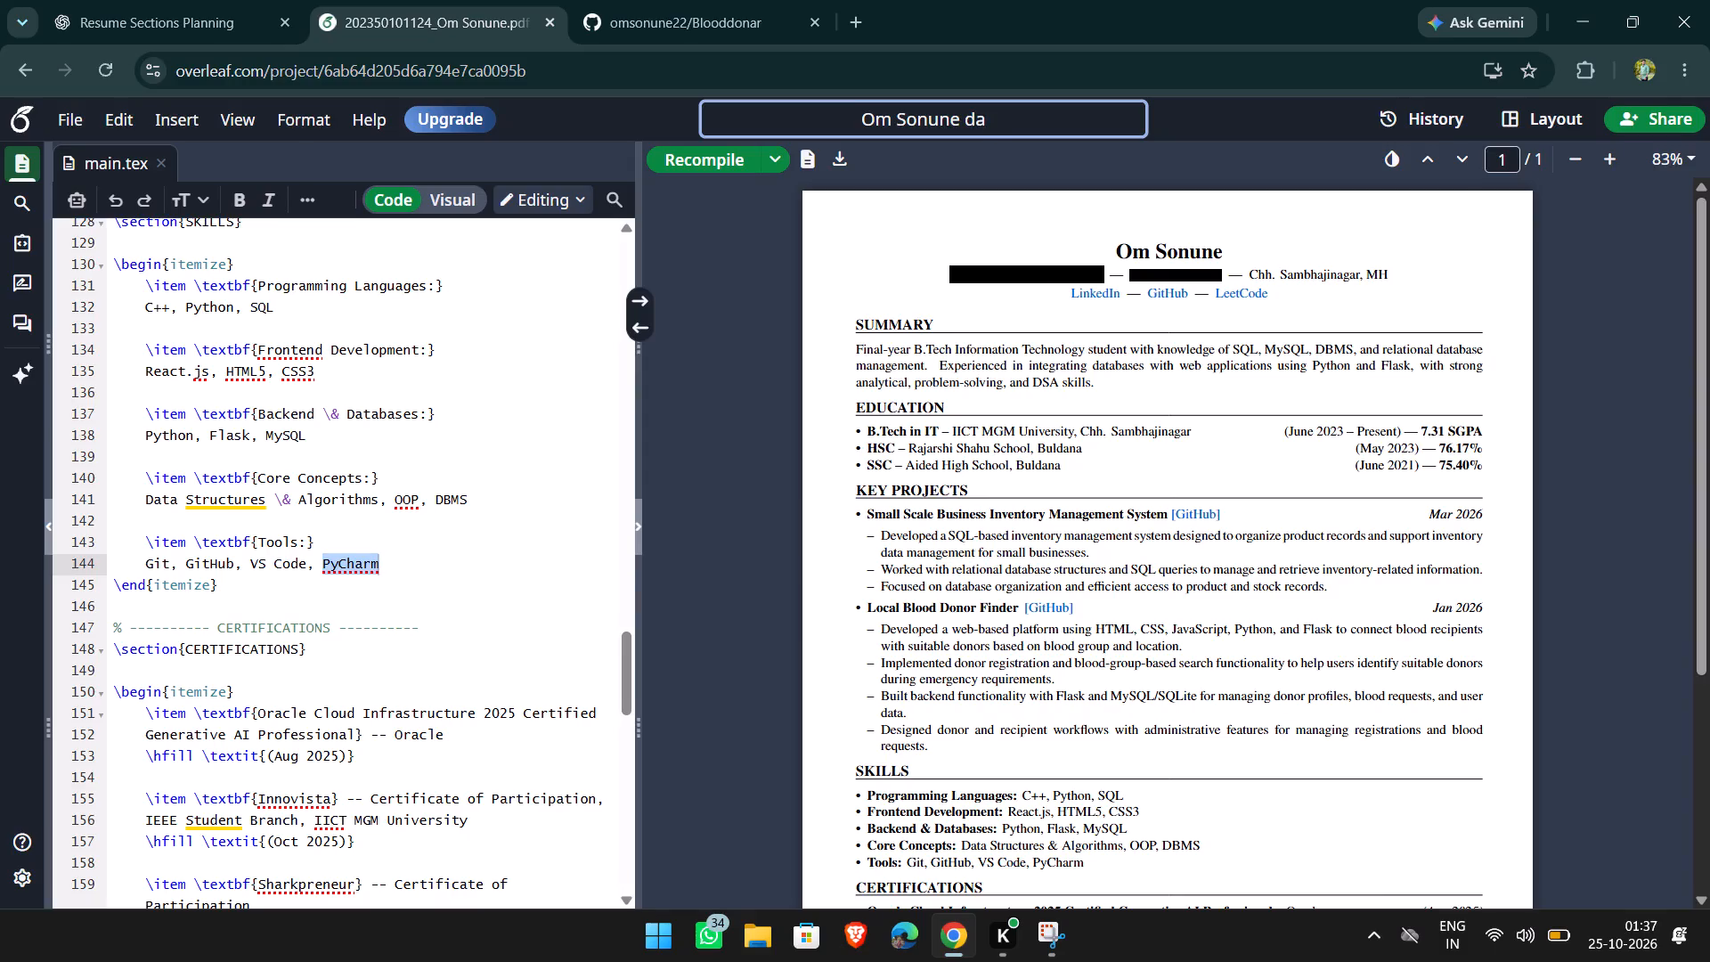
{"action": "key", "text": "BackSpace"}
{"action": "key", "text": "BackSpace"}
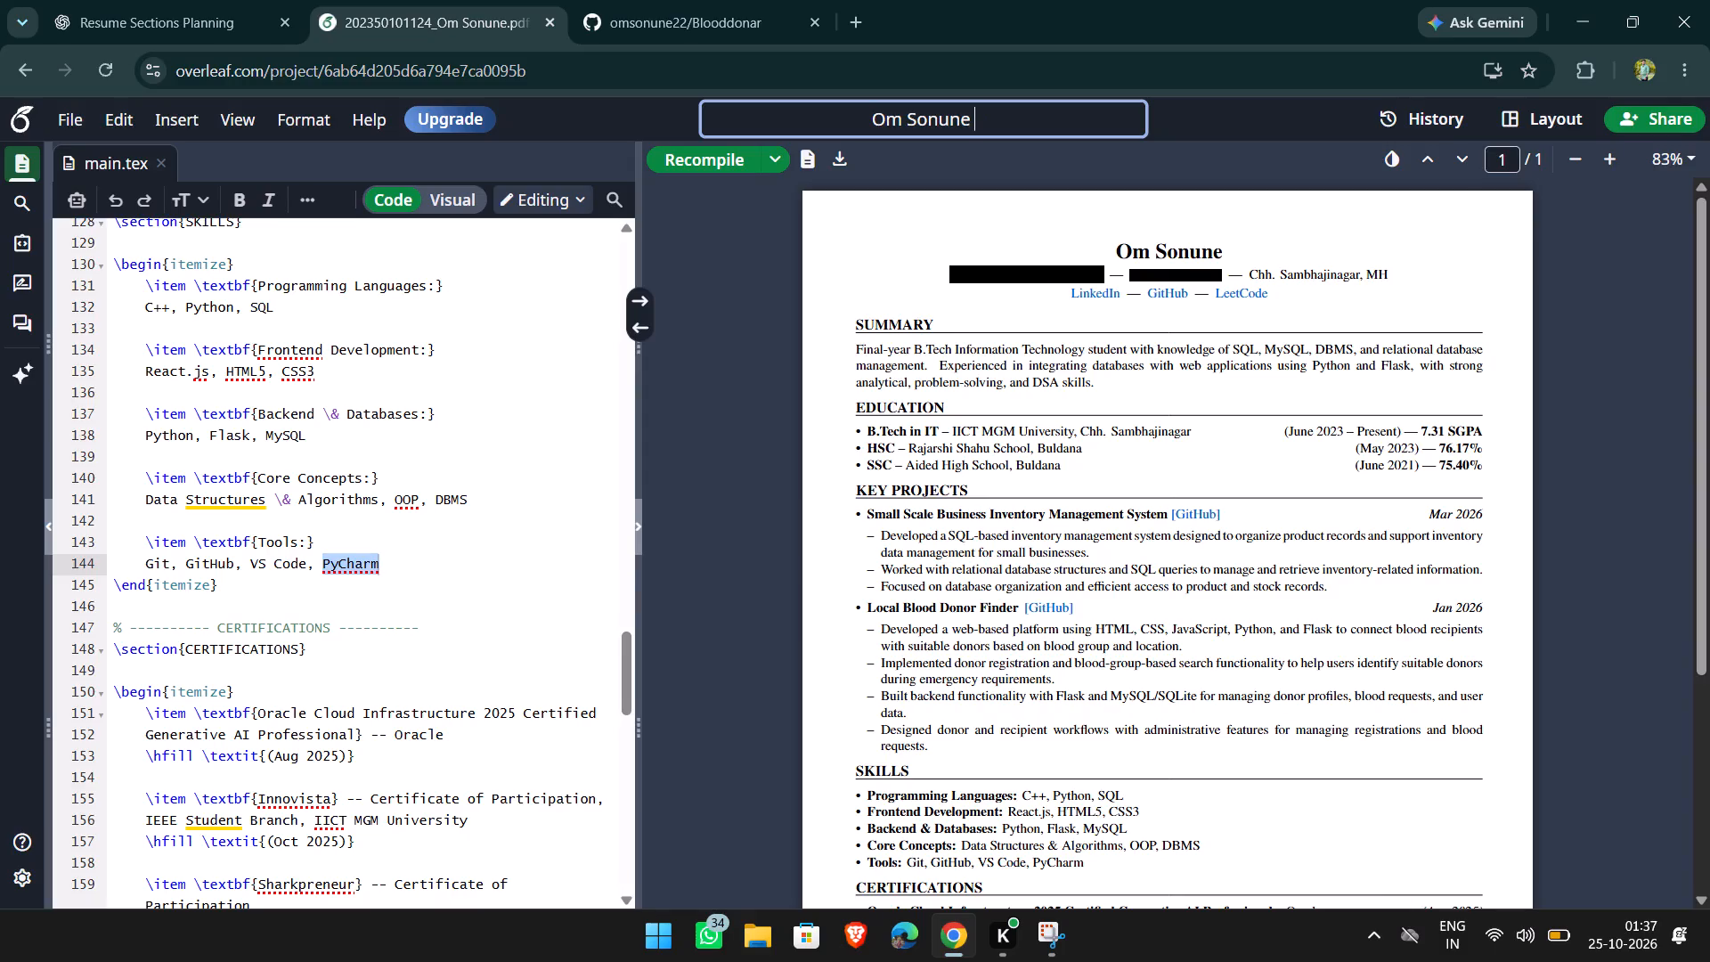
{"action": "key", "text": "d"}
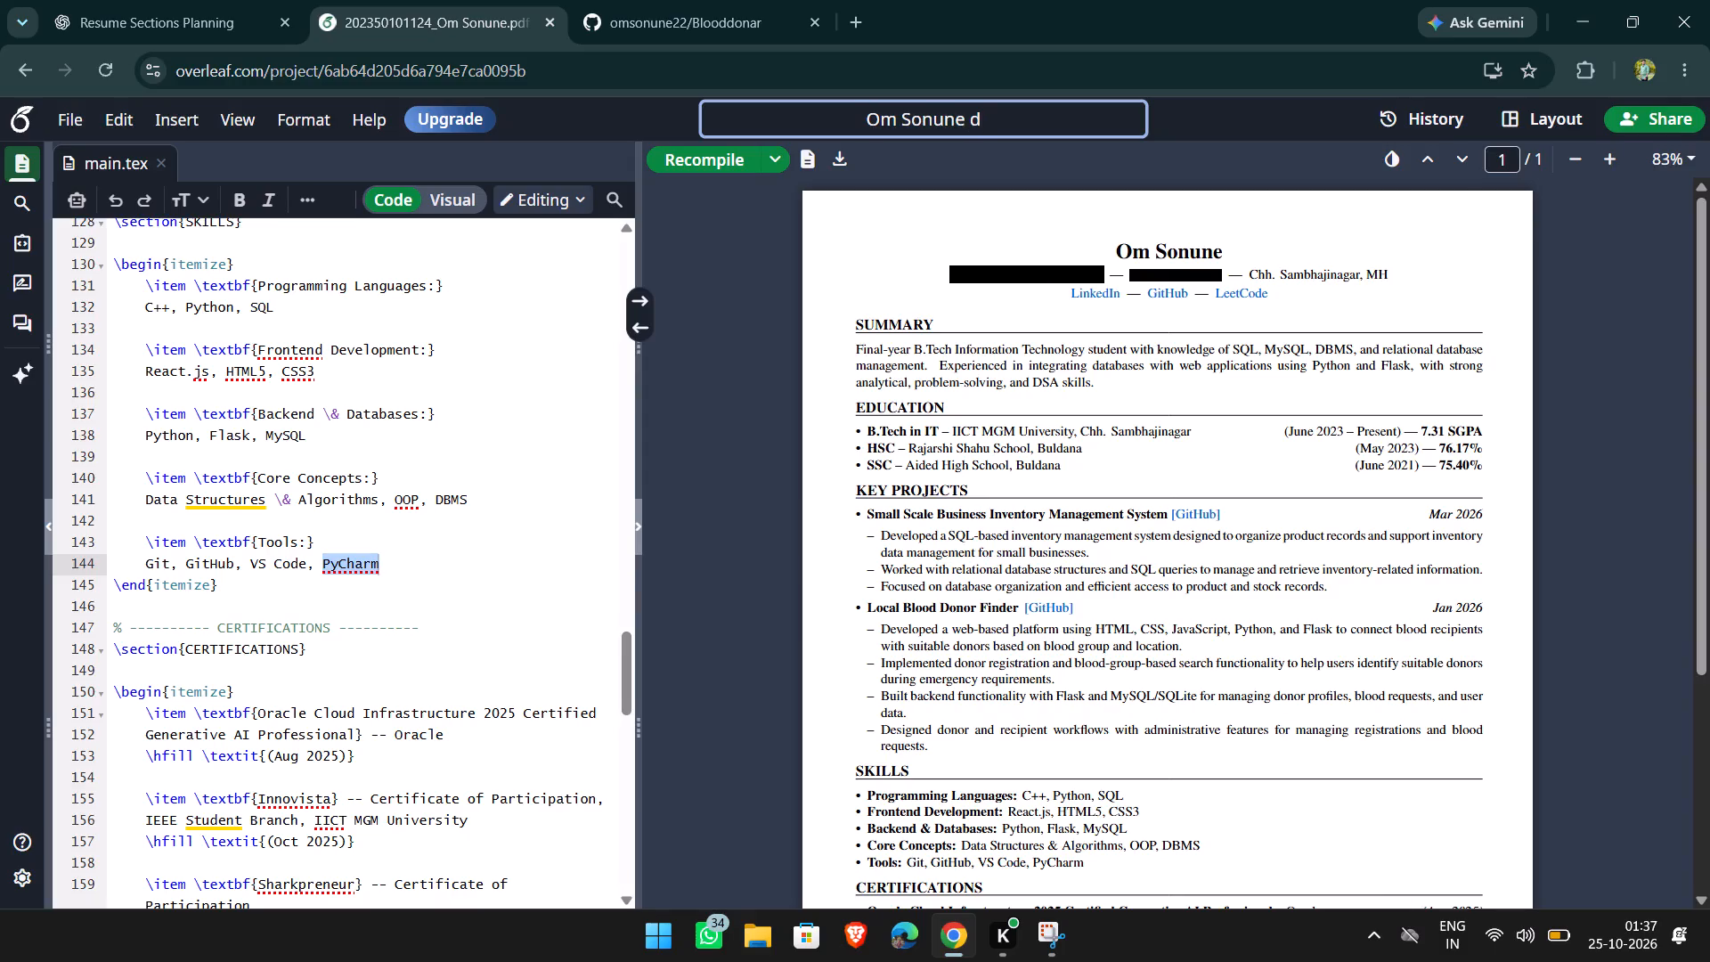
{"action": "key", "text": "a"}
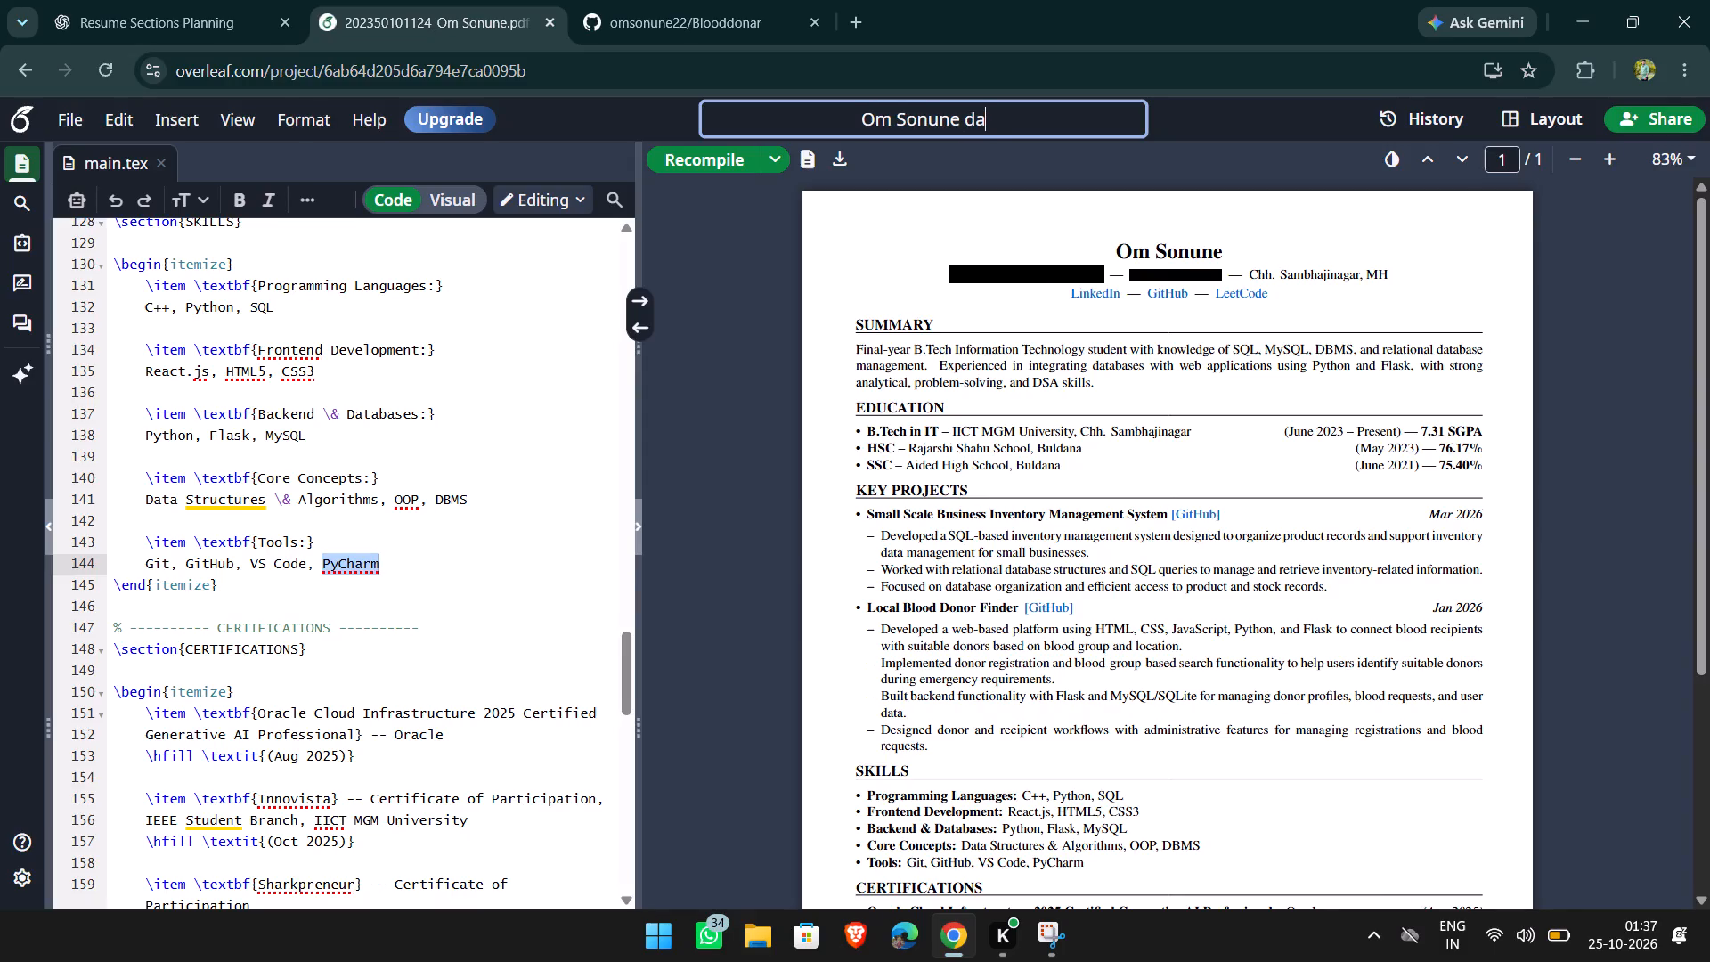
{"action": "key", "text": "BackSpace"}
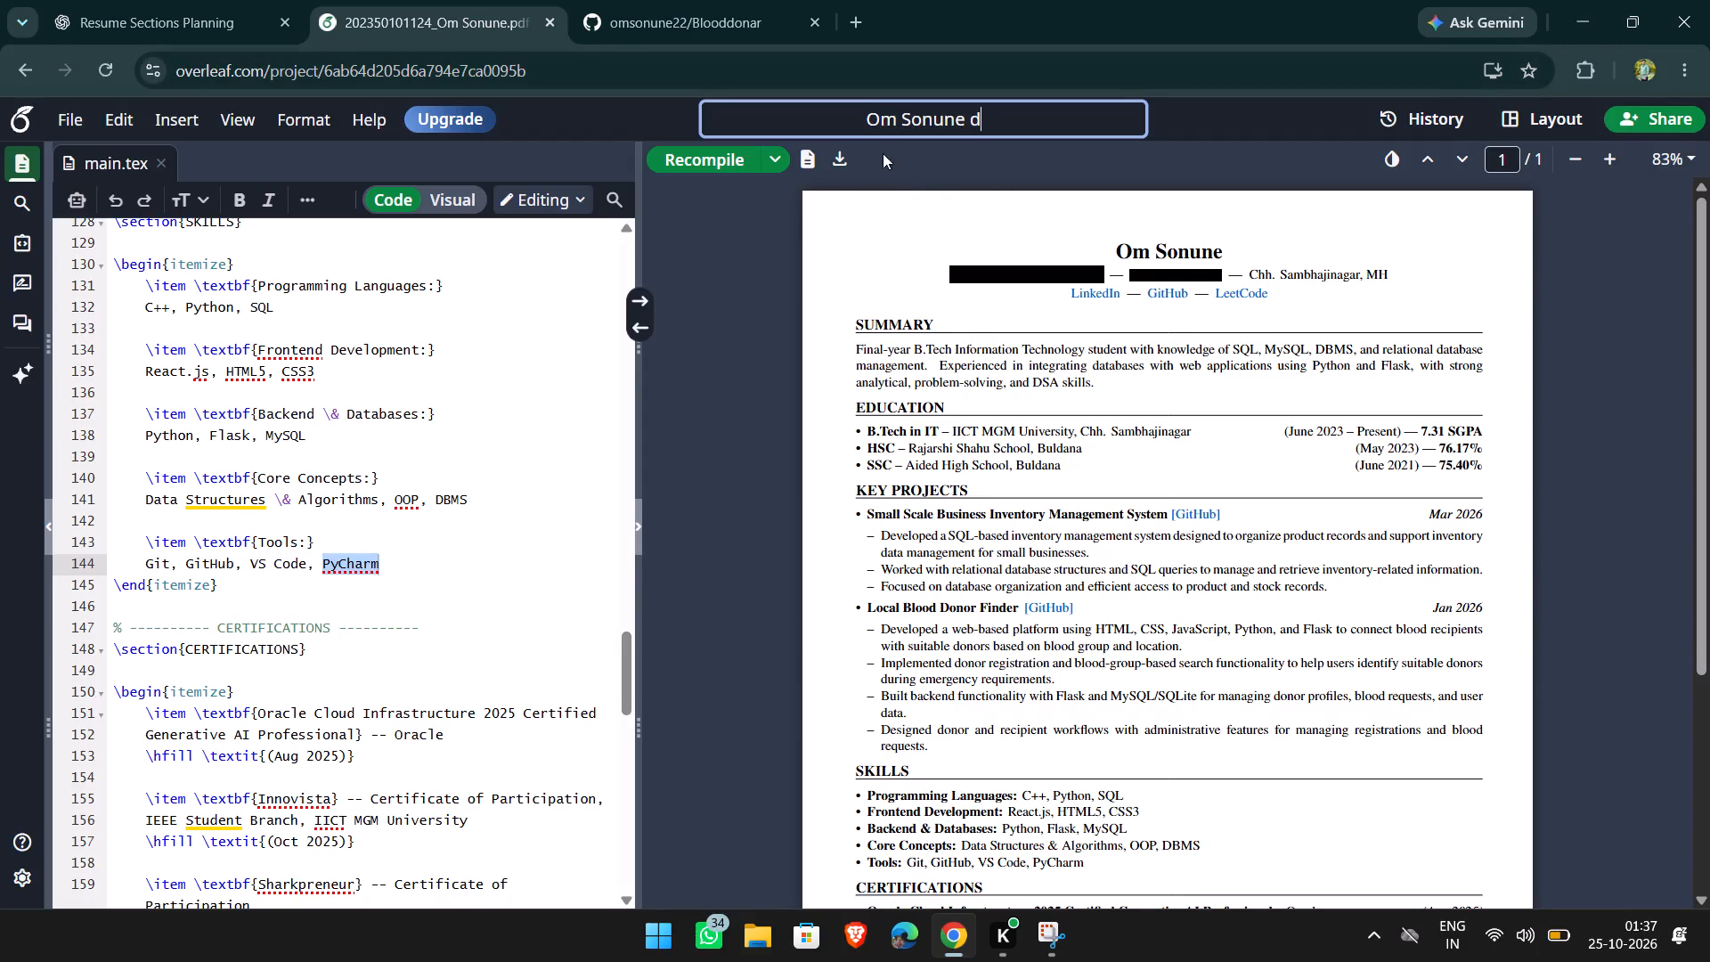
{"action": "key", "text": "Return"}
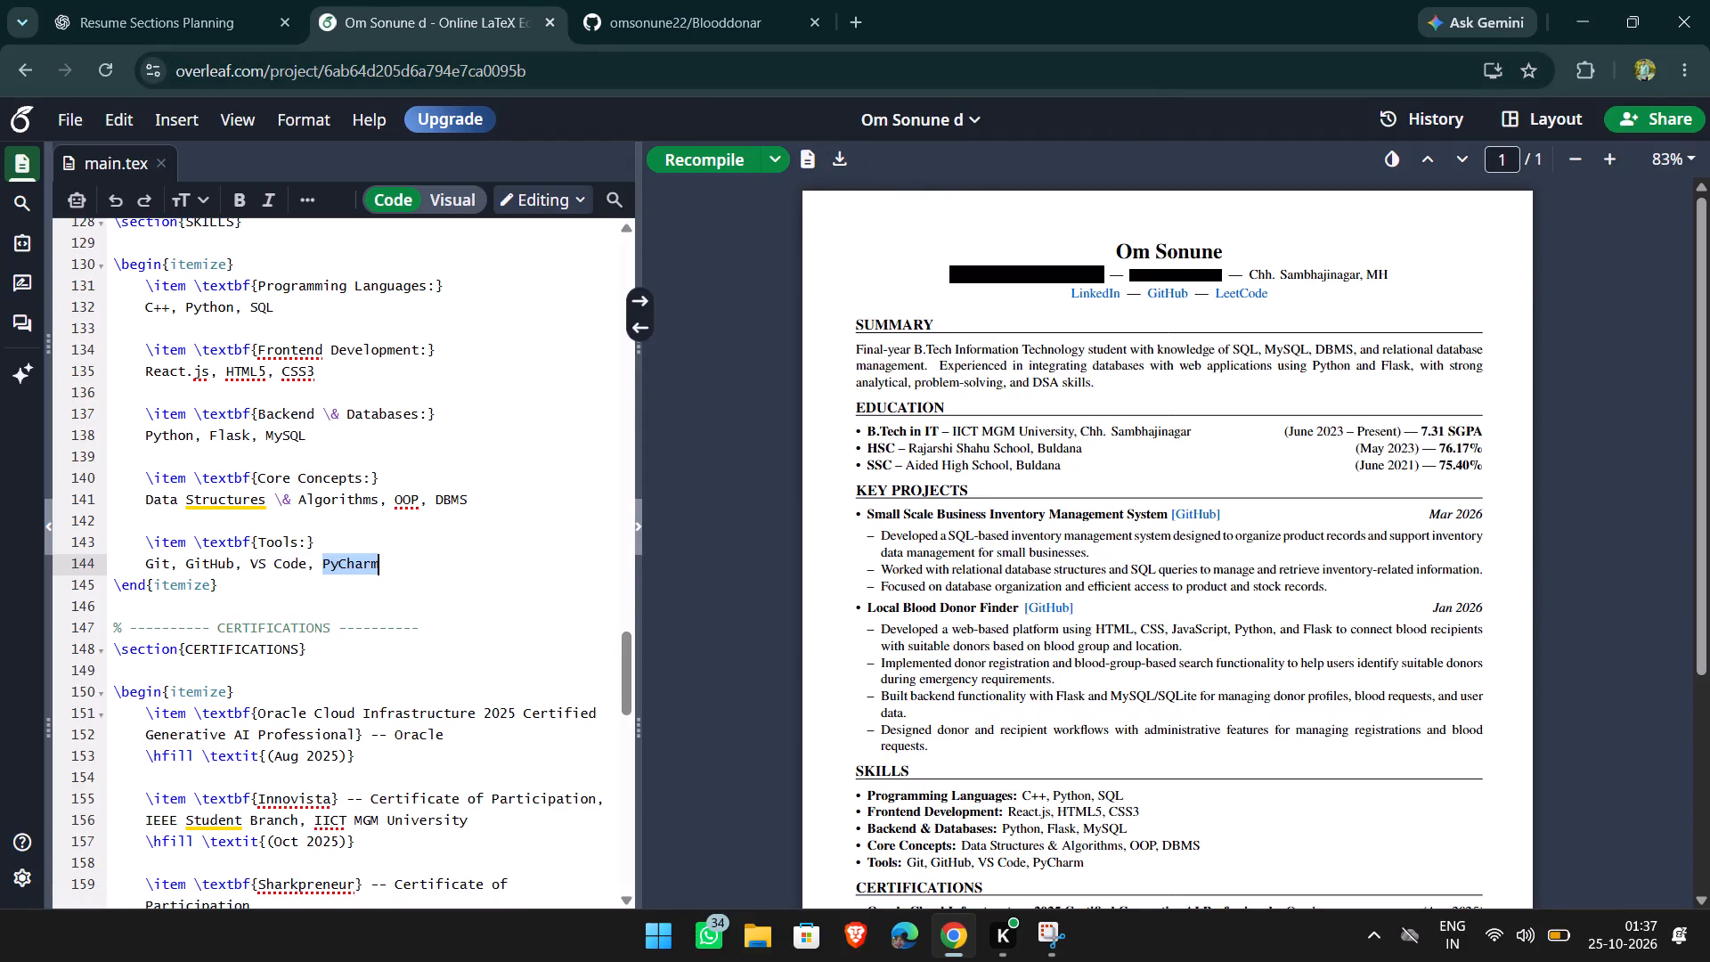
Download the compiled resume as a PDF.
{"action": "left_click", "coordinate": [841, 158]}
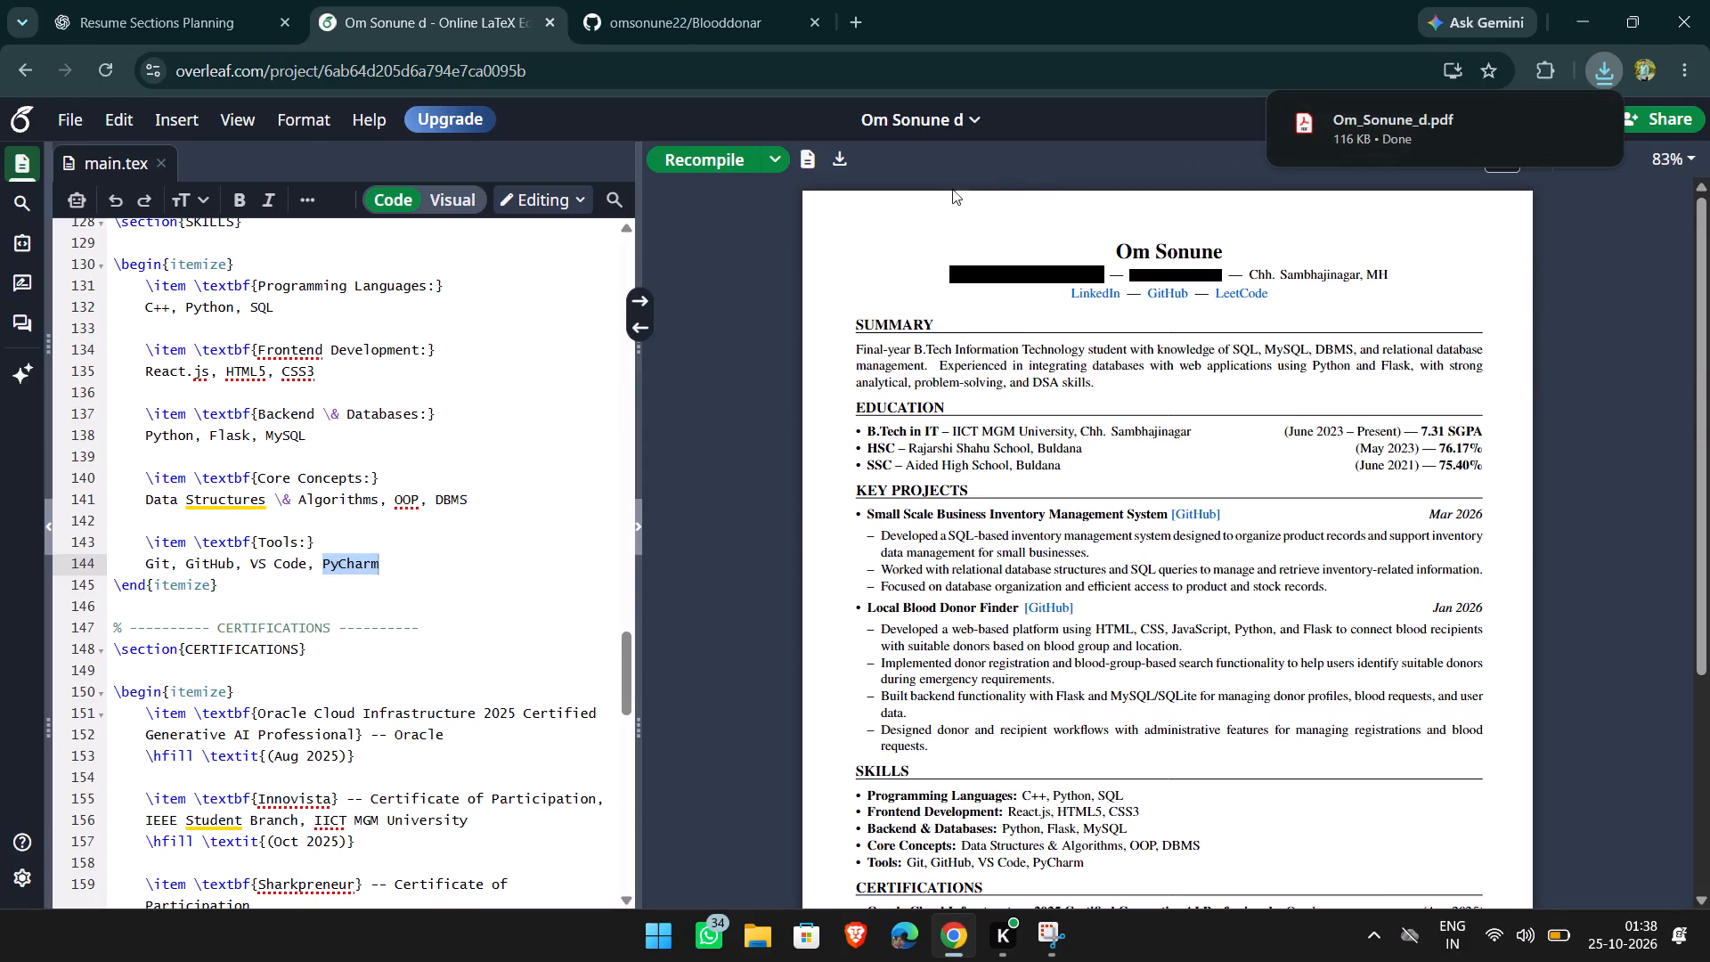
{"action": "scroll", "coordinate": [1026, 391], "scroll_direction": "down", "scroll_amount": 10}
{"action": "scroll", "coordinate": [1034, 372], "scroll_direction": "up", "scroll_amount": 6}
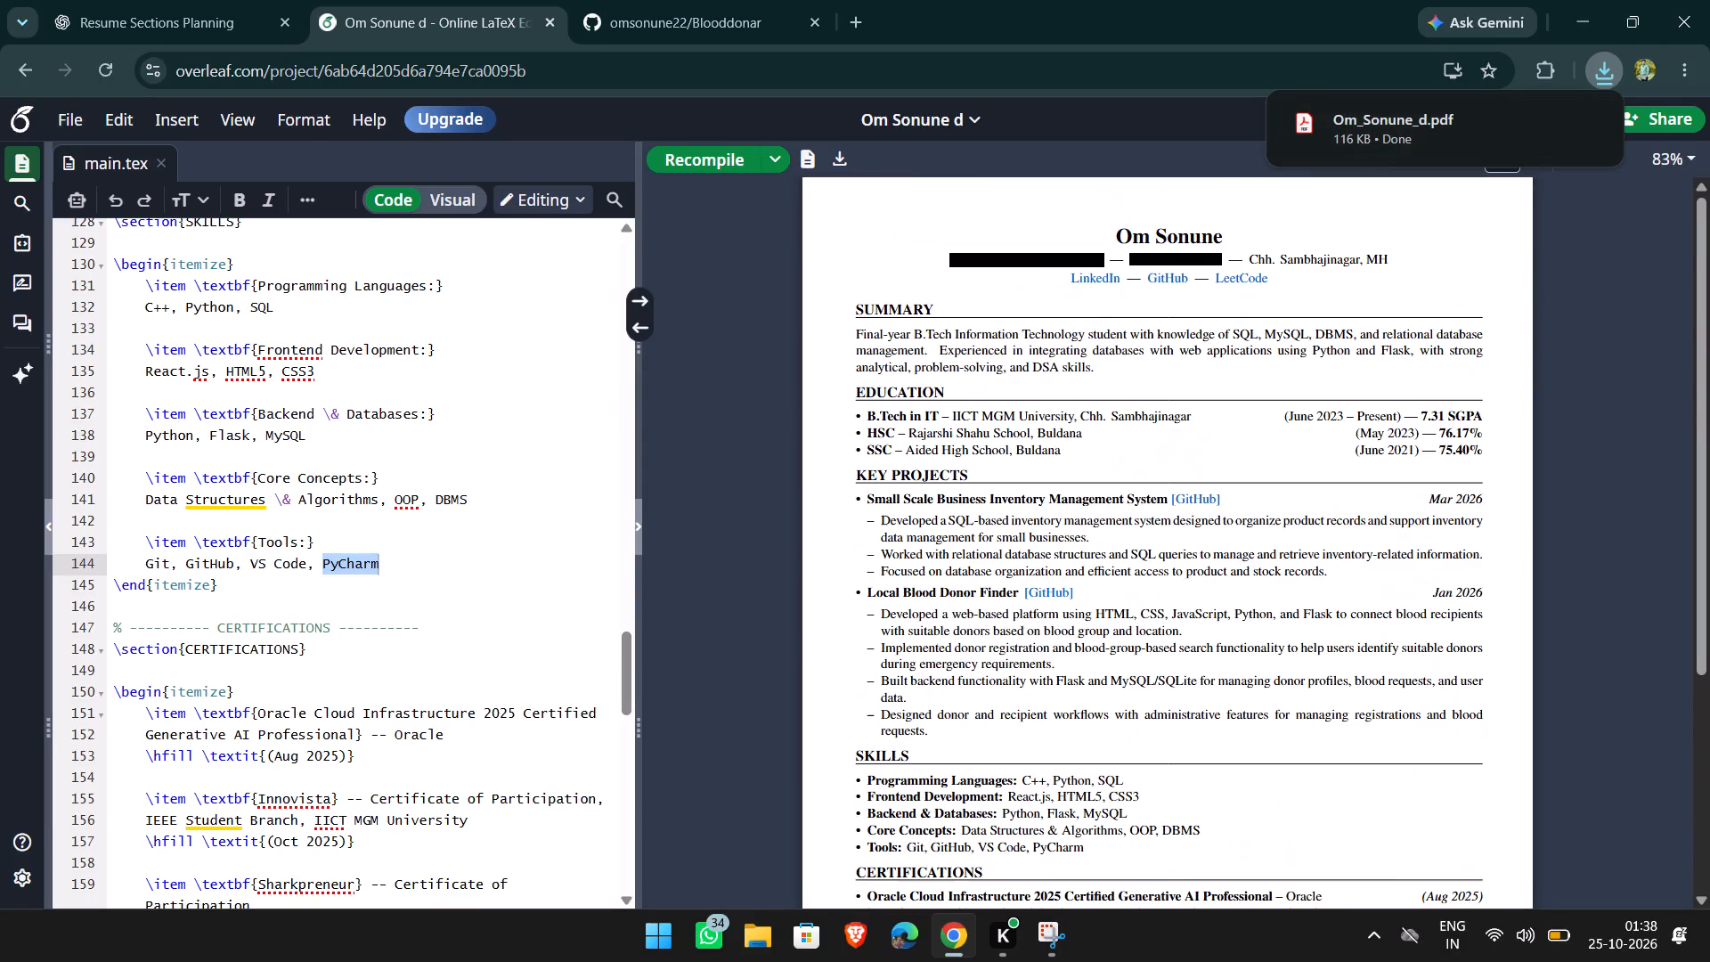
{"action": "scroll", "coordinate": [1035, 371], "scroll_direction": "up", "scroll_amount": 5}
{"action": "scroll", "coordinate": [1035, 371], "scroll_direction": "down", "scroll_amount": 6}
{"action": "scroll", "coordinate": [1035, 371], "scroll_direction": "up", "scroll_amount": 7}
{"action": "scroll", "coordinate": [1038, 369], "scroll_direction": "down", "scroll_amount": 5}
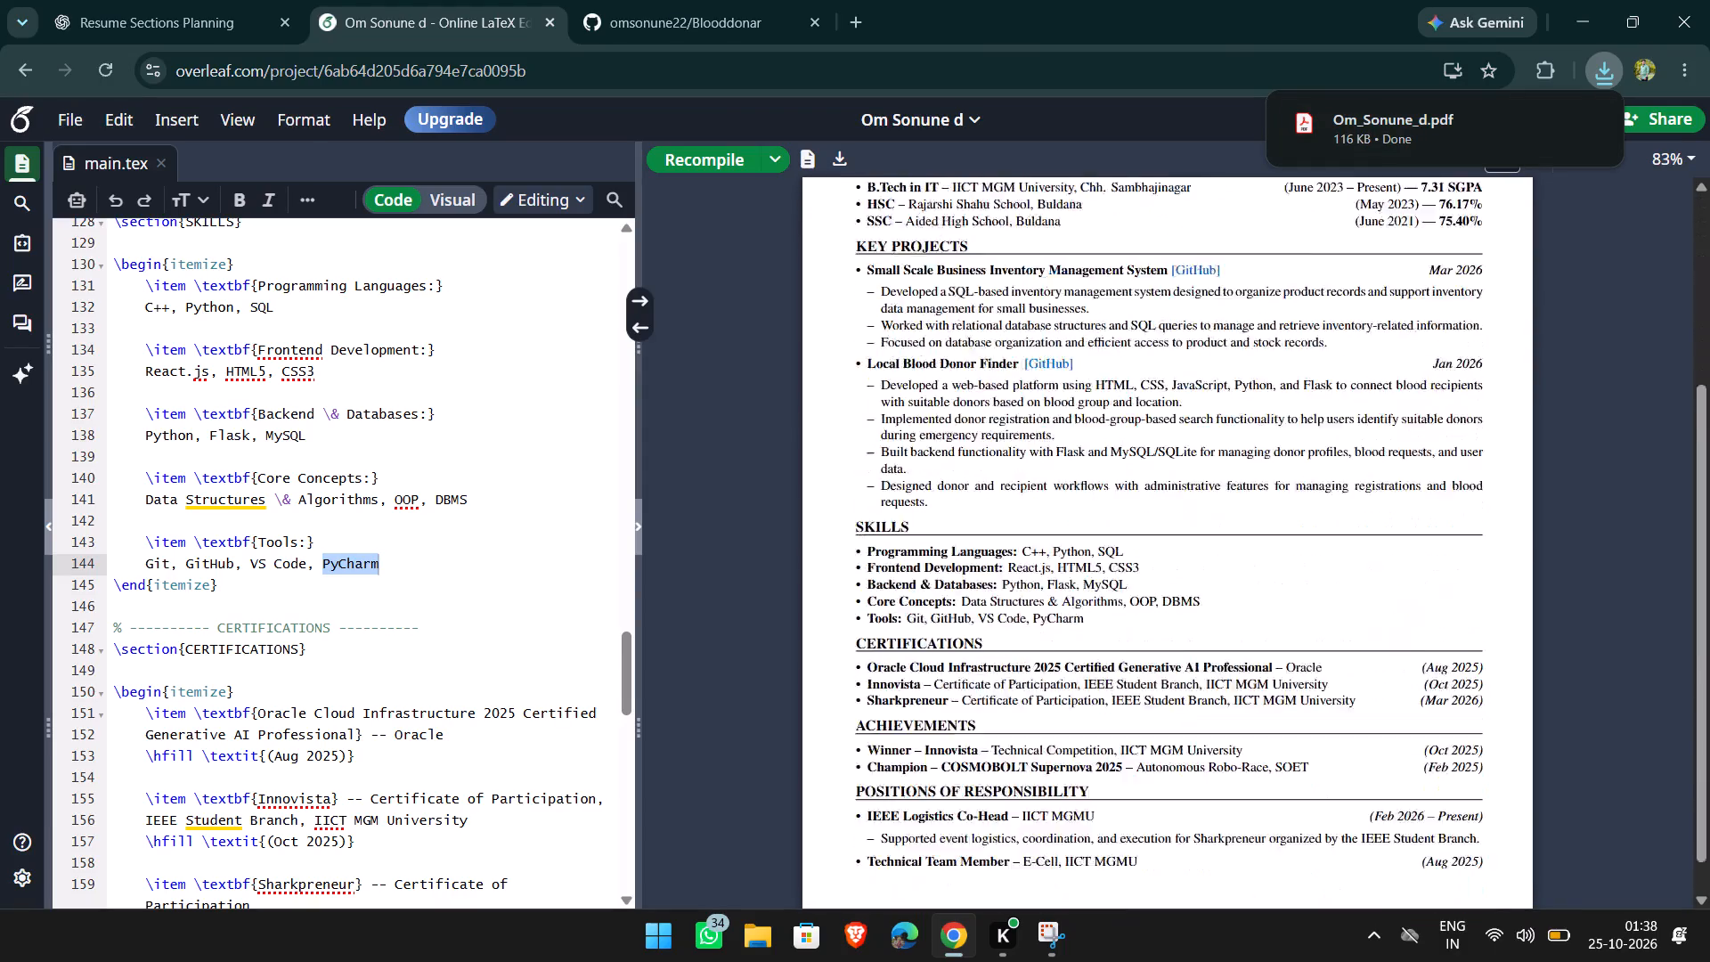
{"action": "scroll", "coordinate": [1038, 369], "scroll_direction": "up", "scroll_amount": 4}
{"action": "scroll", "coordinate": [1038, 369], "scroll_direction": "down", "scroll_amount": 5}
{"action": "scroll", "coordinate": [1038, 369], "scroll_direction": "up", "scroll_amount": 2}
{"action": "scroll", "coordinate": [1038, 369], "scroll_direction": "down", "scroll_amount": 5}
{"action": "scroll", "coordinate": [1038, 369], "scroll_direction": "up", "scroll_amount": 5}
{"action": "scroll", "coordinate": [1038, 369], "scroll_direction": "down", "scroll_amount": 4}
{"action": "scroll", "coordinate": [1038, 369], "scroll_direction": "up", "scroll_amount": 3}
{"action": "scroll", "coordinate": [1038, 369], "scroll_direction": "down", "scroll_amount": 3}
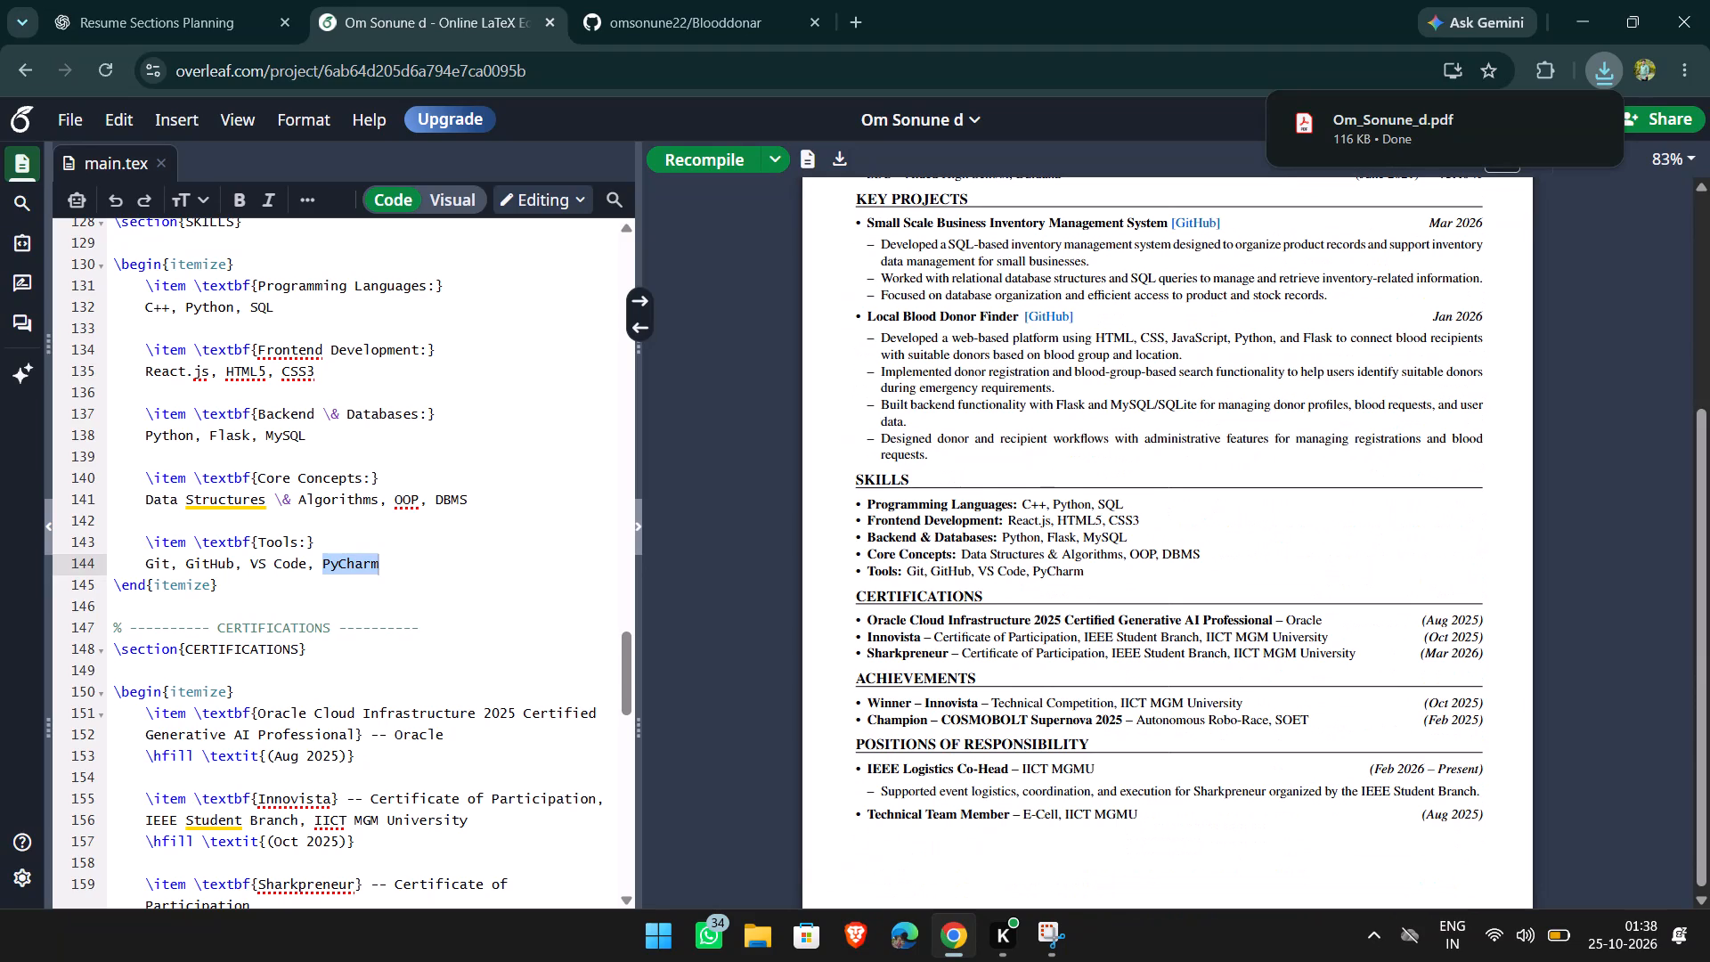
Minimize the browser window.
{"action": "left_click", "coordinate": [1596, 21]}
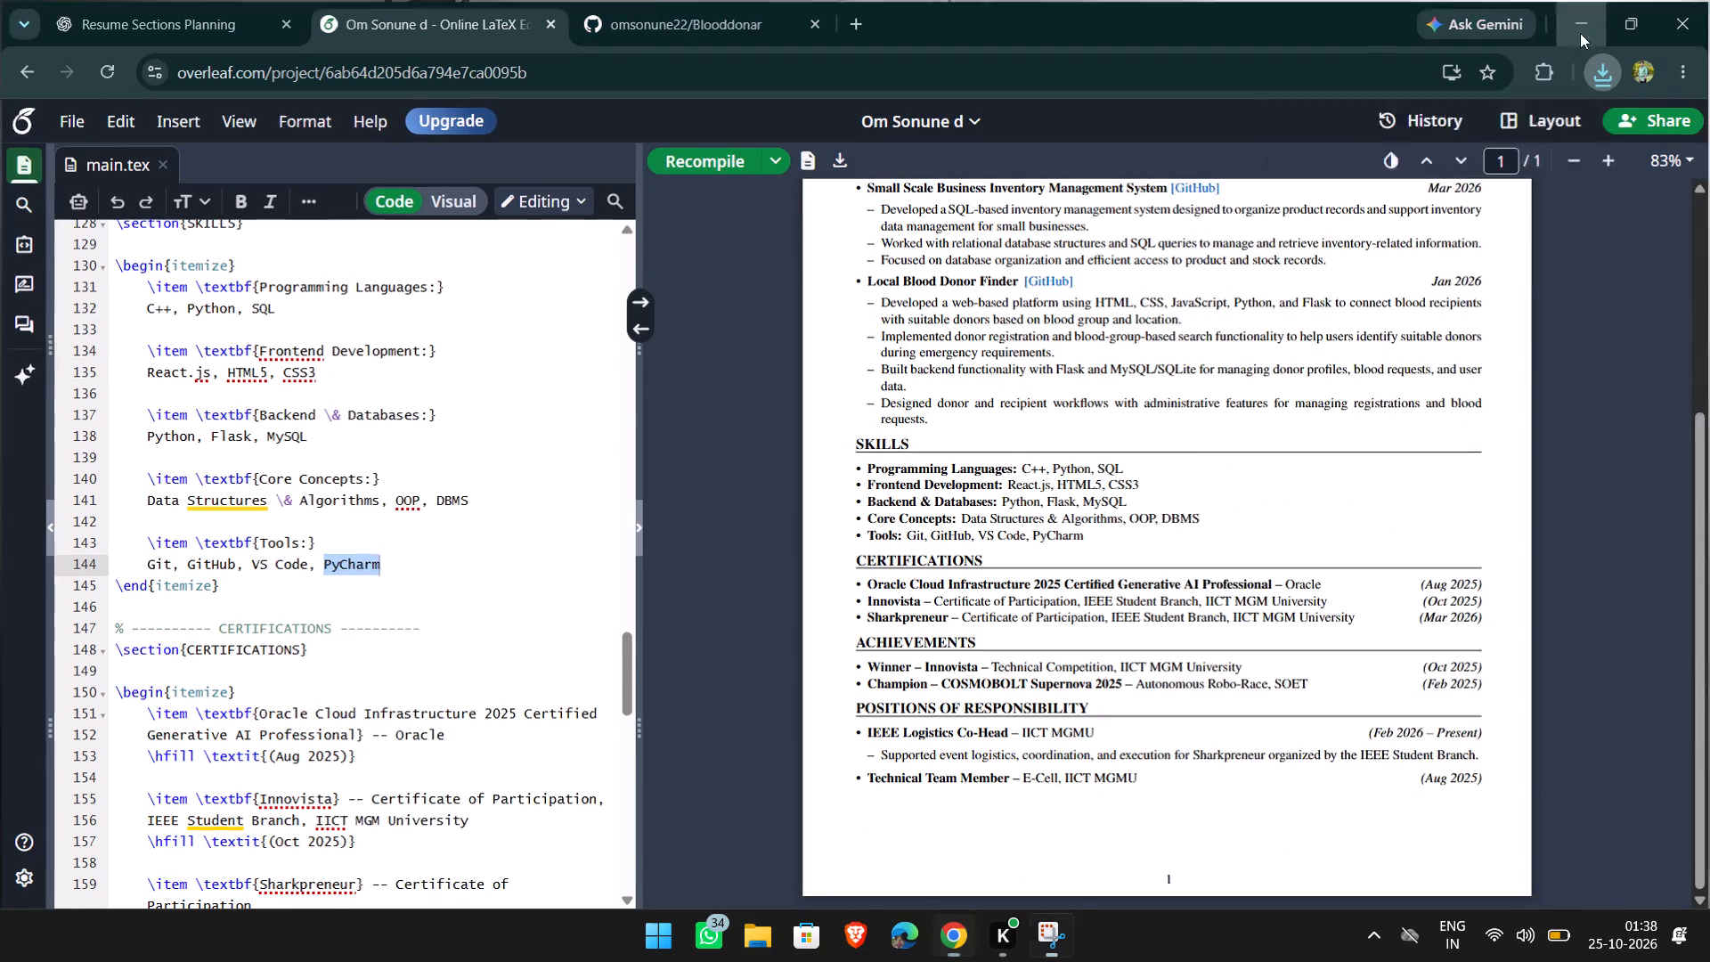
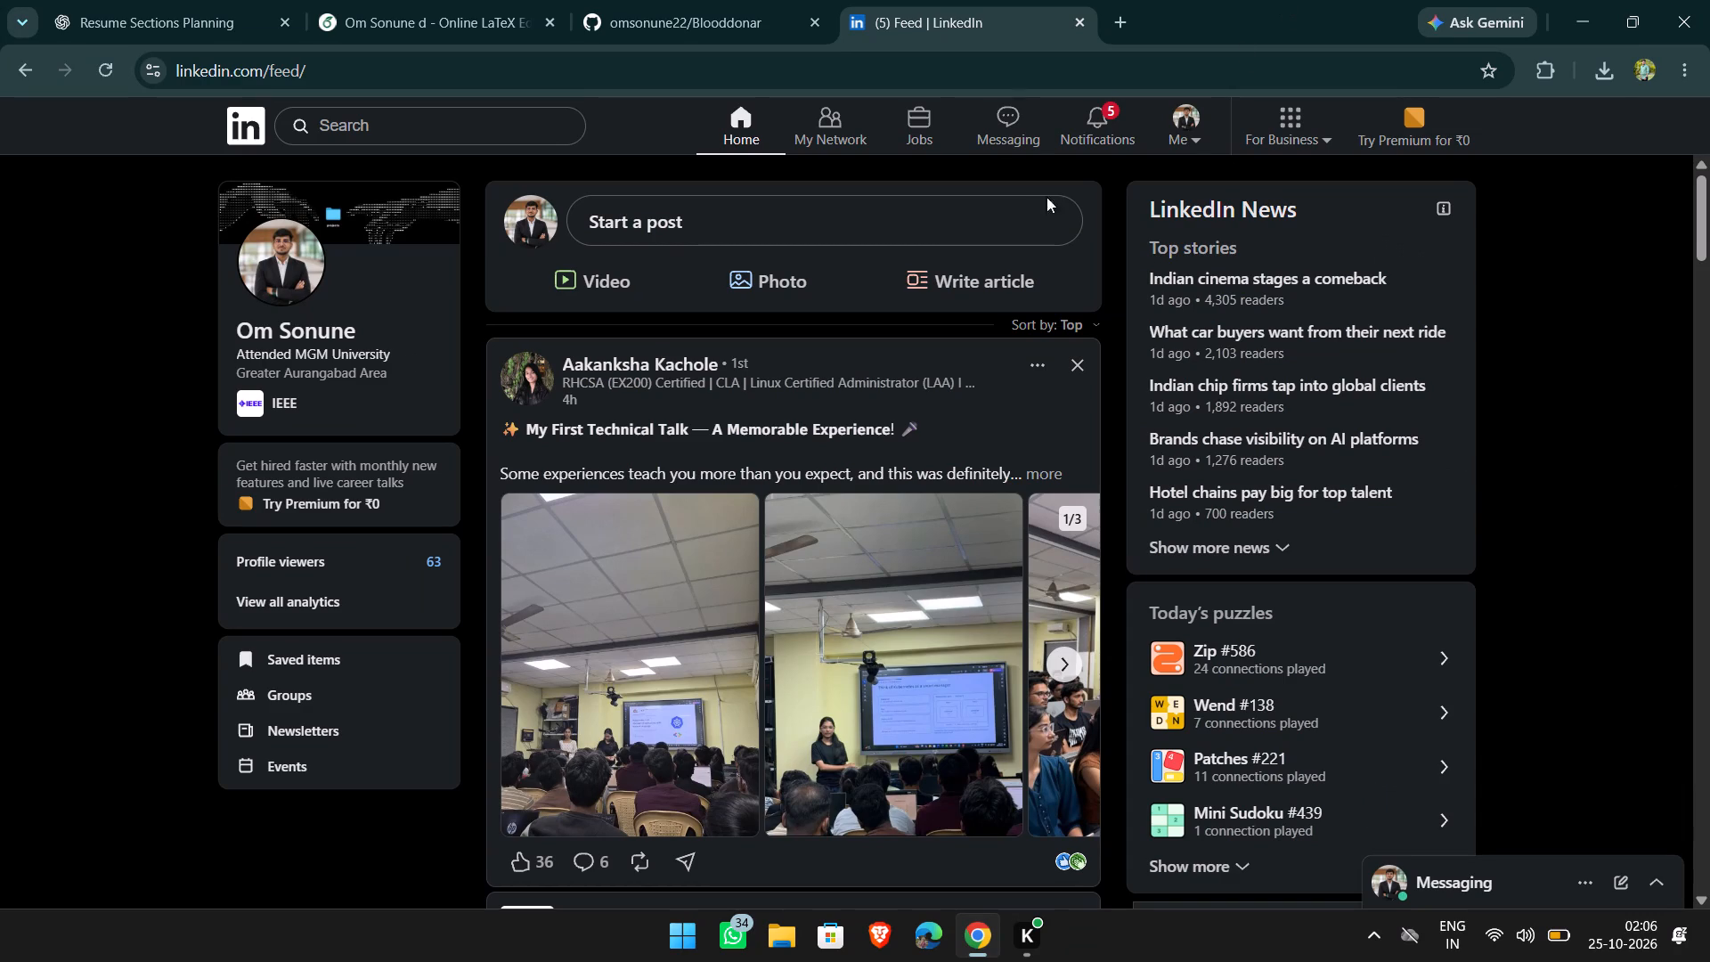
Open the Systems Integration Consultant posting at JLL from LinkedIn's preference-based job recommendations.
{"action": "left_click_drag", "start_coordinate": [895, 129], "coordinate": [904, 126]}
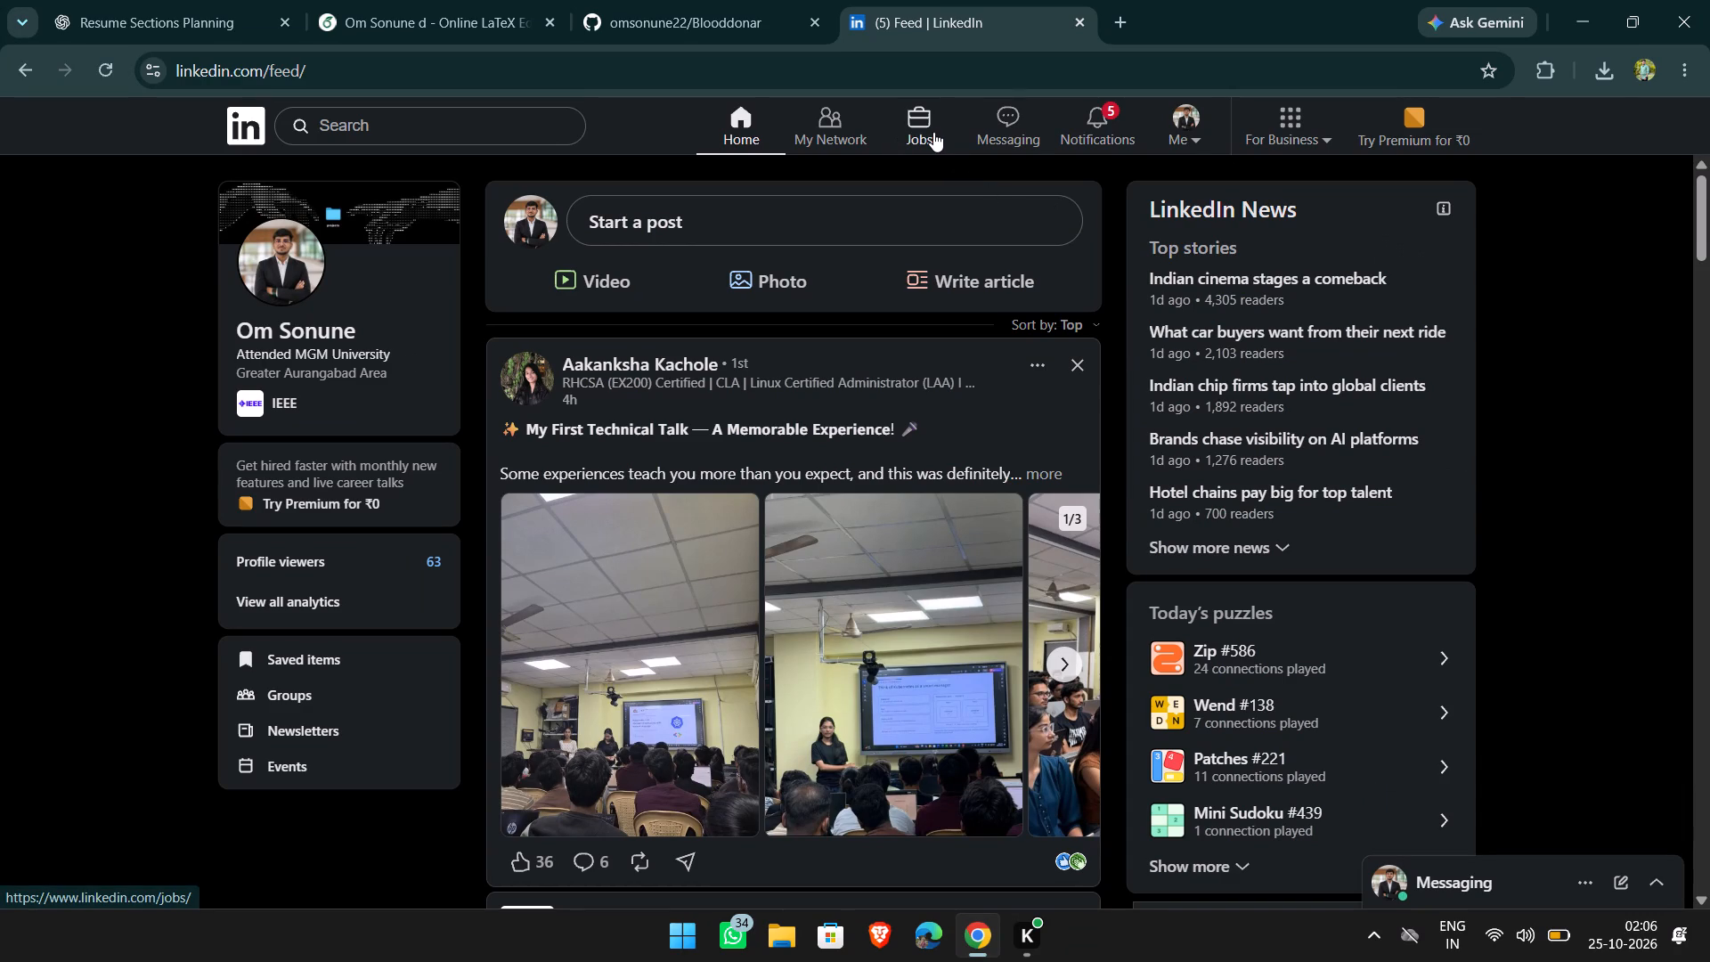
{"action": "left_click", "coordinate": [933, 132]}
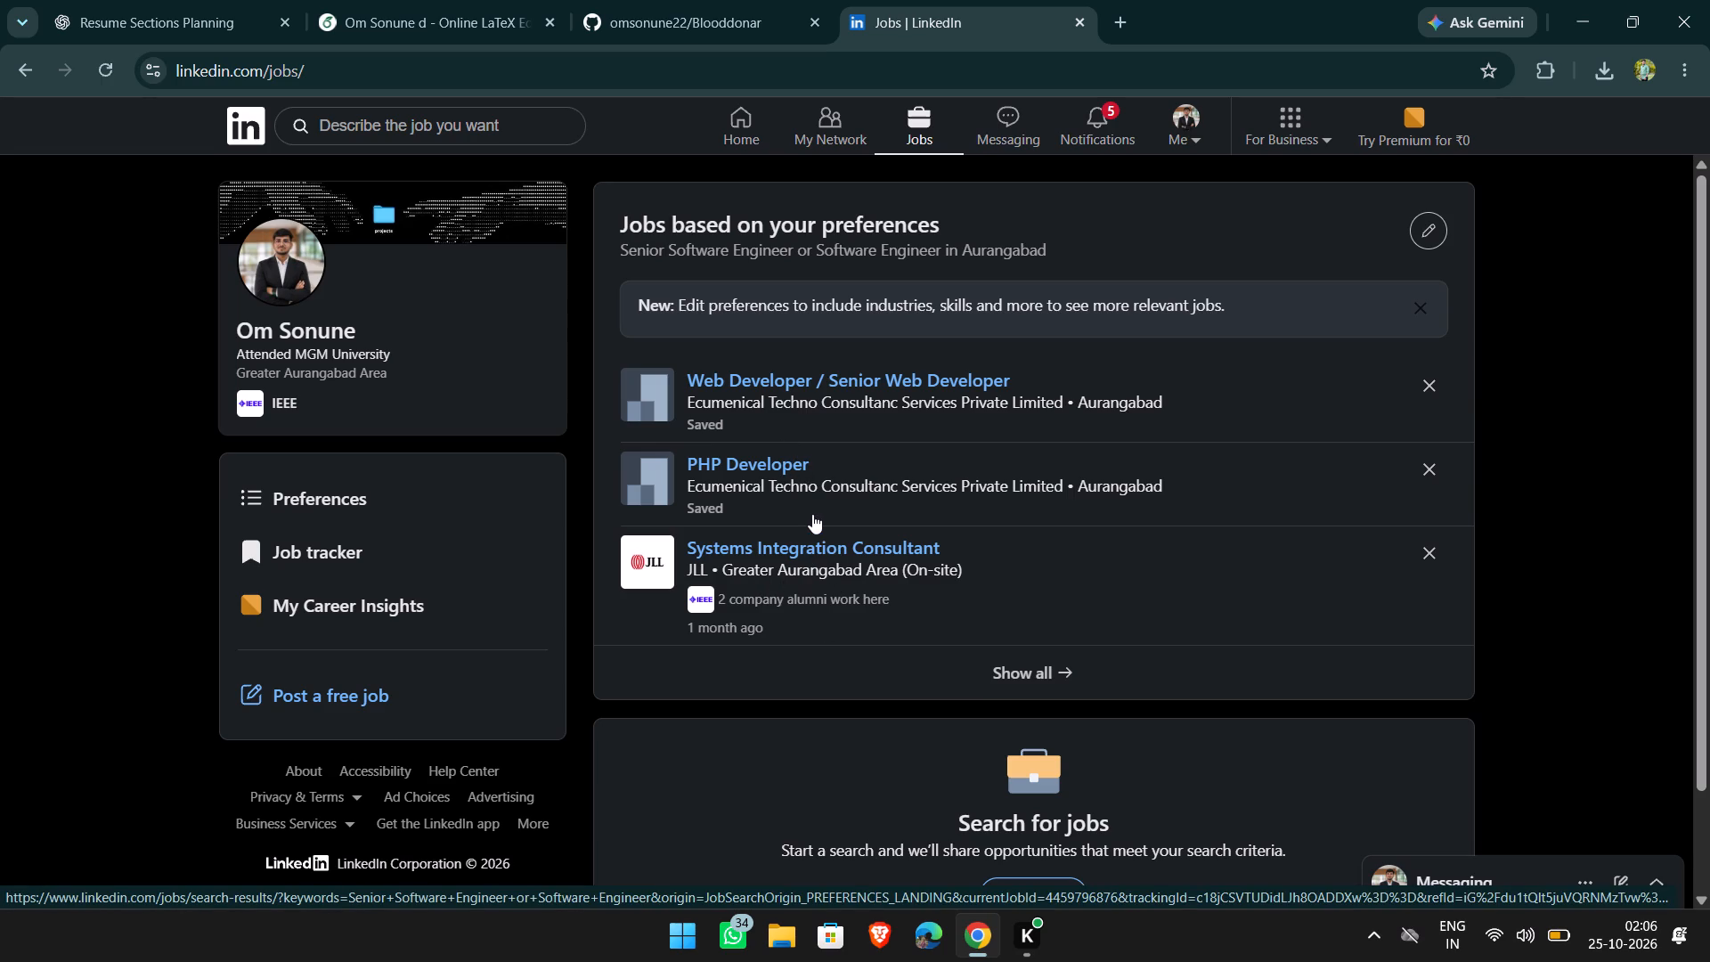
{"action": "left_click", "coordinate": [789, 543]}
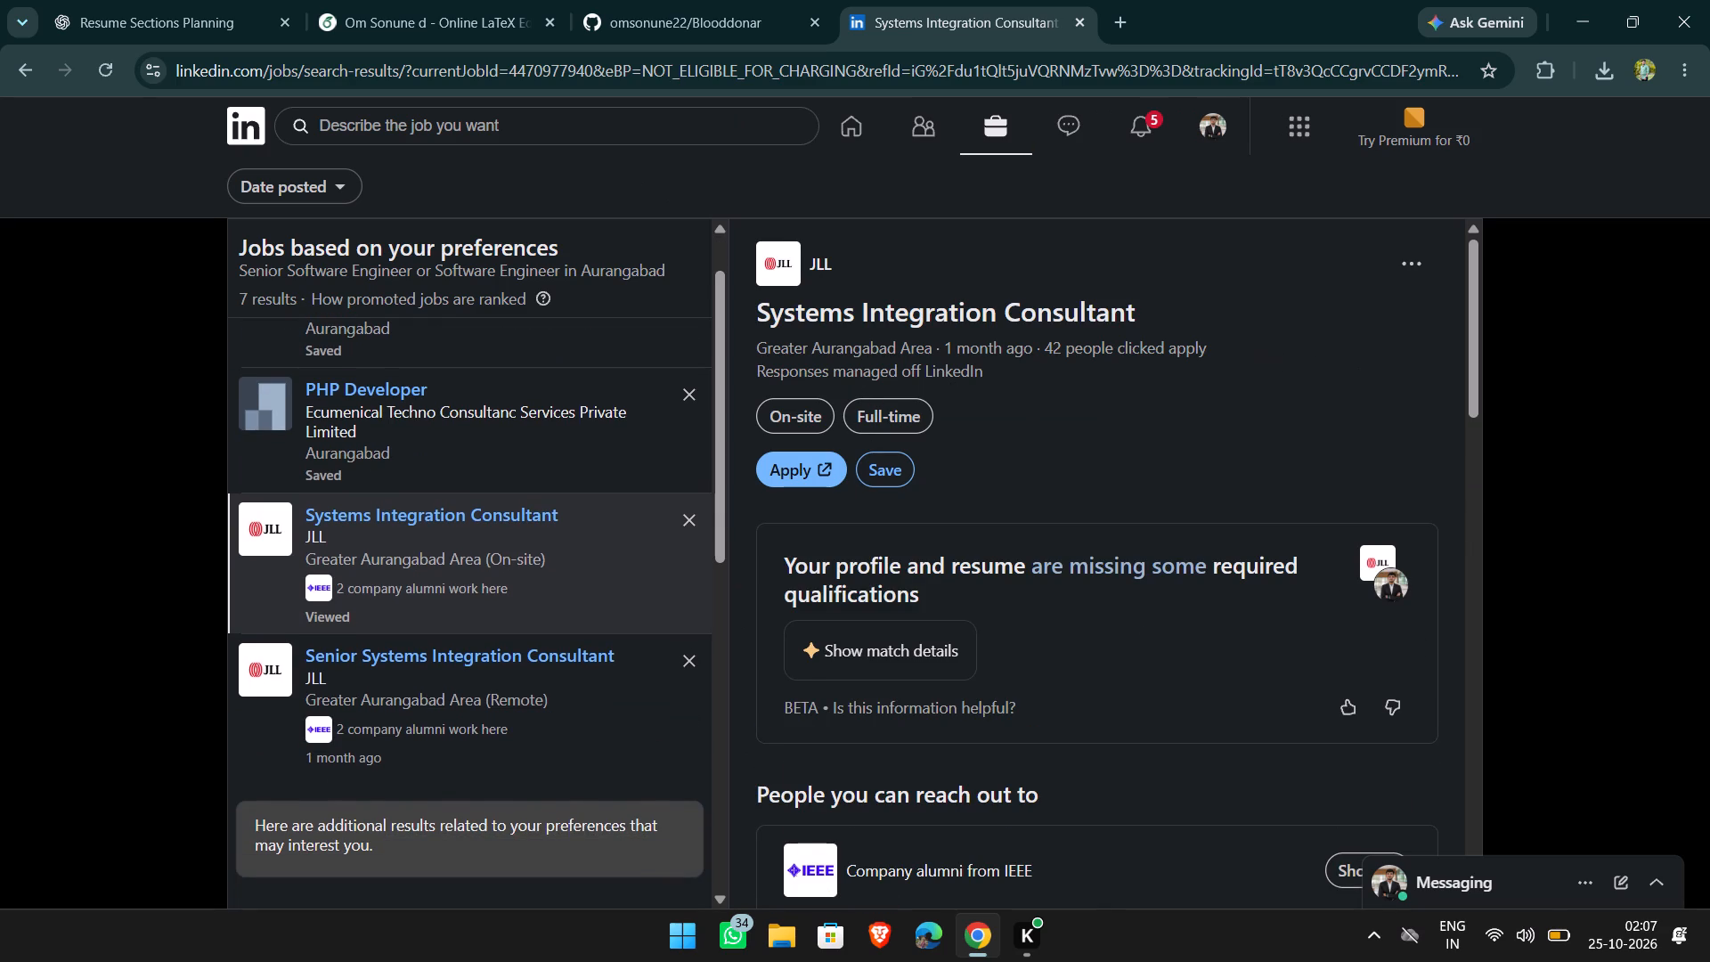
Show the match details for the JLL Systems Integration Consultant job and review the required and additional qualifications.
{"action": "scroll", "coordinate": [952, 626], "scroll_direction": "down", "scroll_amount": 3}
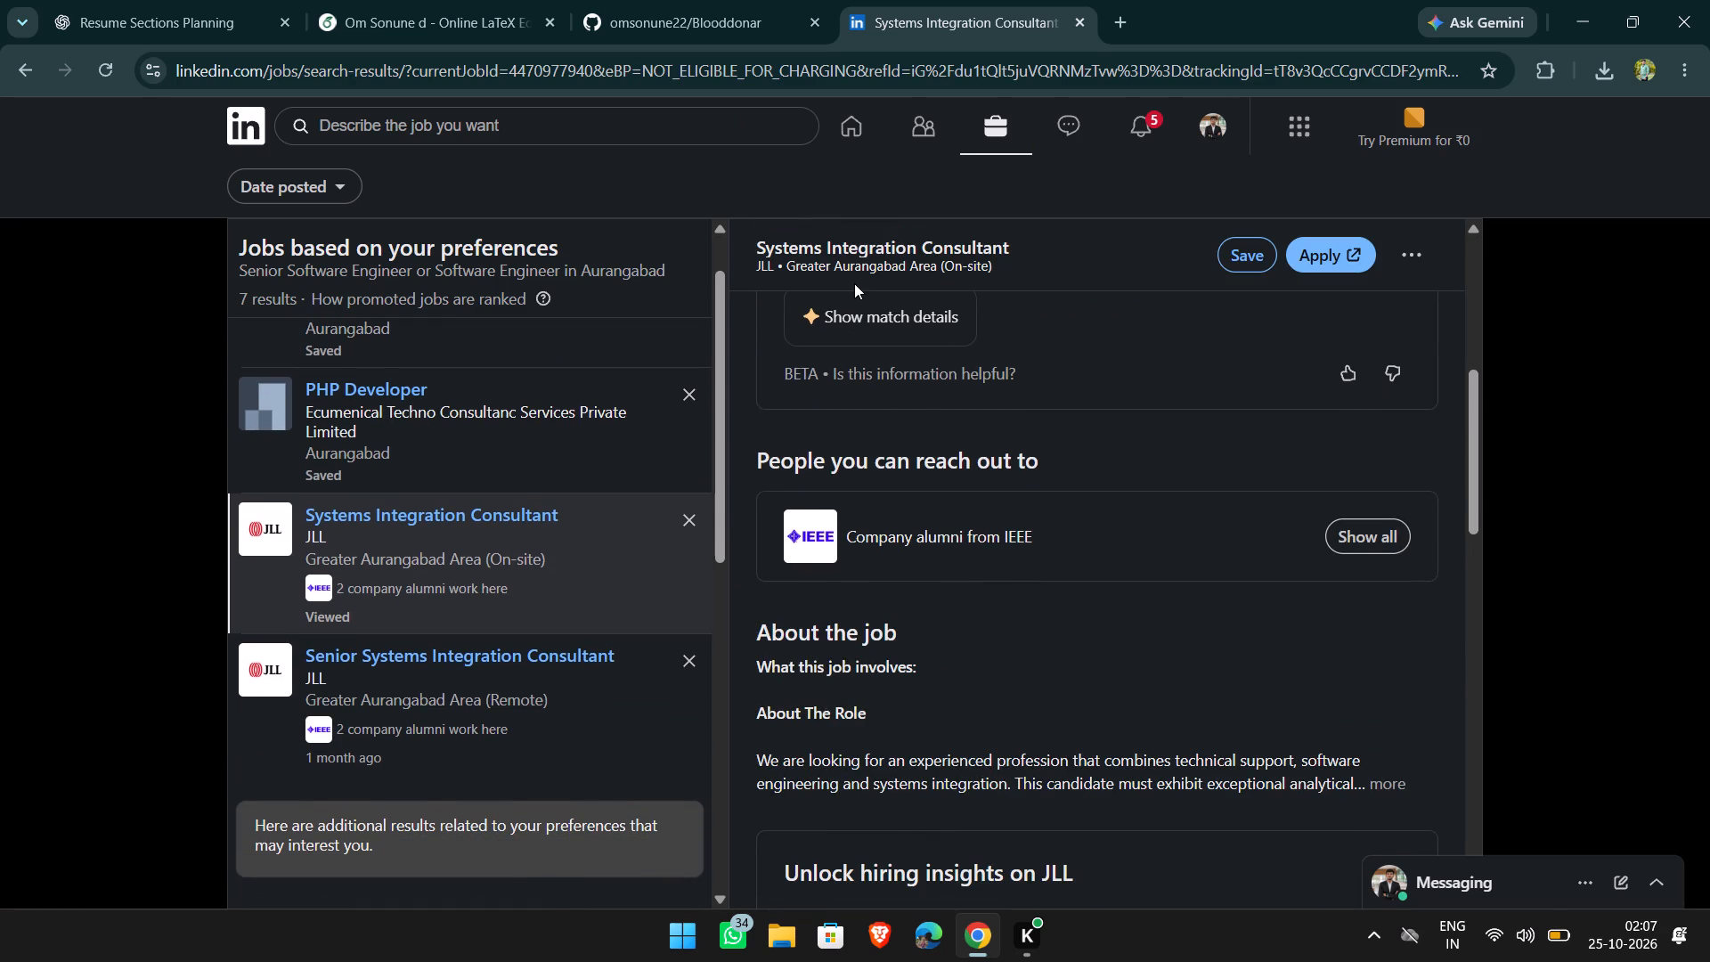
{"action": "left_click", "coordinate": [871, 314]}
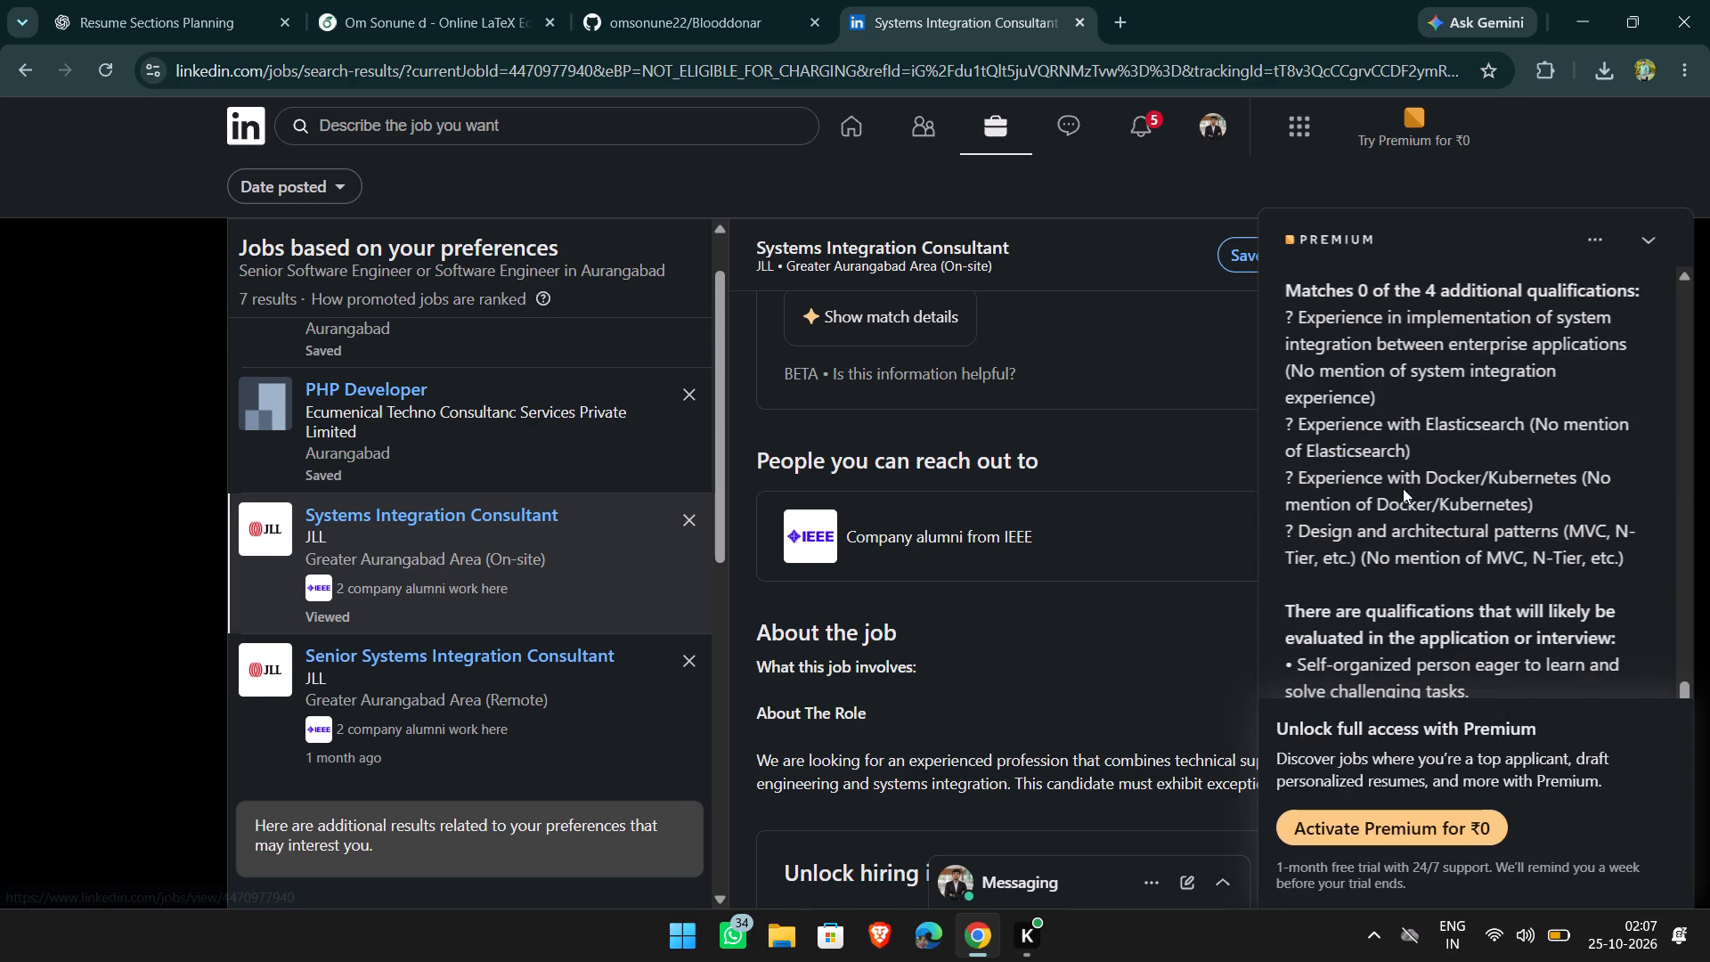
{"action": "scroll", "coordinate": [1361, 395], "scroll_direction": "up", "scroll_amount": 1}
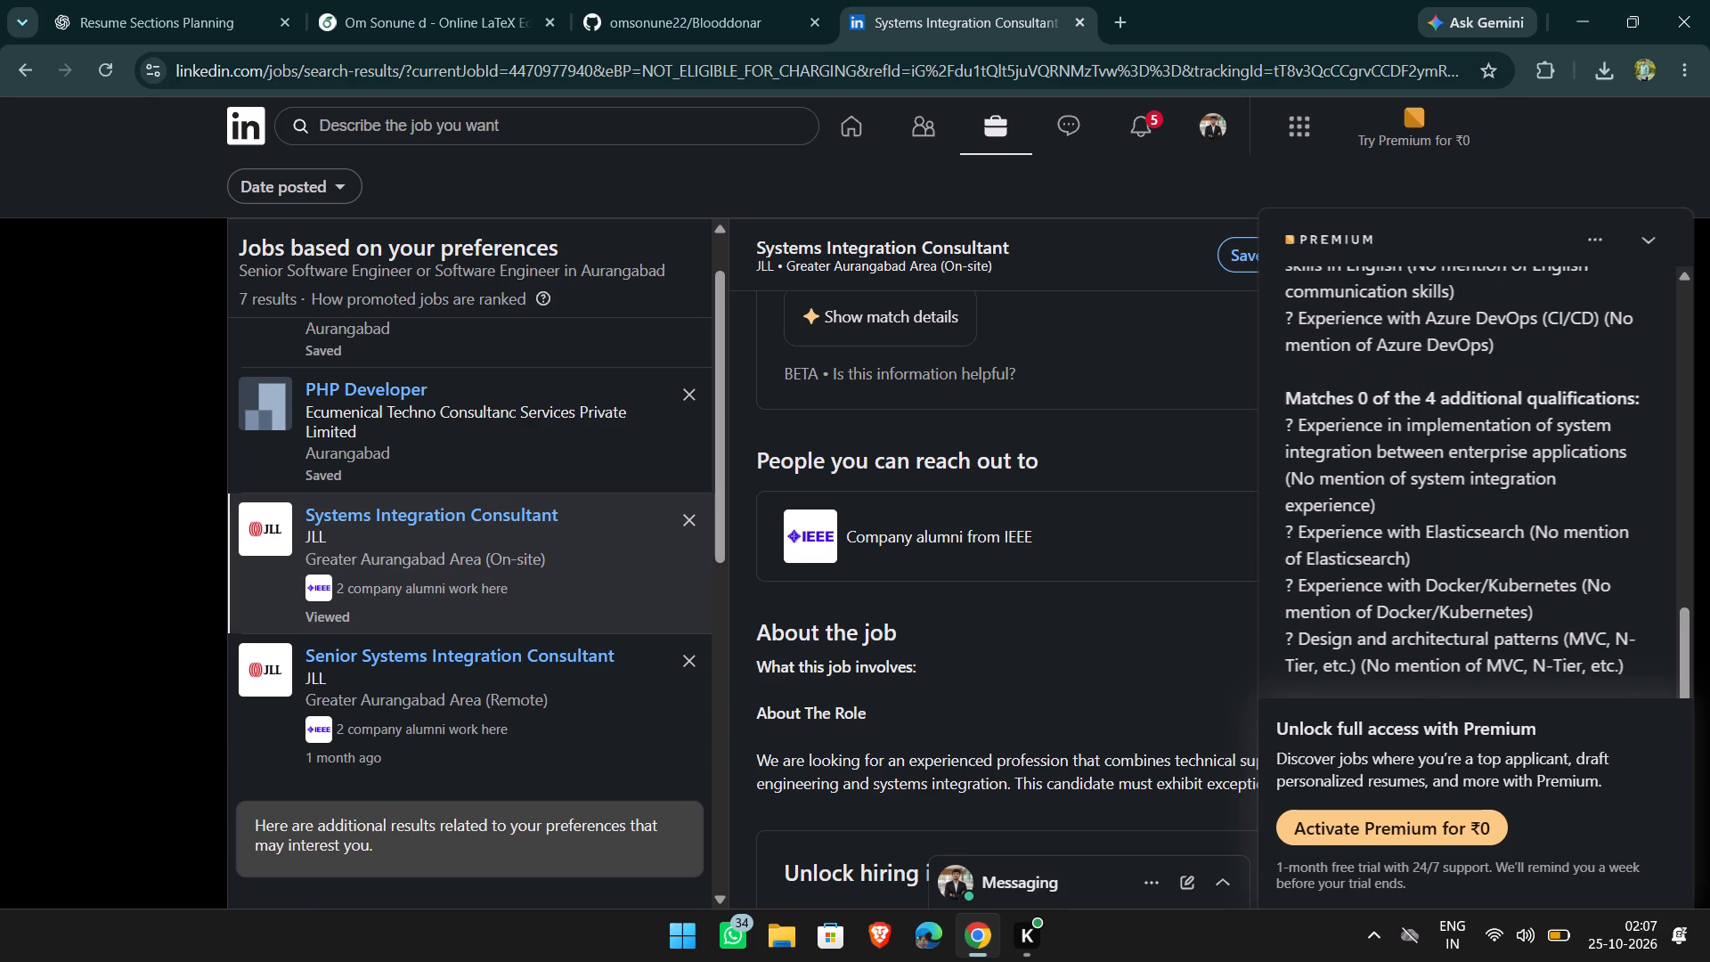
{"action": "scroll", "coordinate": [1361, 395], "scroll_direction": "up", "scroll_amount": 1}
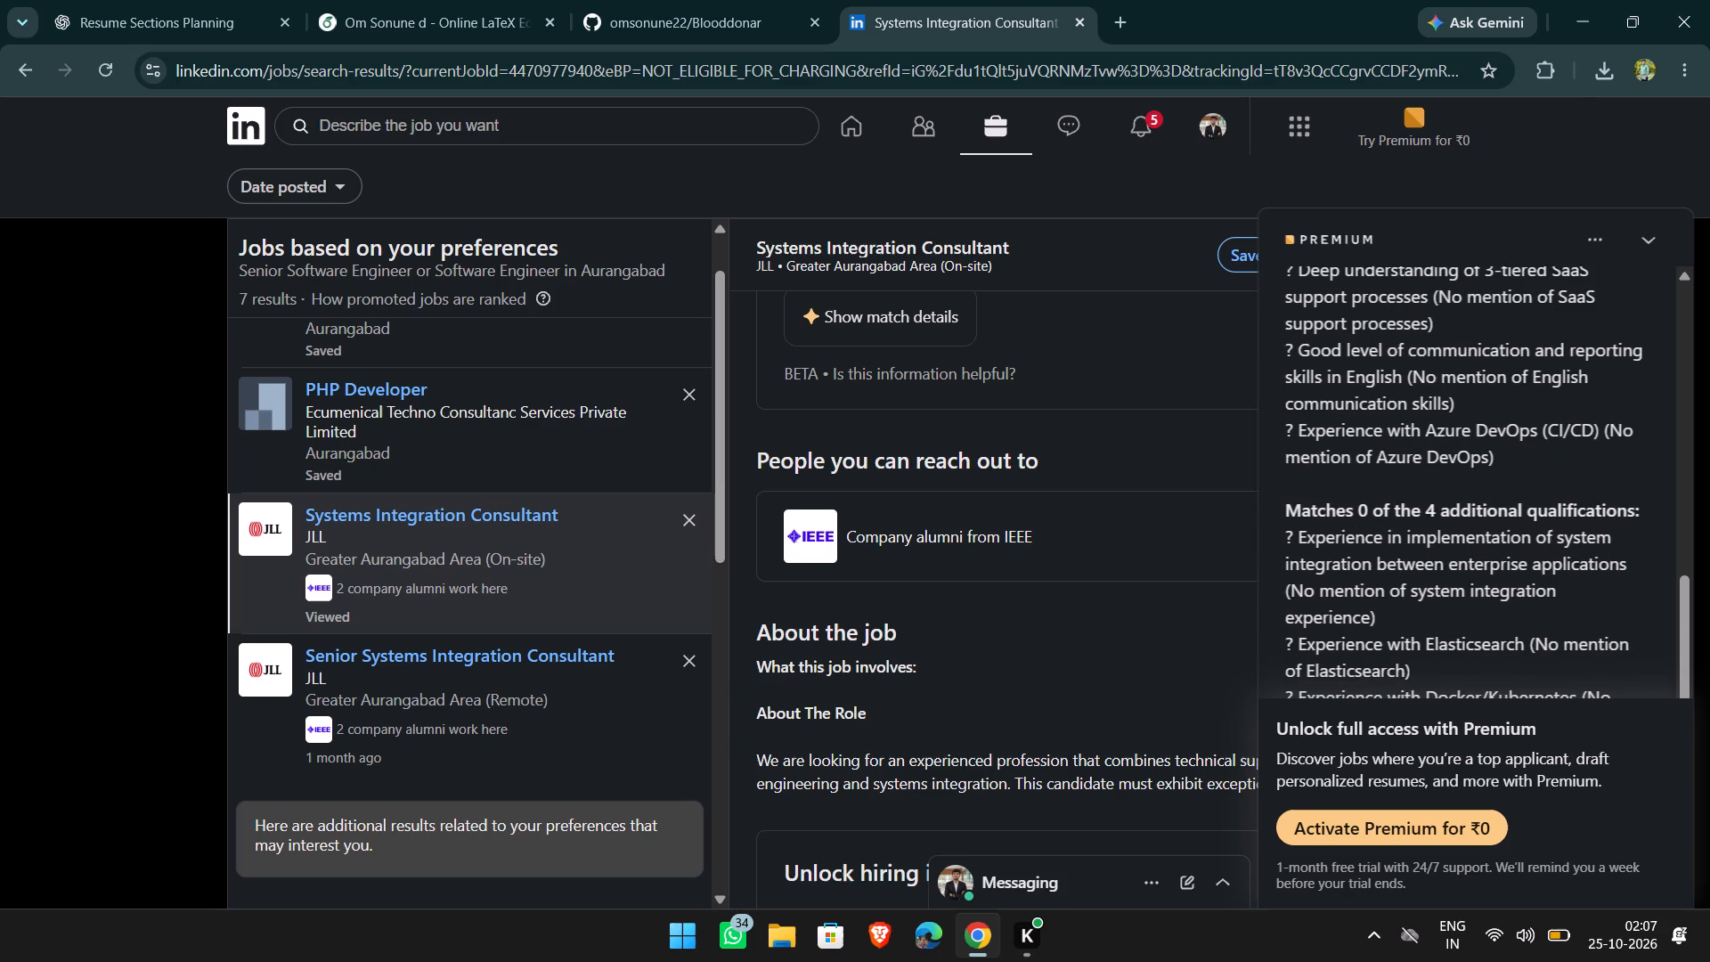
{"action": "scroll", "coordinate": [1361, 395], "scroll_direction": "up", "scroll_amount": 1}
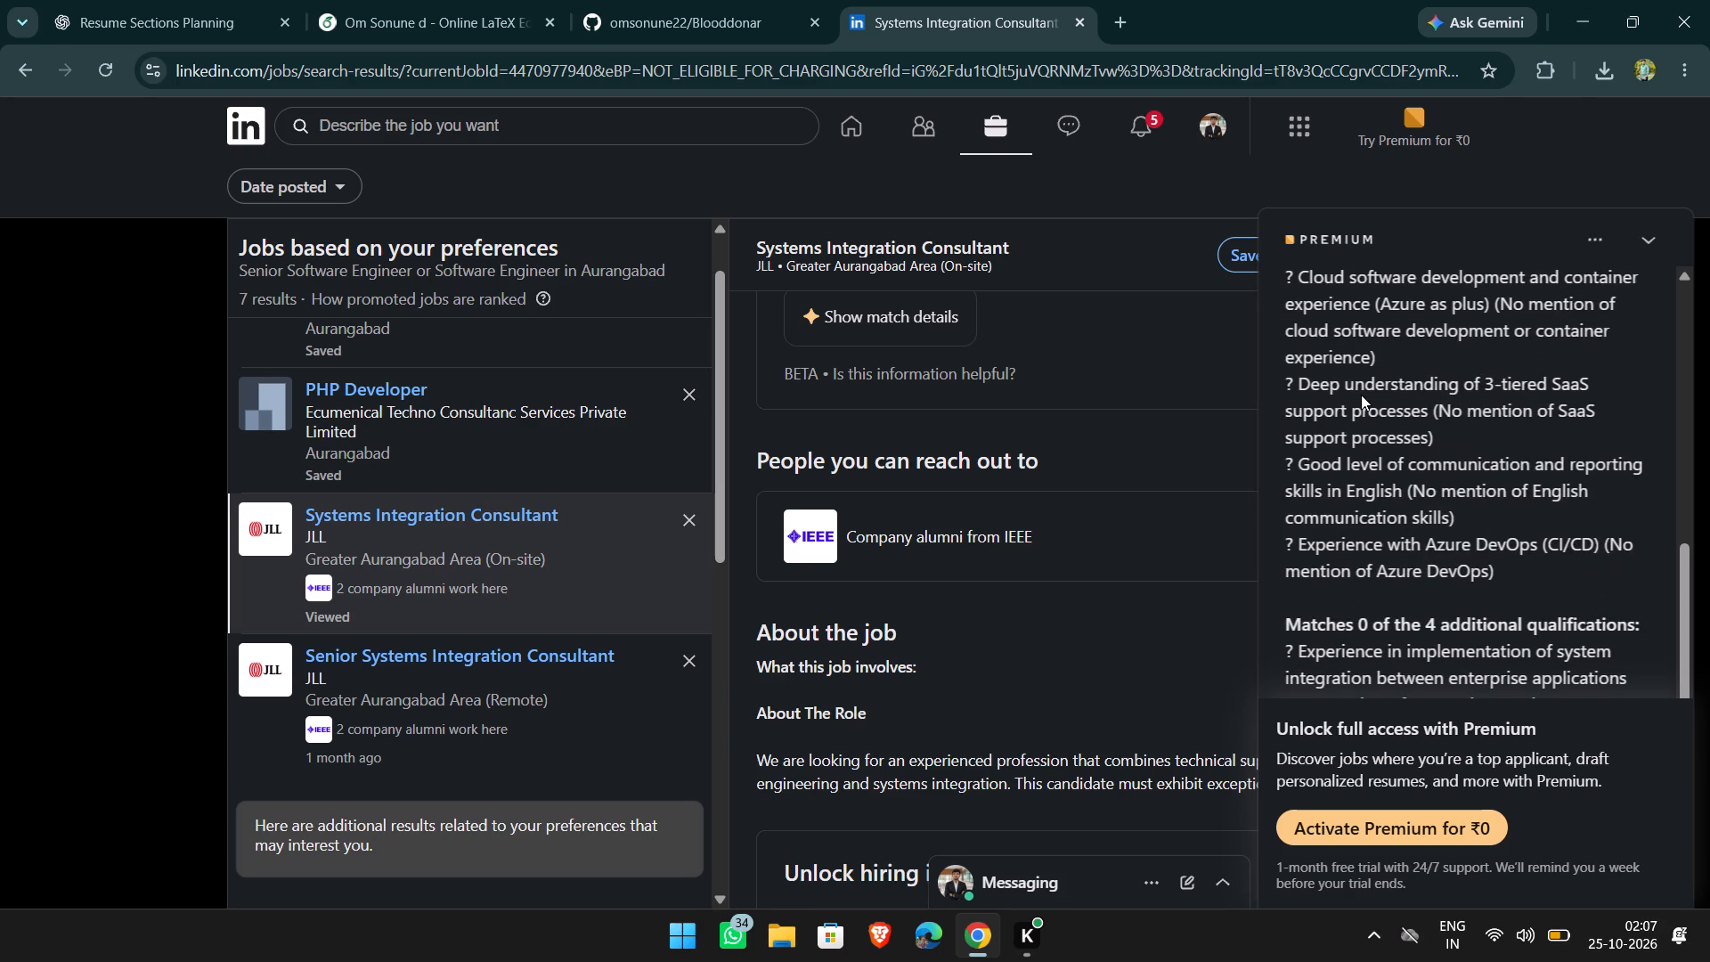
{"action": "scroll", "coordinate": [1361, 395], "scroll_direction": "down", "scroll_amount": 1}
{"action": "scroll", "coordinate": [1361, 395], "scroll_direction": "up", "scroll_amount": 3}
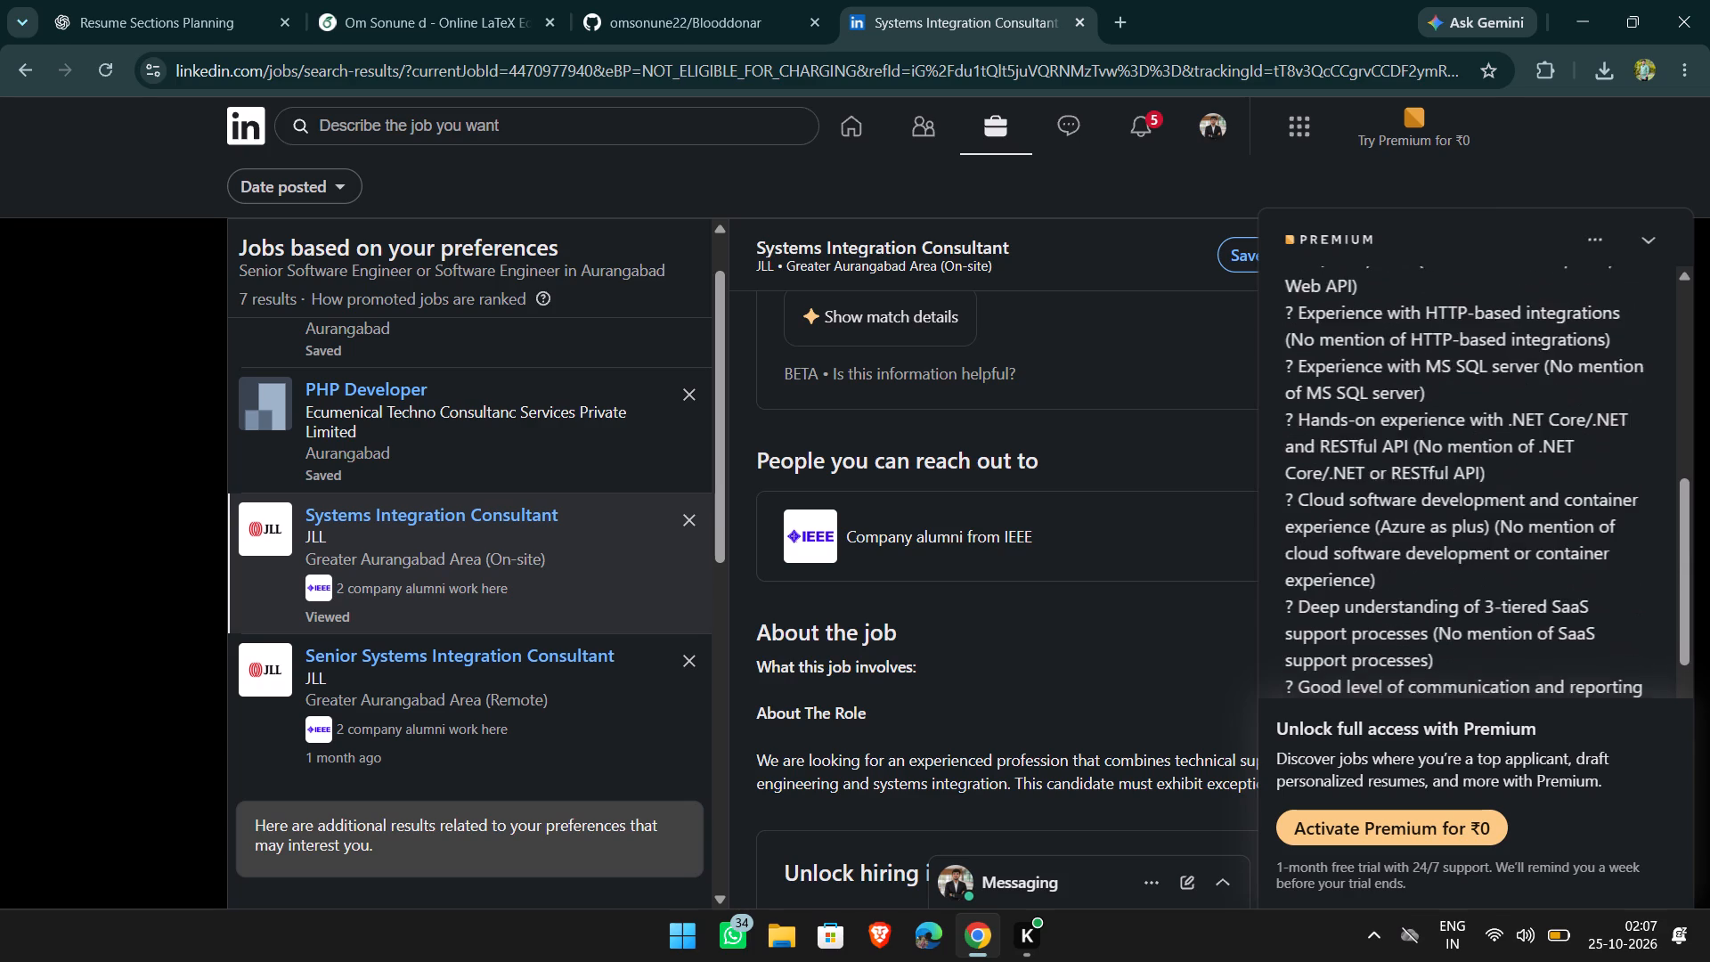
{"action": "scroll", "coordinate": [1361, 395], "scroll_direction": "up", "scroll_amount": 4}
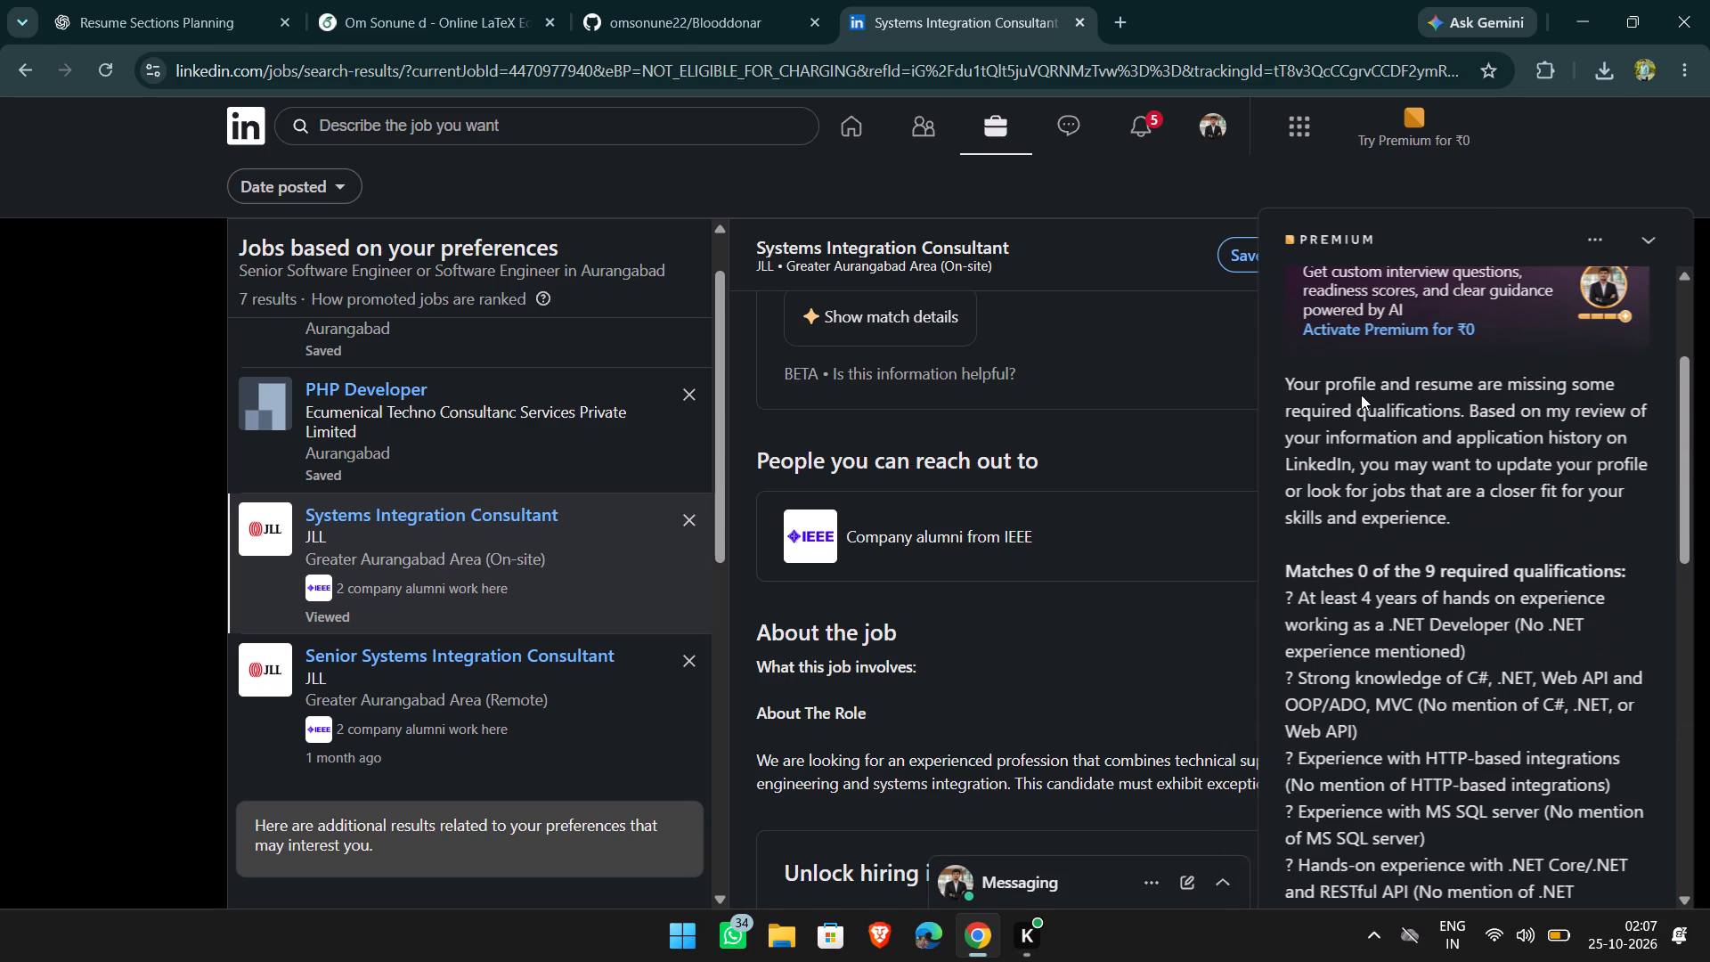
{"action": "scroll", "coordinate": [1361, 395], "scroll_direction": "up", "scroll_amount": 3}
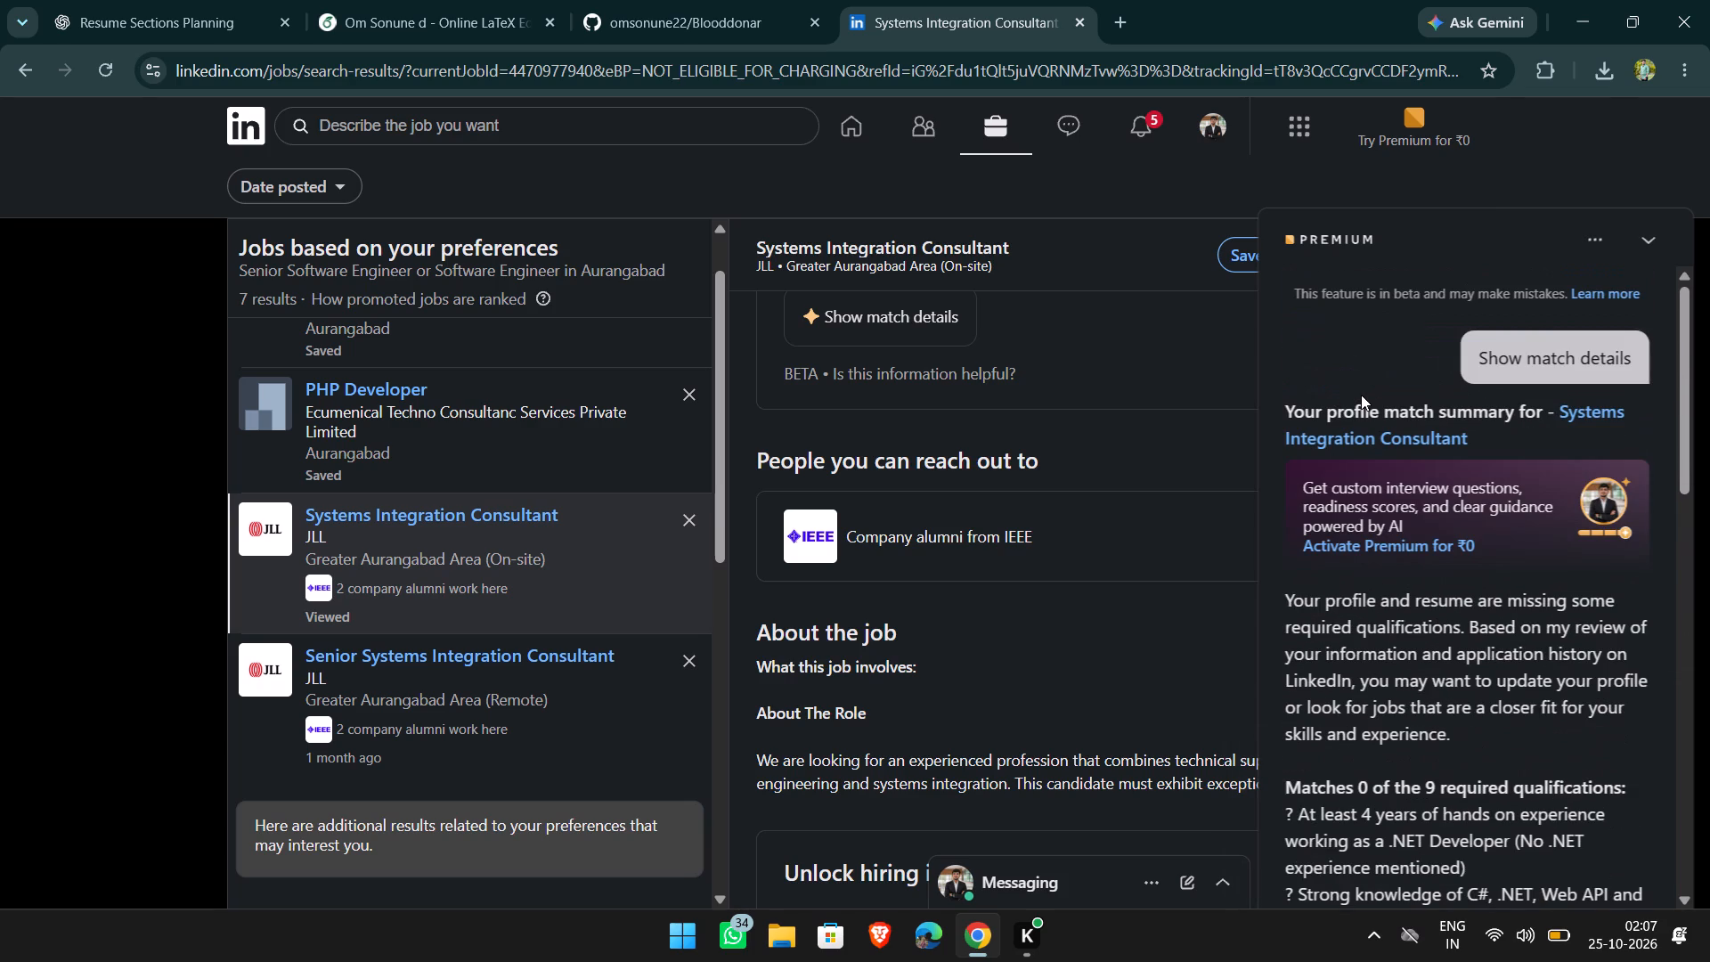
{"action": "scroll", "coordinate": [1361, 395], "scroll_direction": "down", "scroll_amount": 11}
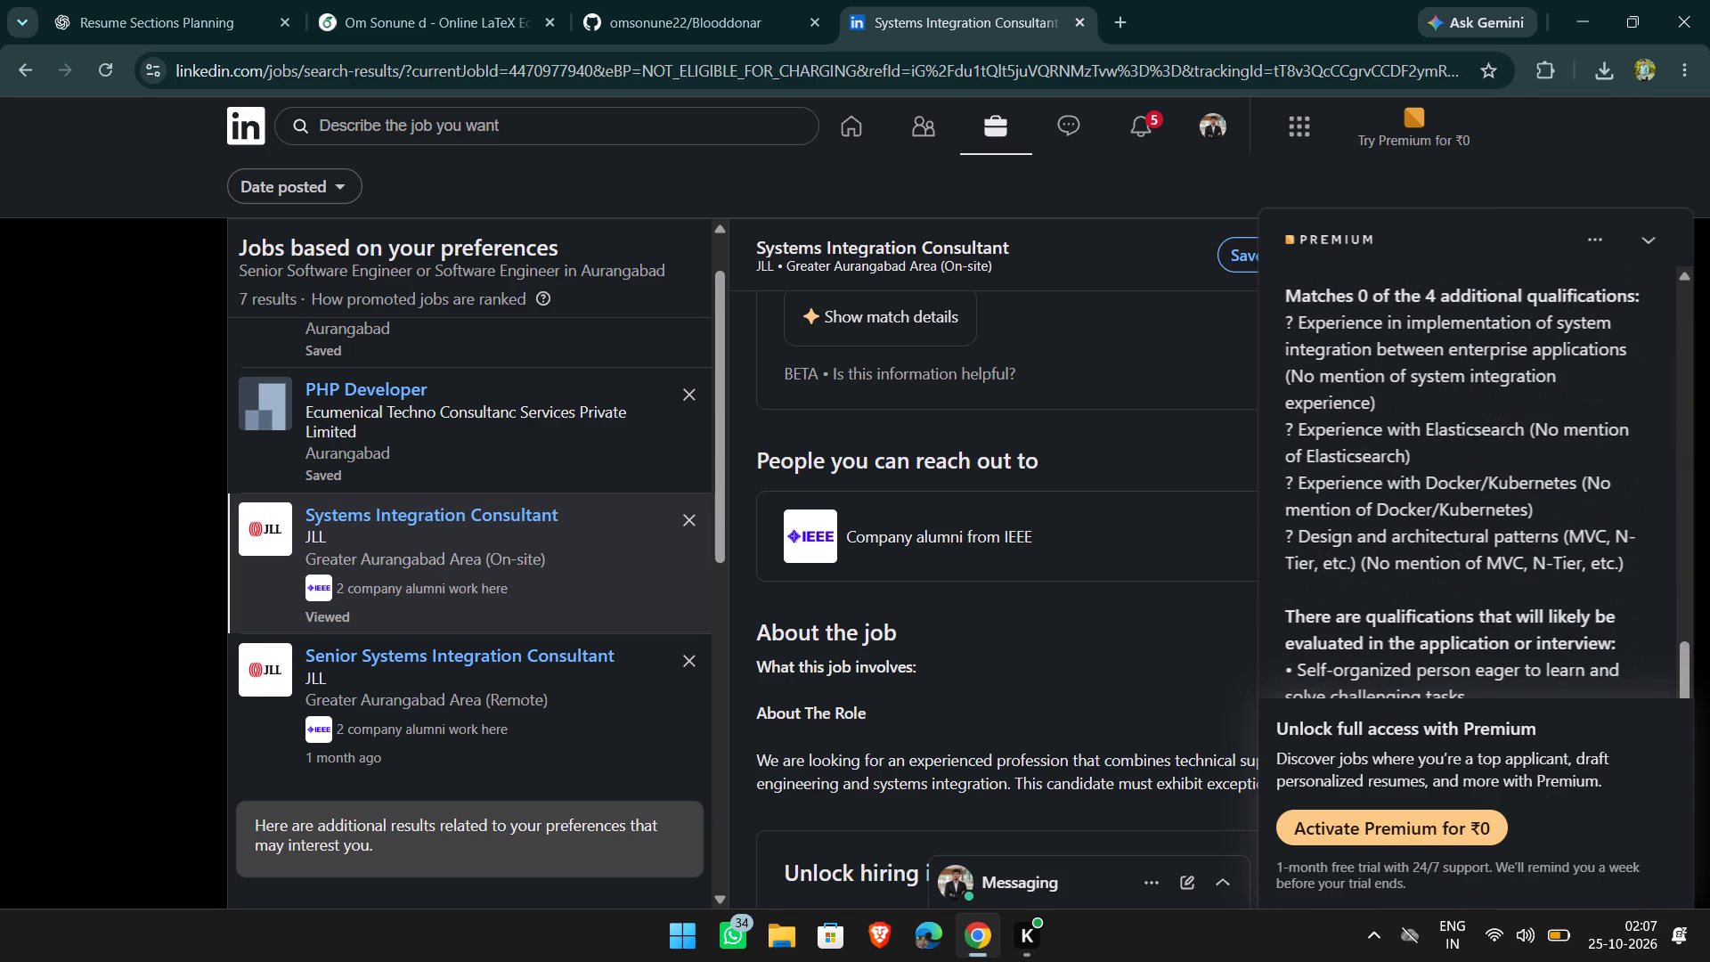
{"action": "scroll", "coordinate": [1361, 395], "scroll_direction": "down", "scroll_amount": 3}
Examine the rest of the Systems Integration Consultant posting, including the JLL company information, and collapse the match details.
{"action": "scroll", "coordinate": [1009, 537], "scroll_direction": "down", "scroll_amount": 2}
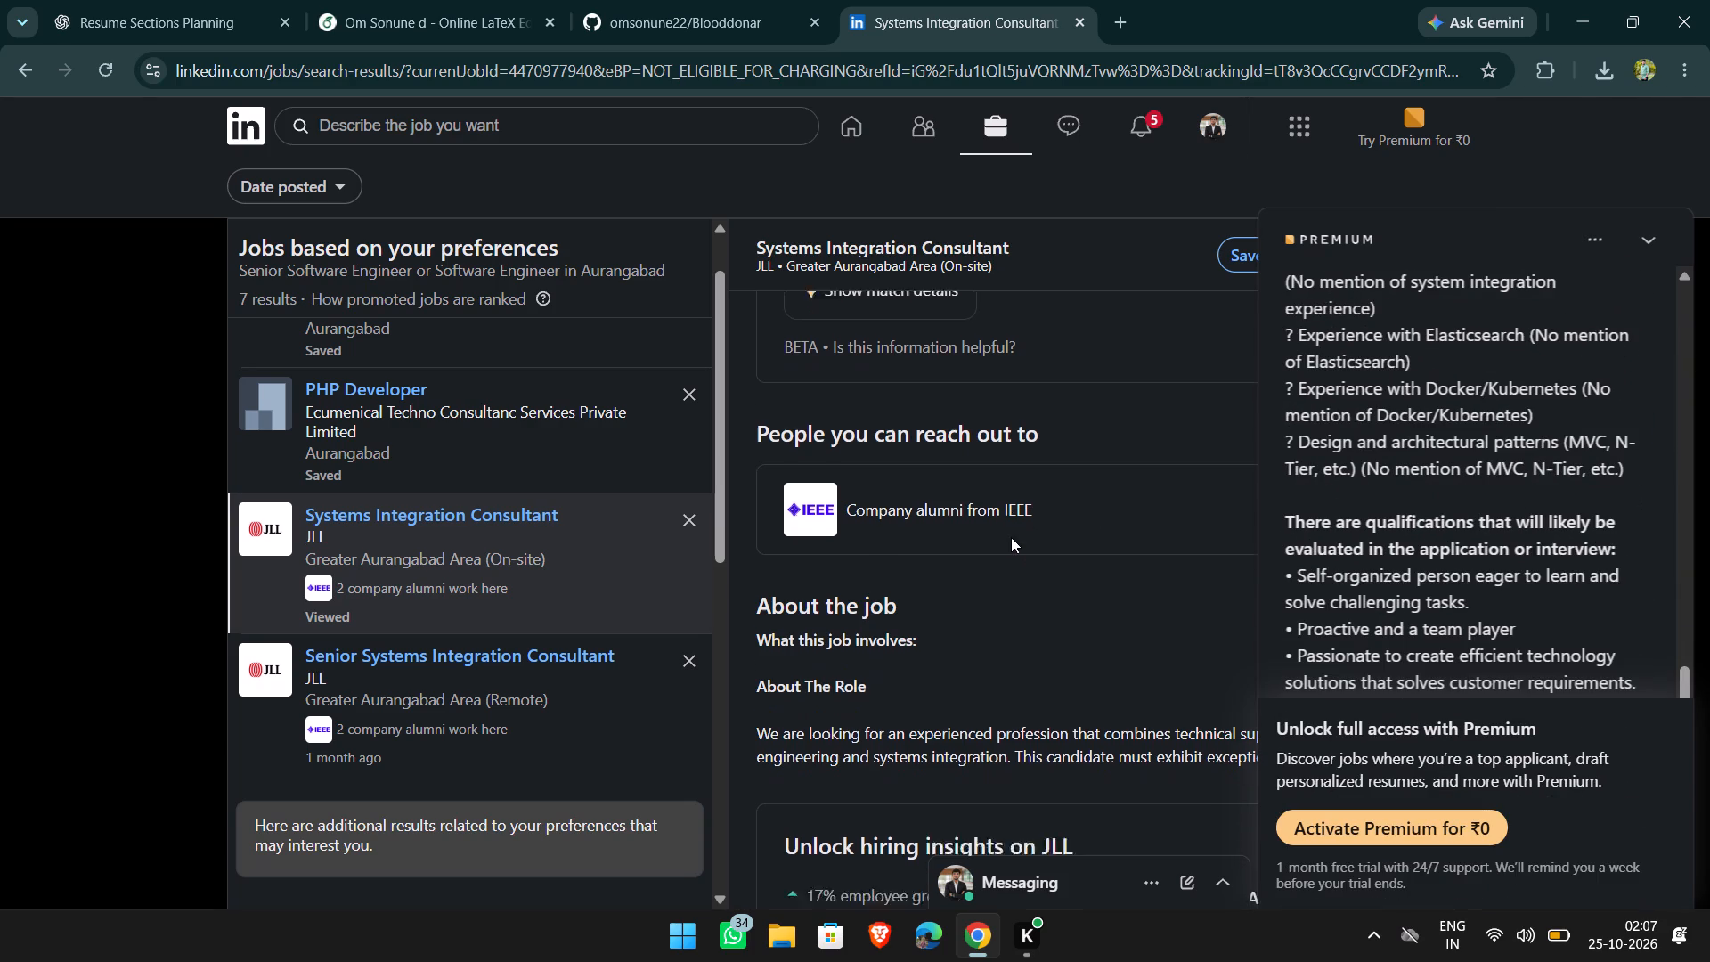
{"action": "scroll", "coordinate": [1012, 536], "scroll_direction": "down", "scroll_amount": 5}
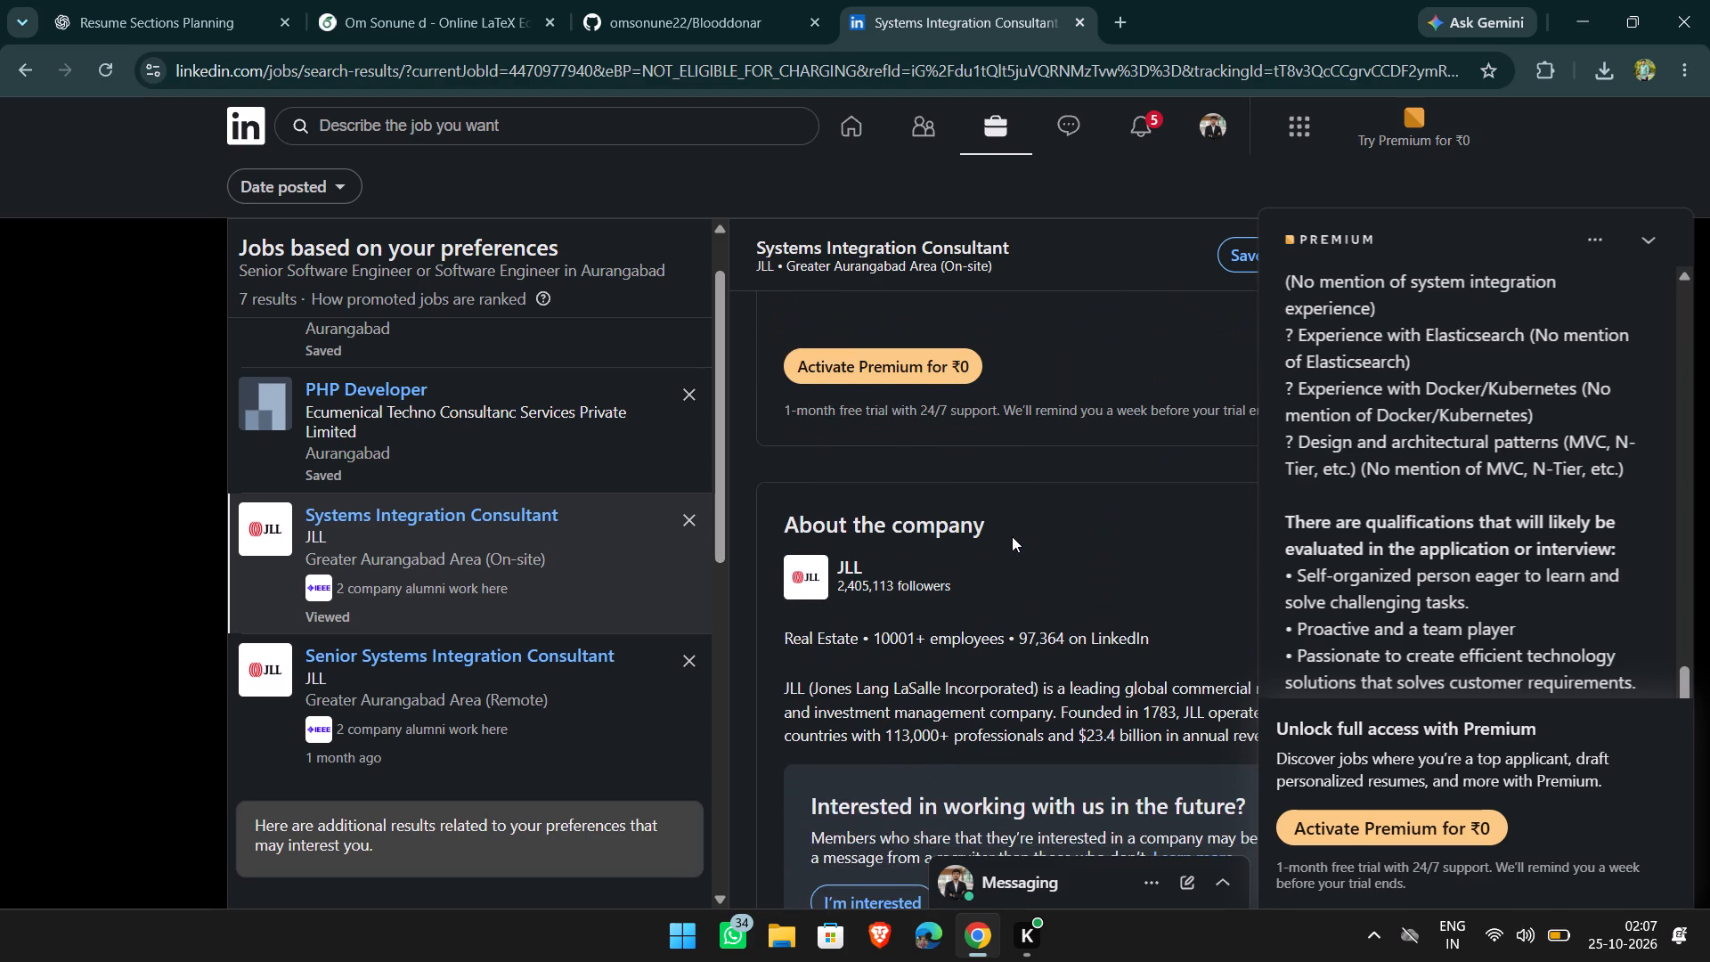
{"action": "scroll", "coordinate": [1012, 536], "scroll_direction": "down", "scroll_amount": 4}
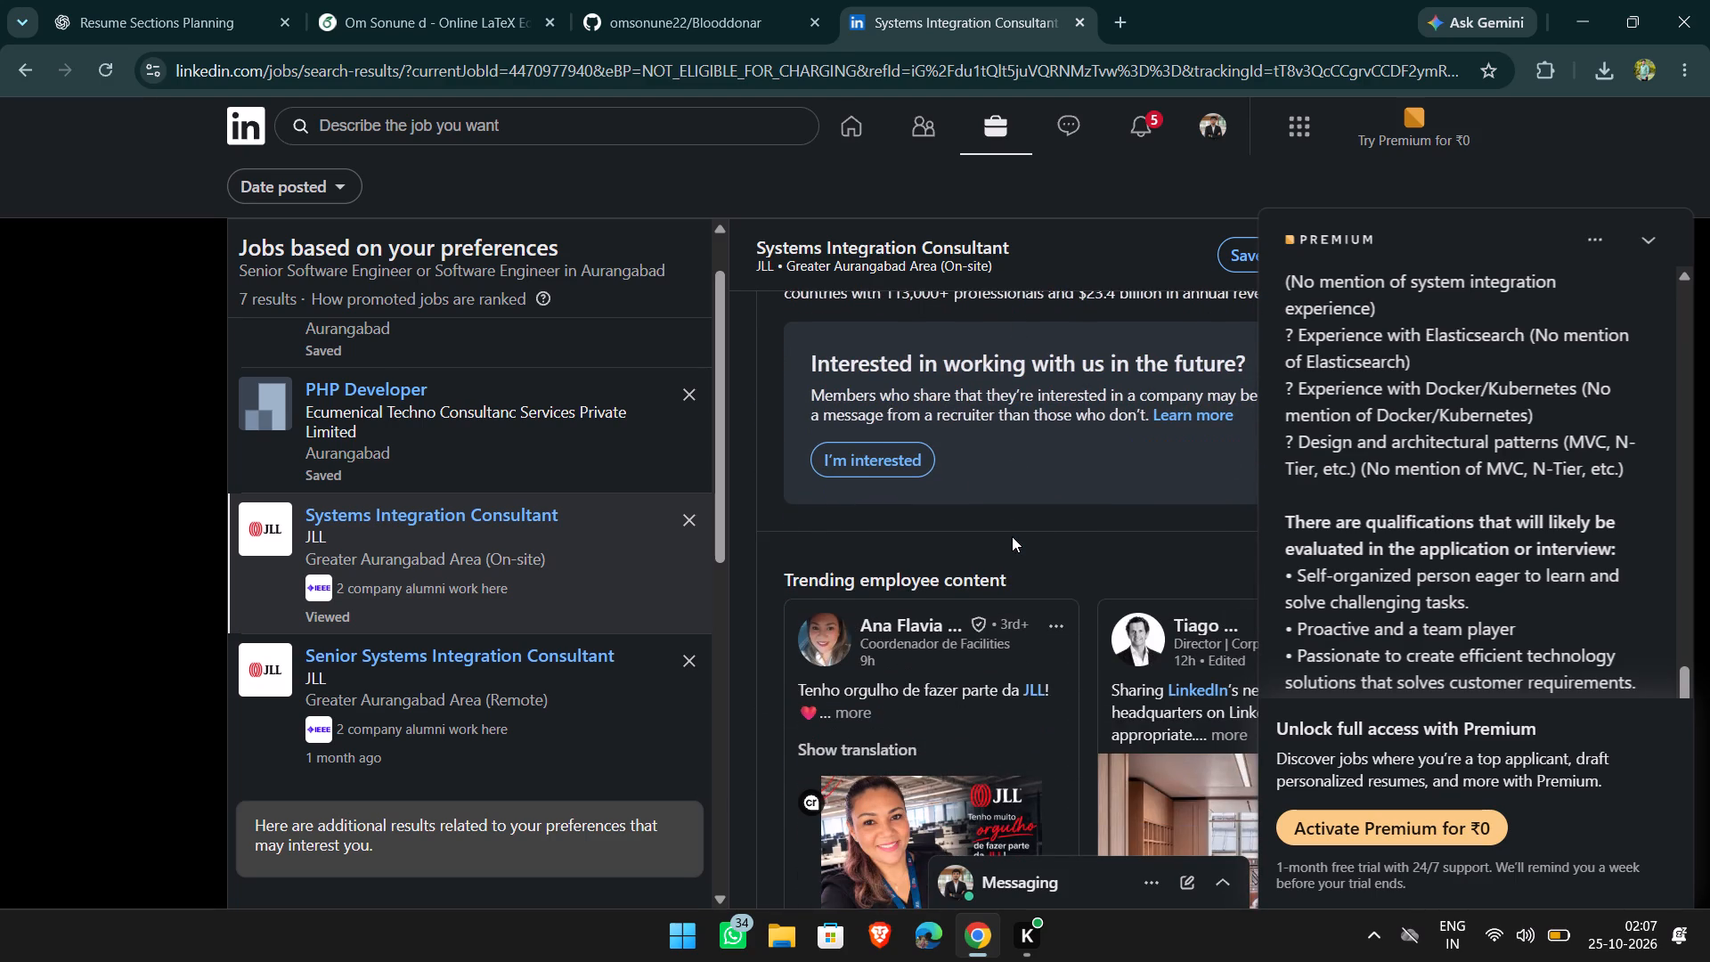
{"action": "left_click", "coordinate": [1643, 227]}
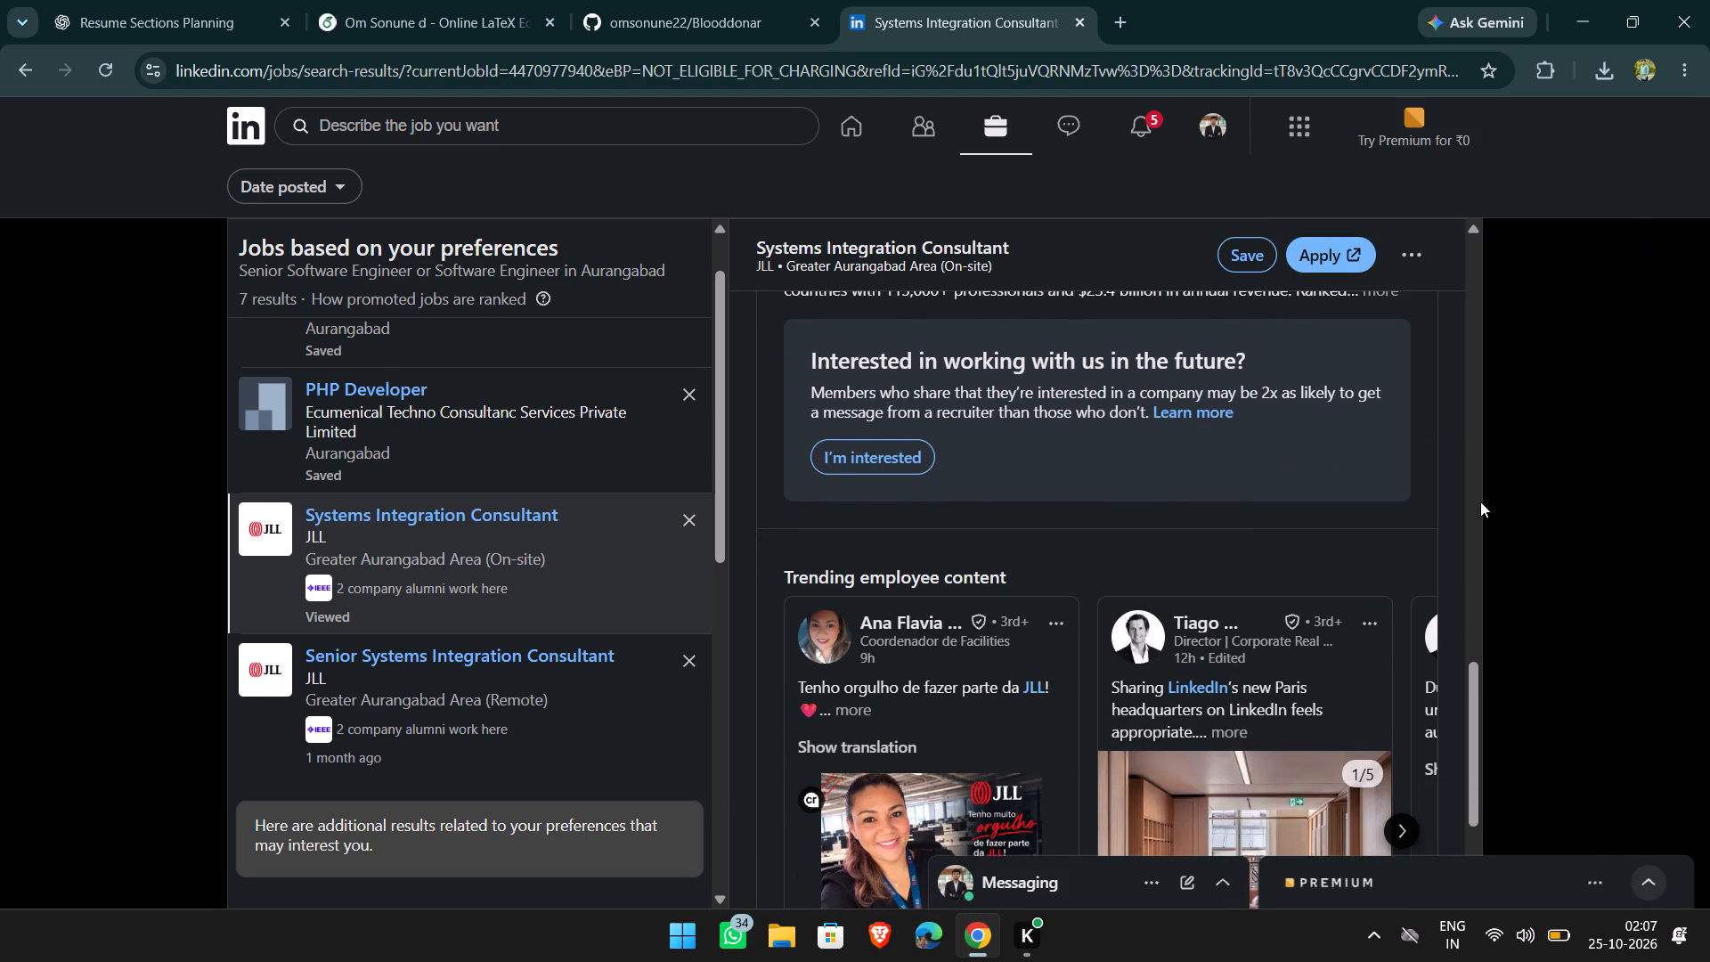
{"action": "scroll", "coordinate": [1157, 437], "scroll_direction": "up", "scroll_amount": 3}
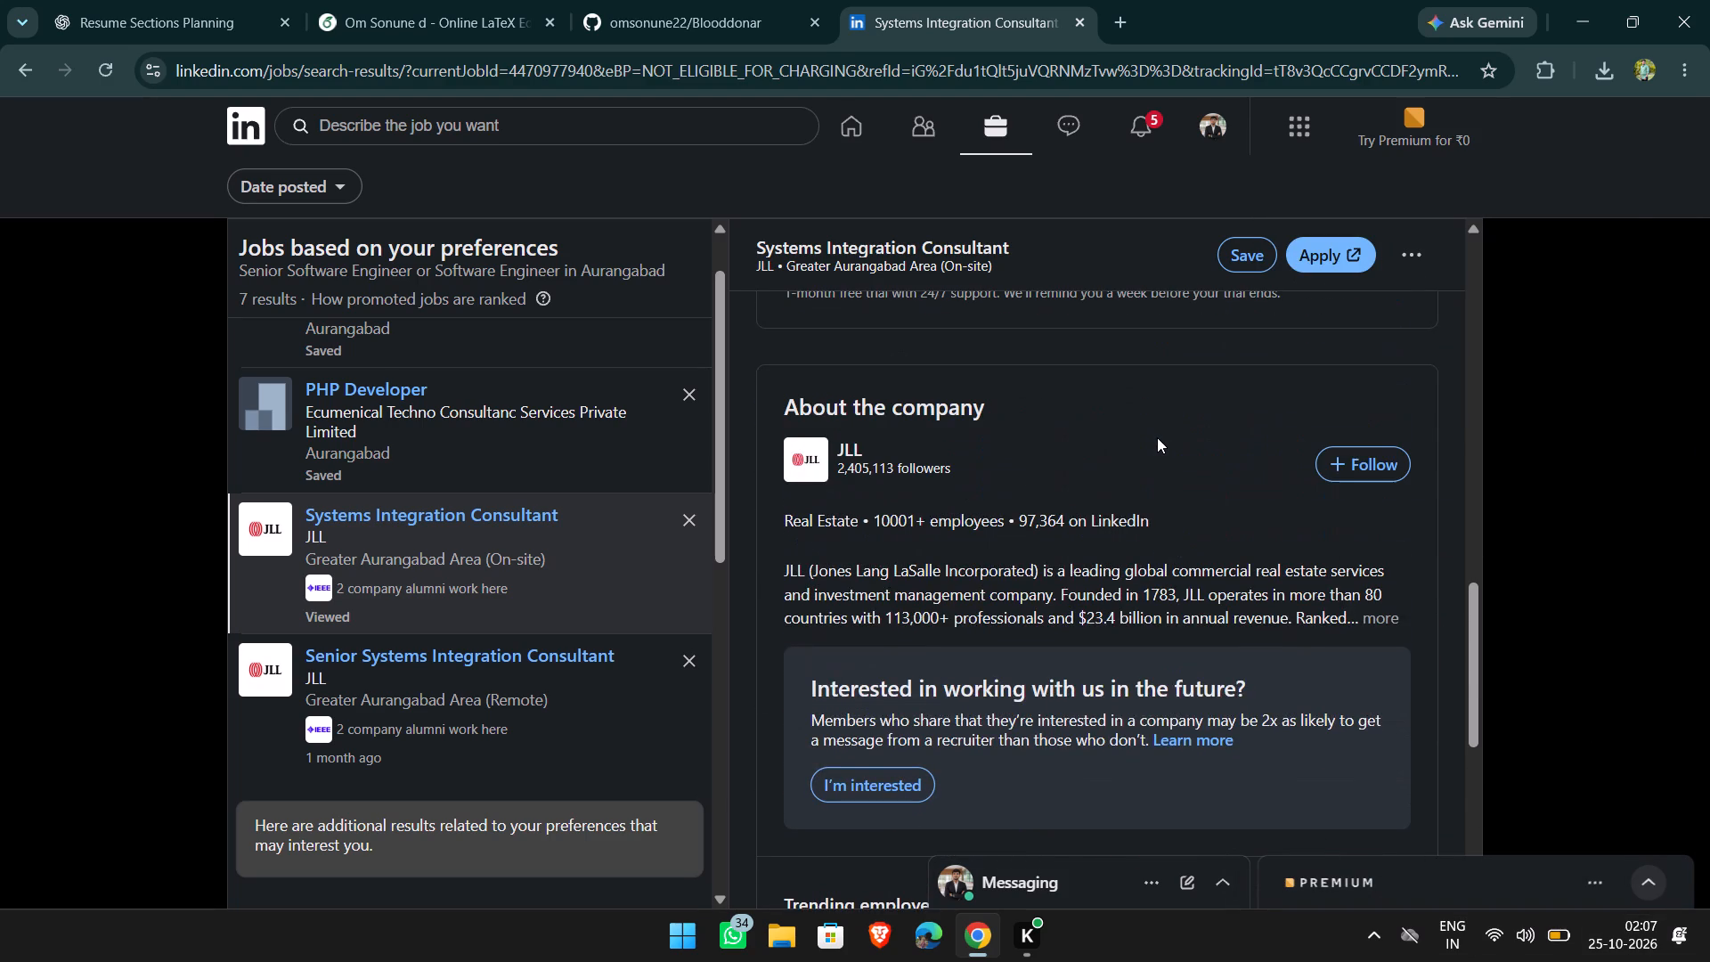
{"action": "scroll", "coordinate": [1157, 437], "scroll_direction": "down", "scroll_amount": 8}
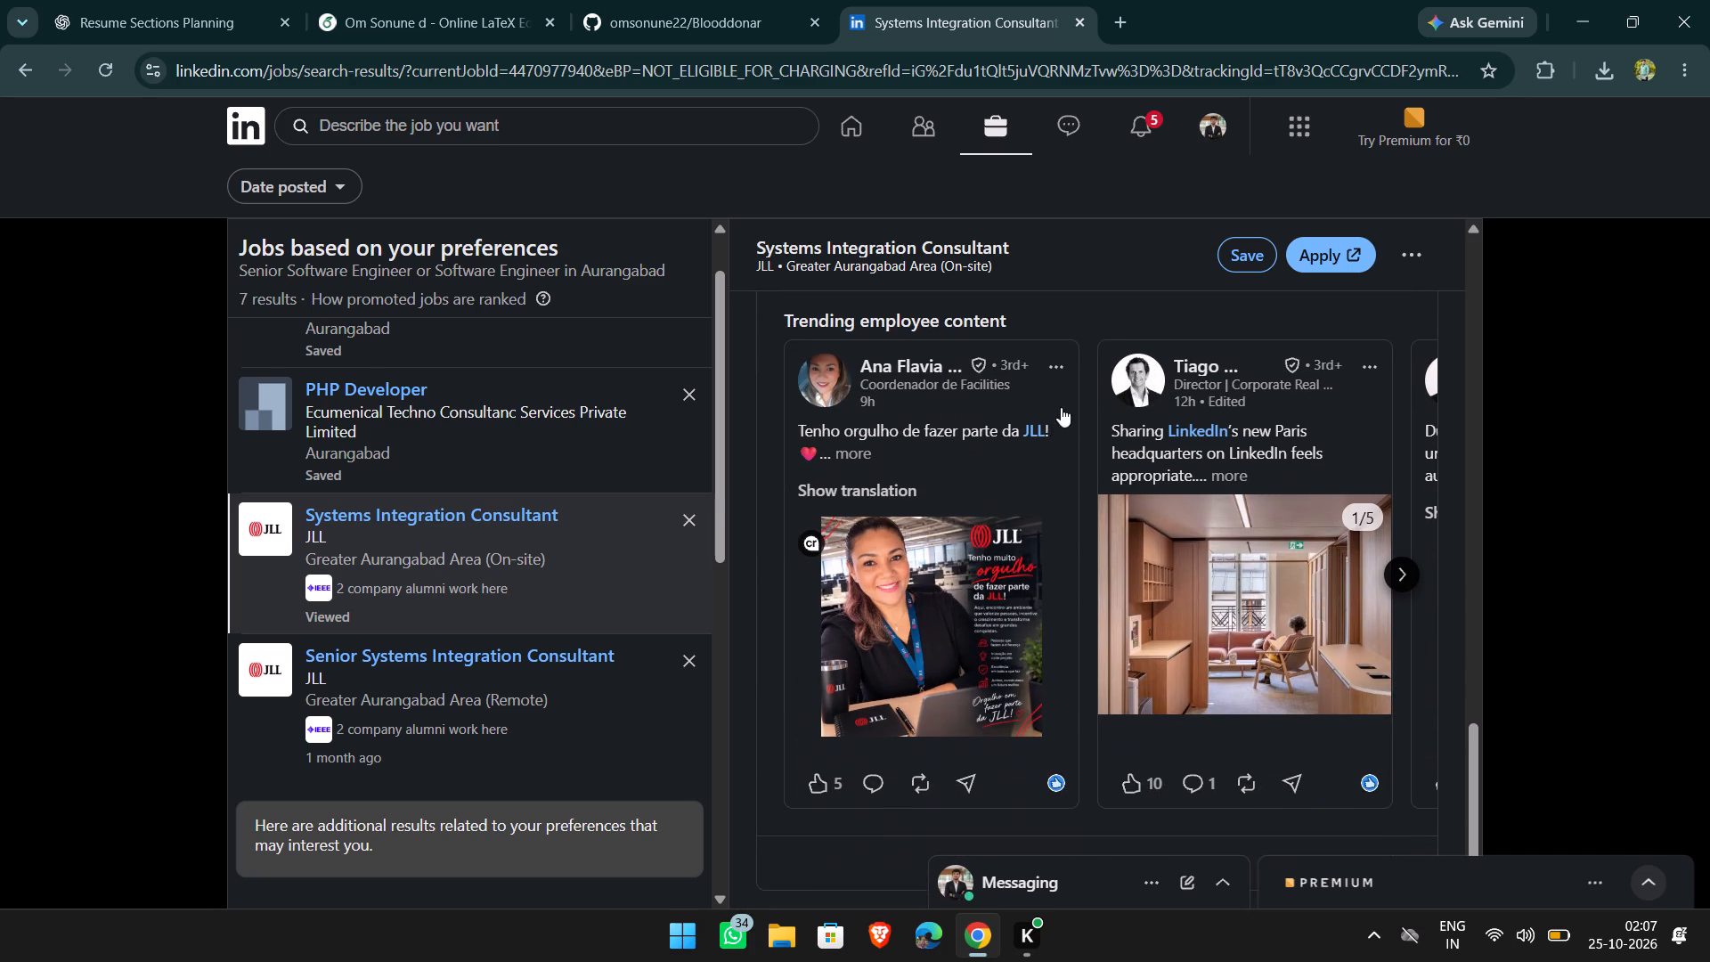
{"action": "scroll", "coordinate": [442, 524], "scroll_direction": "down", "scroll_amount": 1}
Open JLL's remote Senior Systems Integration Consultant posting and review its job information and profile match details.
{"action": "left_click", "coordinate": [445, 542]}
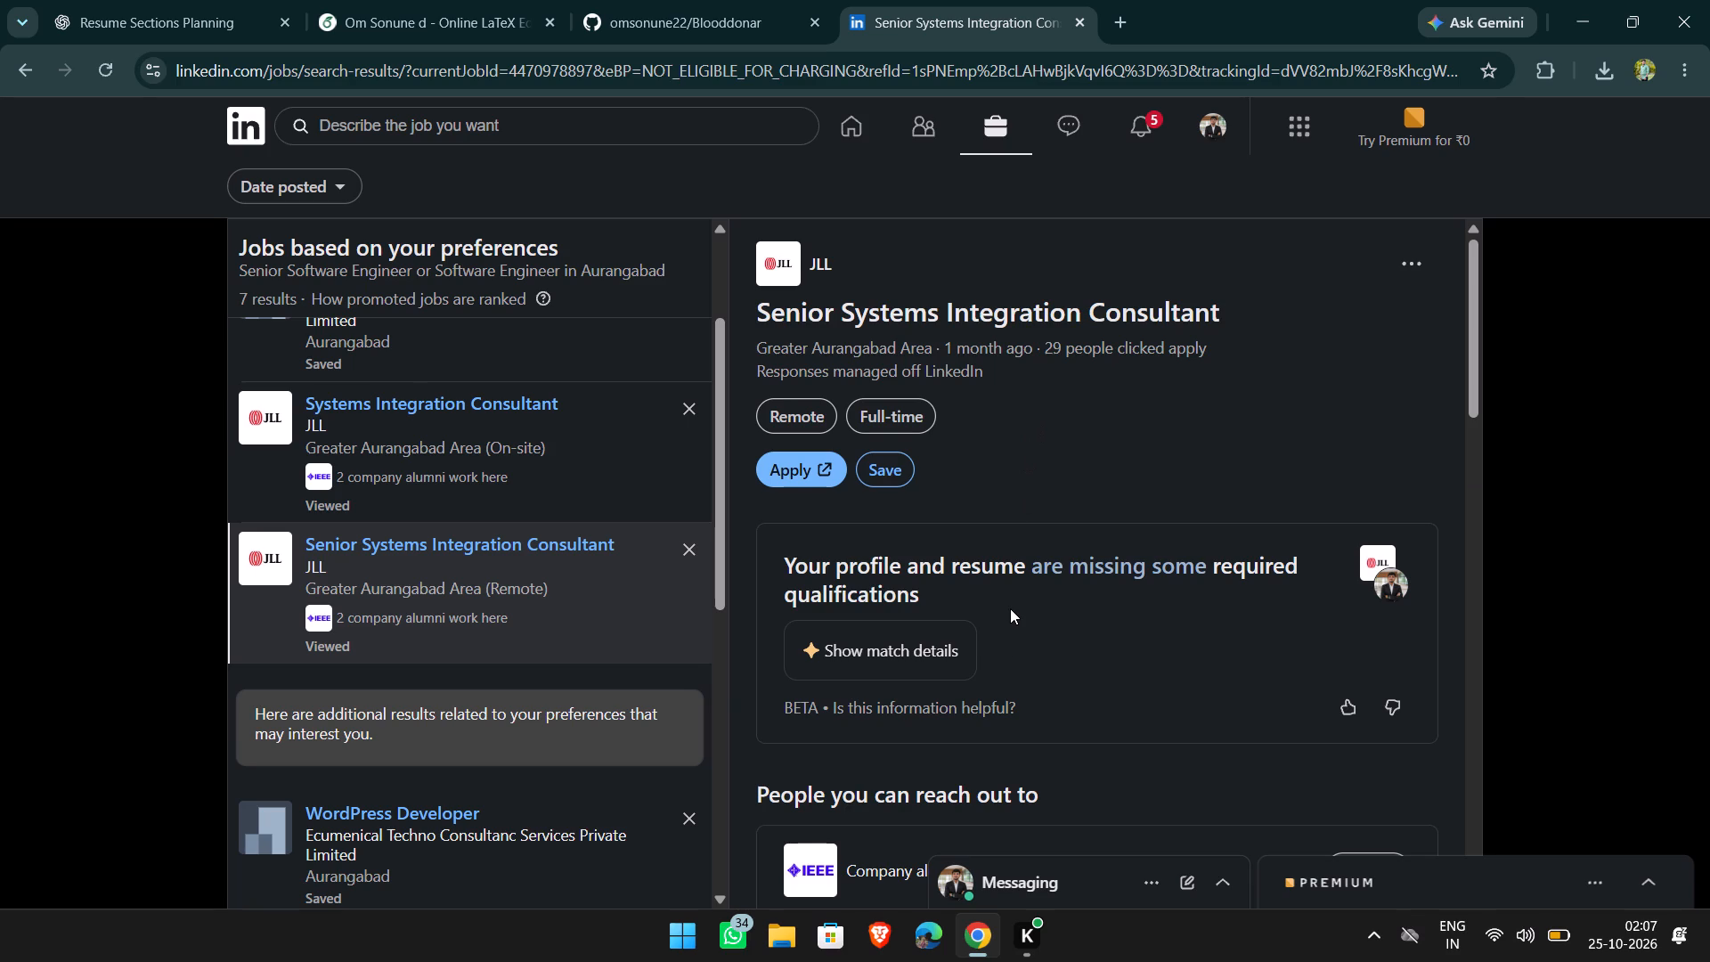
{"action": "scroll", "coordinate": [1010, 608], "scroll_direction": "down", "scroll_amount": 1}
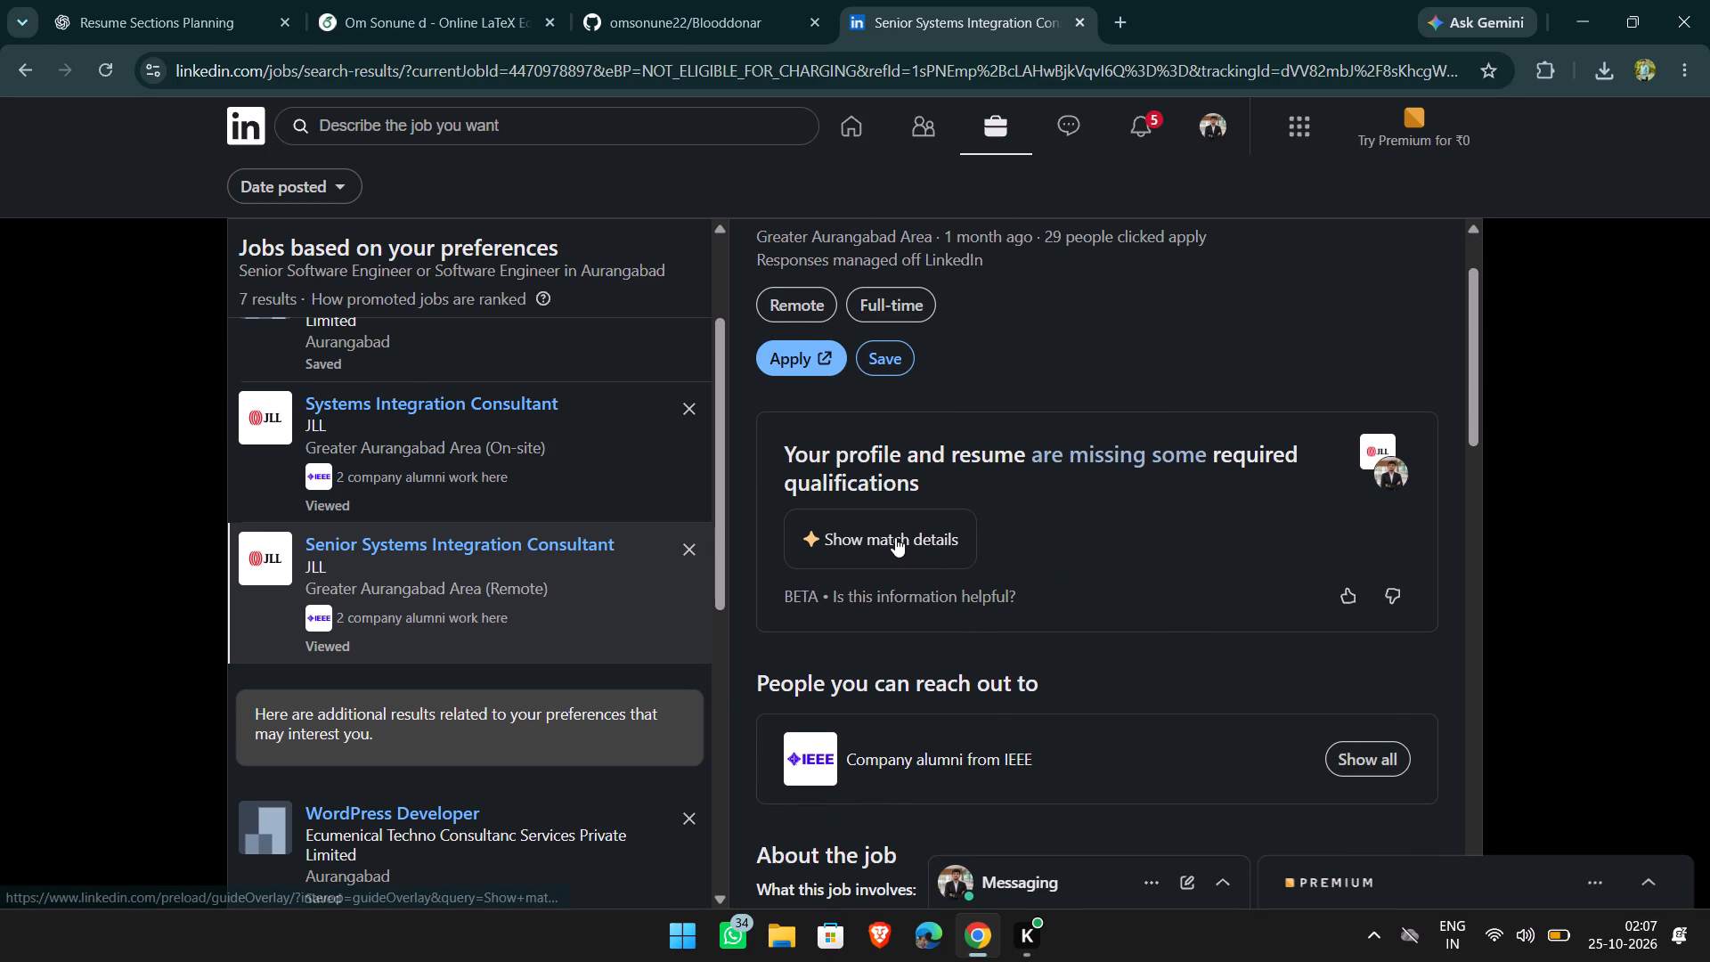
{"action": "left_click", "coordinate": [895, 537]}
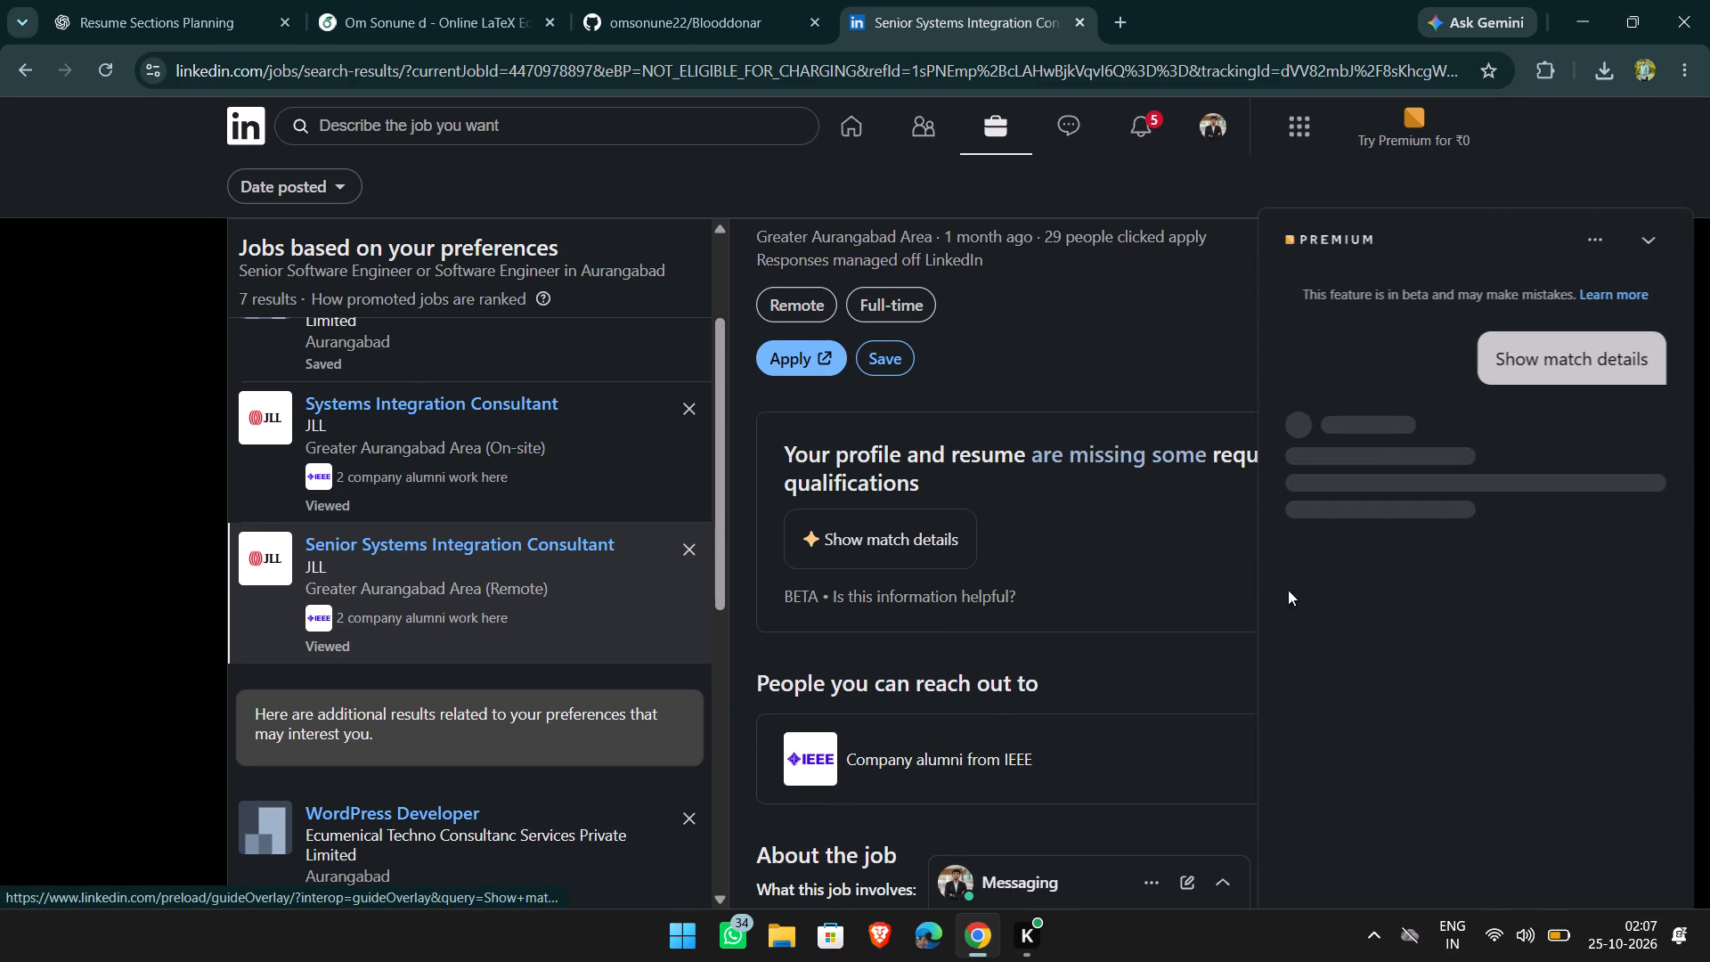
{"action": "scroll", "coordinate": [951, 645], "scroll_direction": "down", "scroll_amount": 2}
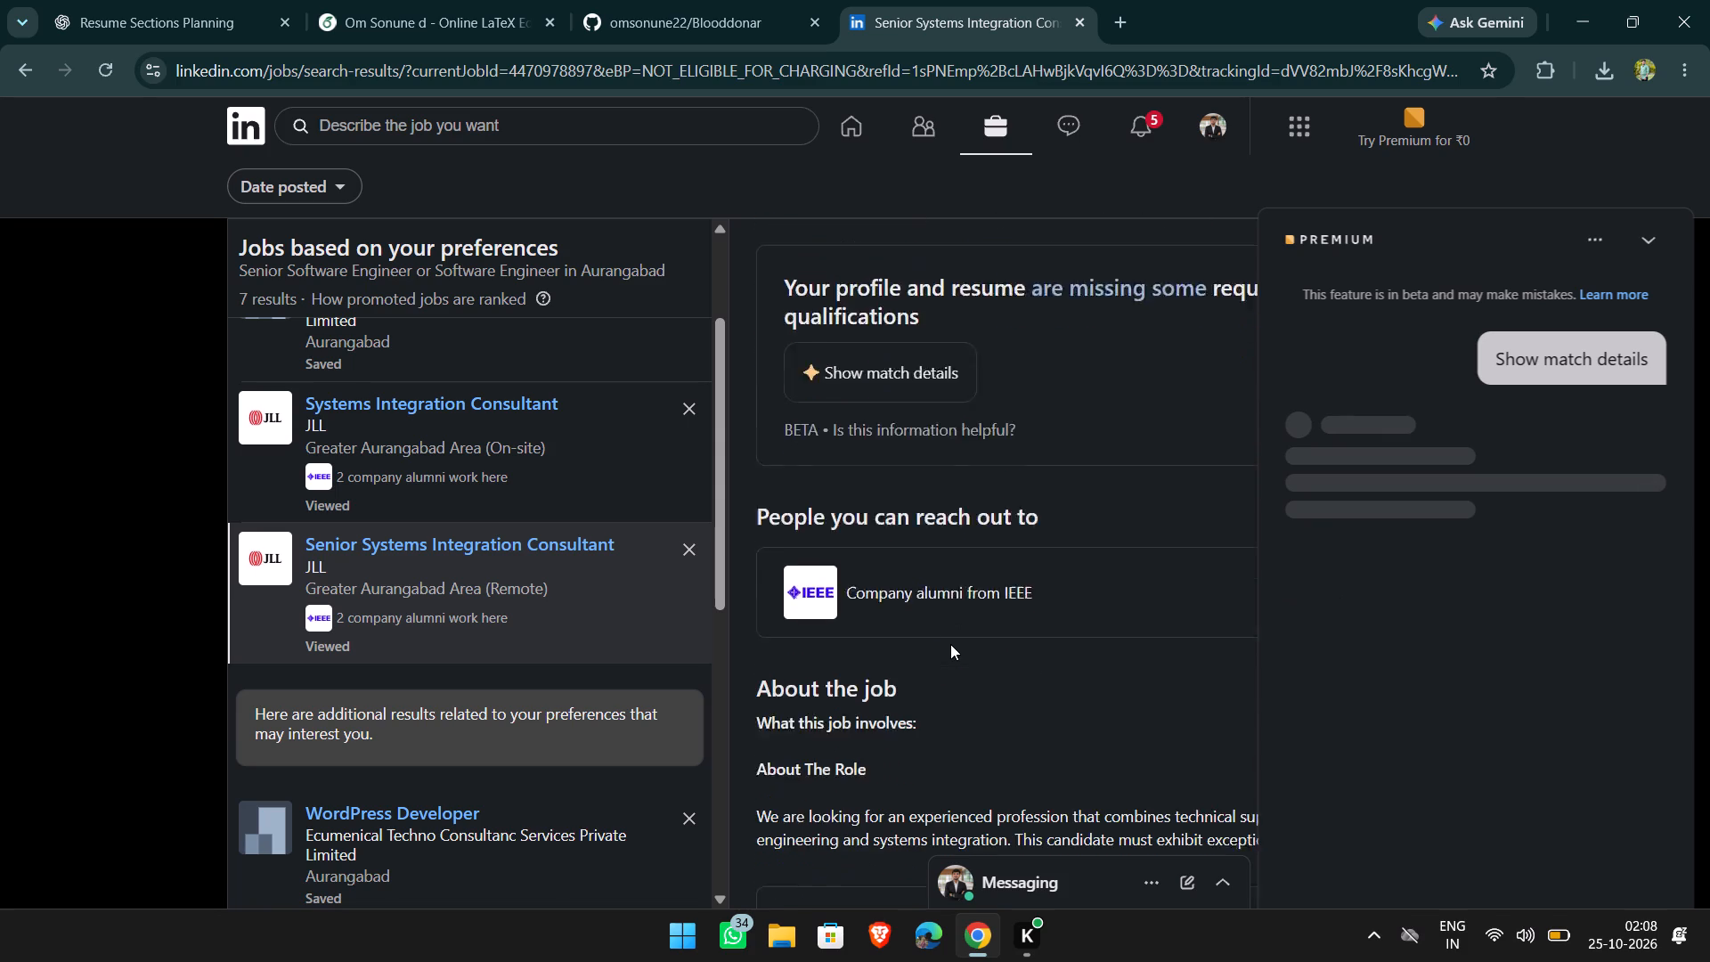
{"action": "scroll", "coordinate": [950, 644], "scroll_direction": "down", "scroll_amount": 3}
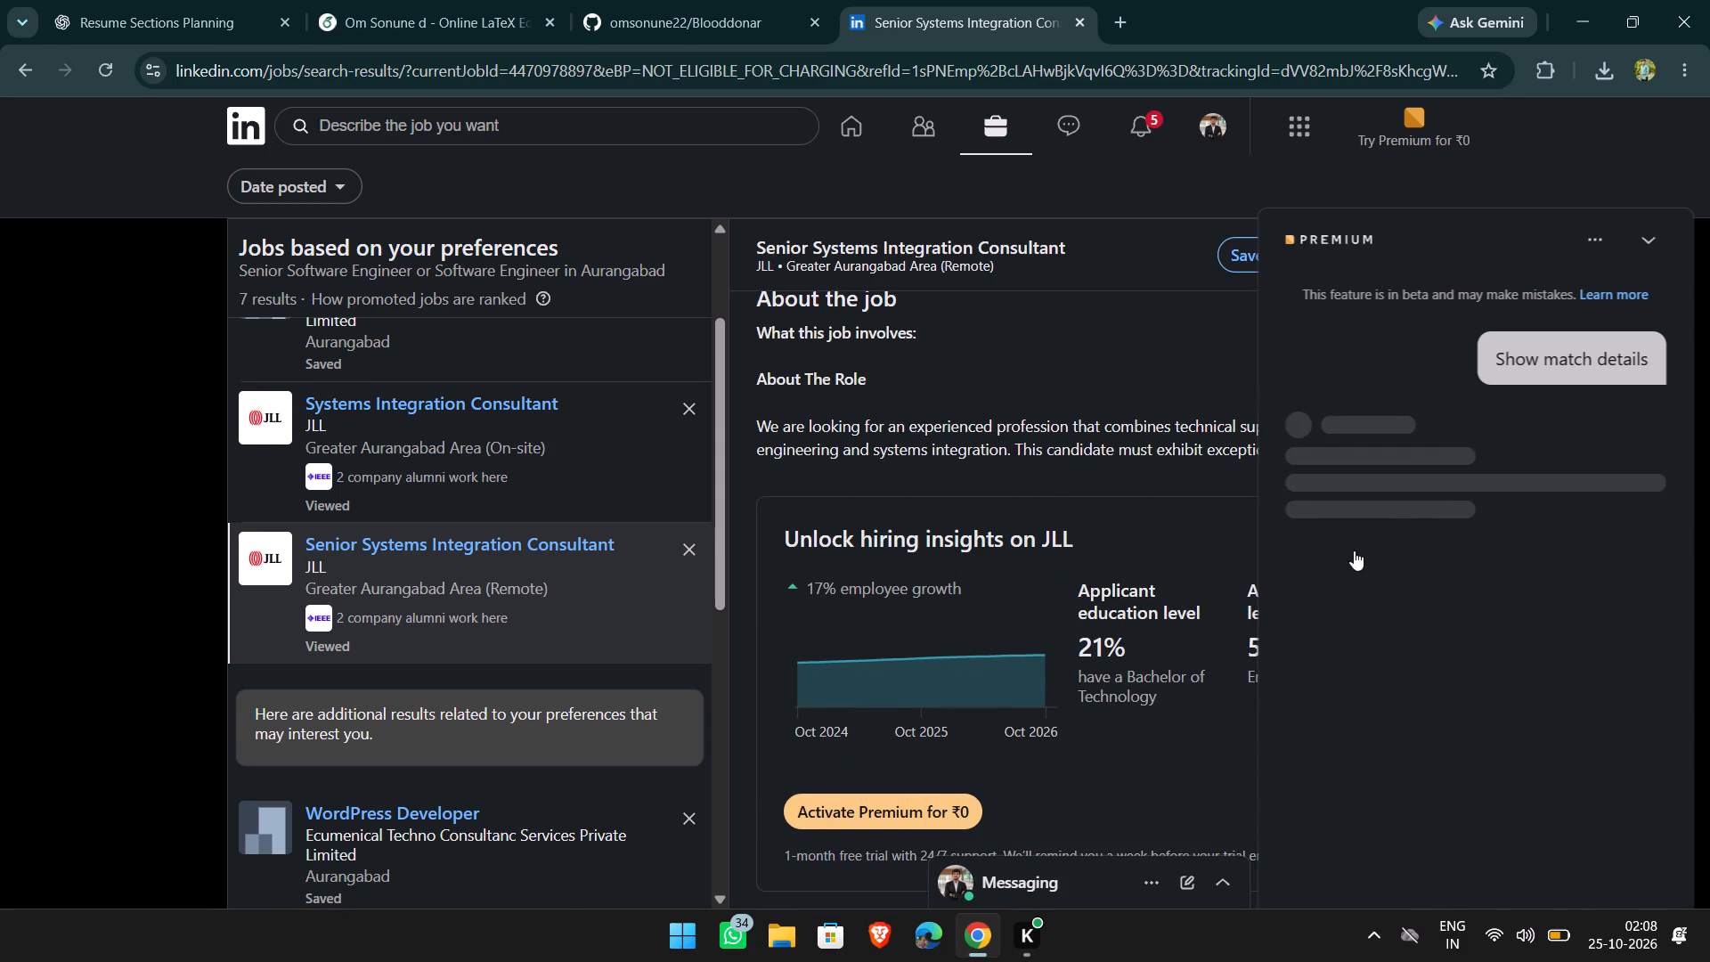
{"action": "scroll", "coordinate": [1354, 550], "scroll_direction": "up", "scroll_amount": 3}
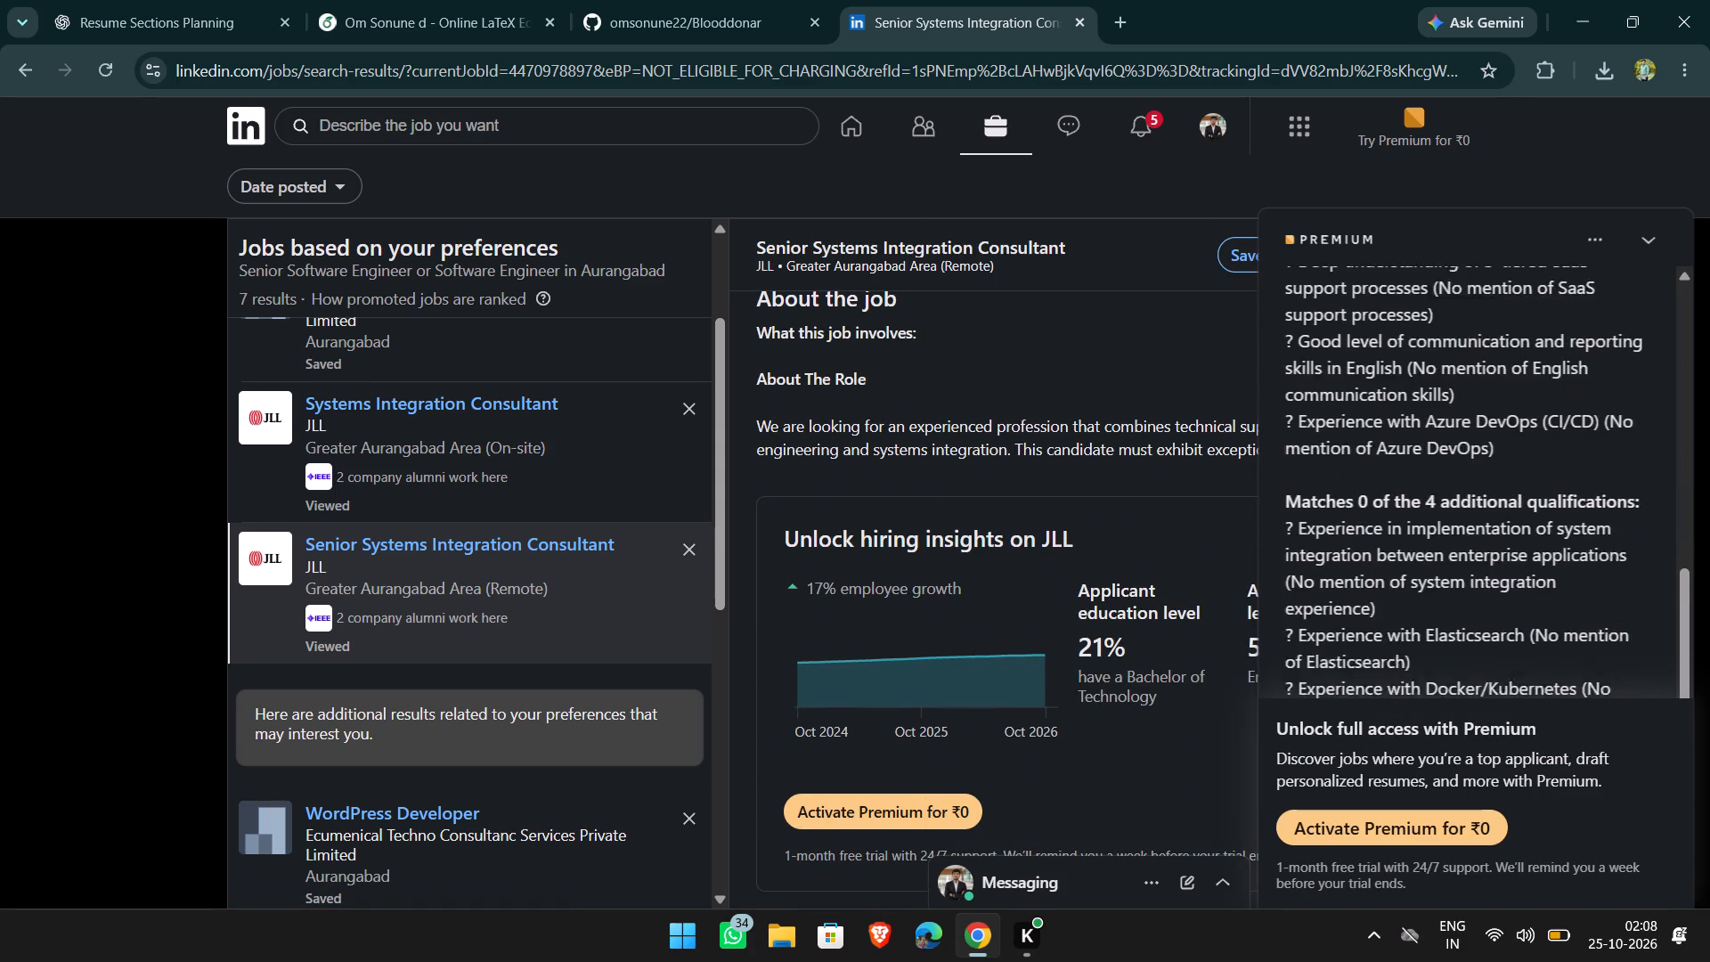
{"action": "scroll", "coordinate": [1354, 550], "scroll_direction": "down", "scroll_amount": 5}
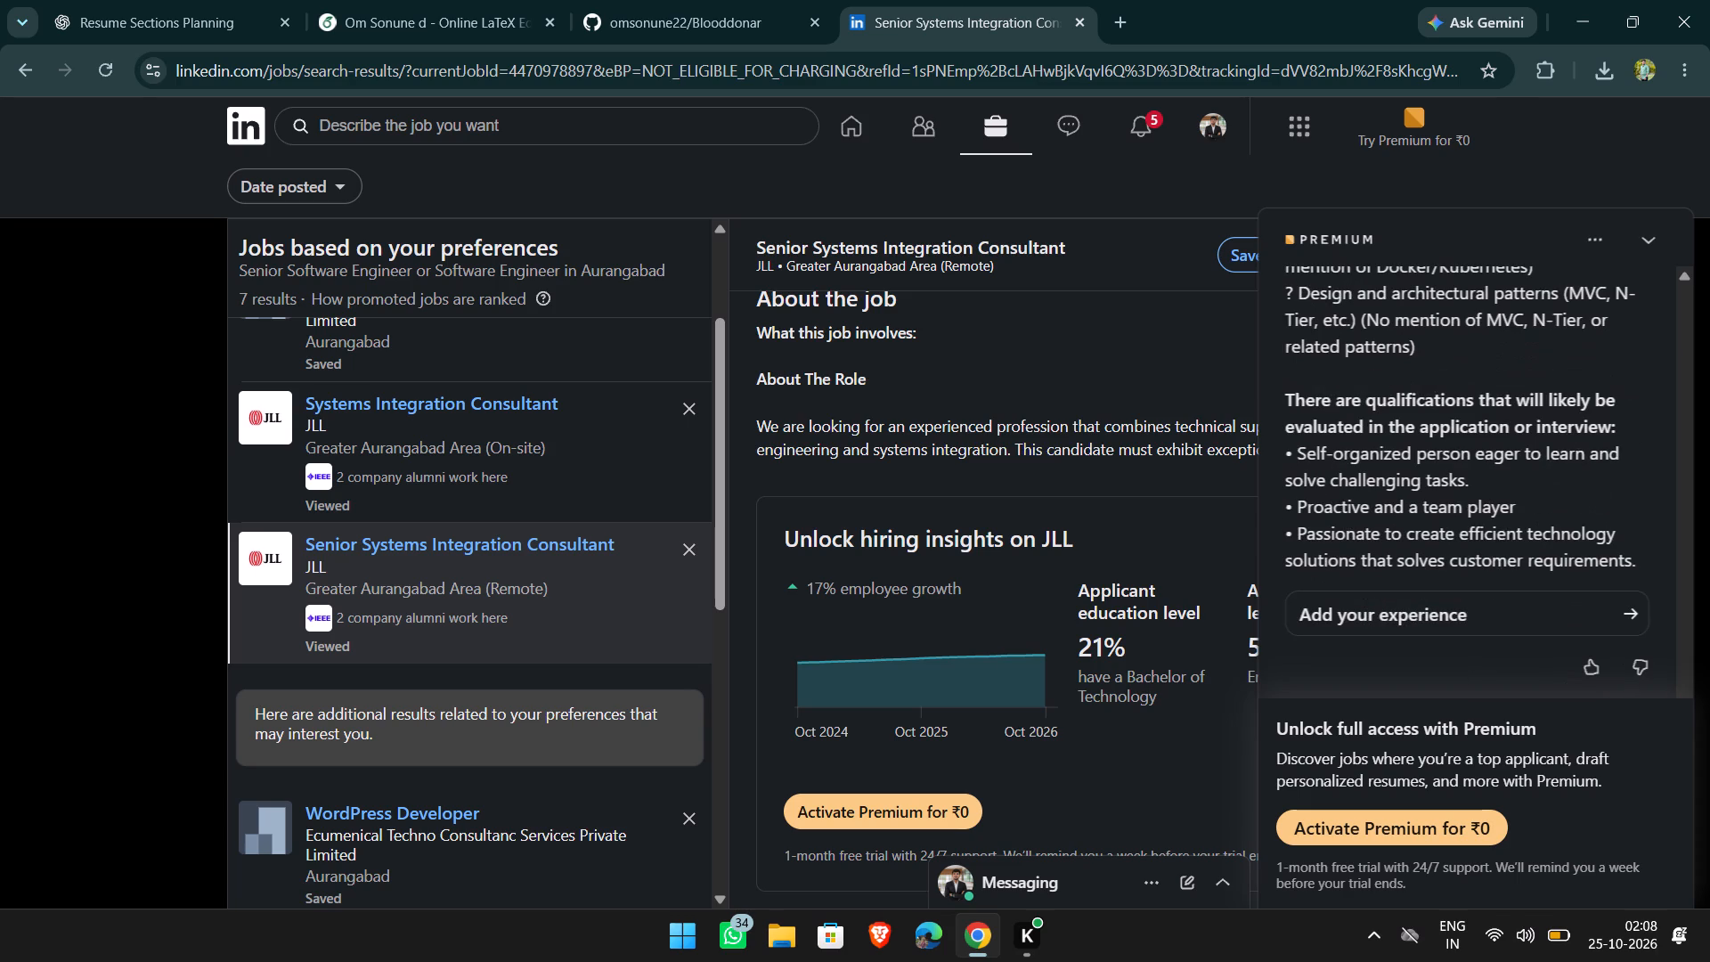
{"action": "left_click", "coordinate": [1661, 249]}
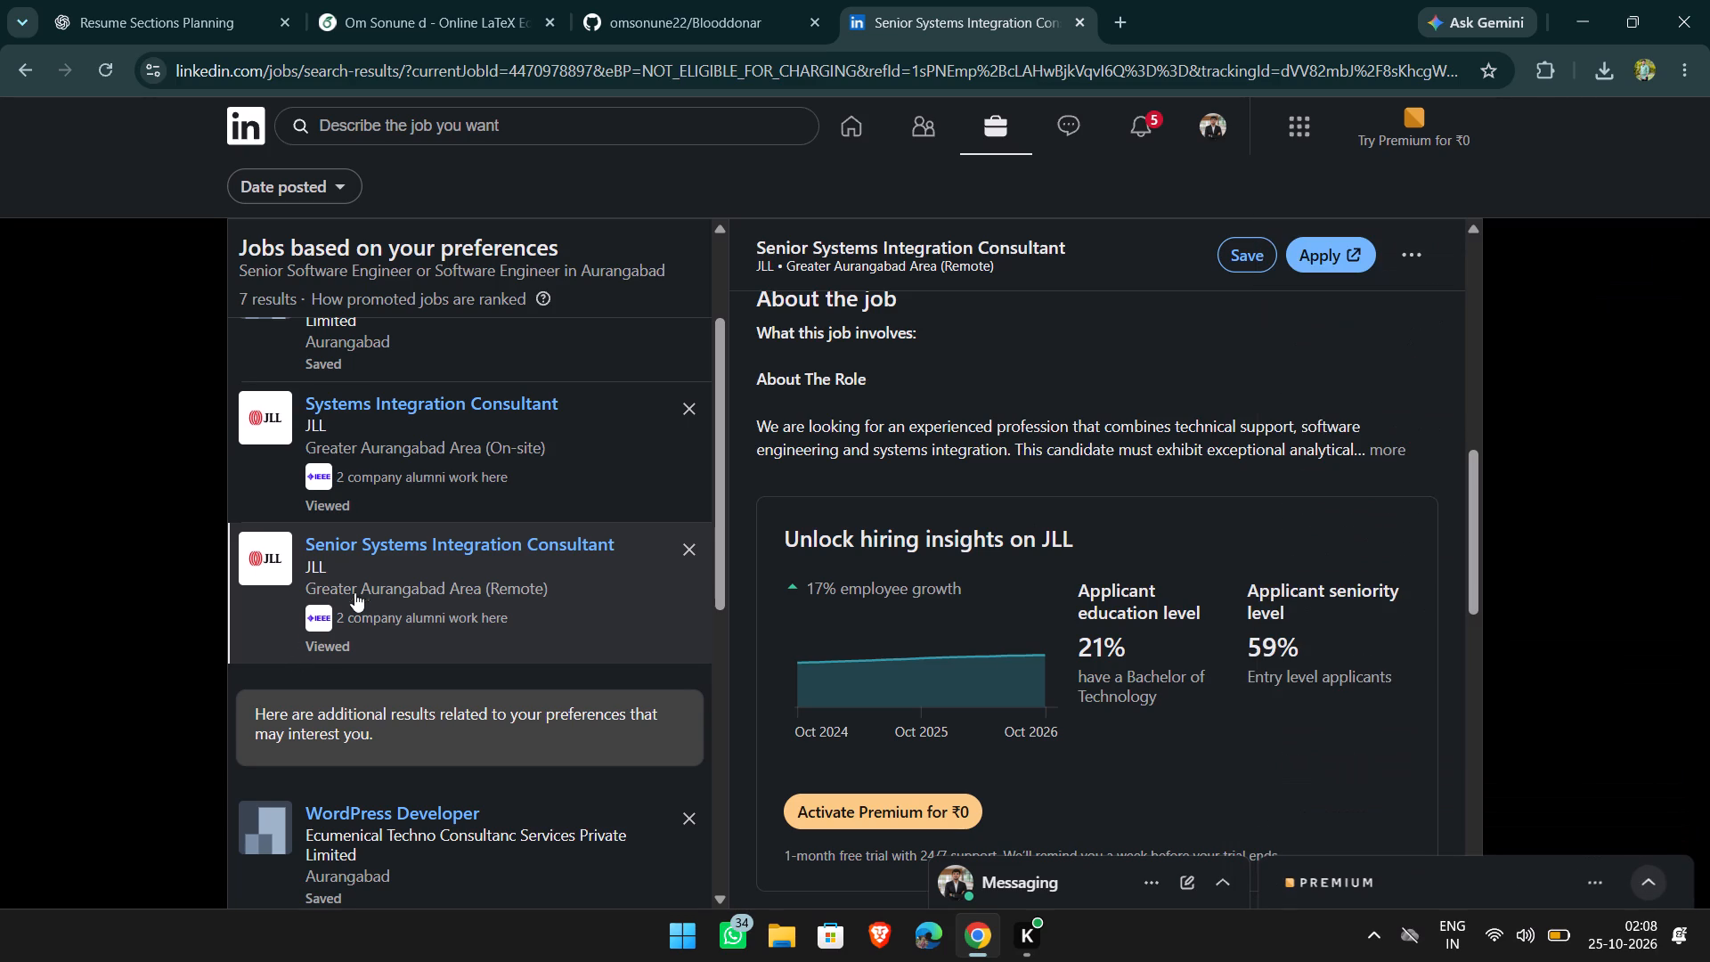
Open the WordPress Developer posting from Ecumenical Techno Consultanc Services and expand its full job description.
{"action": "scroll", "coordinate": [364, 585], "scroll_direction": "down", "scroll_amount": 1}
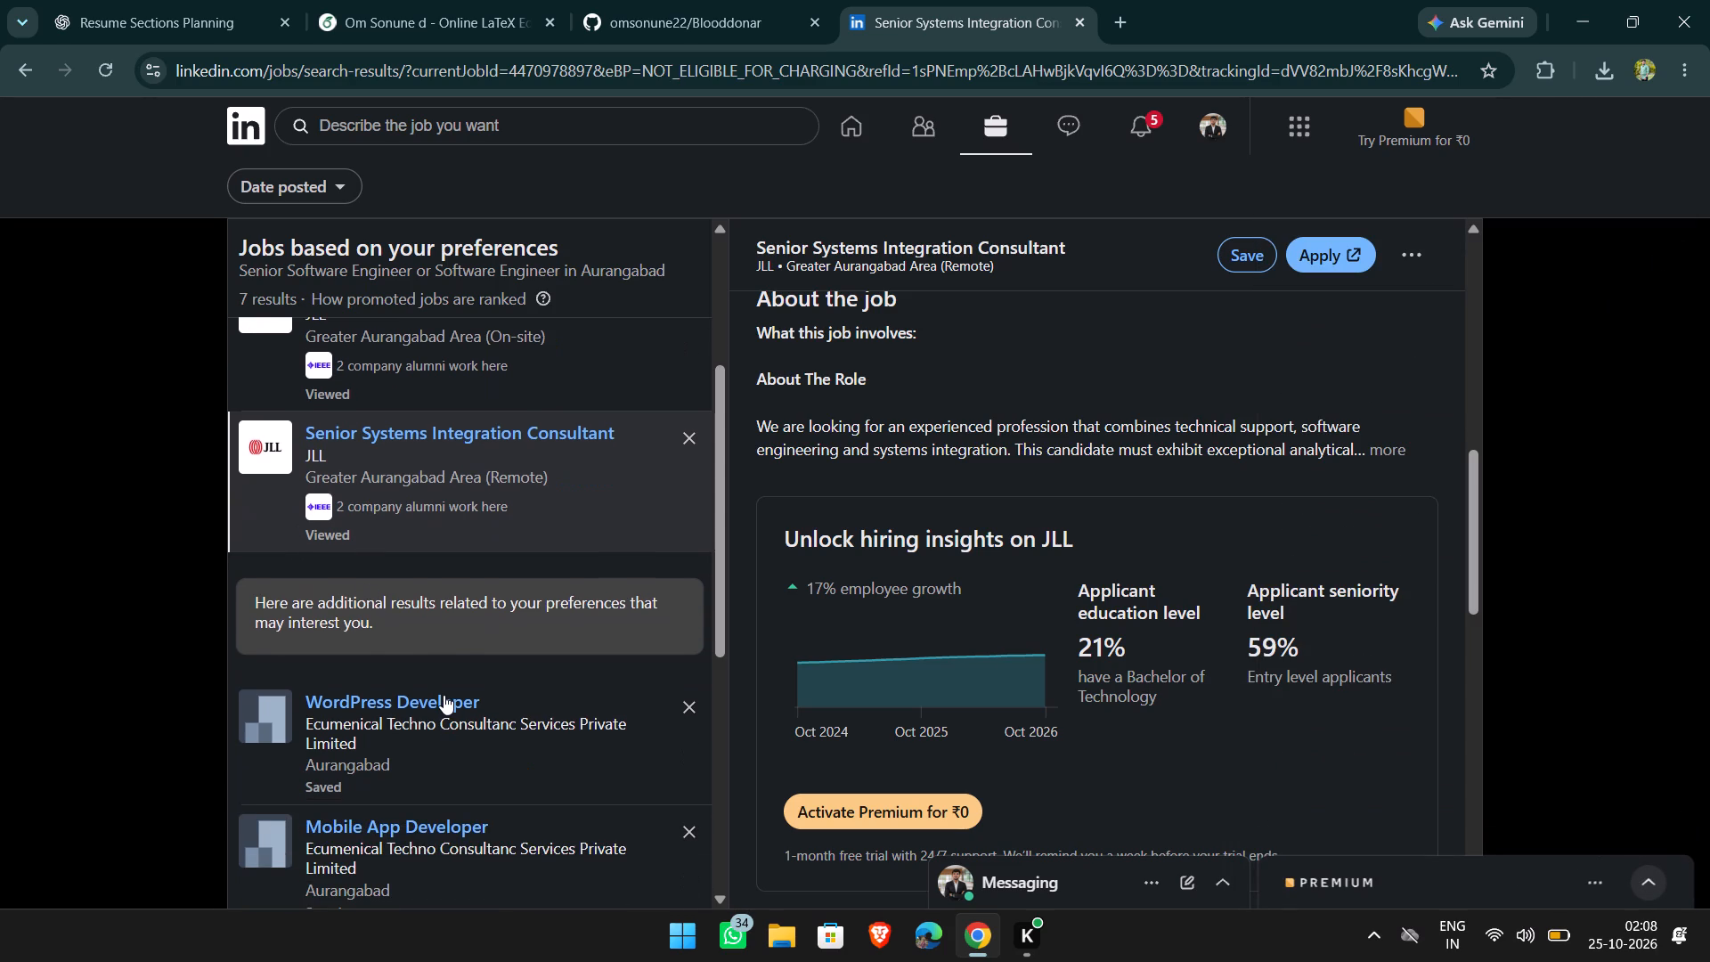
{"action": "left_click", "coordinate": [450, 703]}
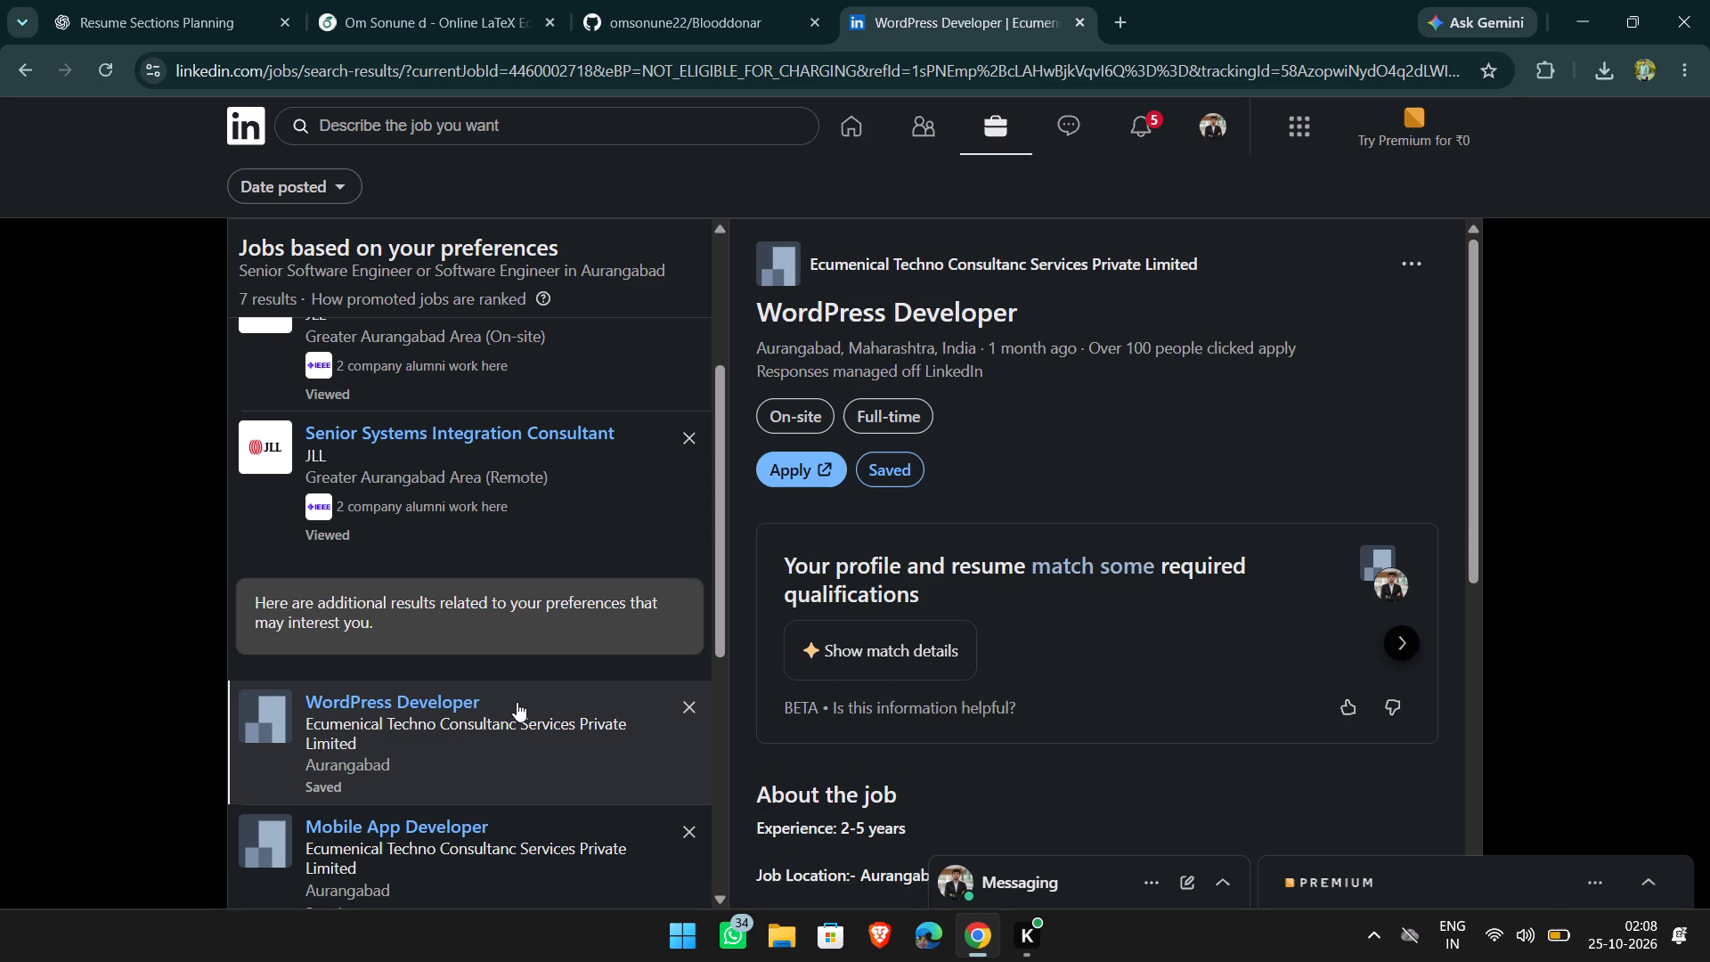
{"action": "scroll", "coordinate": [943, 601], "scroll_direction": "down", "scroll_amount": 1}
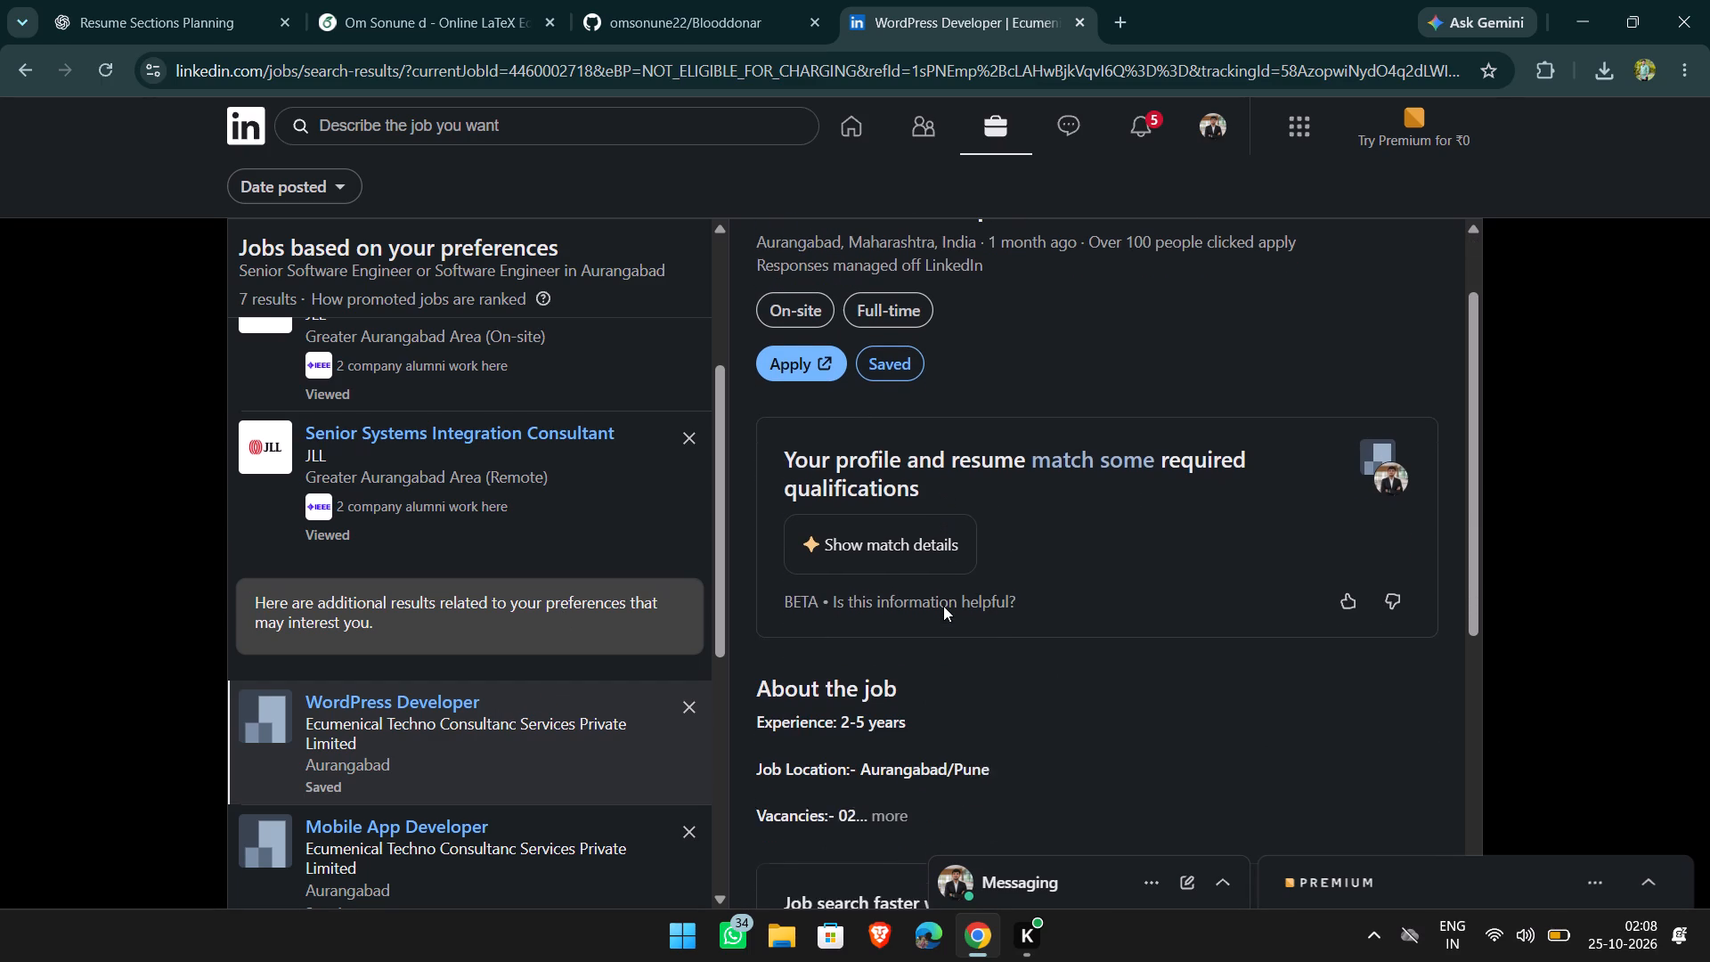
{"action": "scroll", "coordinate": [943, 606], "scroll_direction": "down", "scroll_amount": 1}
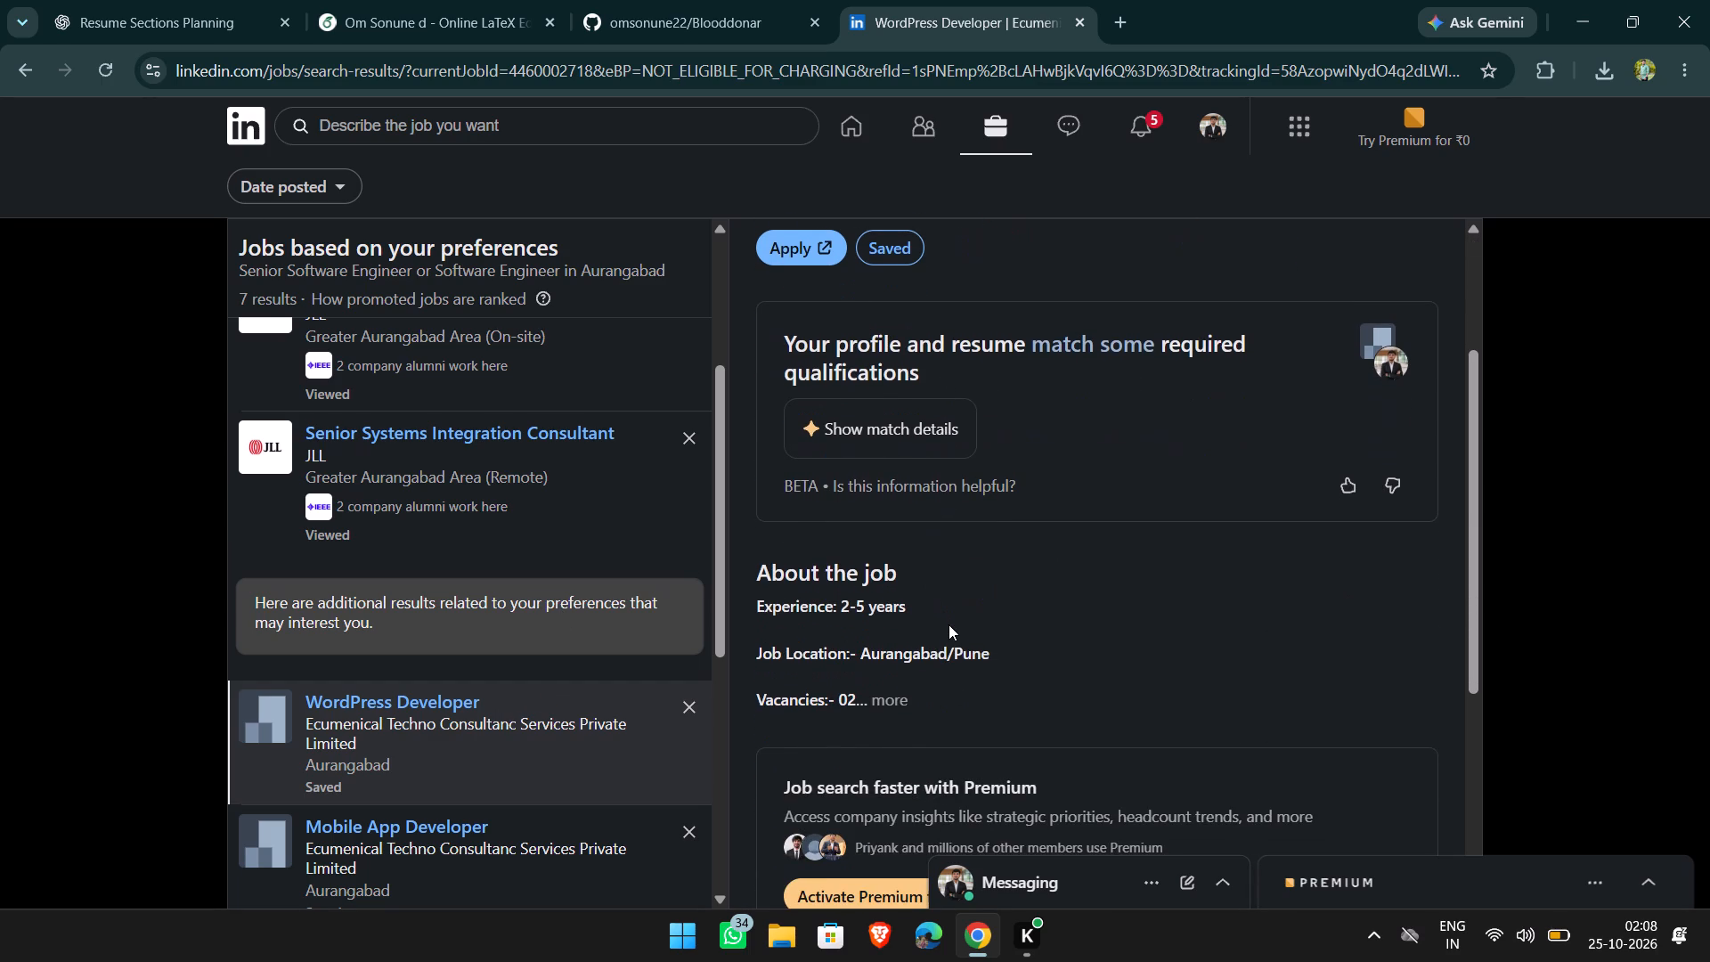
{"action": "left_click", "coordinate": [889, 697]}
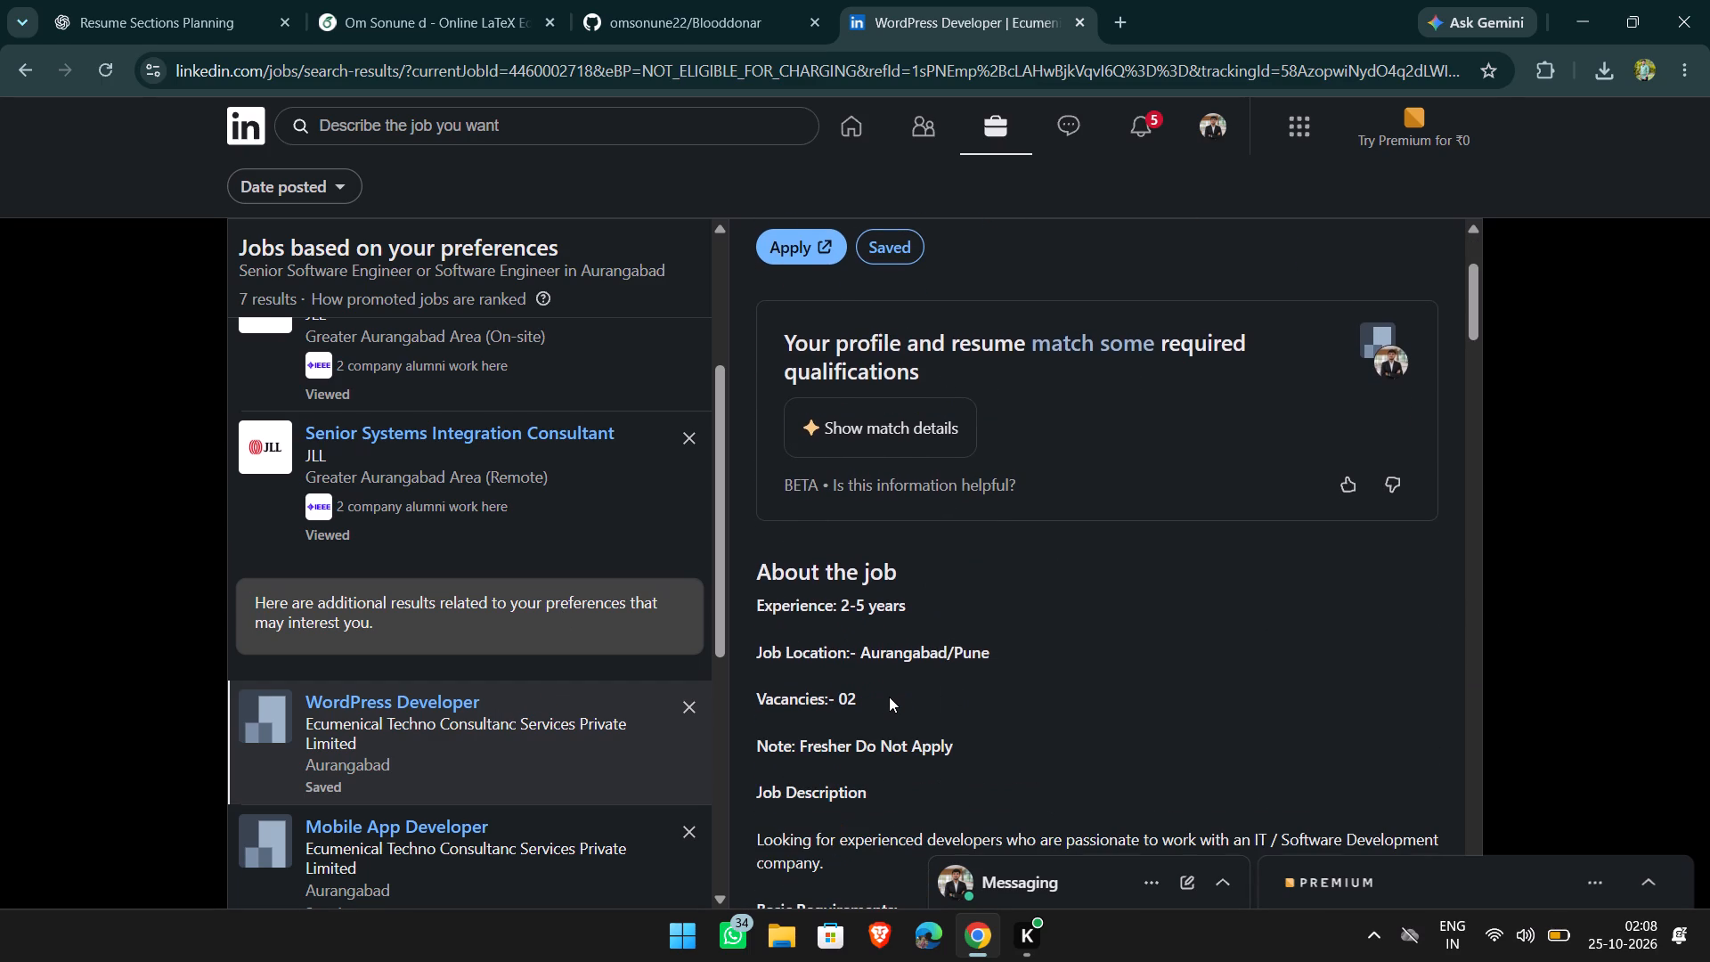
Examine the WordPress Developer posting's basic requirements, responsibilities, and required experience, skills and qualifications.
{"action": "scroll", "coordinate": [897, 697], "scroll_direction": "down", "scroll_amount": 1}
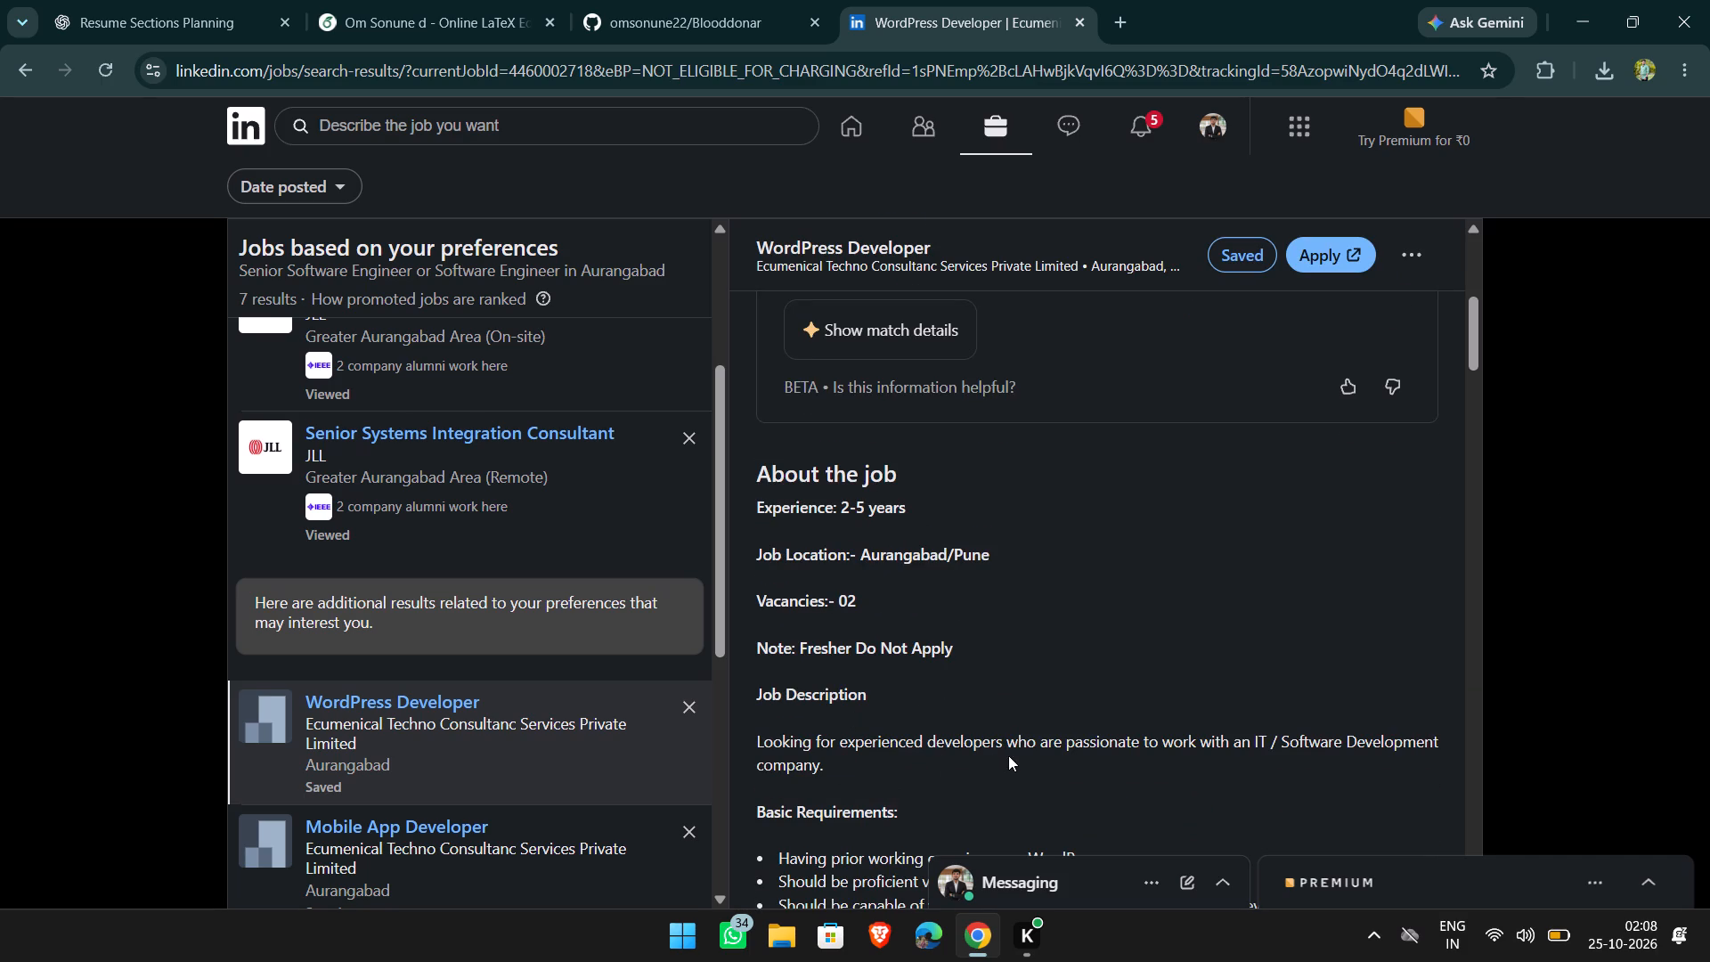
{"action": "scroll", "coordinate": [1062, 739], "scroll_direction": "down", "scroll_amount": 2}
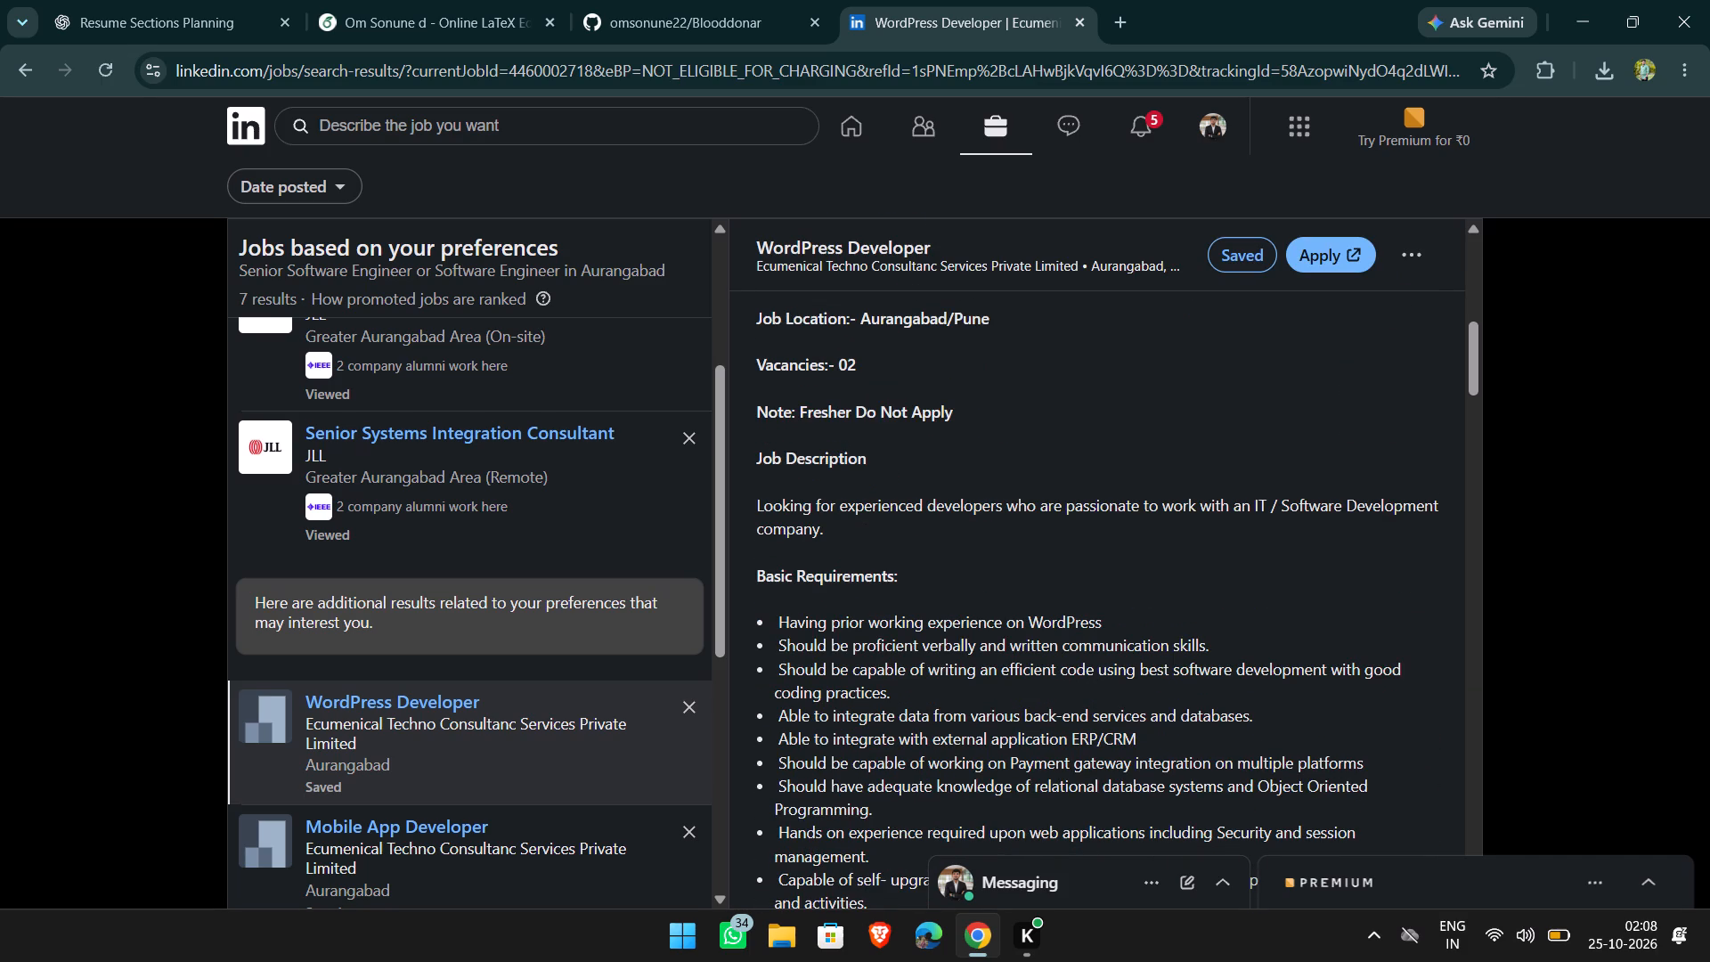
{"action": "scroll", "coordinate": [928, 658], "scroll_direction": "down", "scroll_amount": 1}
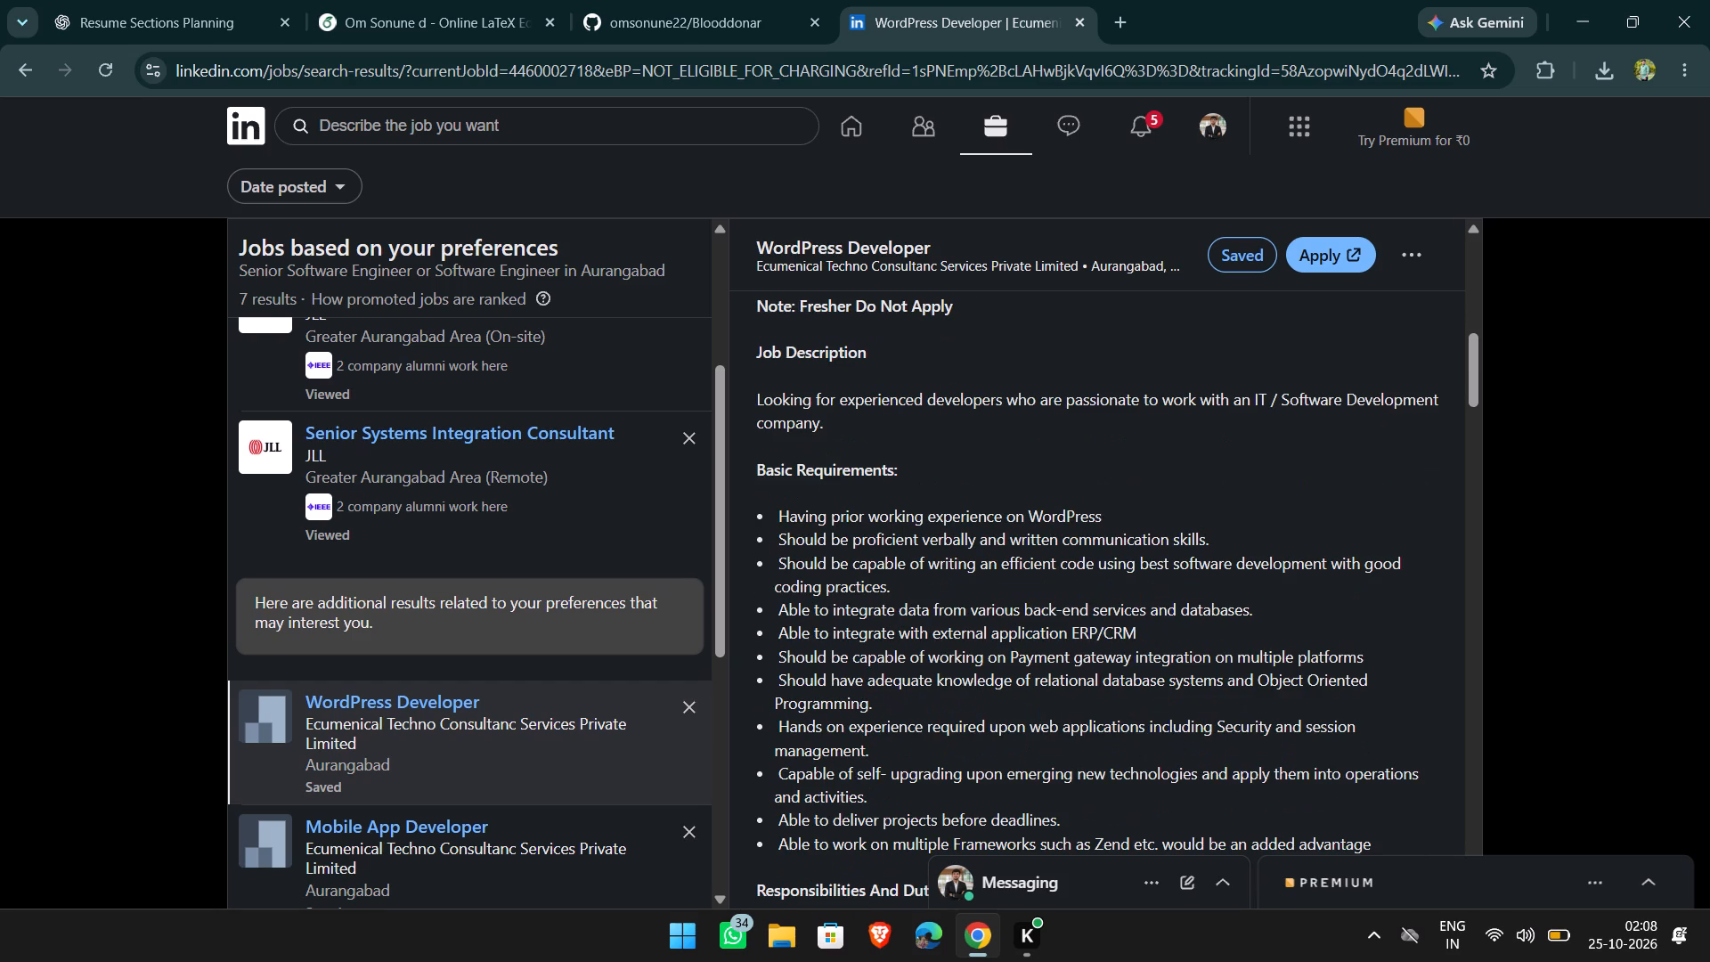
{"action": "scroll", "coordinate": [928, 659], "scroll_direction": "down", "scroll_amount": 1}
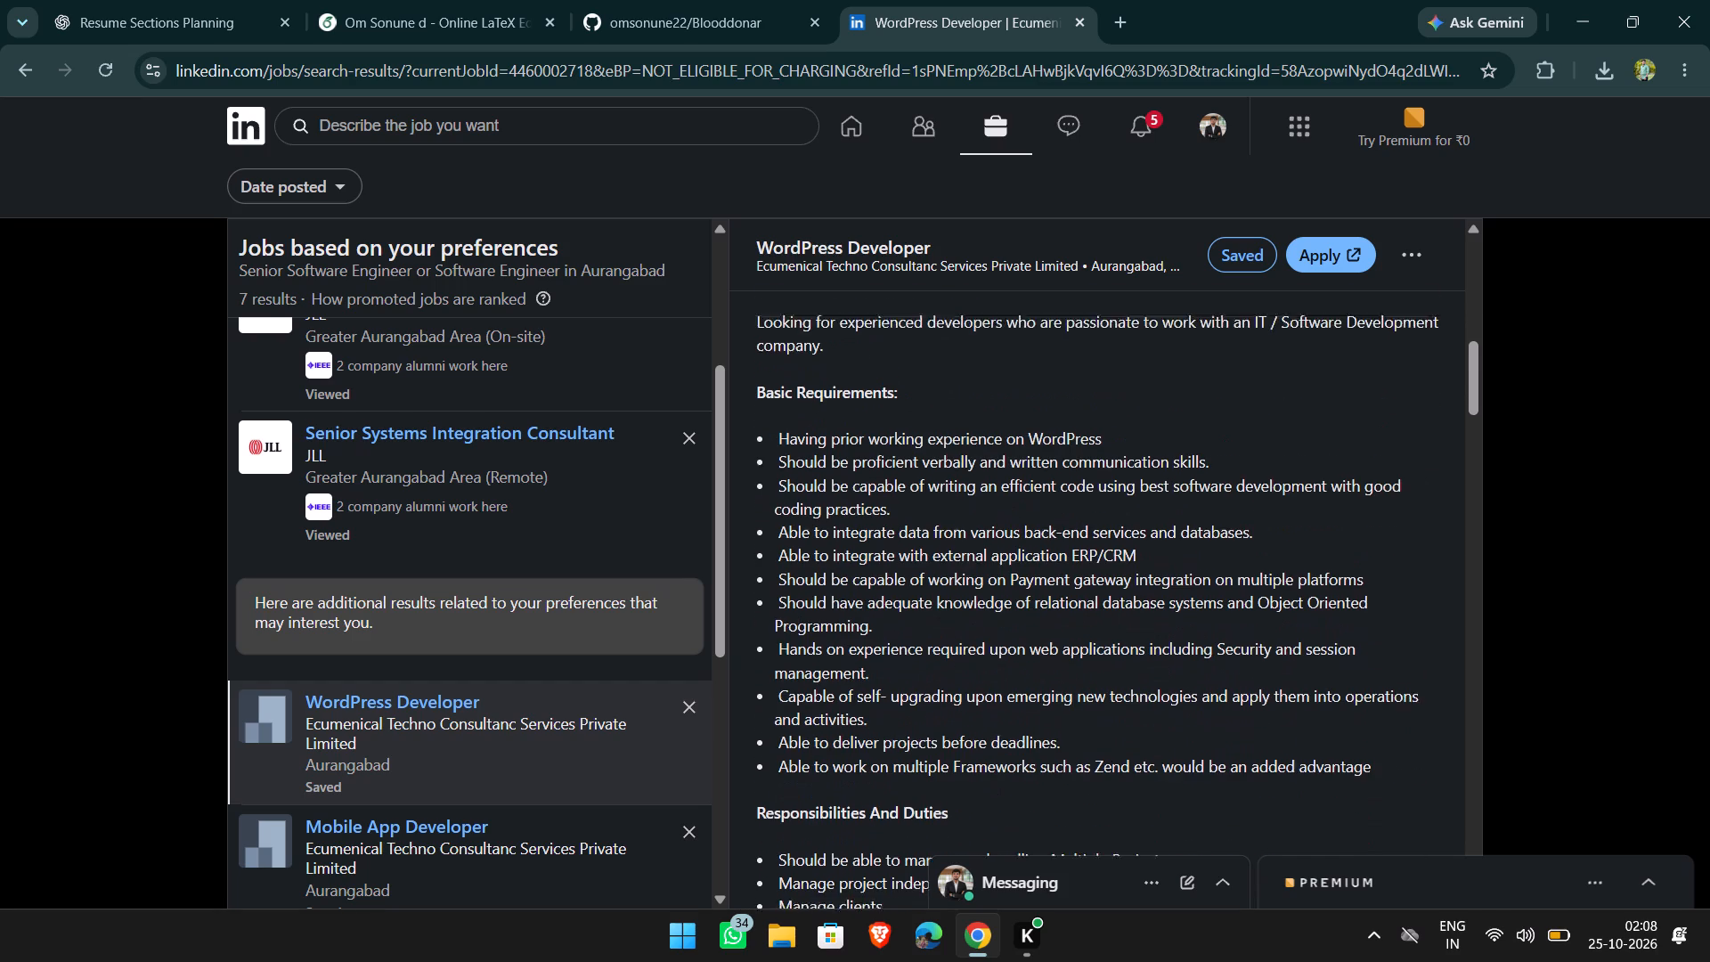
{"action": "scroll", "coordinate": [928, 659], "scroll_direction": "down", "scroll_amount": 1}
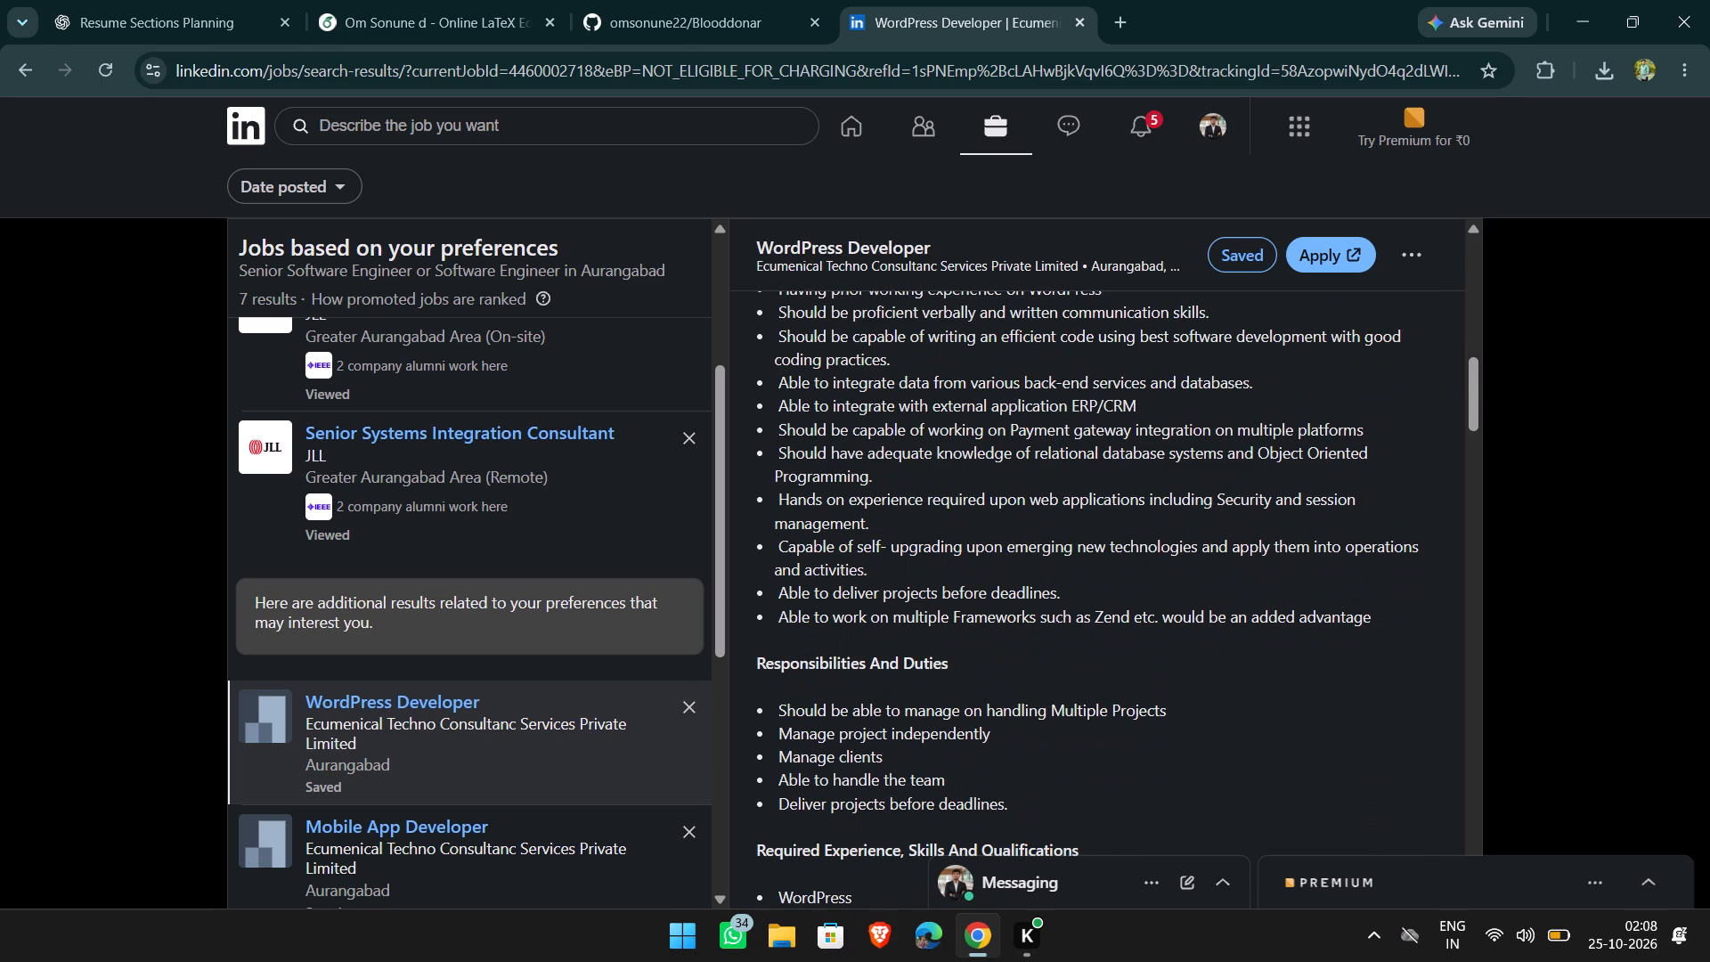
{"action": "scroll", "coordinate": [928, 659], "scroll_direction": "down", "scroll_amount": 2}
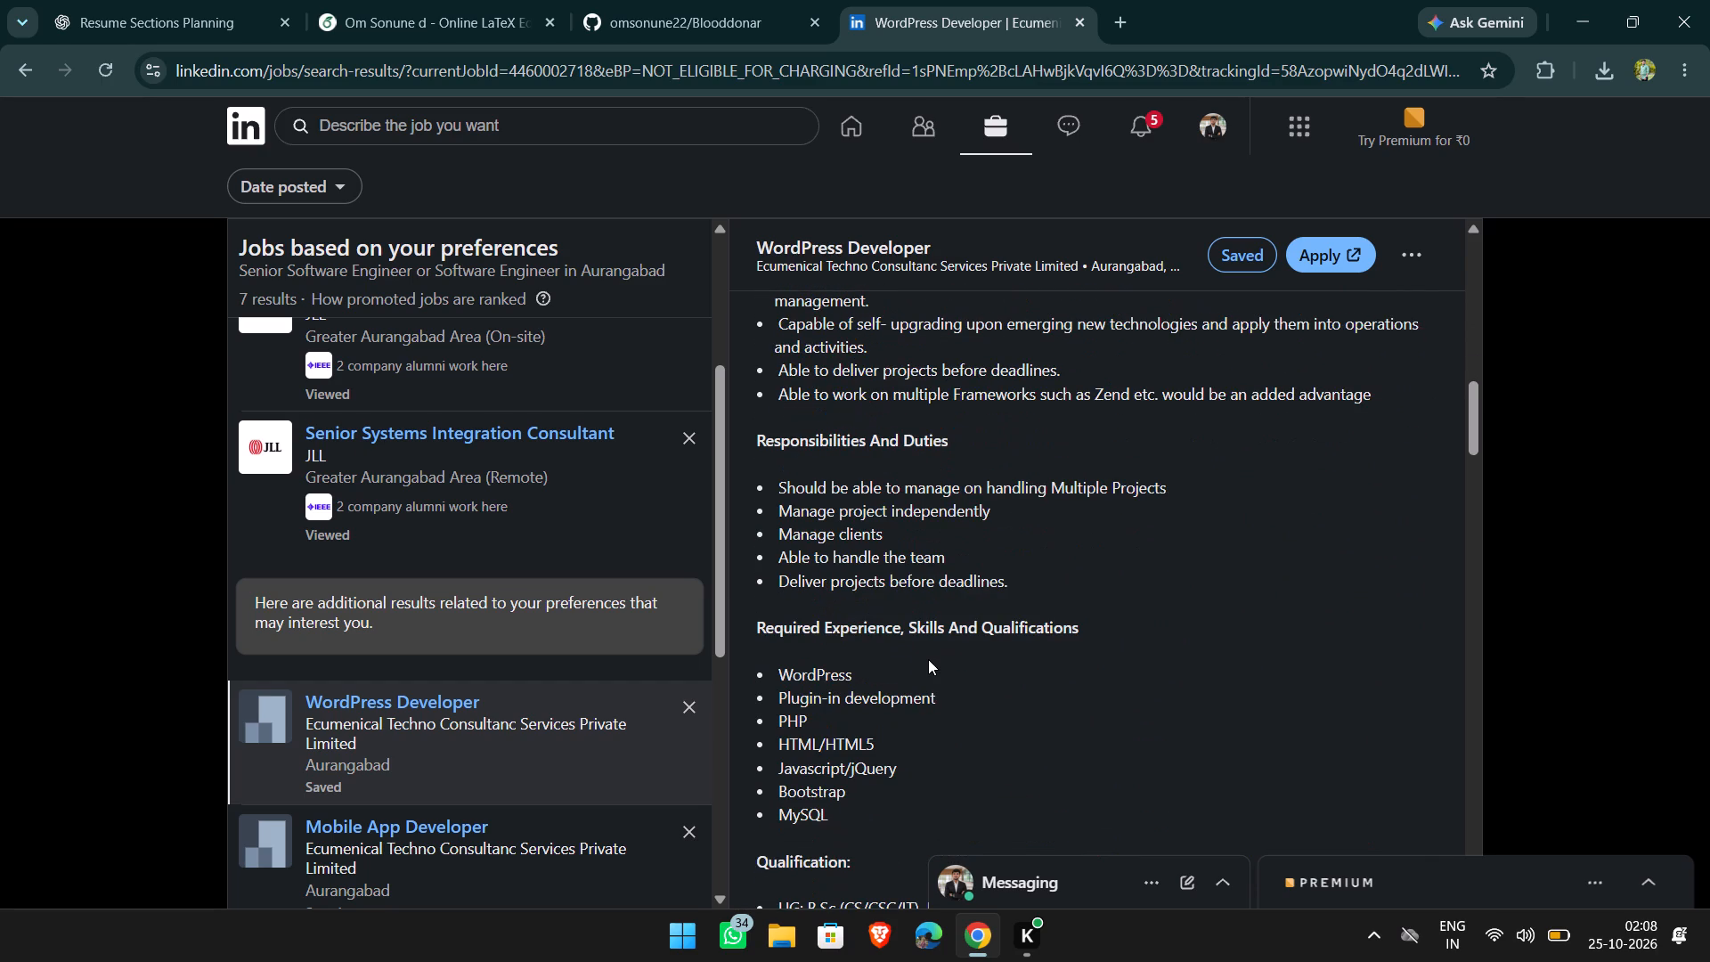
{"action": "scroll", "coordinate": [928, 659], "scroll_direction": "up", "scroll_amount": 14}
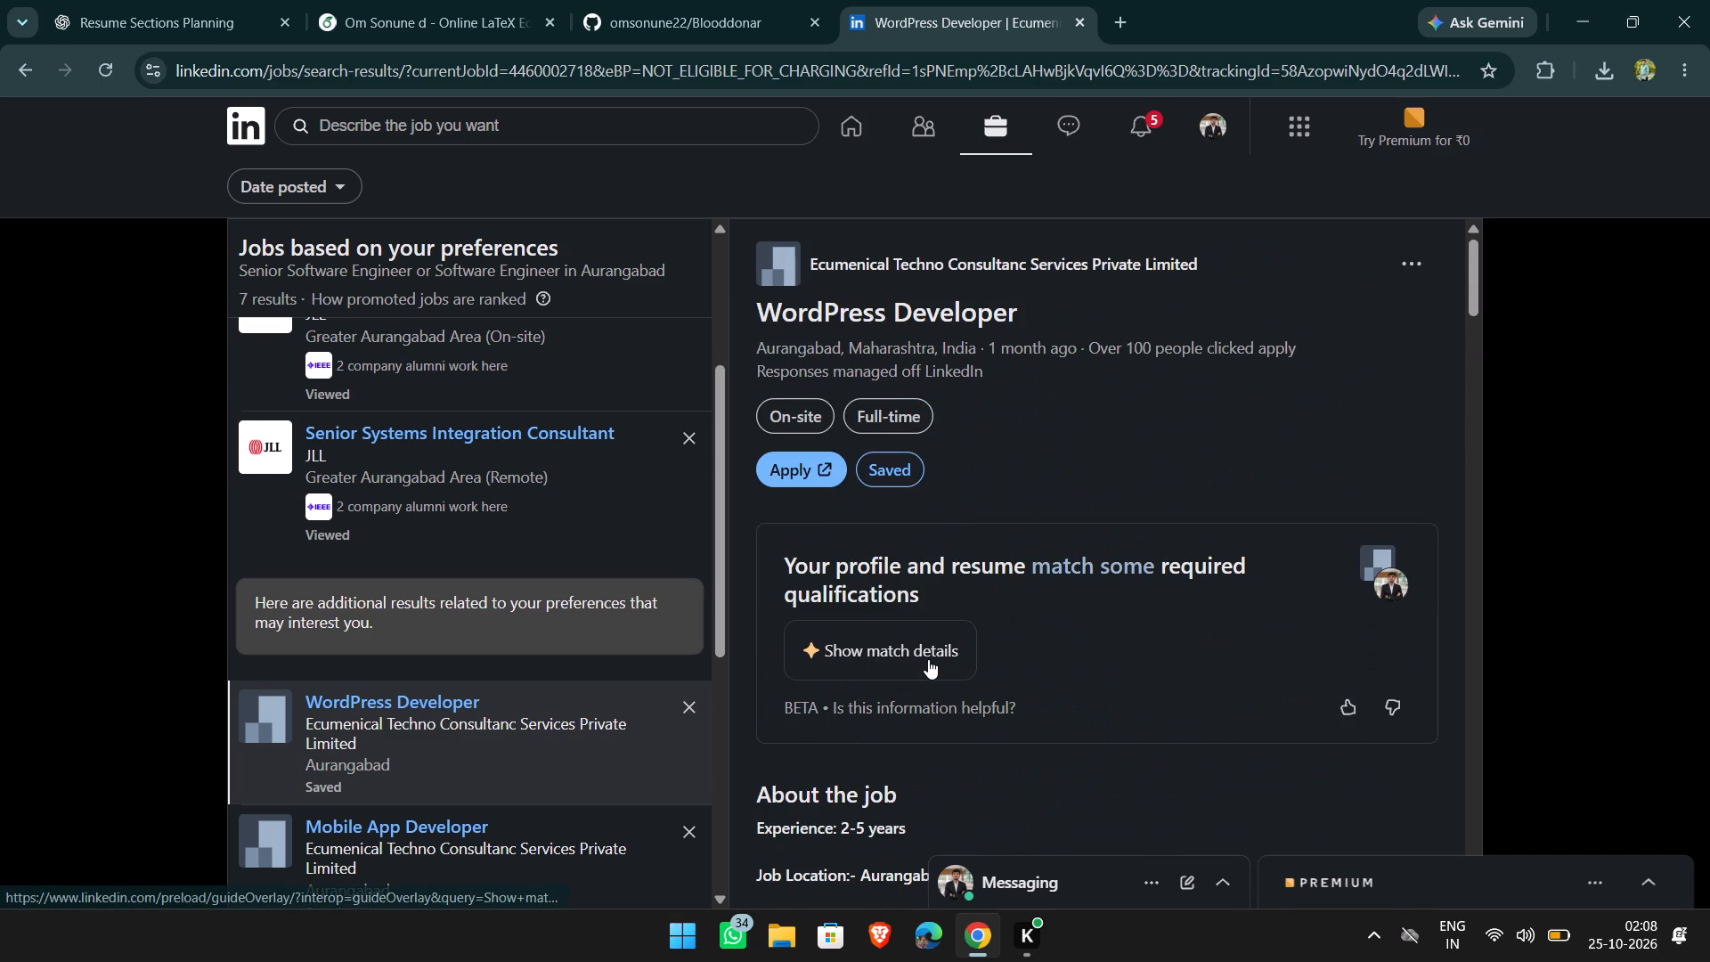
{"action": "scroll", "coordinate": [928, 659], "scroll_direction": "up", "scroll_amount": 1}
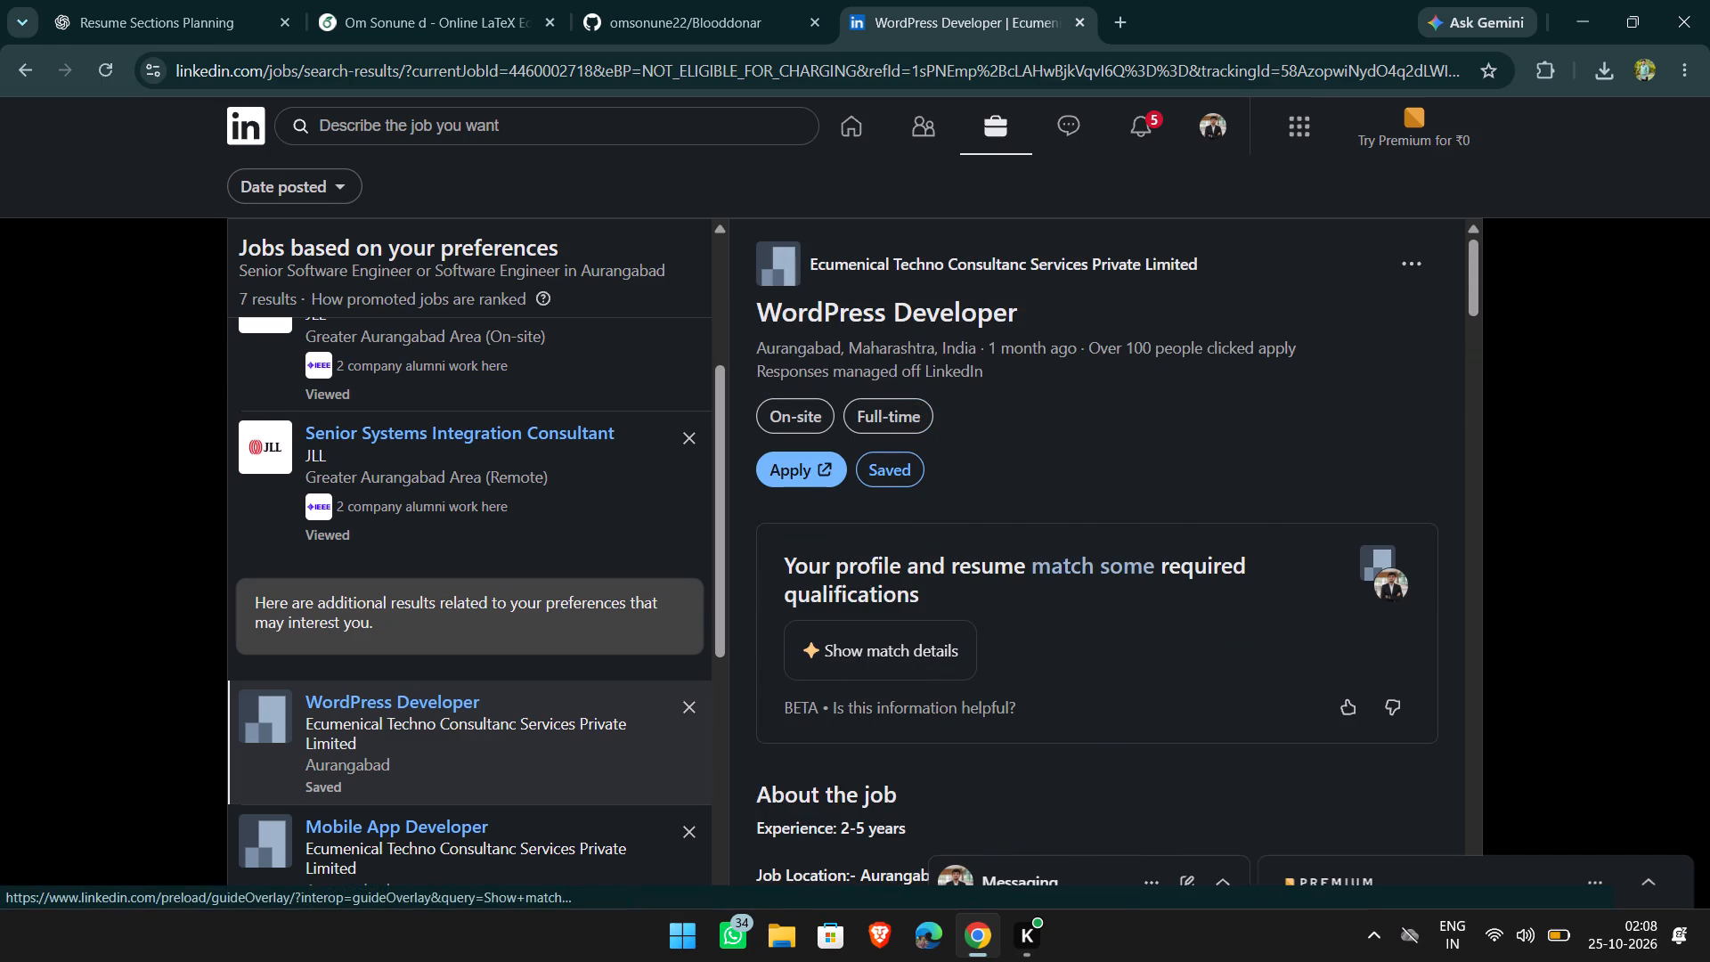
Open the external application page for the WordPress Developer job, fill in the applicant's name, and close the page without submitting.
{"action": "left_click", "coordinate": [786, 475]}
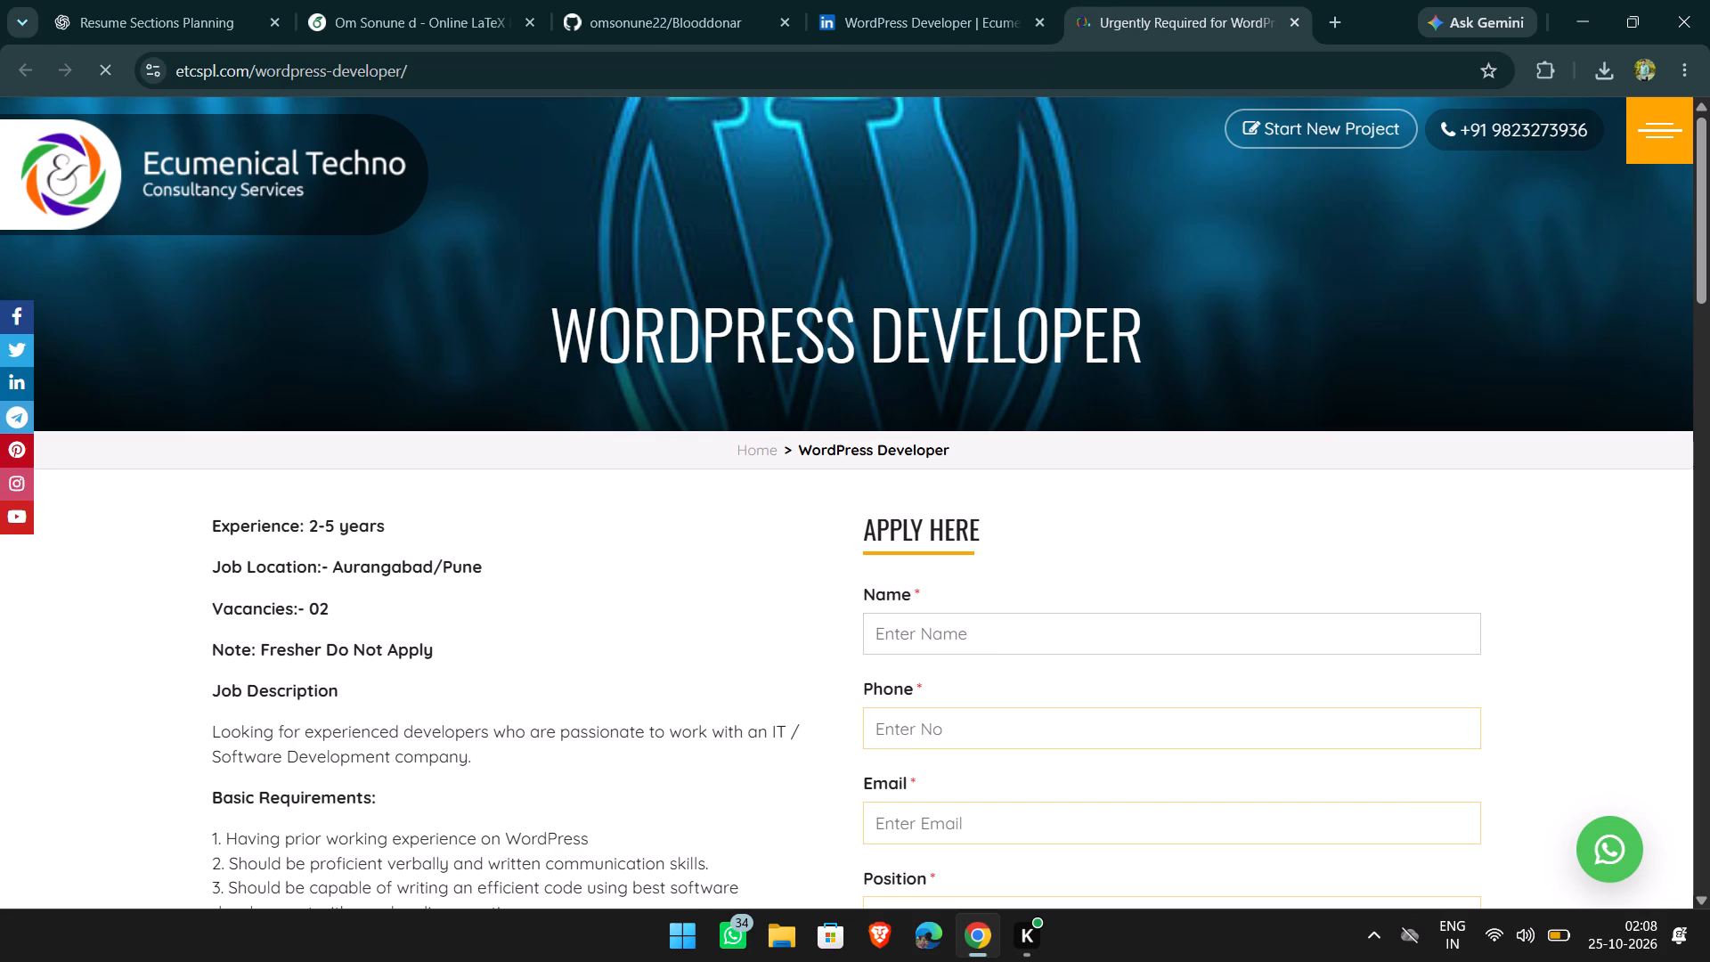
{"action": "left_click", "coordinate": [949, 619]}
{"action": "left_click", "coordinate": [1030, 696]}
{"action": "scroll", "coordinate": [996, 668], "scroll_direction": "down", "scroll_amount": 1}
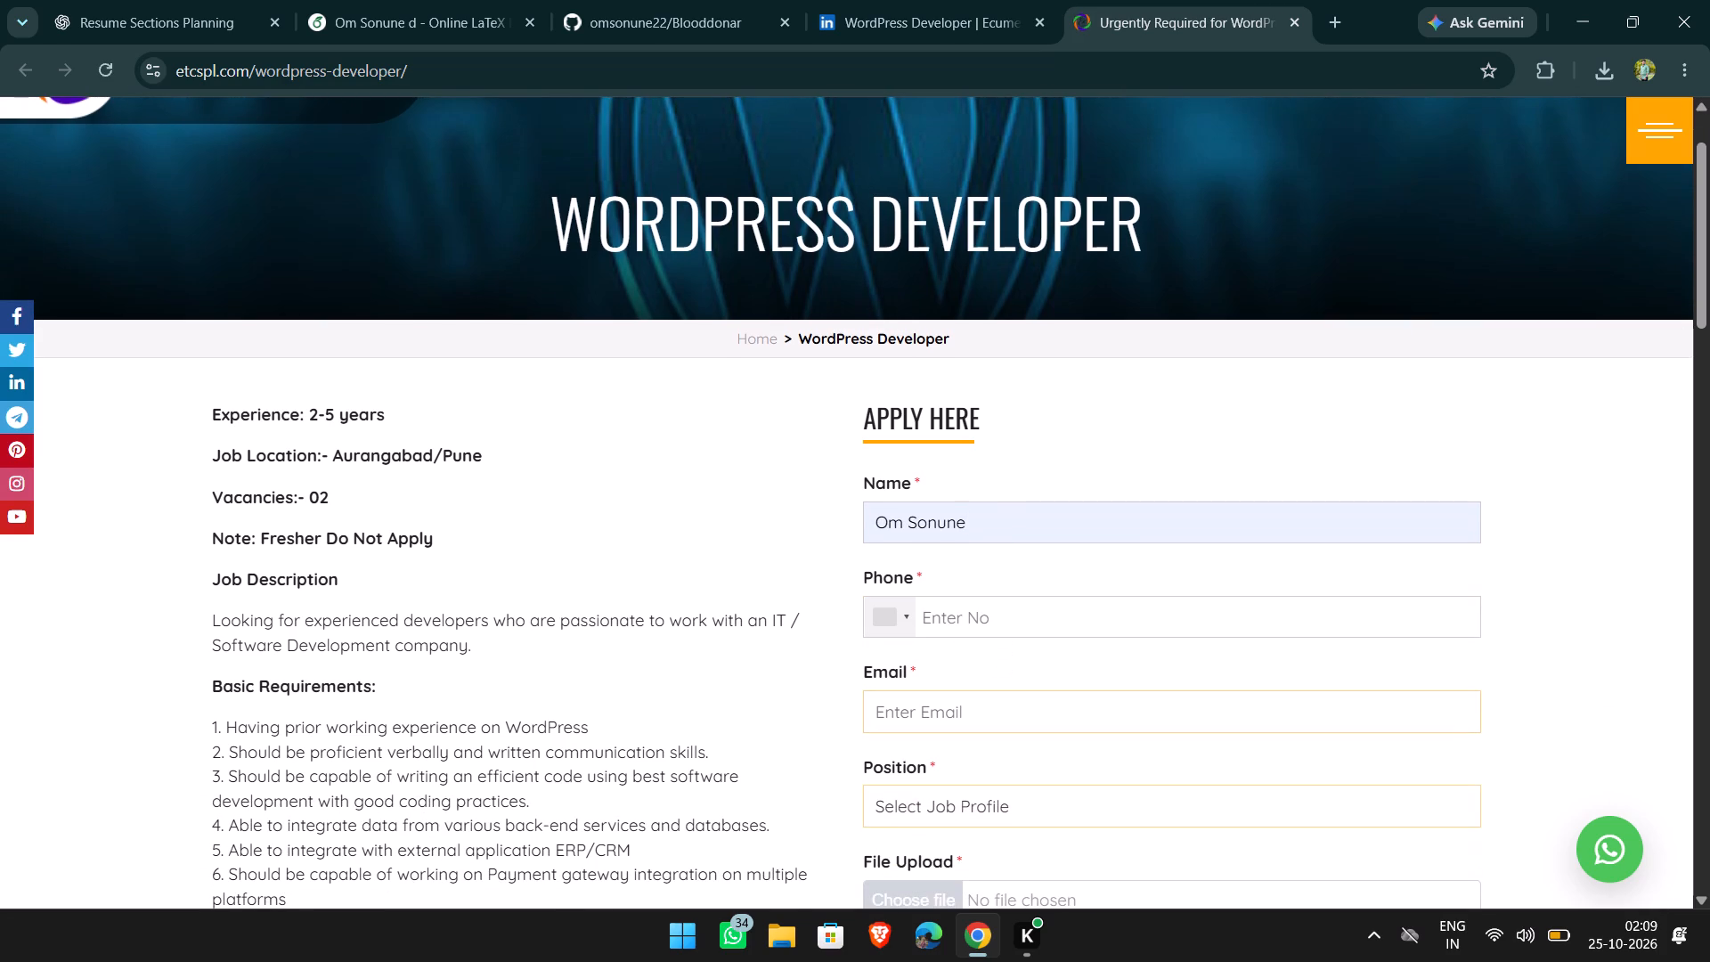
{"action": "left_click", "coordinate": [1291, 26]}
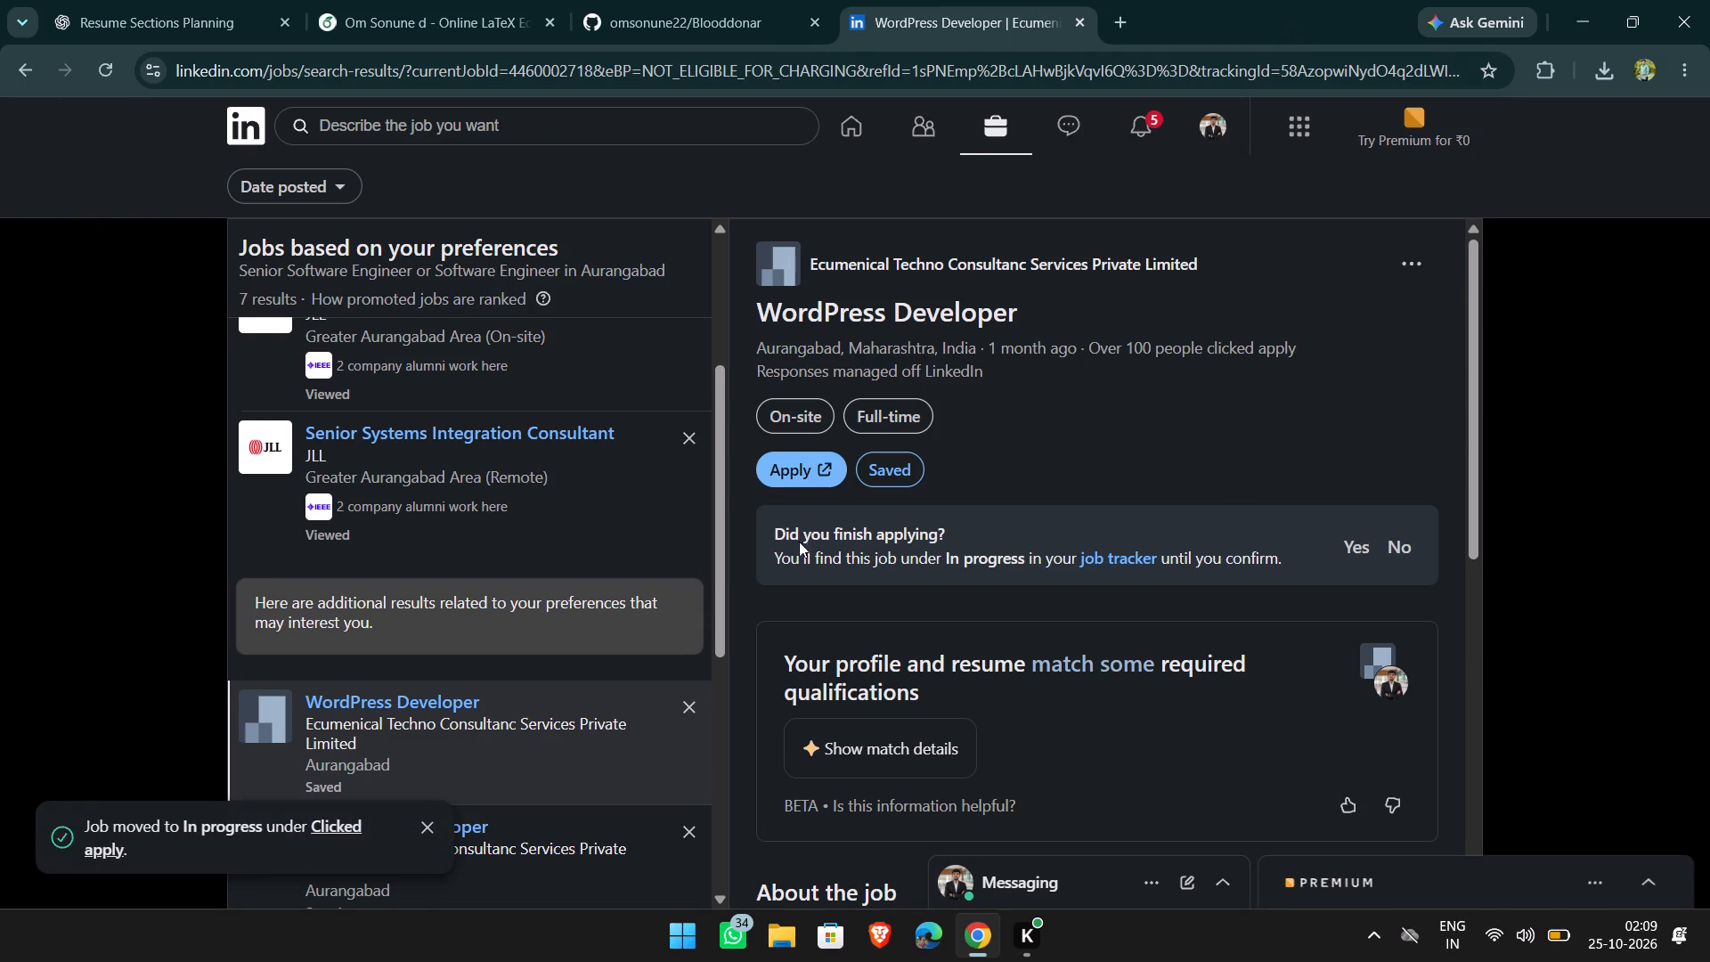
Open ALTEN India's Ignition SCADA -Developer posting and review its job summary, hiring insights and company information.
{"action": "scroll", "coordinate": [432, 716], "scroll_direction": "down", "scroll_amount": 2}
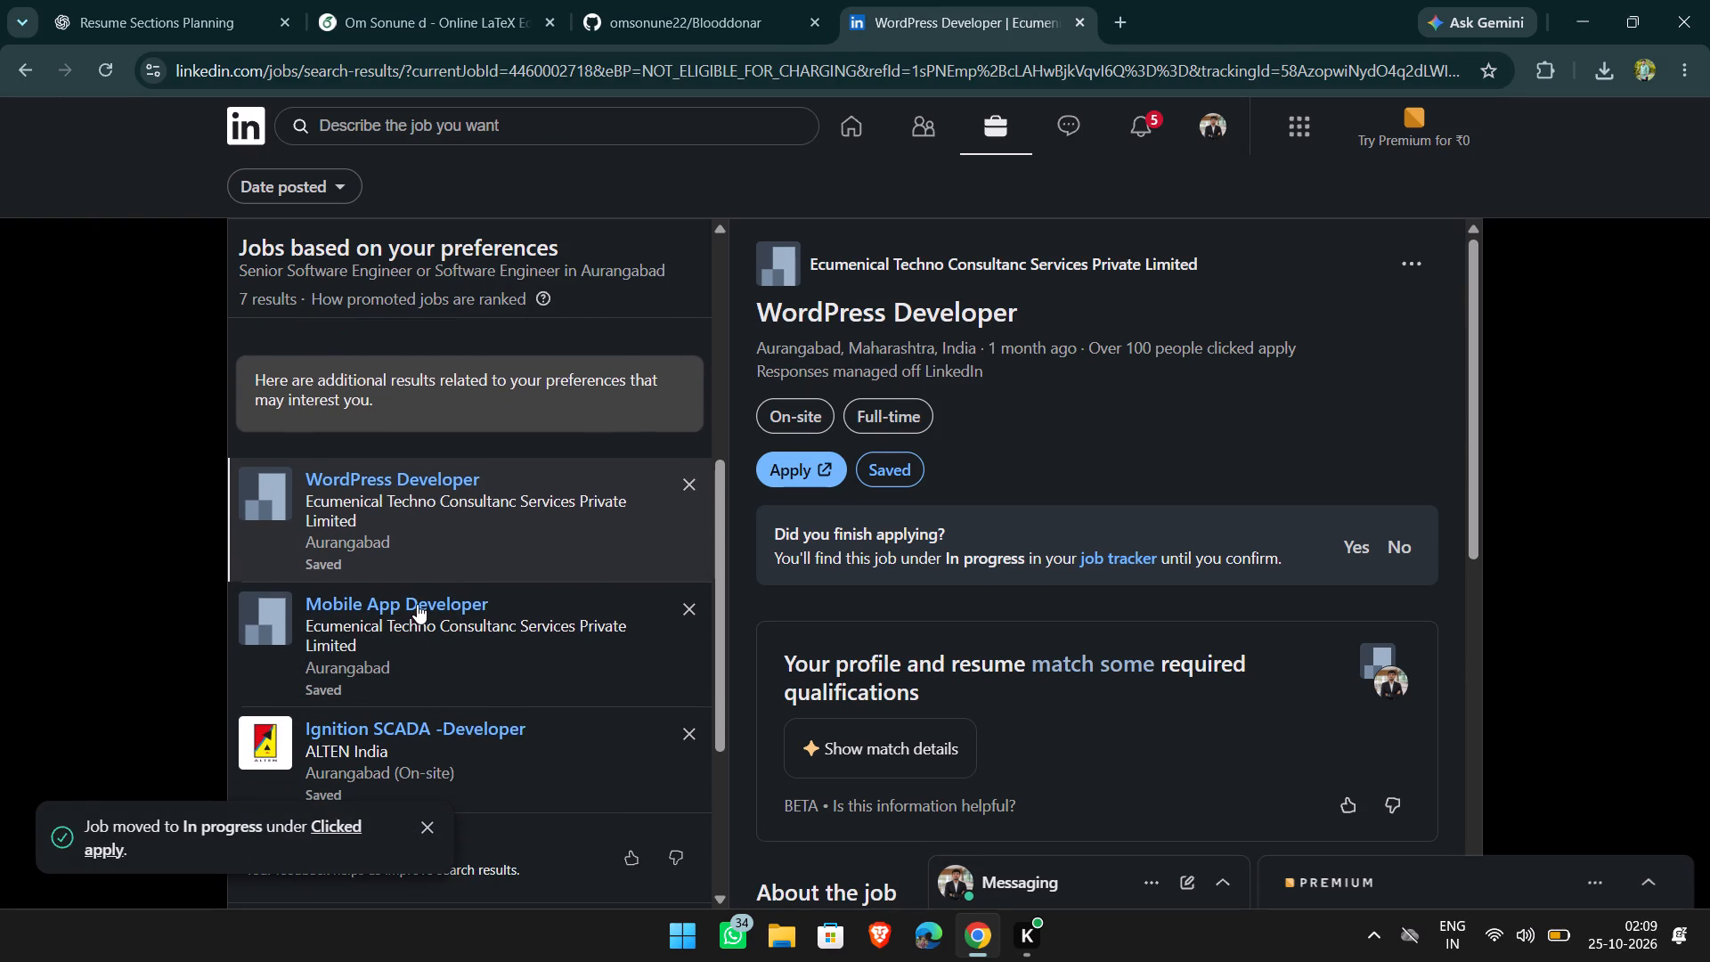
{"action": "scroll", "coordinate": [417, 604], "scroll_direction": "down", "scroll_amount": 2}
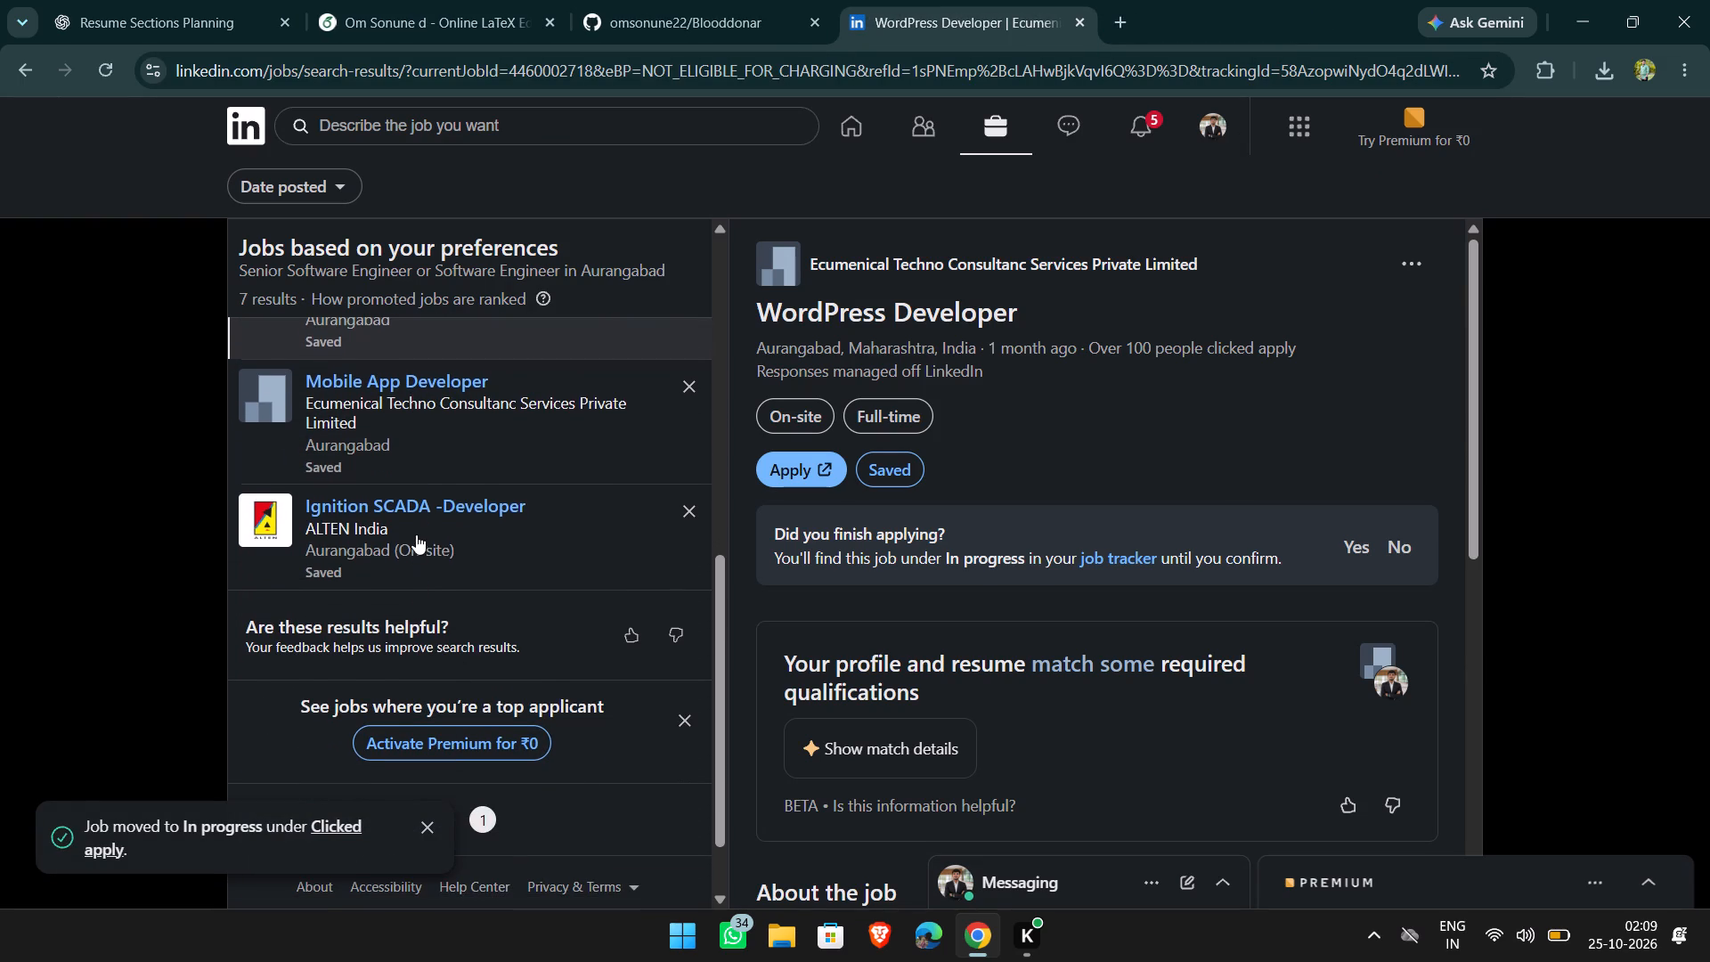
{"action": "scroll", "coordinate": [431, 508], "scroll_direction": "down", "scroll_amount": 2}
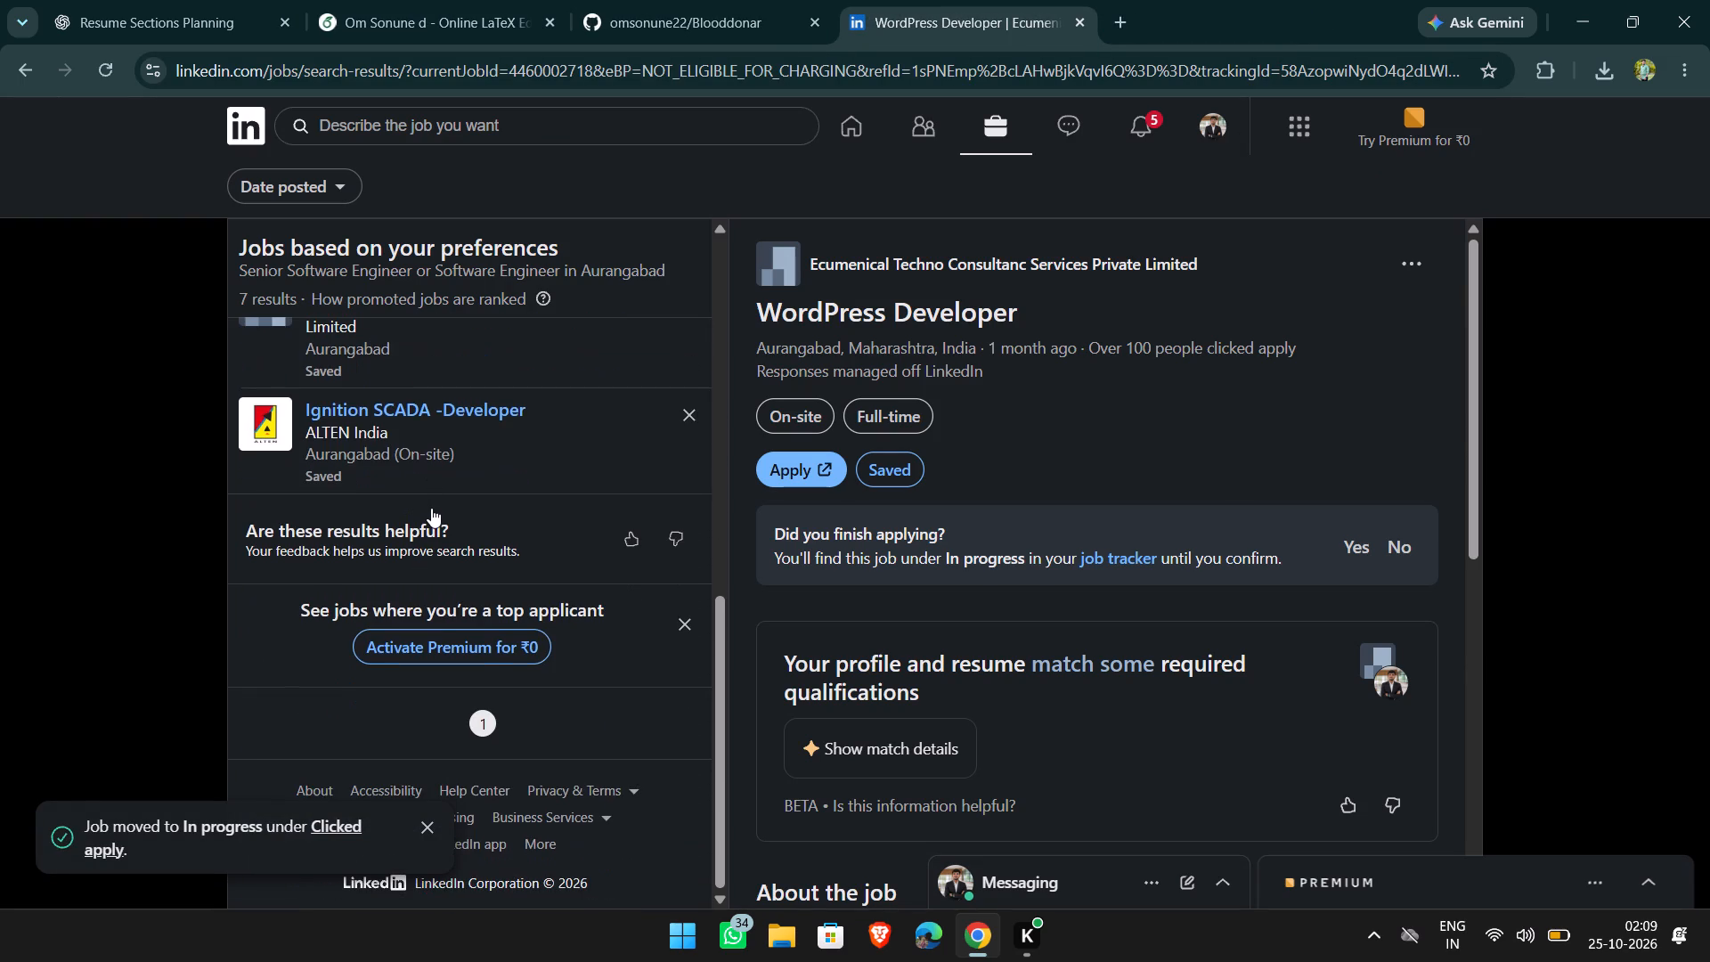
{"action": "scroll", "coordinate": [427, 517], "scroll_direction": "down", "scroll_amount": 2}
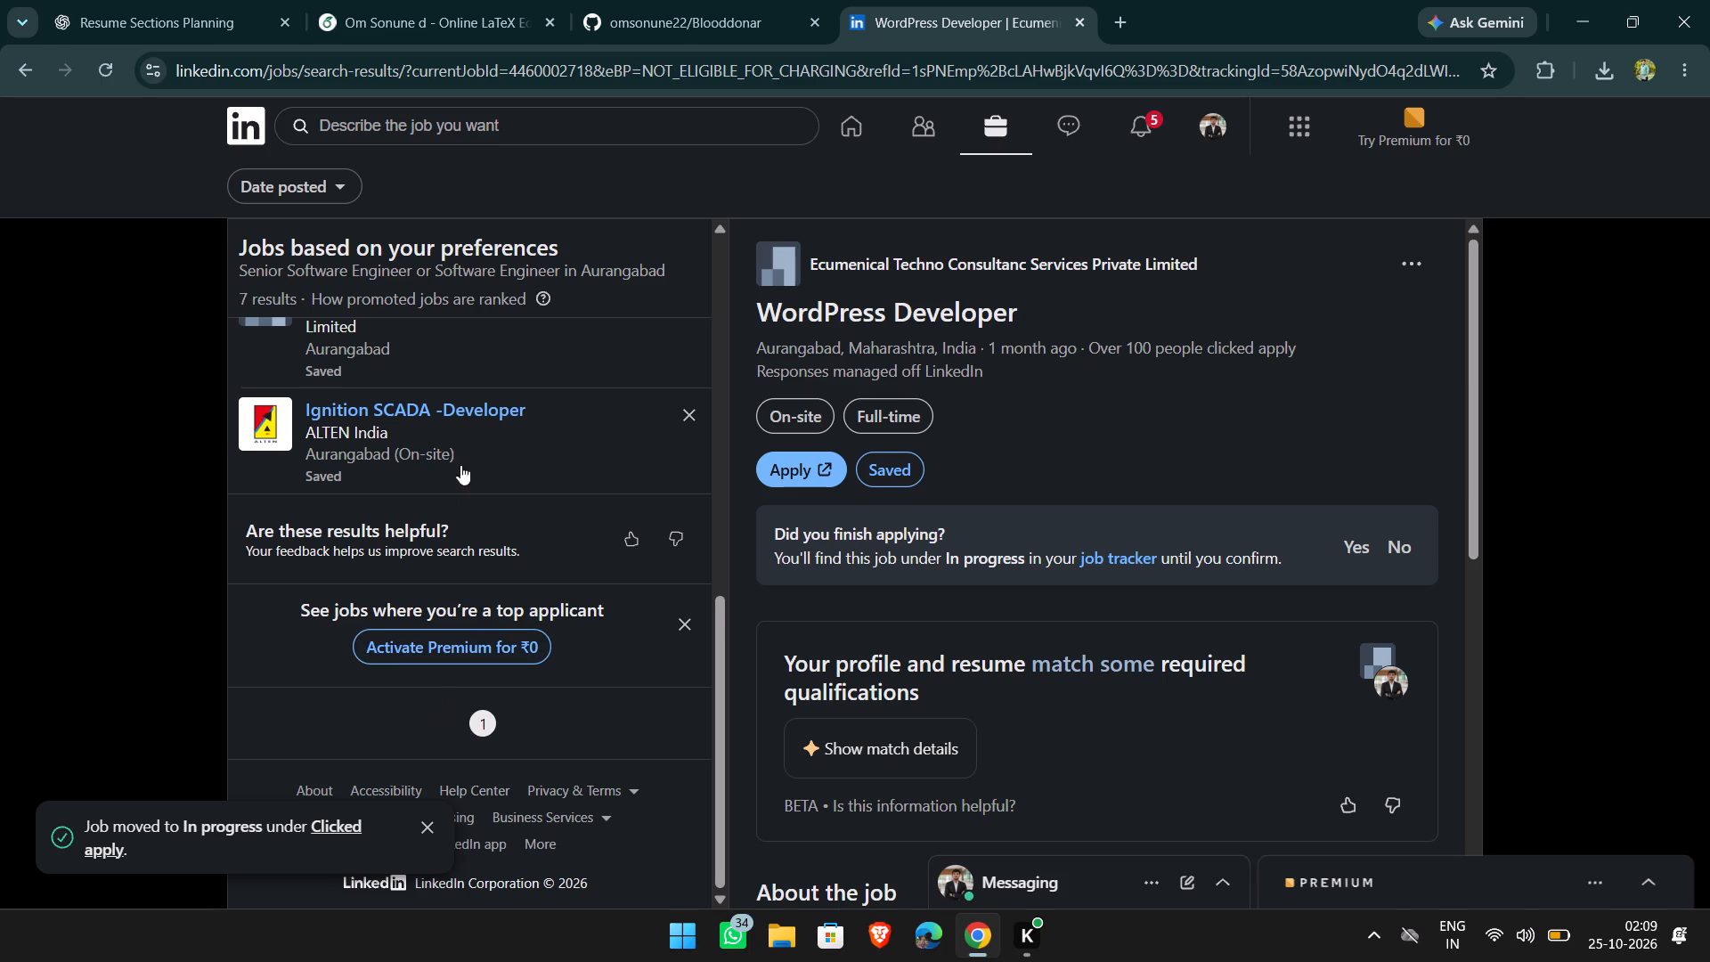
{"action": "left_click", "coordinate": [460, 411]}
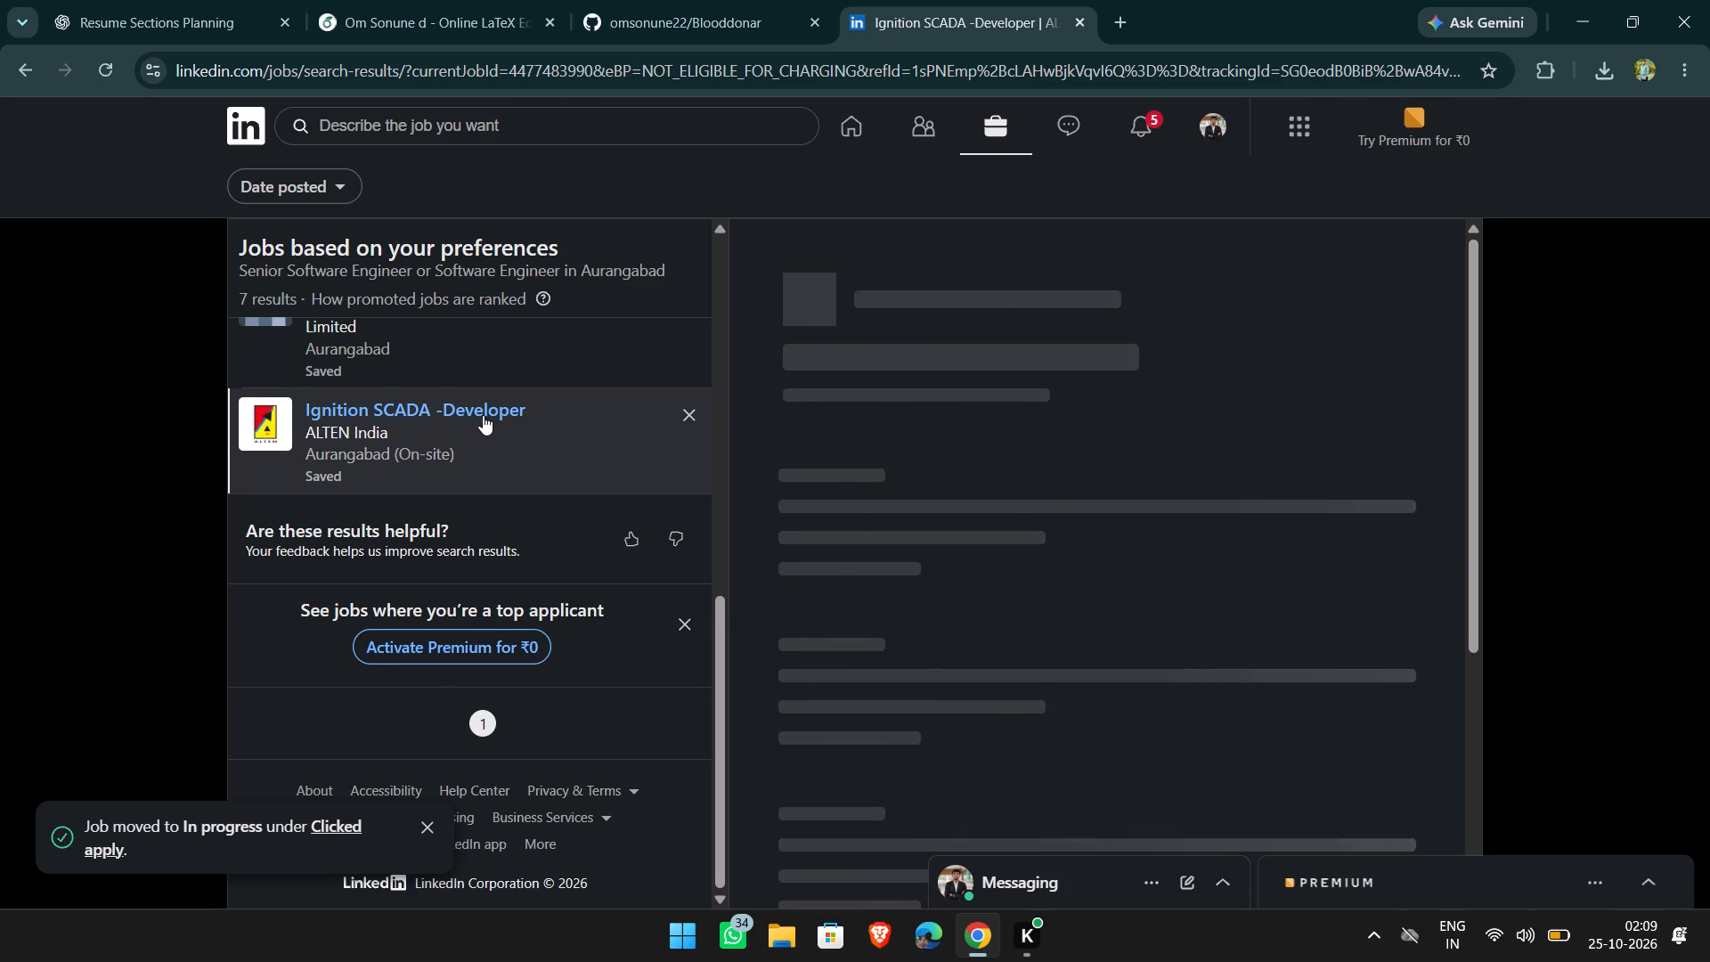
{"action": "scroll", "coordinate": [831, 479], "scroll_direction": "down", "scroll_amount": 3}
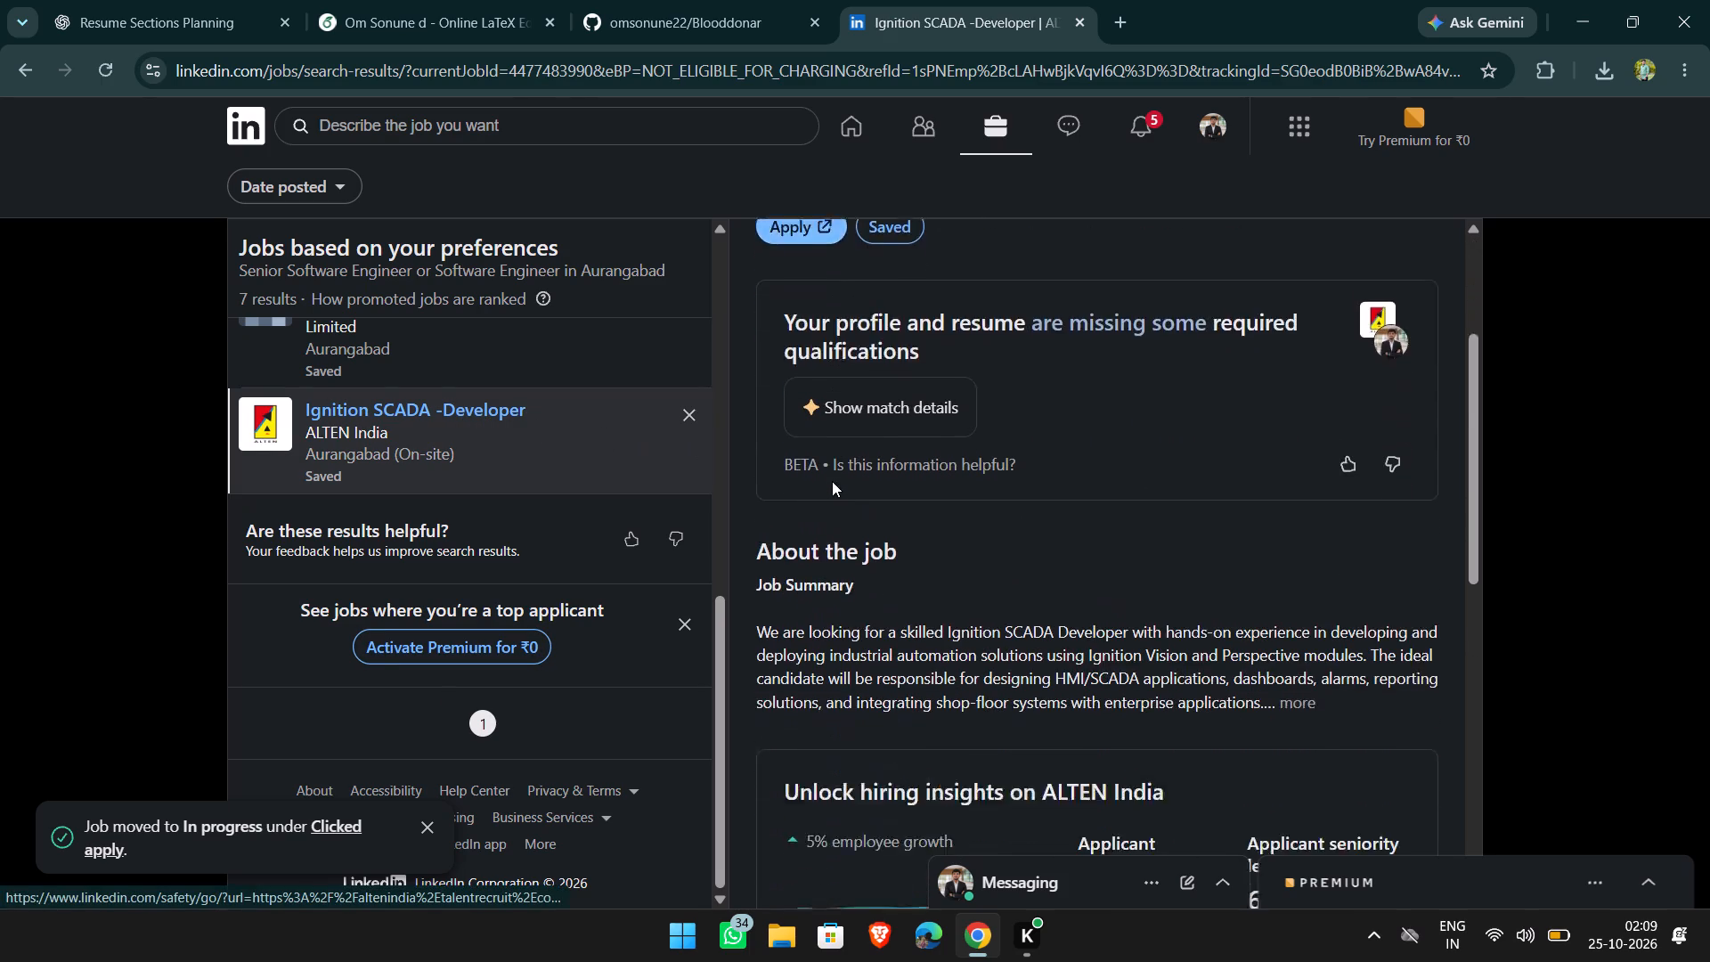
{"action": "scroll", "coordinate": [832, 481], "scroll_direction": "down", "scroll_amount": 8}
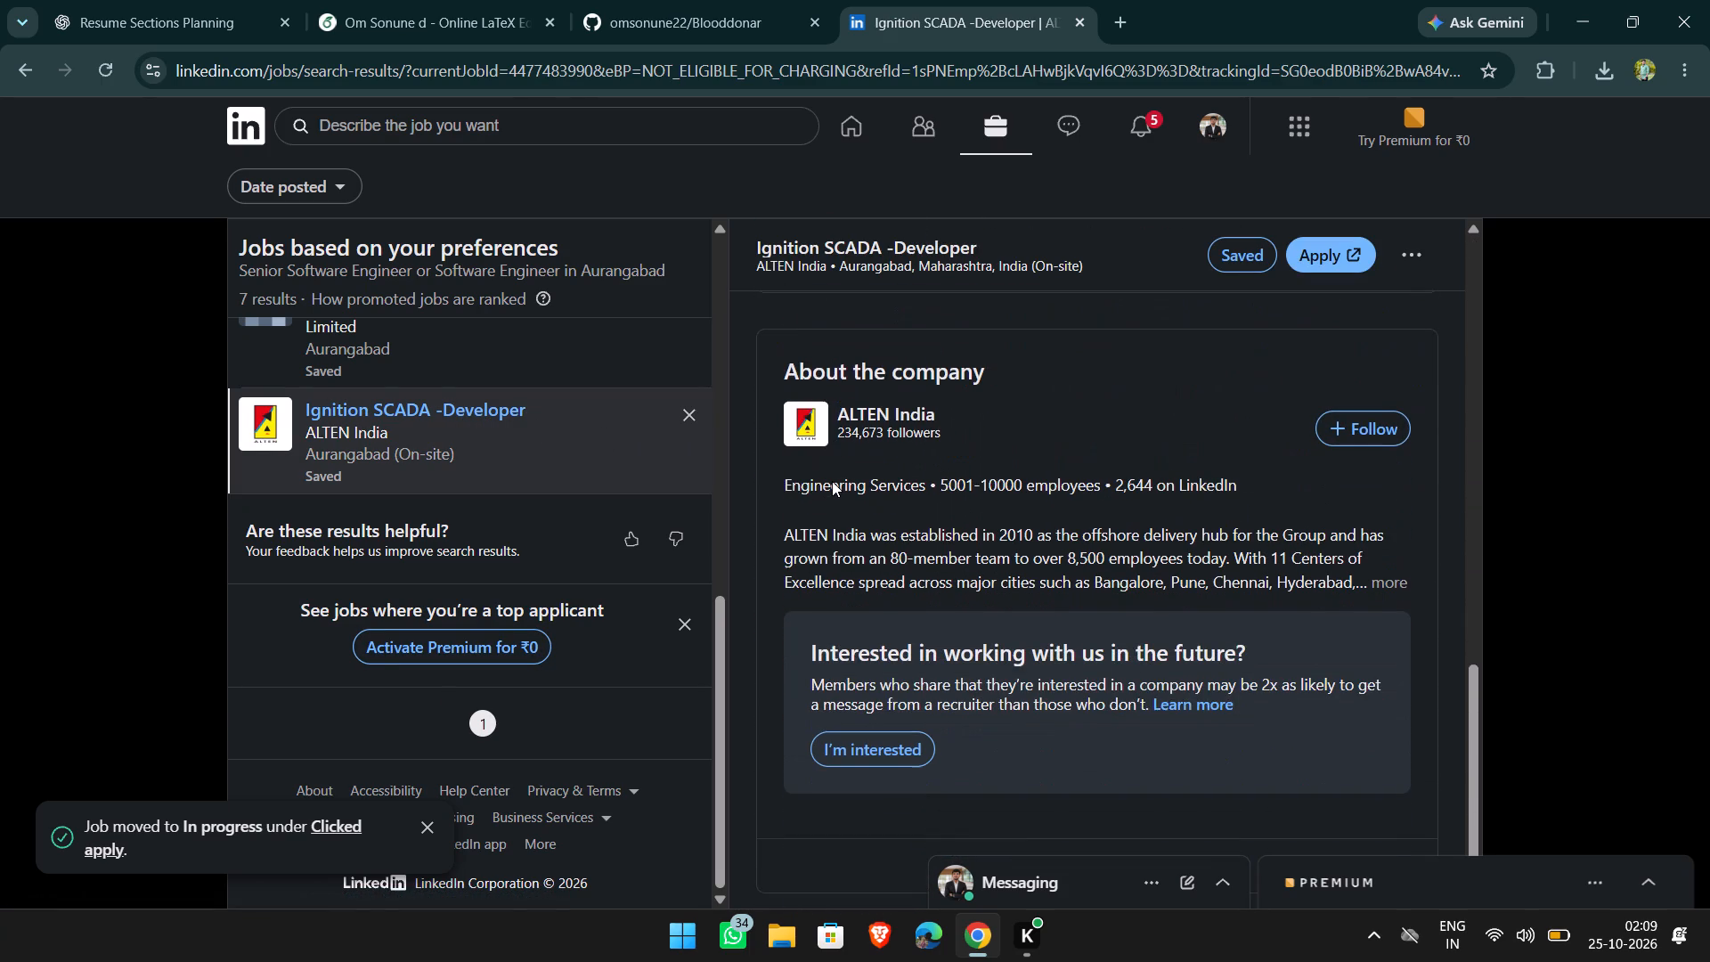
{"action": "scroll", "coordinate": [832, 481], "scroll_direction": "down", "scroll_amount": 9}
{"action": "scroll", "coordinate": [832, 481], "scroll_direction": "up", "scroll_amount": 2}
Reopen JLL's on-site Systems Integration Consultant posting and look over its job summary, hiring insights and company information.
{"action": "scroll", "coordinate": [307, 296], "scroll_direction": "up", "scroll_amount": 4}
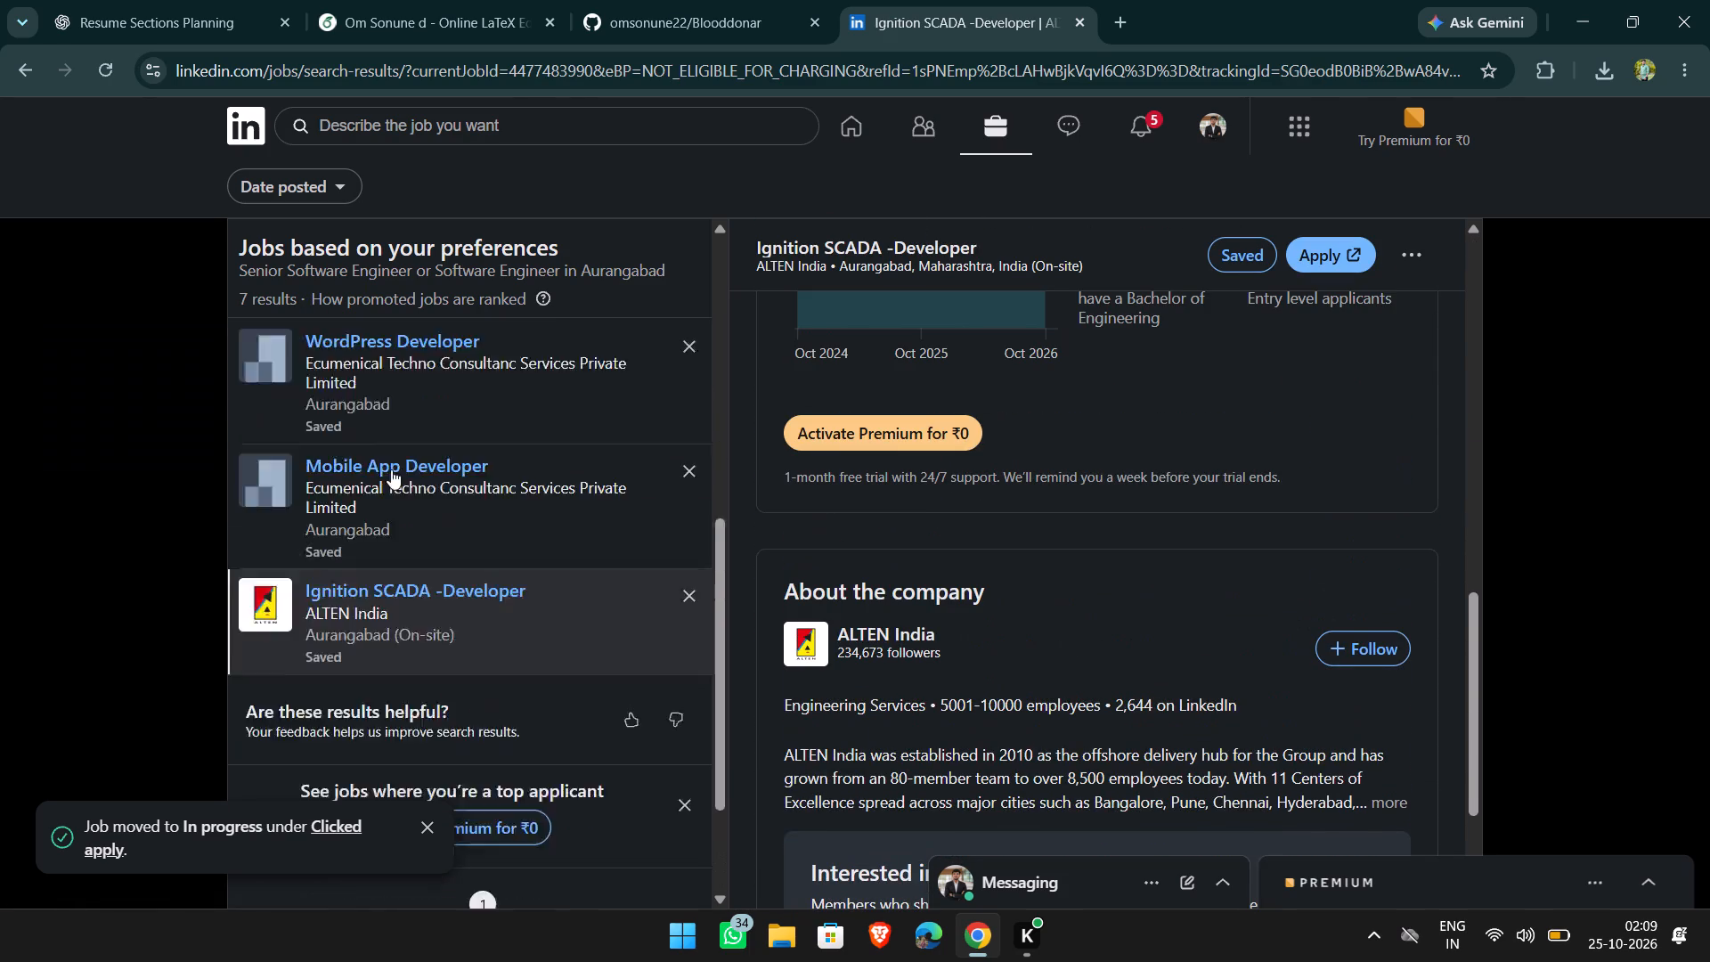
{"action": "scroll", "coordinate": [391, 469], "scroll_direction": "up", "scroll_amount": 2}
{"action": "left_click", "coordinate": [419, 421]}
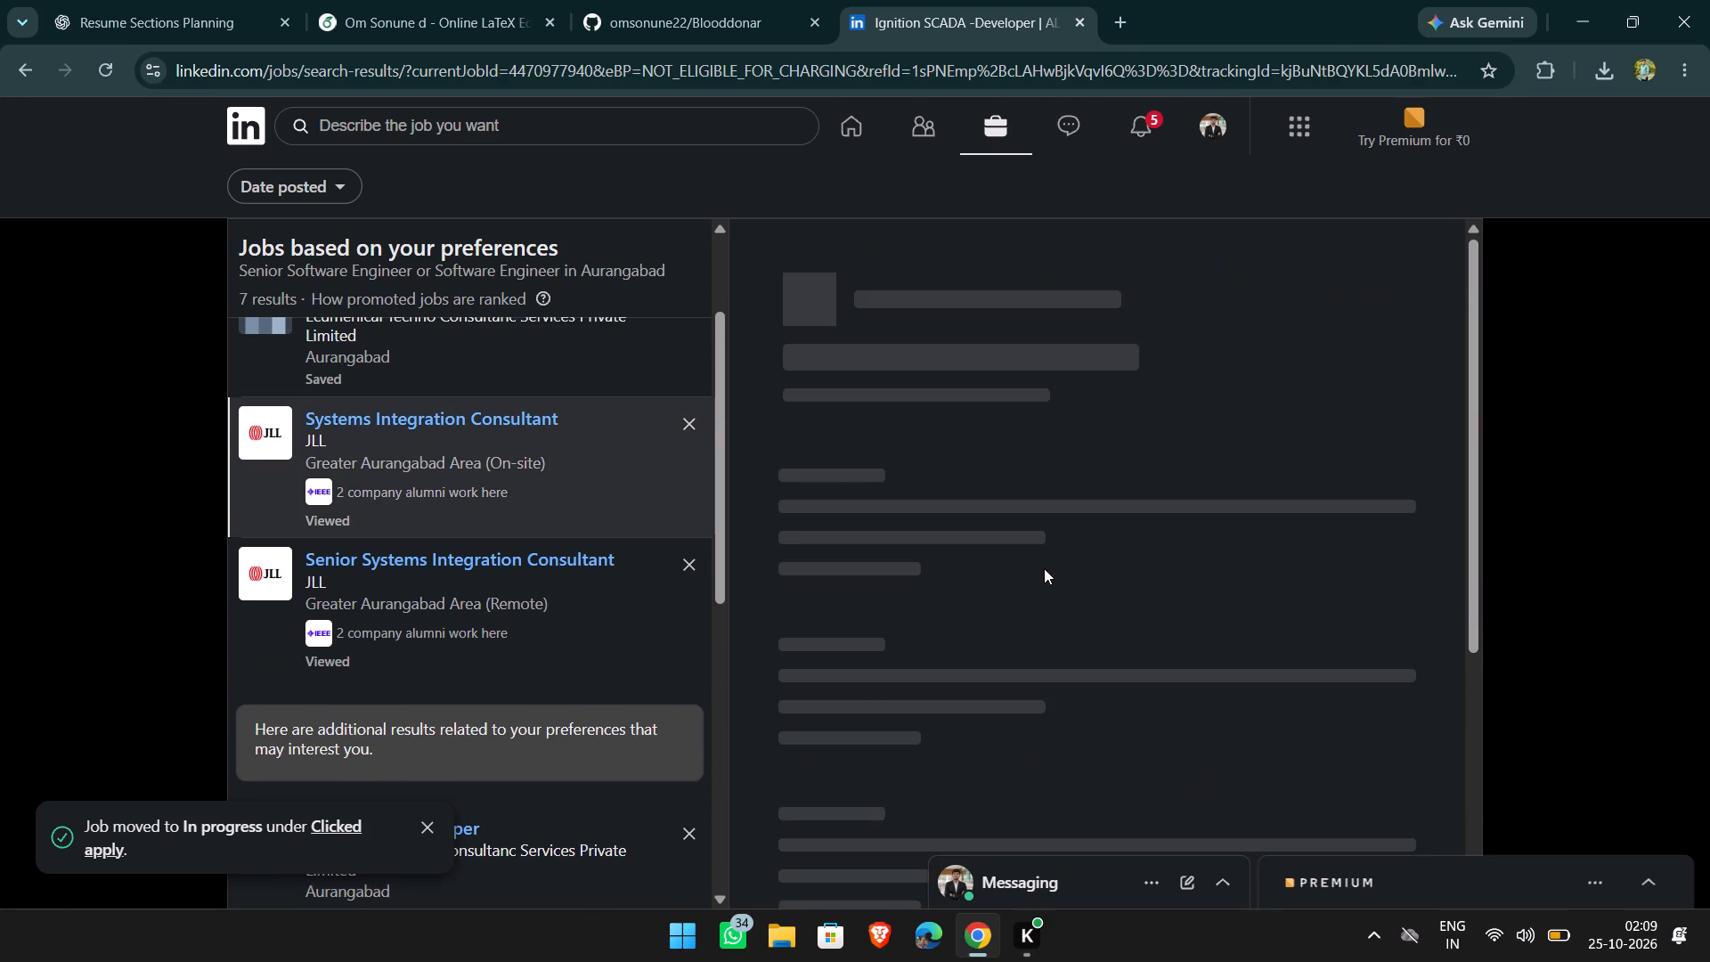
{"action": "left_click", "coordinate": [1587, 879]}
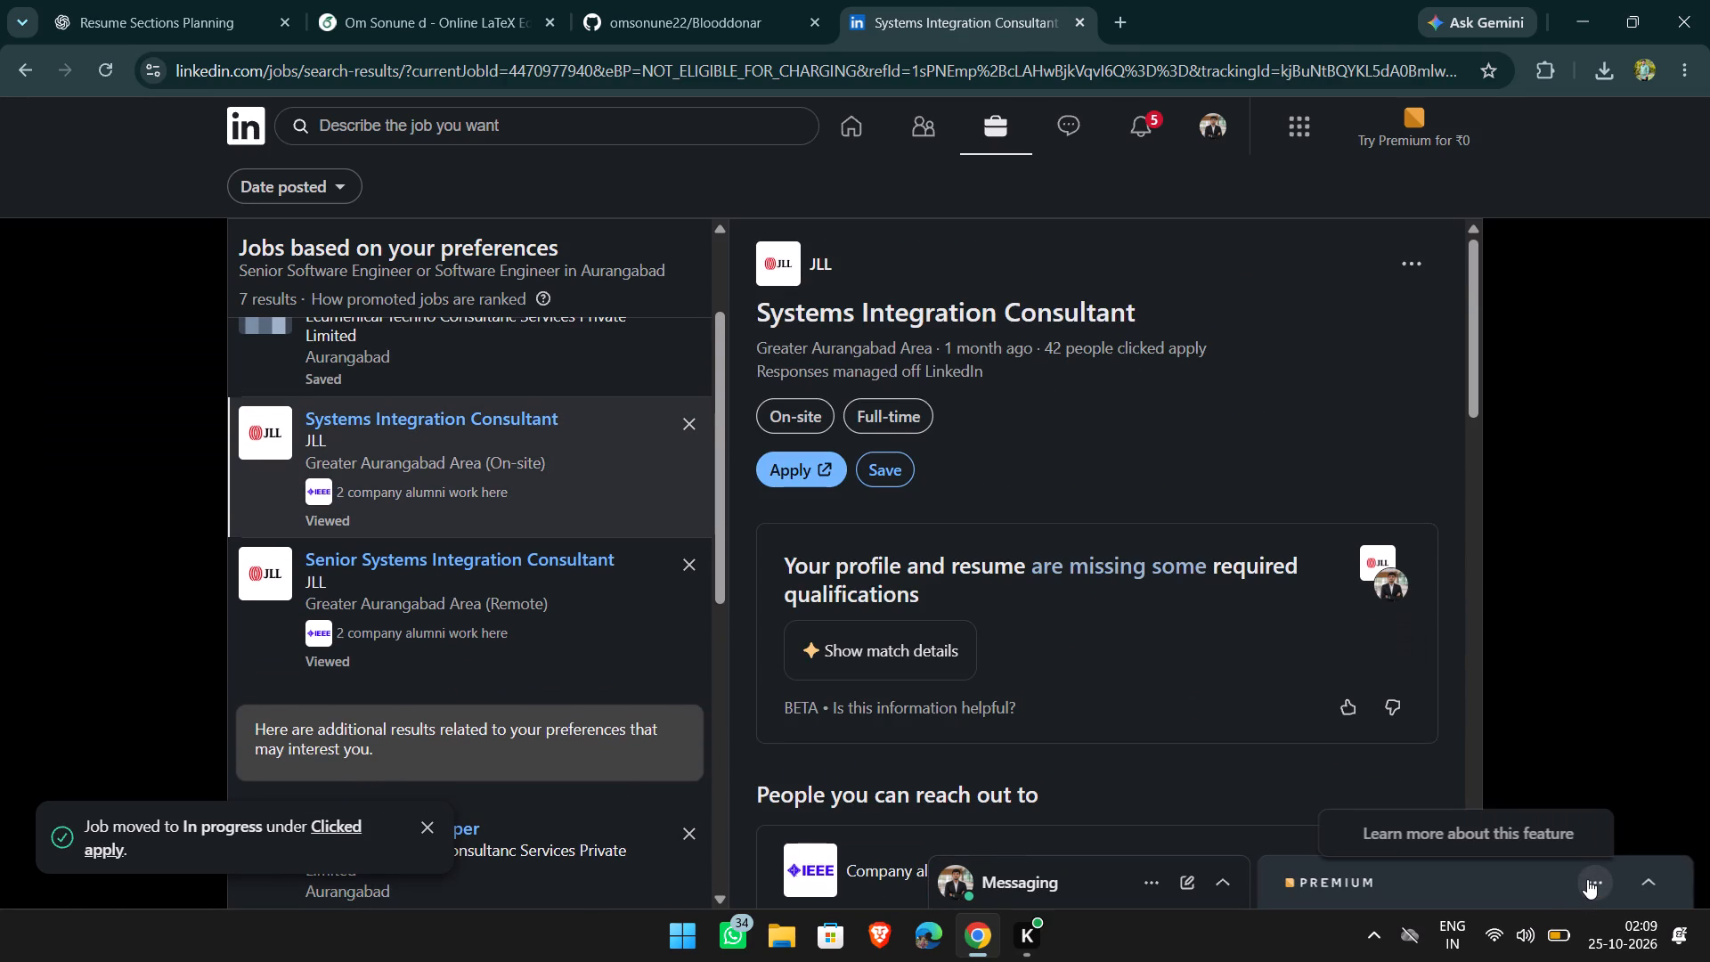
{"action": "left_click", "coordinate": [1587, 879]}
{"action": "scroll", "coordinate": [925, 705], "scroll_direction": "down", "scroll_amount": 5}
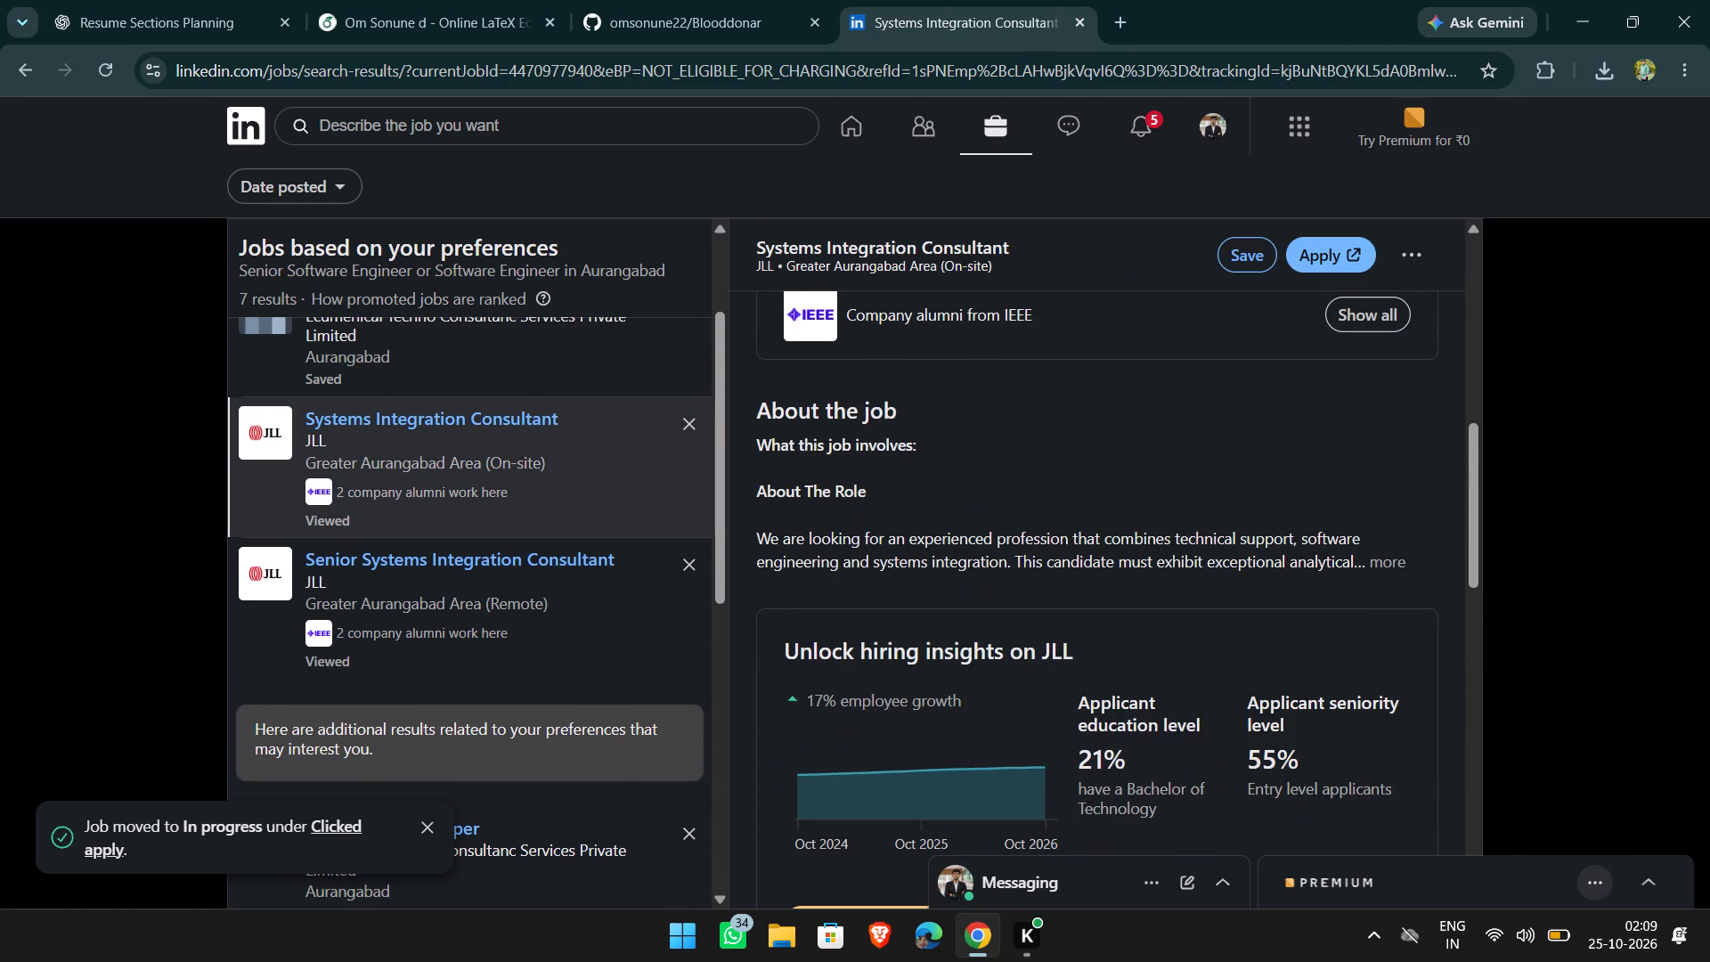
{"action": "scroll", "coordinate": [926, 697], "scroll_direction": "down", "scroll_amount": 3}
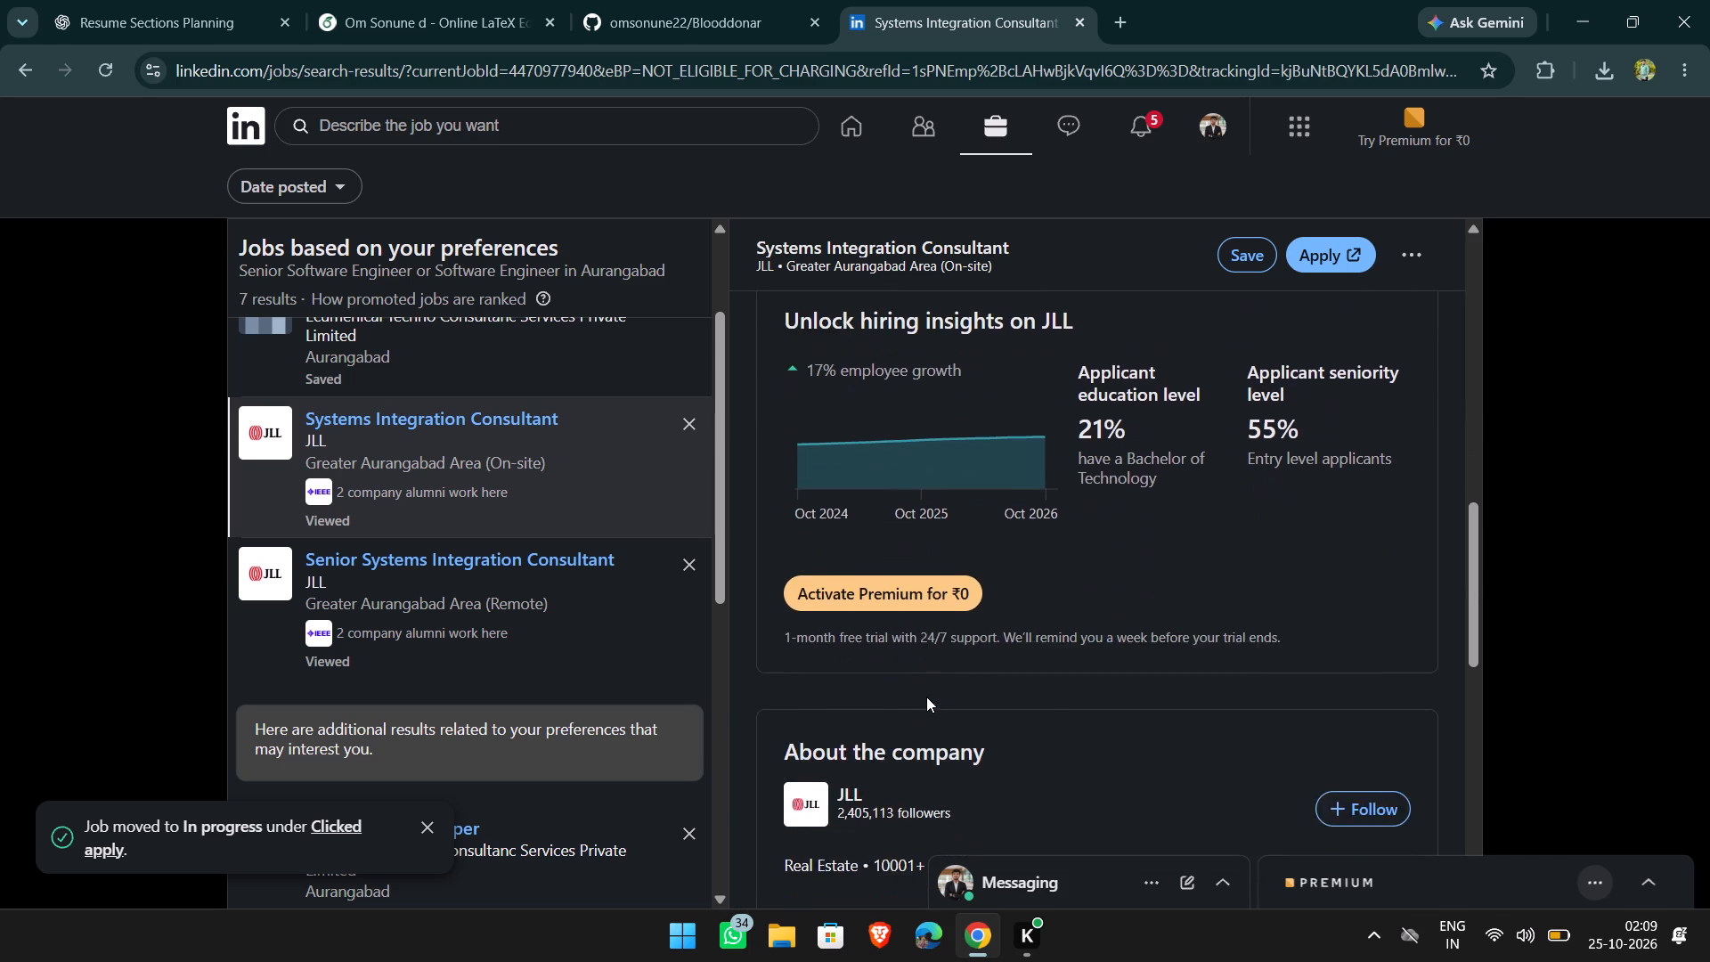
{"action": "scroll", "coordinate": [926, 697], "scroll_direction": "down", "scroll_amount": 5}
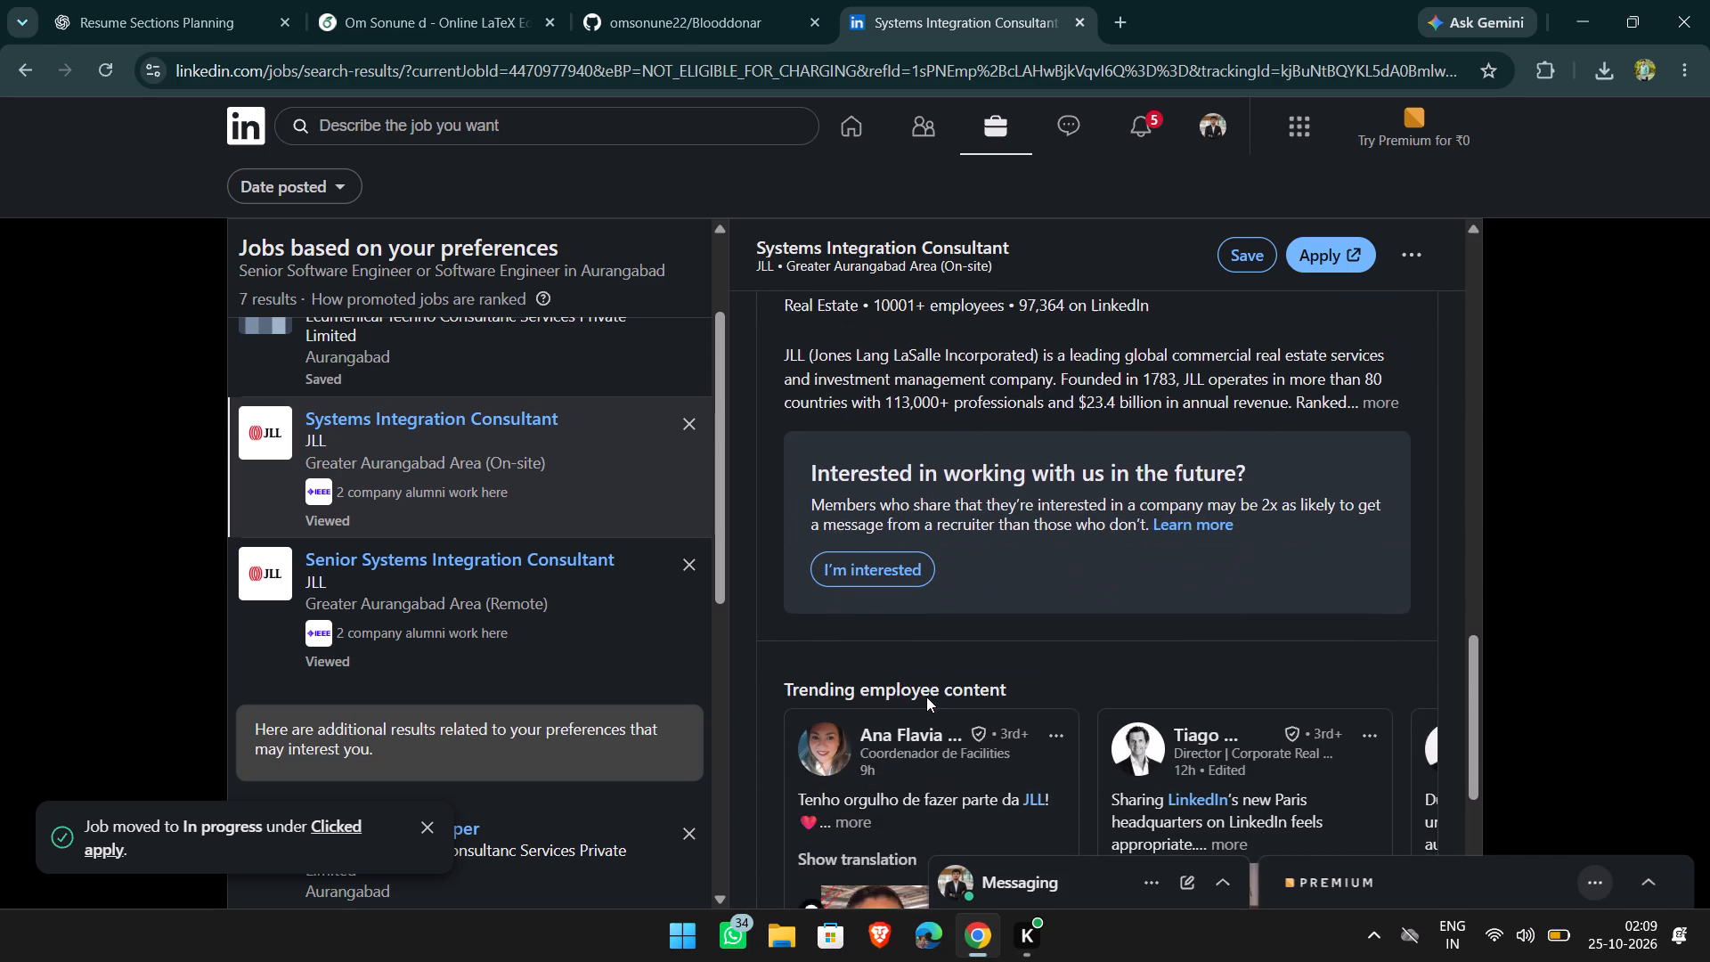
{"action": "scroll", "coordinate": [926, 697], "scroll_direction": "down", "scroll_amount": 1}
{"action": "scroll", "coordinate": [926, 697], "scroll_direction": "up", "scroll_amount": 10}
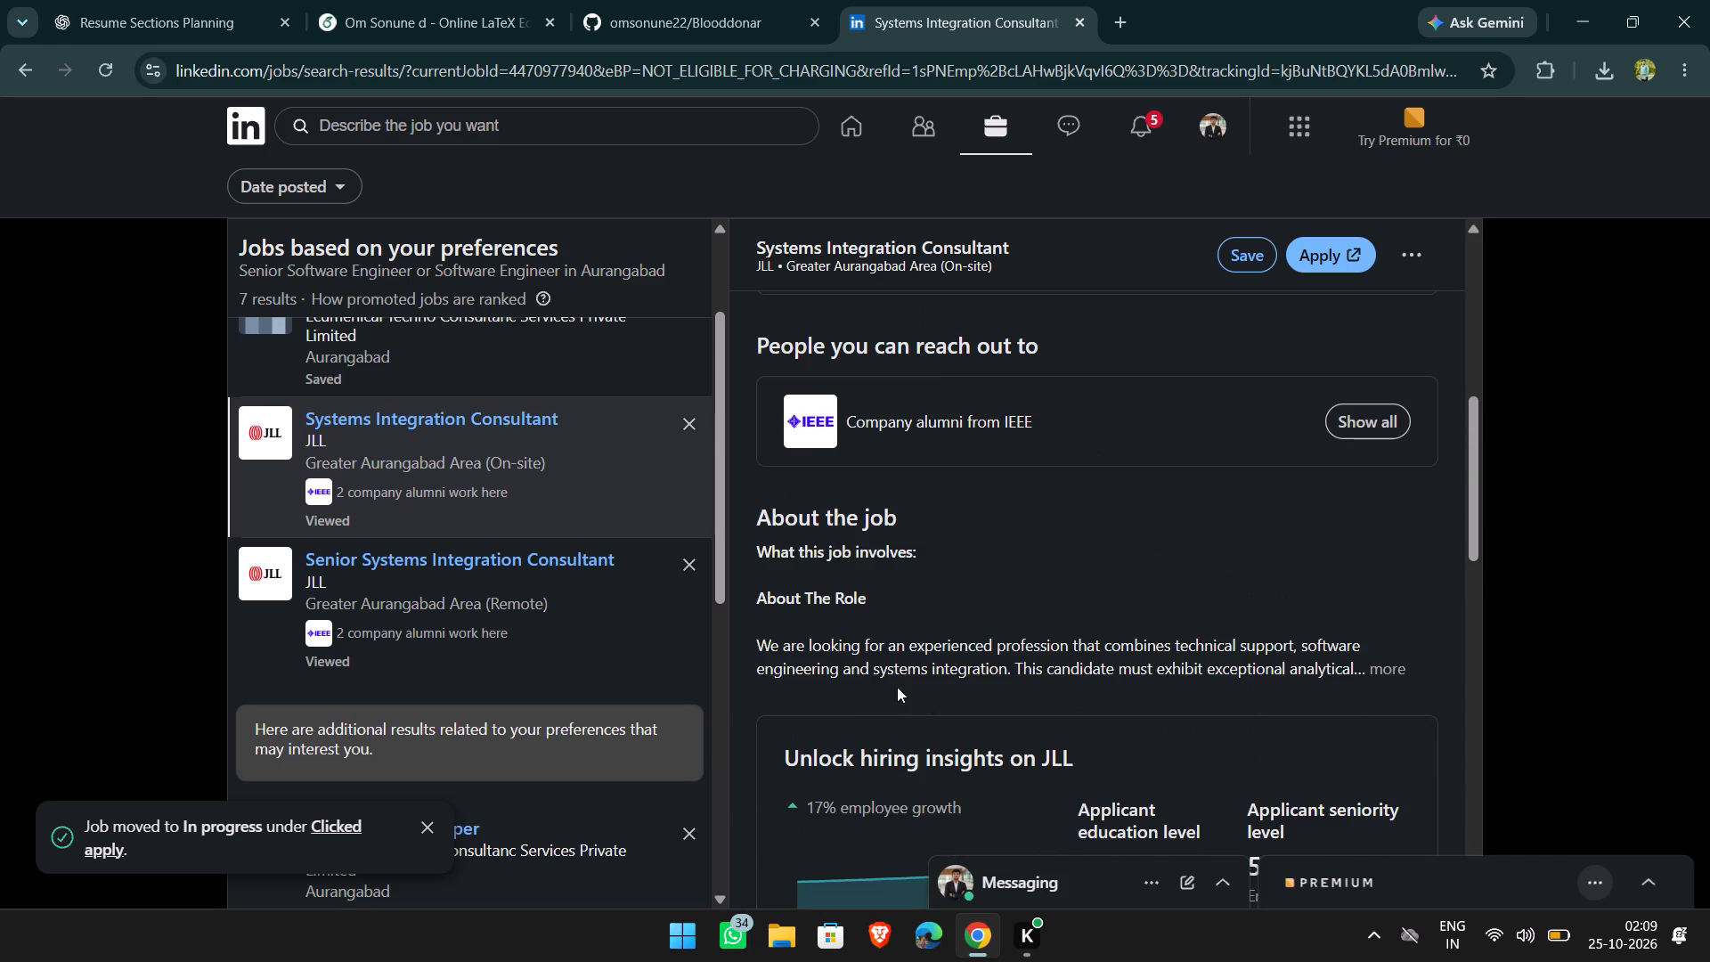
Expand the full description of the Systems Integration Consultant job and review its requirements.
{"action": "left_click", "coordinate": [1379, 678]}
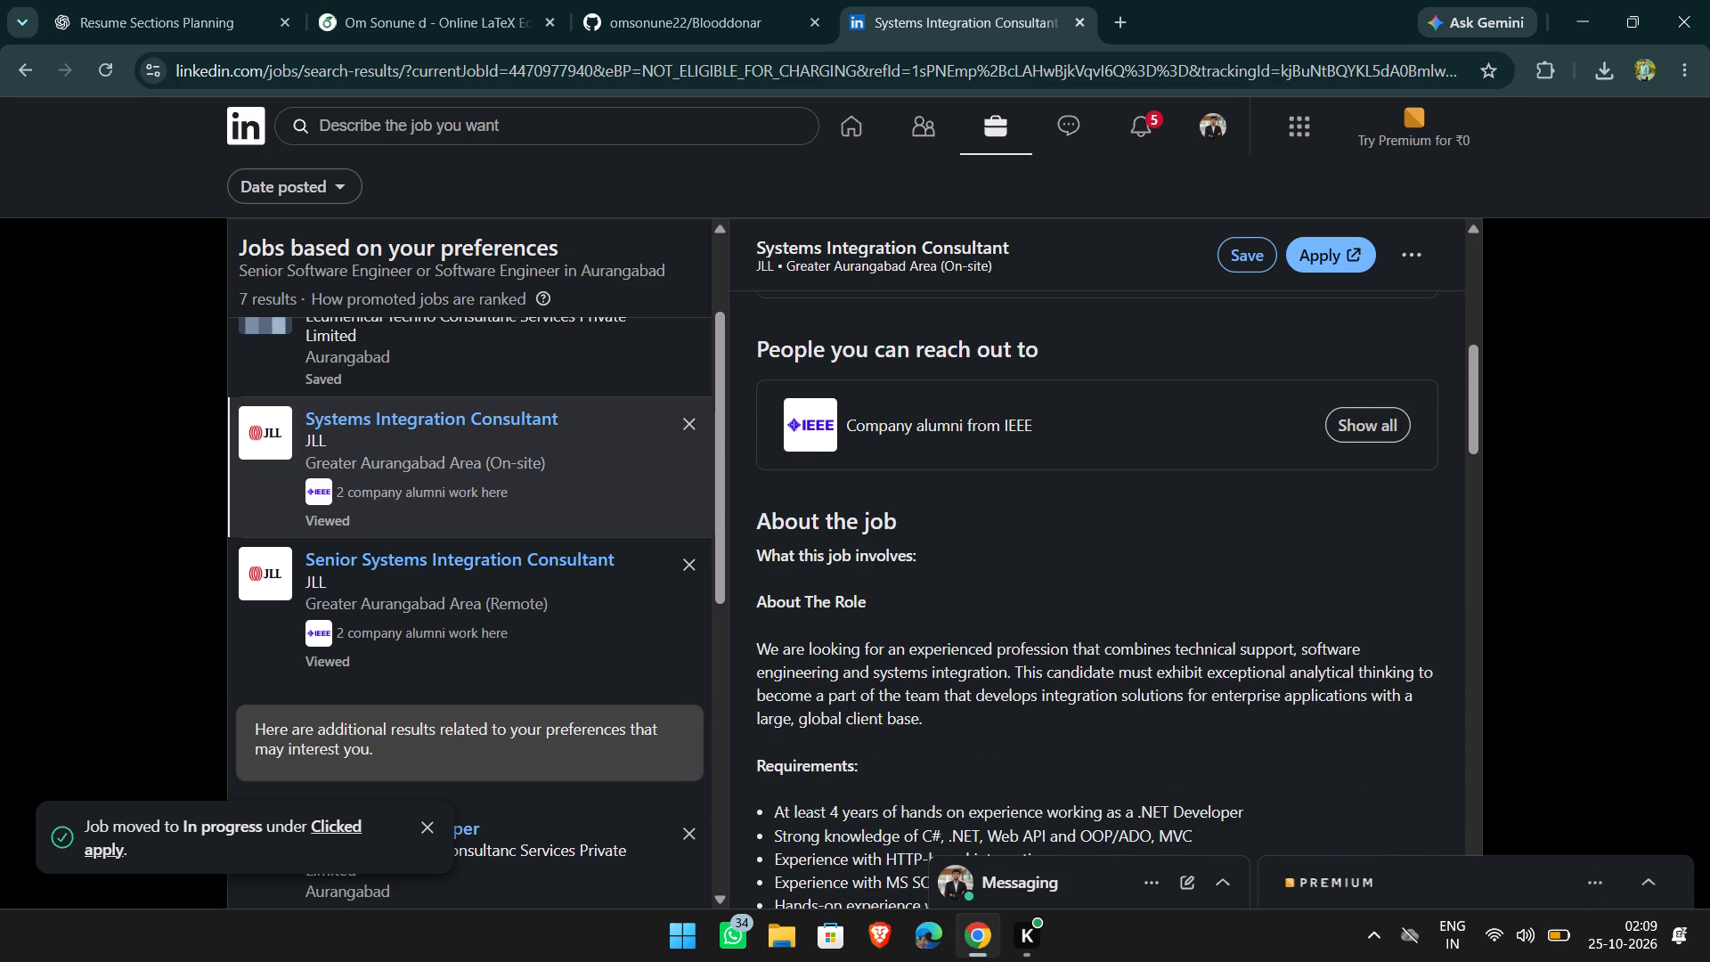
{"action": "scroll", "coordinate": [1203, 655], "scroll_direction": "down", "scroll_amount": 3}
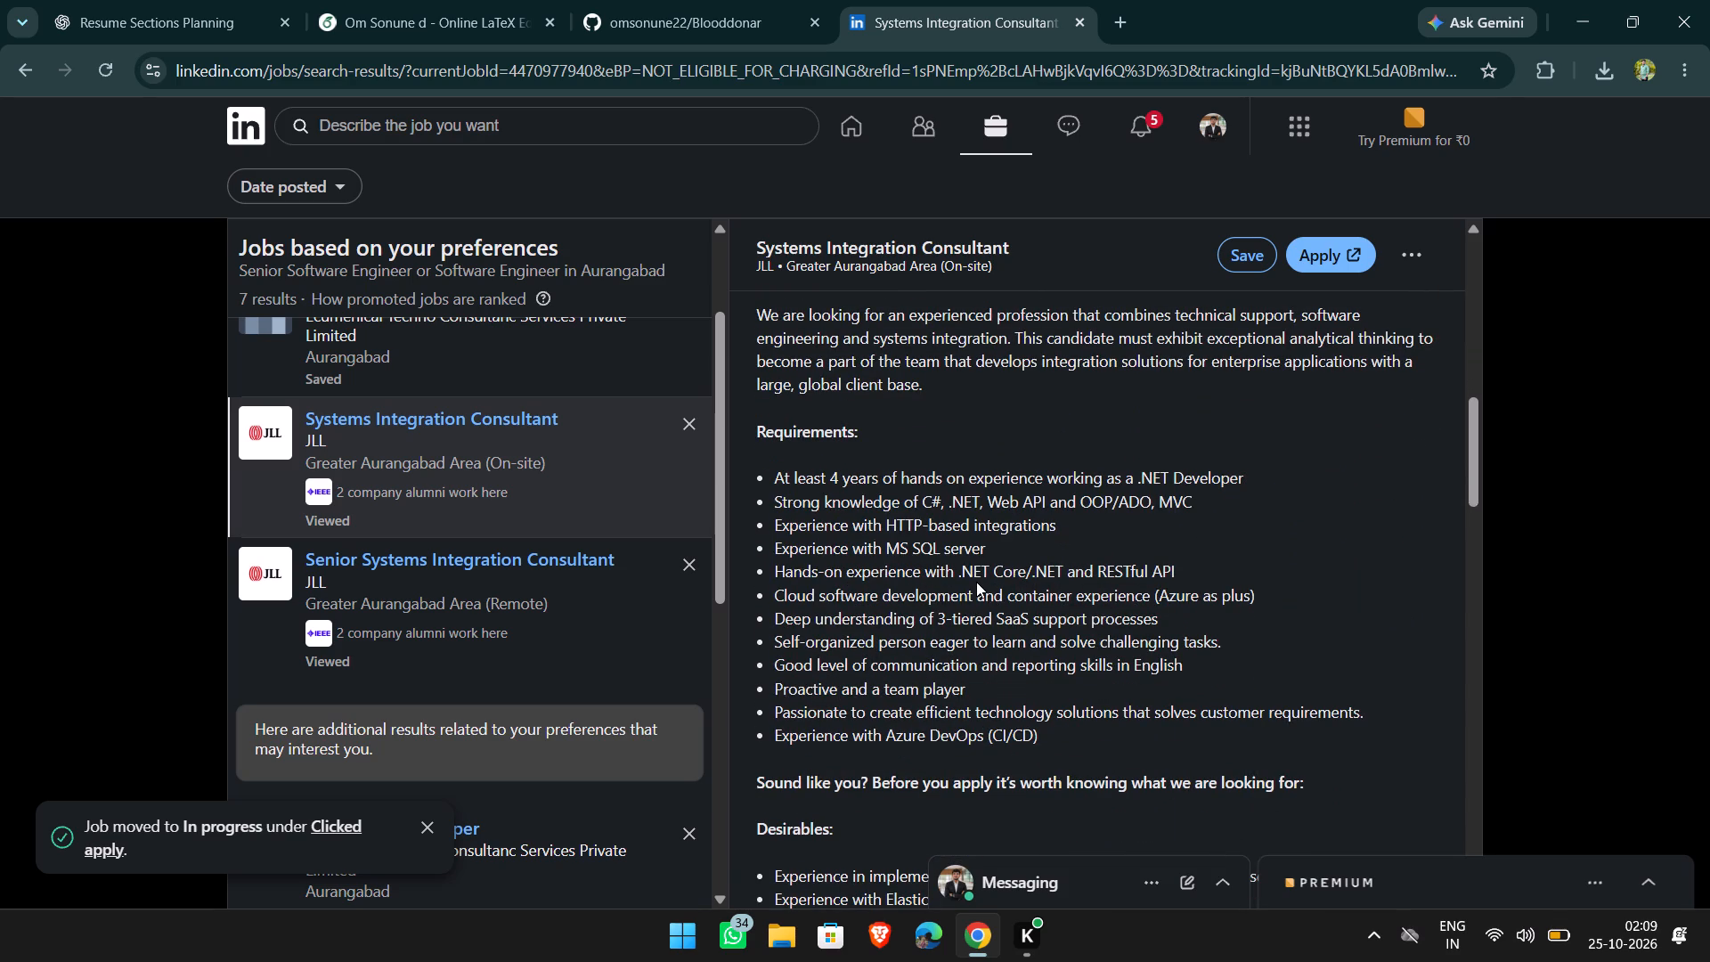
{"action": "scroll", "coordinate": [976, 582], "scroll_direction": "up", "scroll_amount": 5}
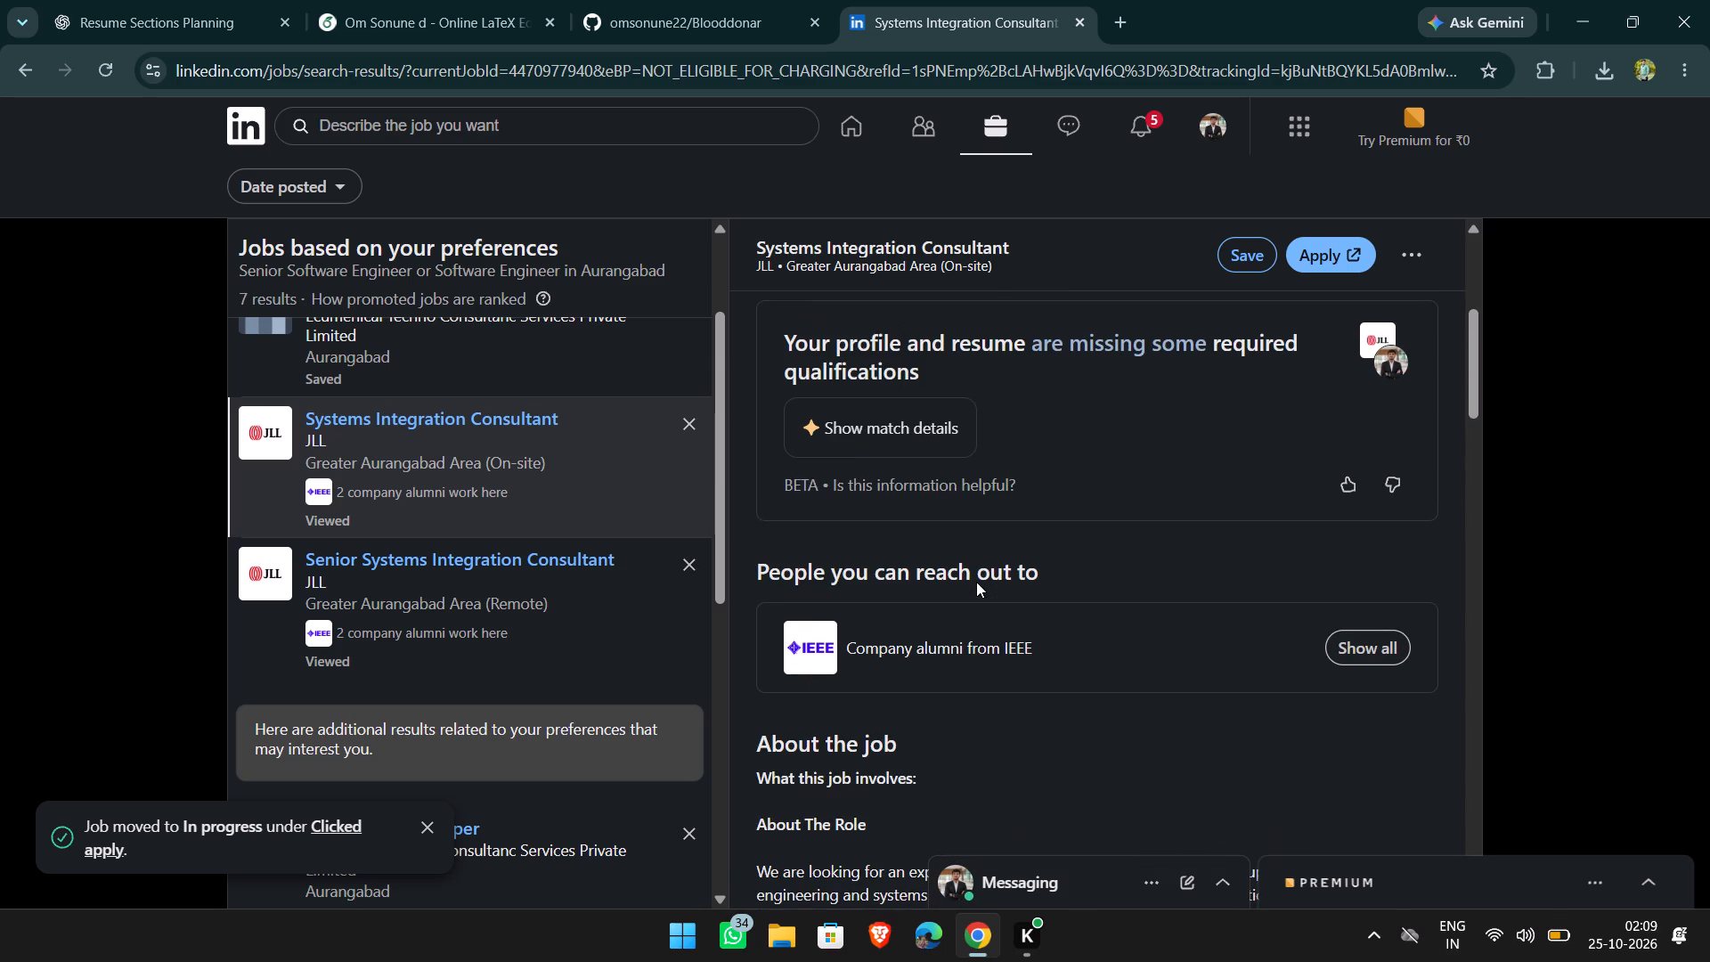
{"action": "scroll", "coordinate": [976, 582], "scroll_direction": "up", "scroll_amount": 5}
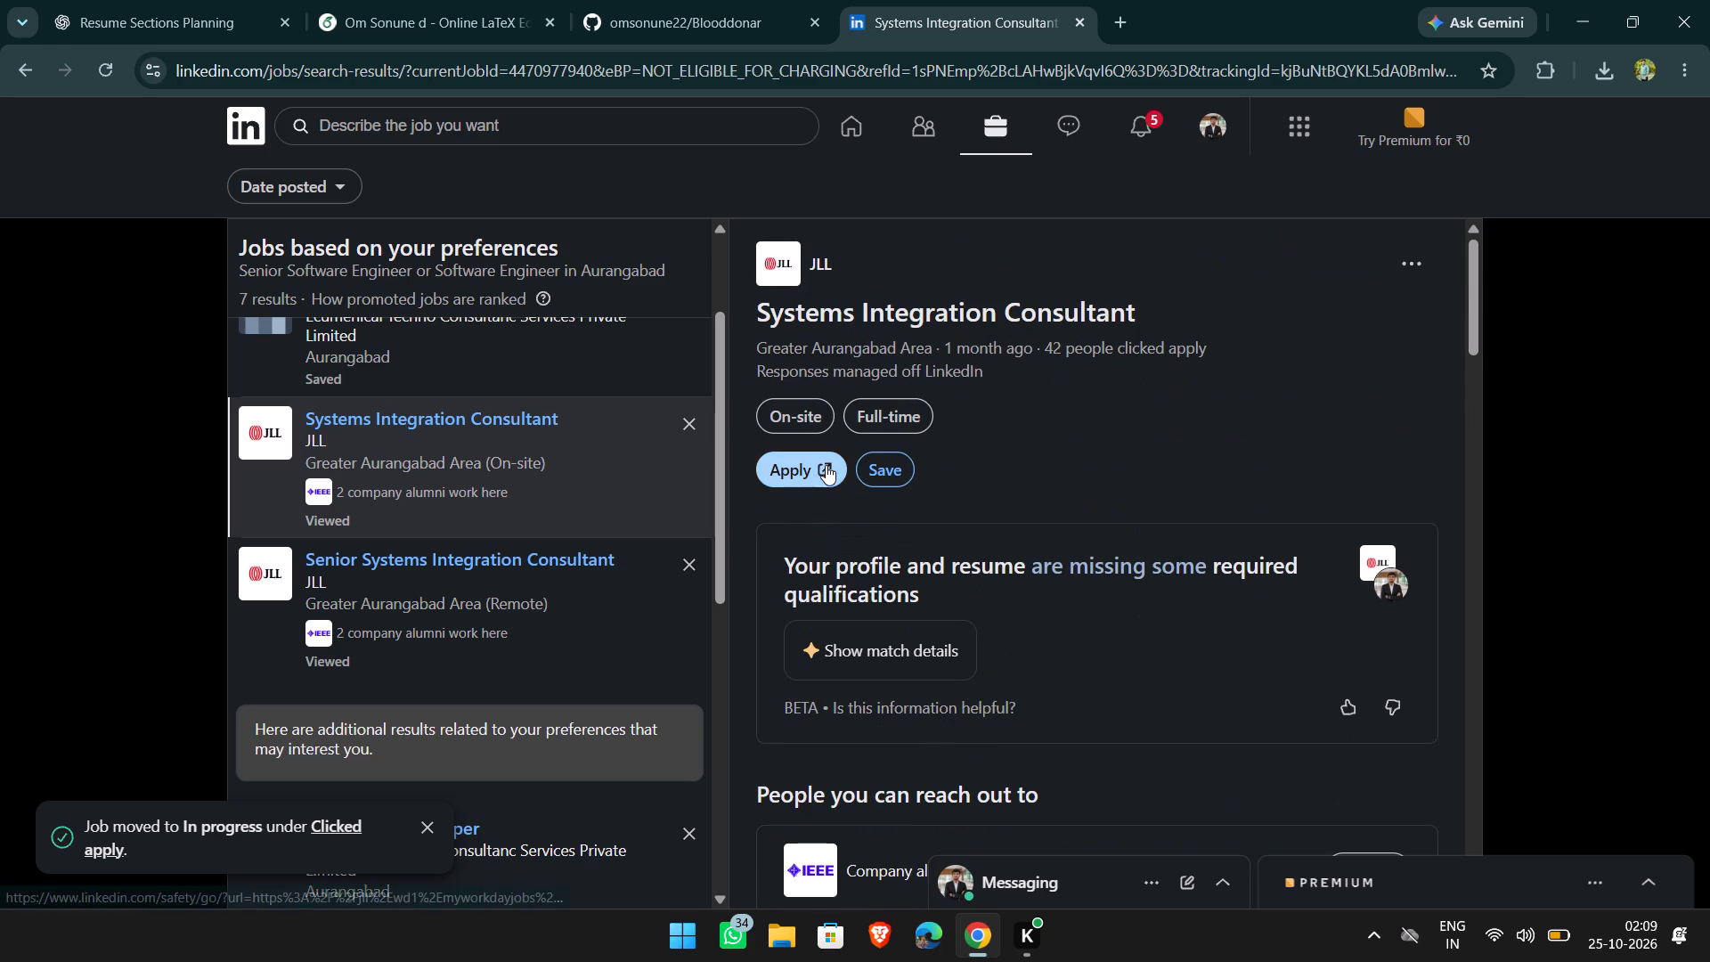
Open the Systems Integration Consultant application page on JLL's careers site.
{"action": "left_click", "coordinate": [806, 473]}
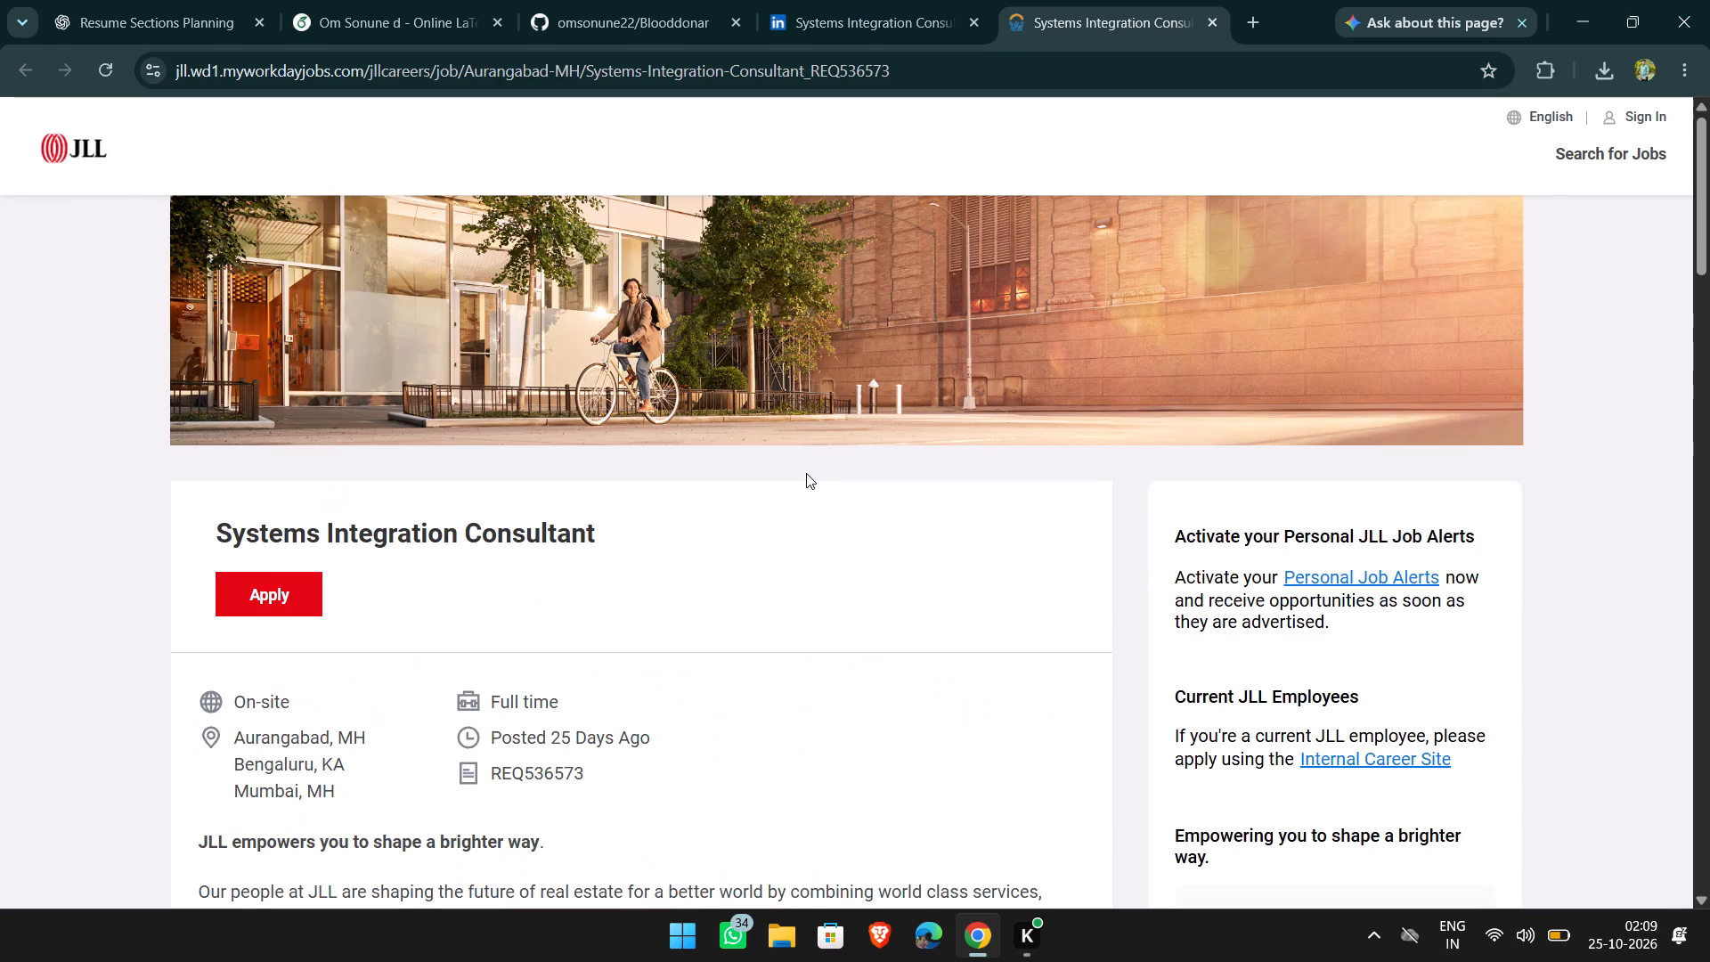
Review the role description, requirements and location details of the Systems Integration Consultant posting on JLL's careers site.
{"action": "scroll", "coordinate": [720, 551], "scroll_direction": "down", "scroll_amount": 1}
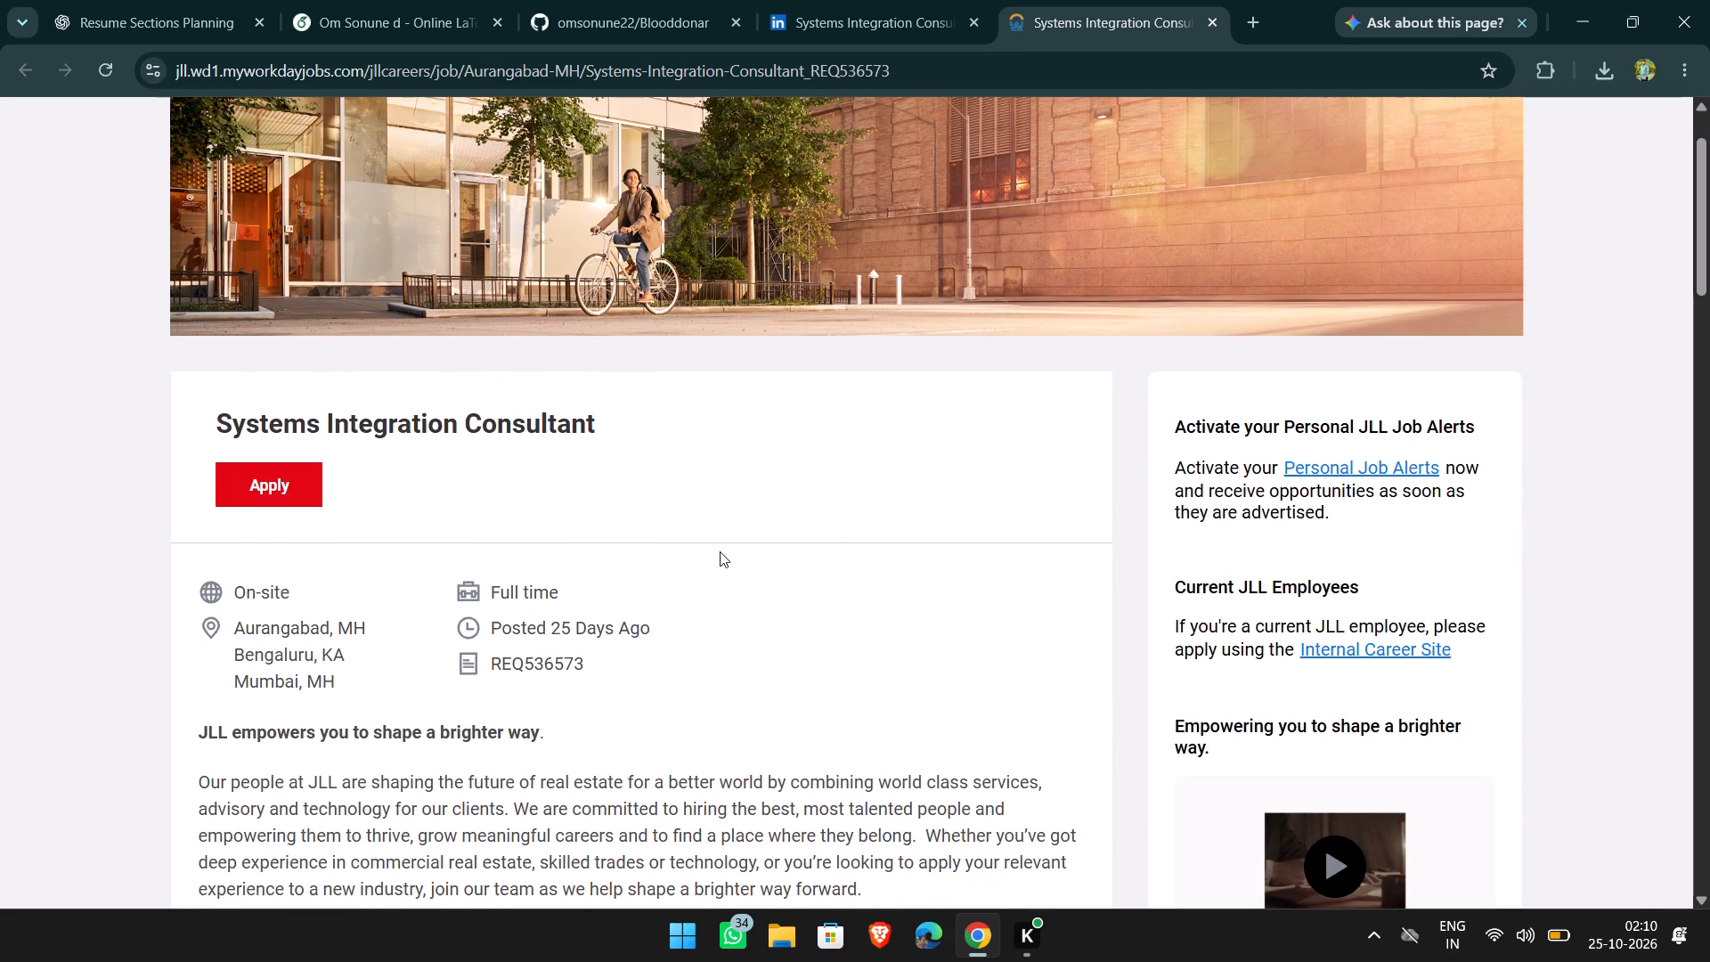
{"action": "scroll", "coordinate": [720, 551], "scroll_direction": "down", "scroll_amount": 2}
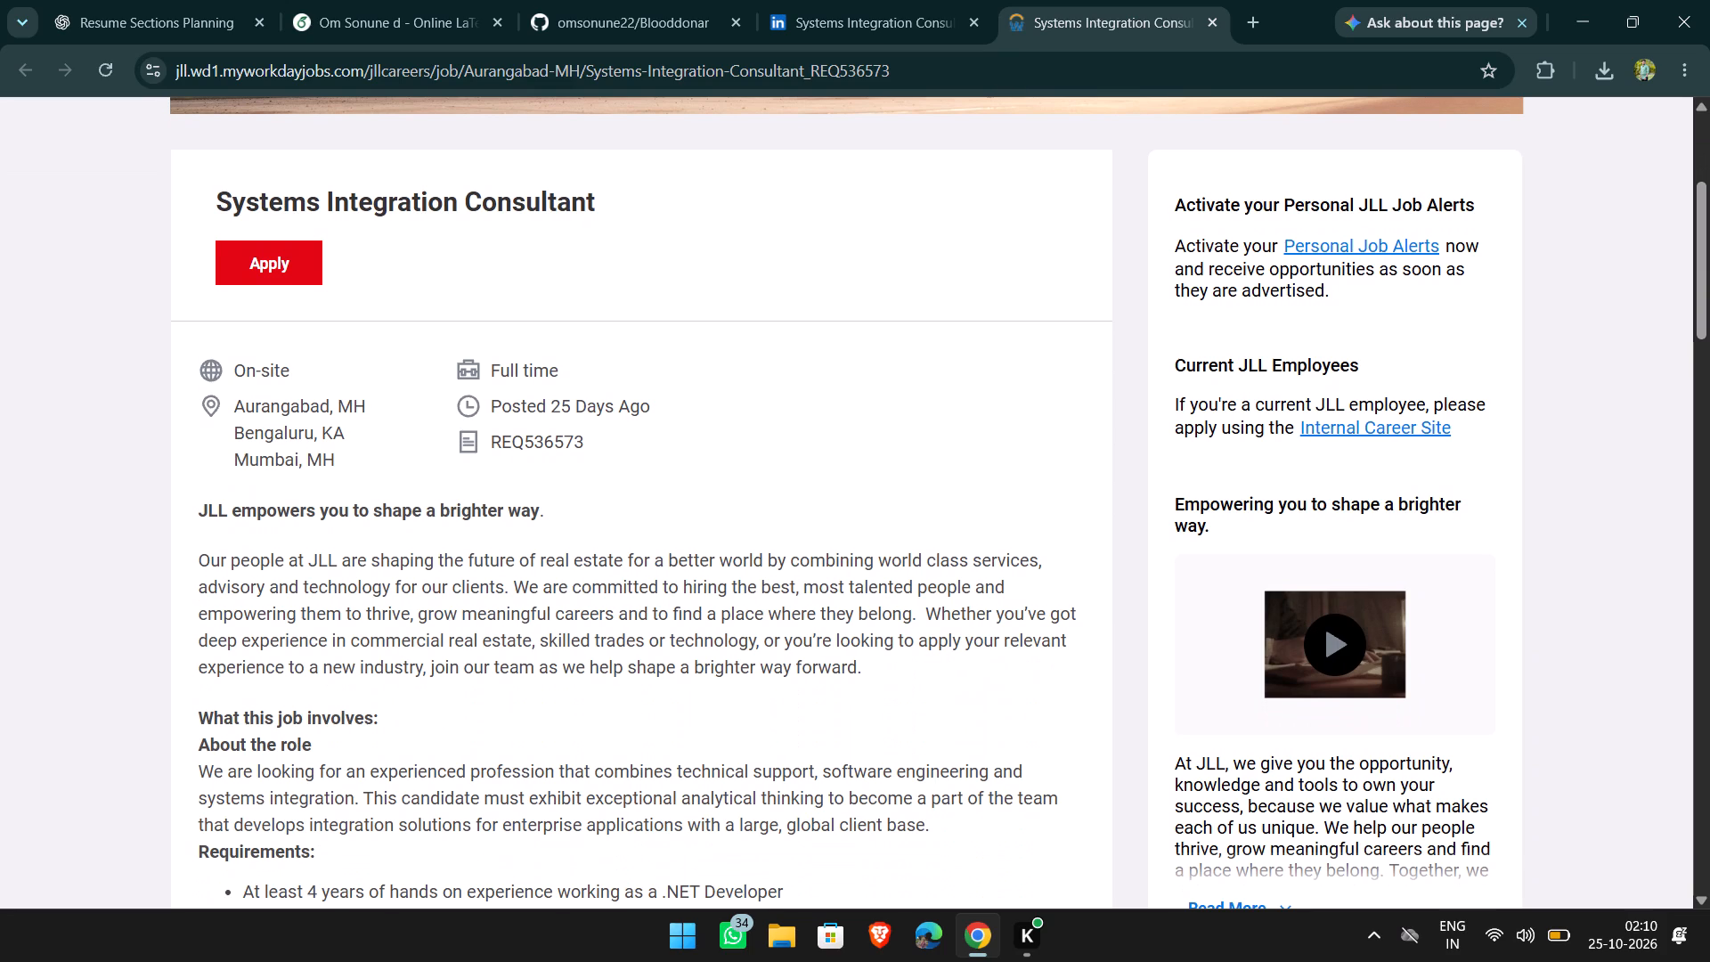
{"action": "scroll", "coordinate": [720, 620], "scroll_direction": "down", "scroll_amount": 4}
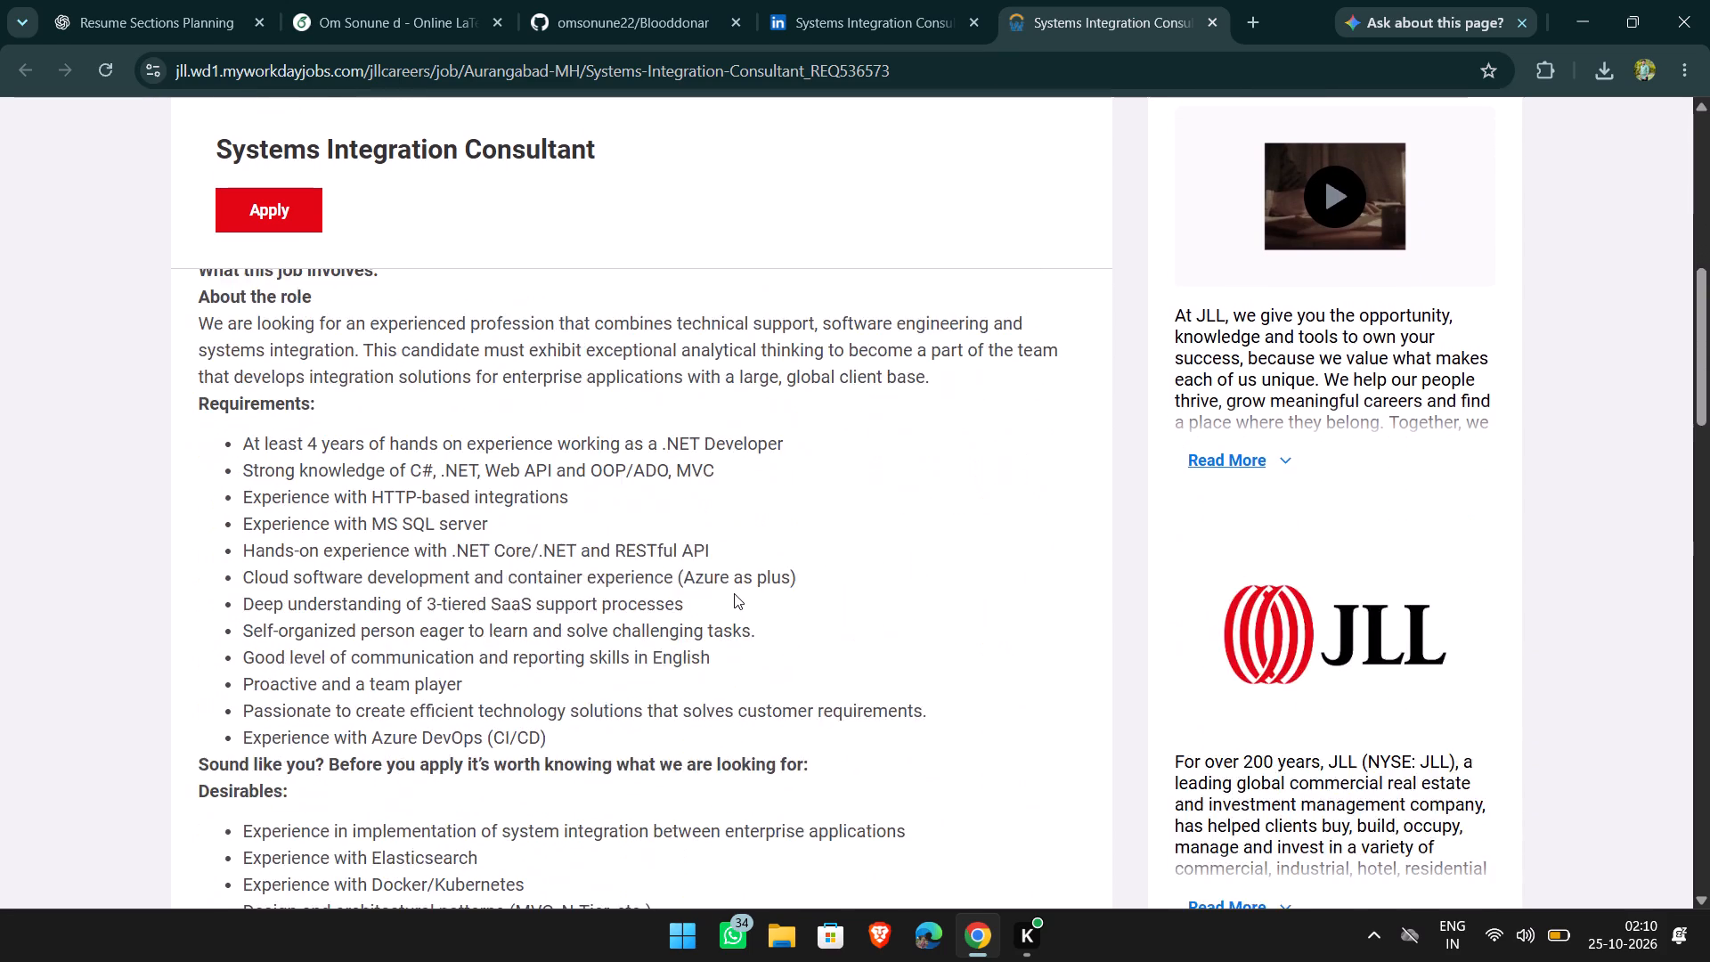
{"action": "scroll", "coordinate": [734, 593], "scroll_direction": "down", "scroll_amount": 9}
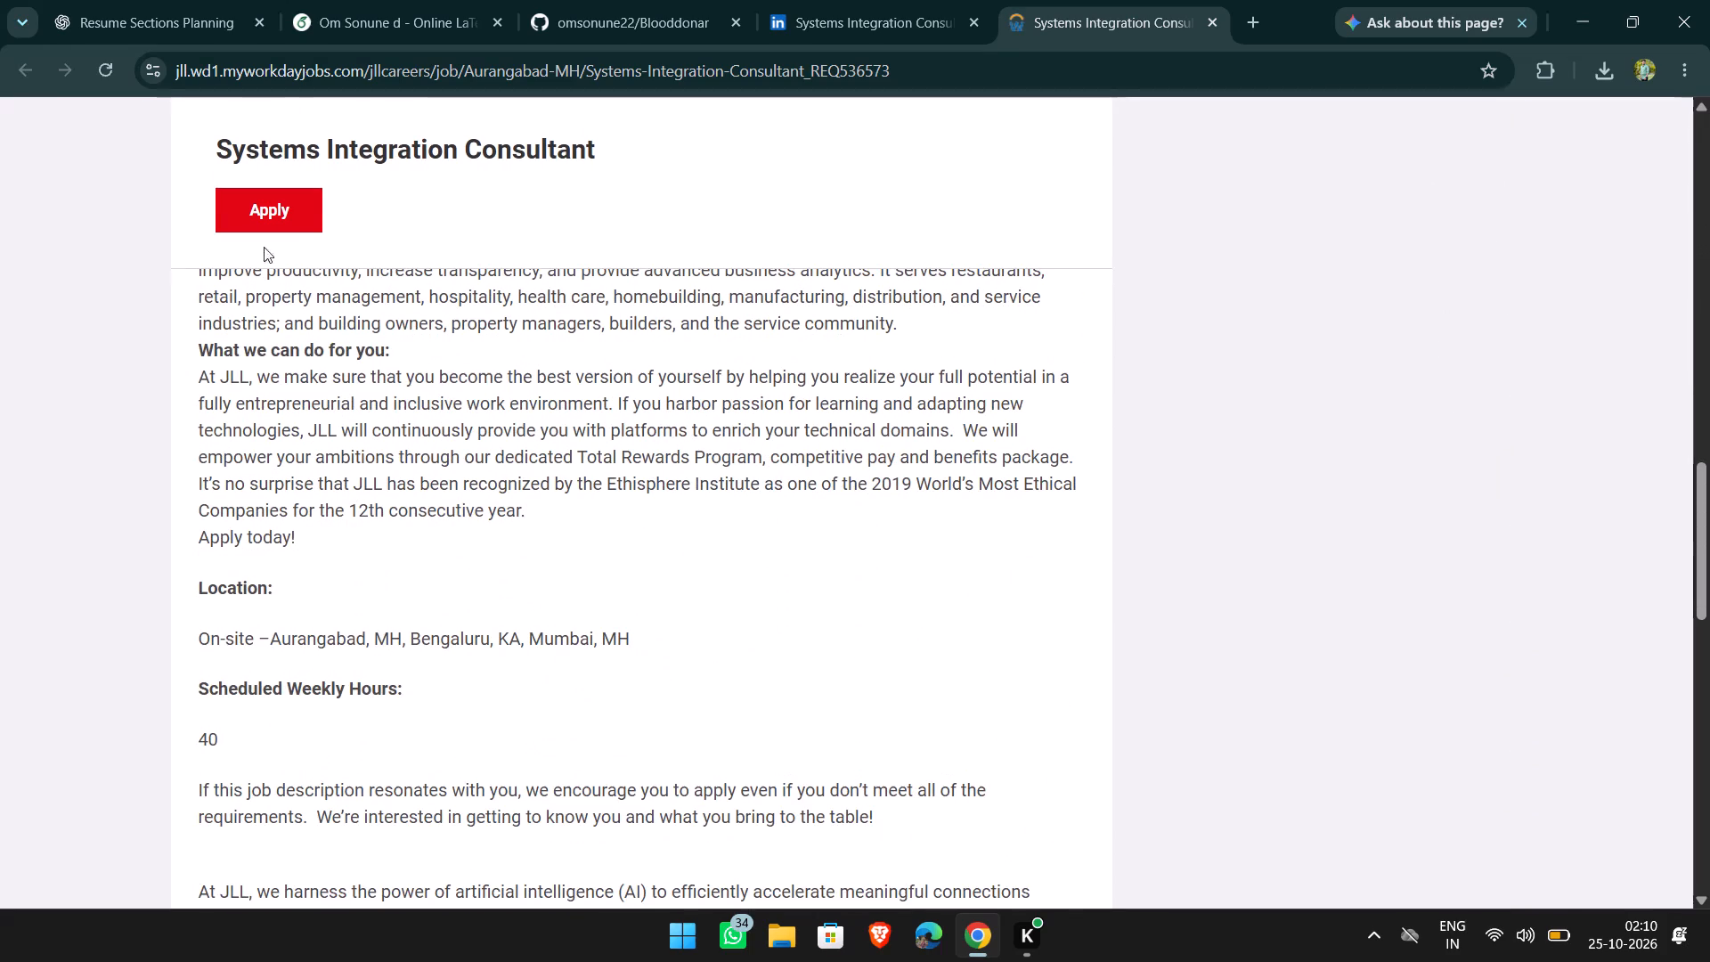
Start the Systems Integration Consultant application with the Autofill with Resume option.
{"action": "left_click", "coordinate": [263, 214]}
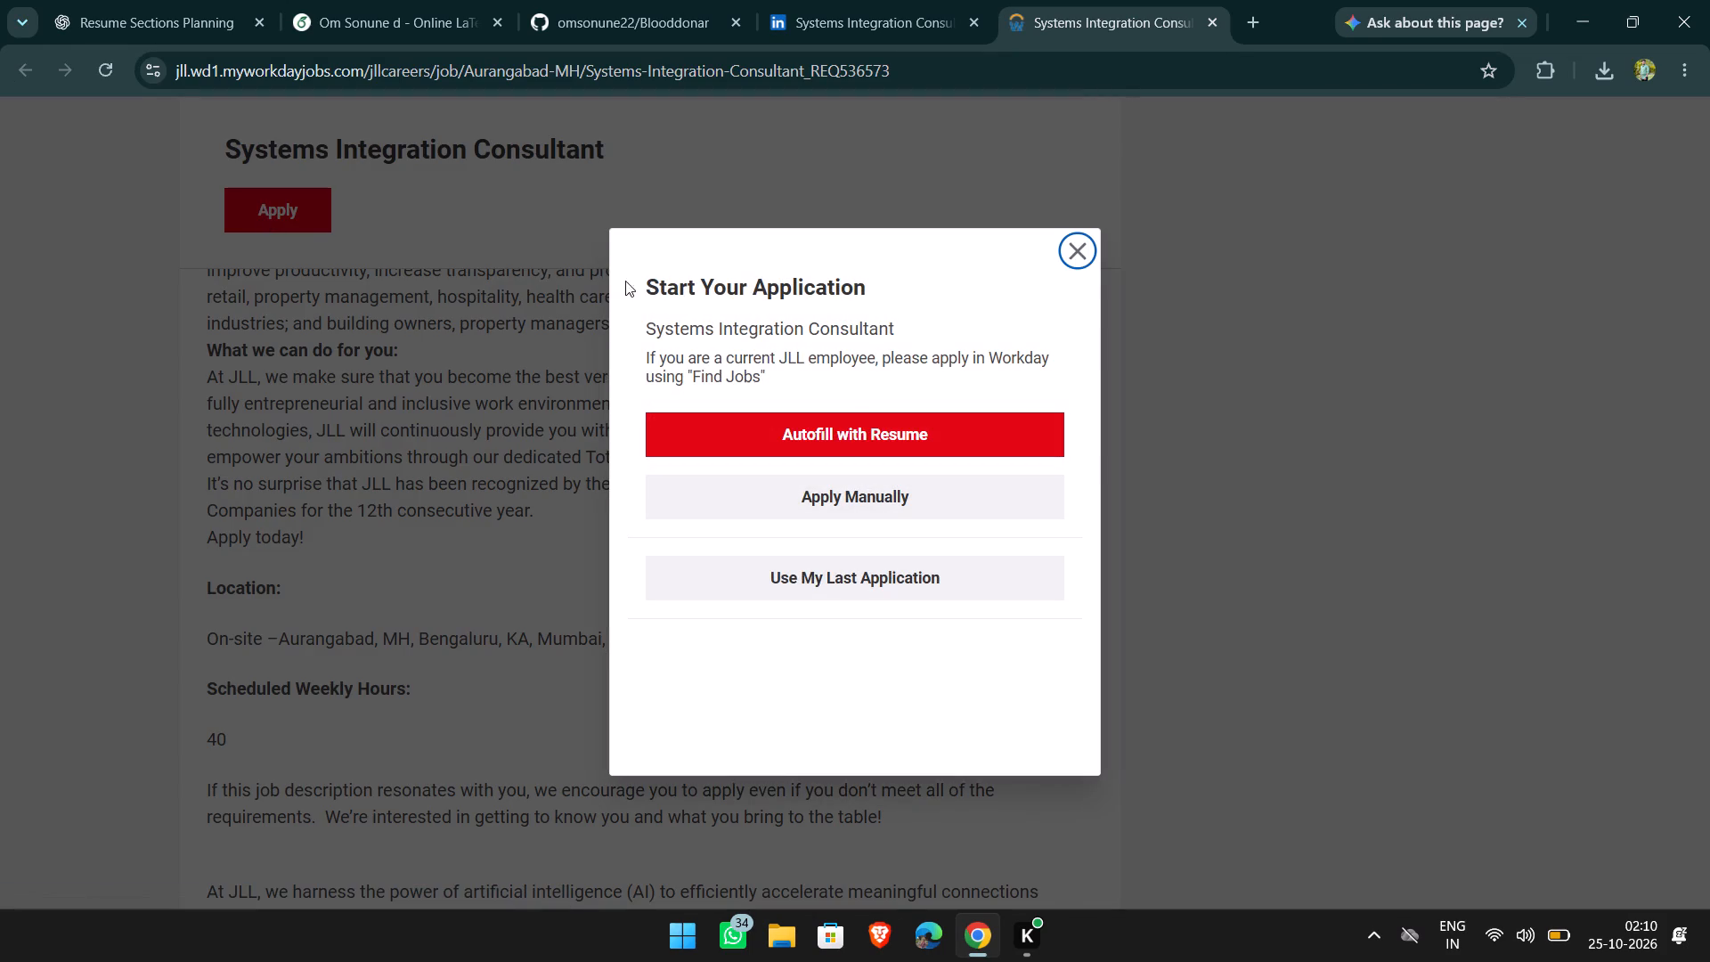
{"action": "left_click", "coordinate": [868, 437]}
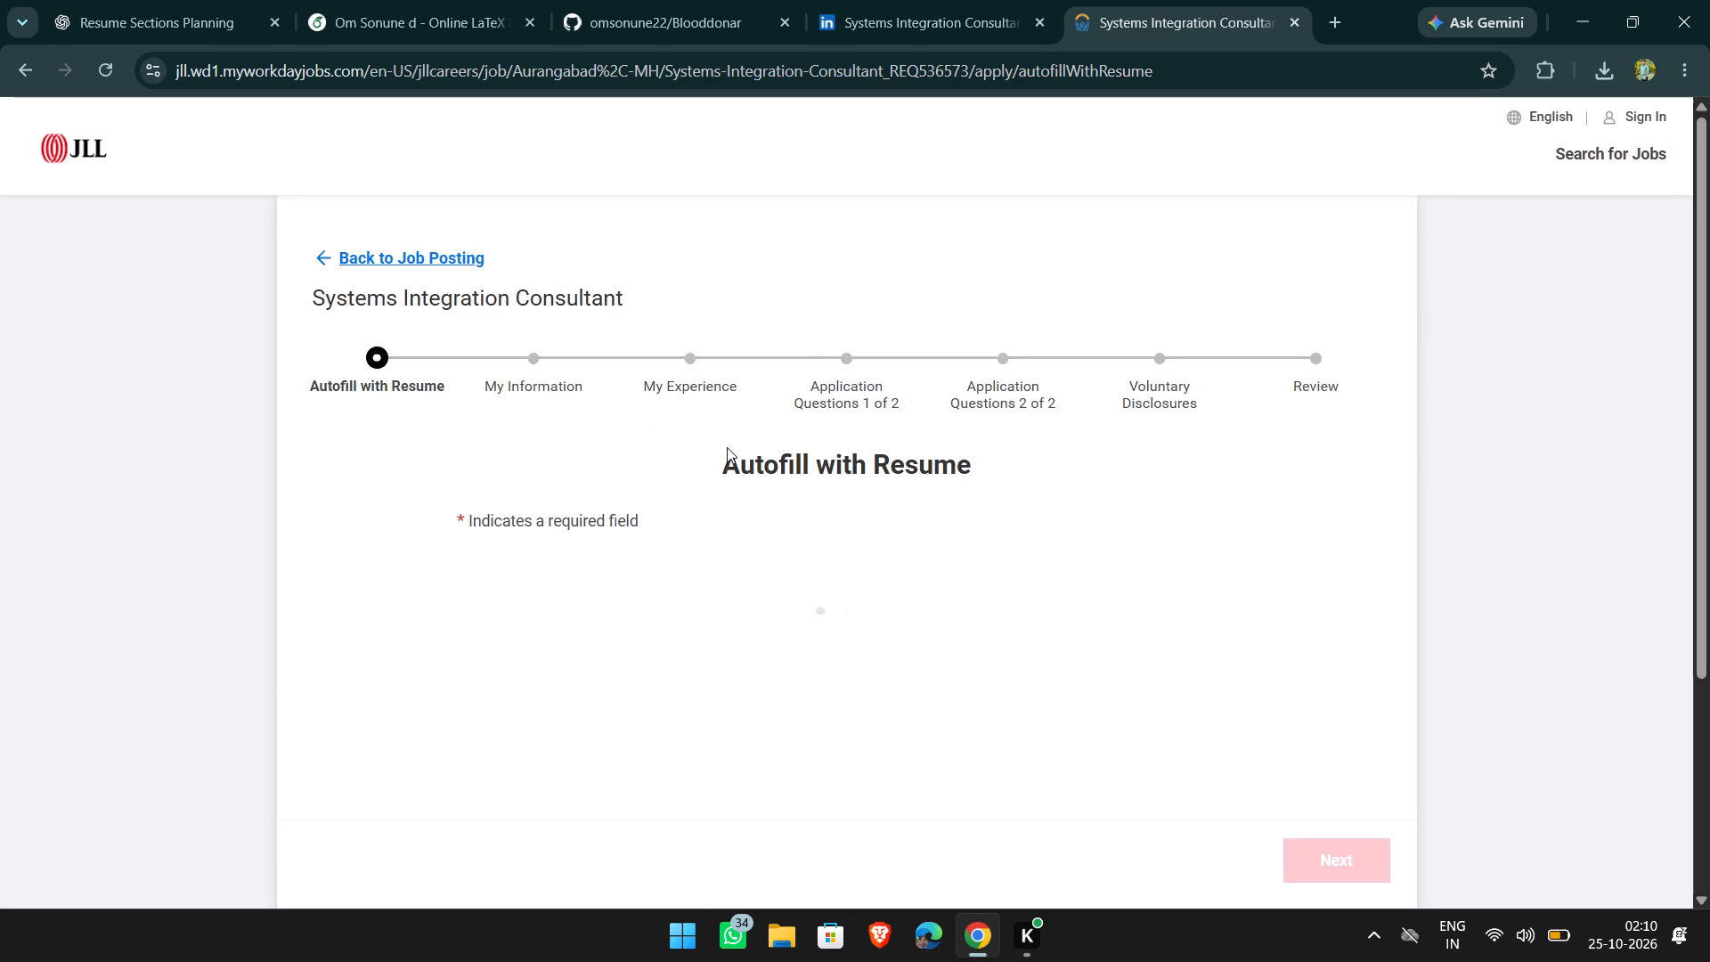
Upload today's resume PDF from the Downloads folder and continue to the My Information stage.
{"action": "scroll", "coordinate": [712, 506], "scroll_direction": "down", "scroll_amount": 1}
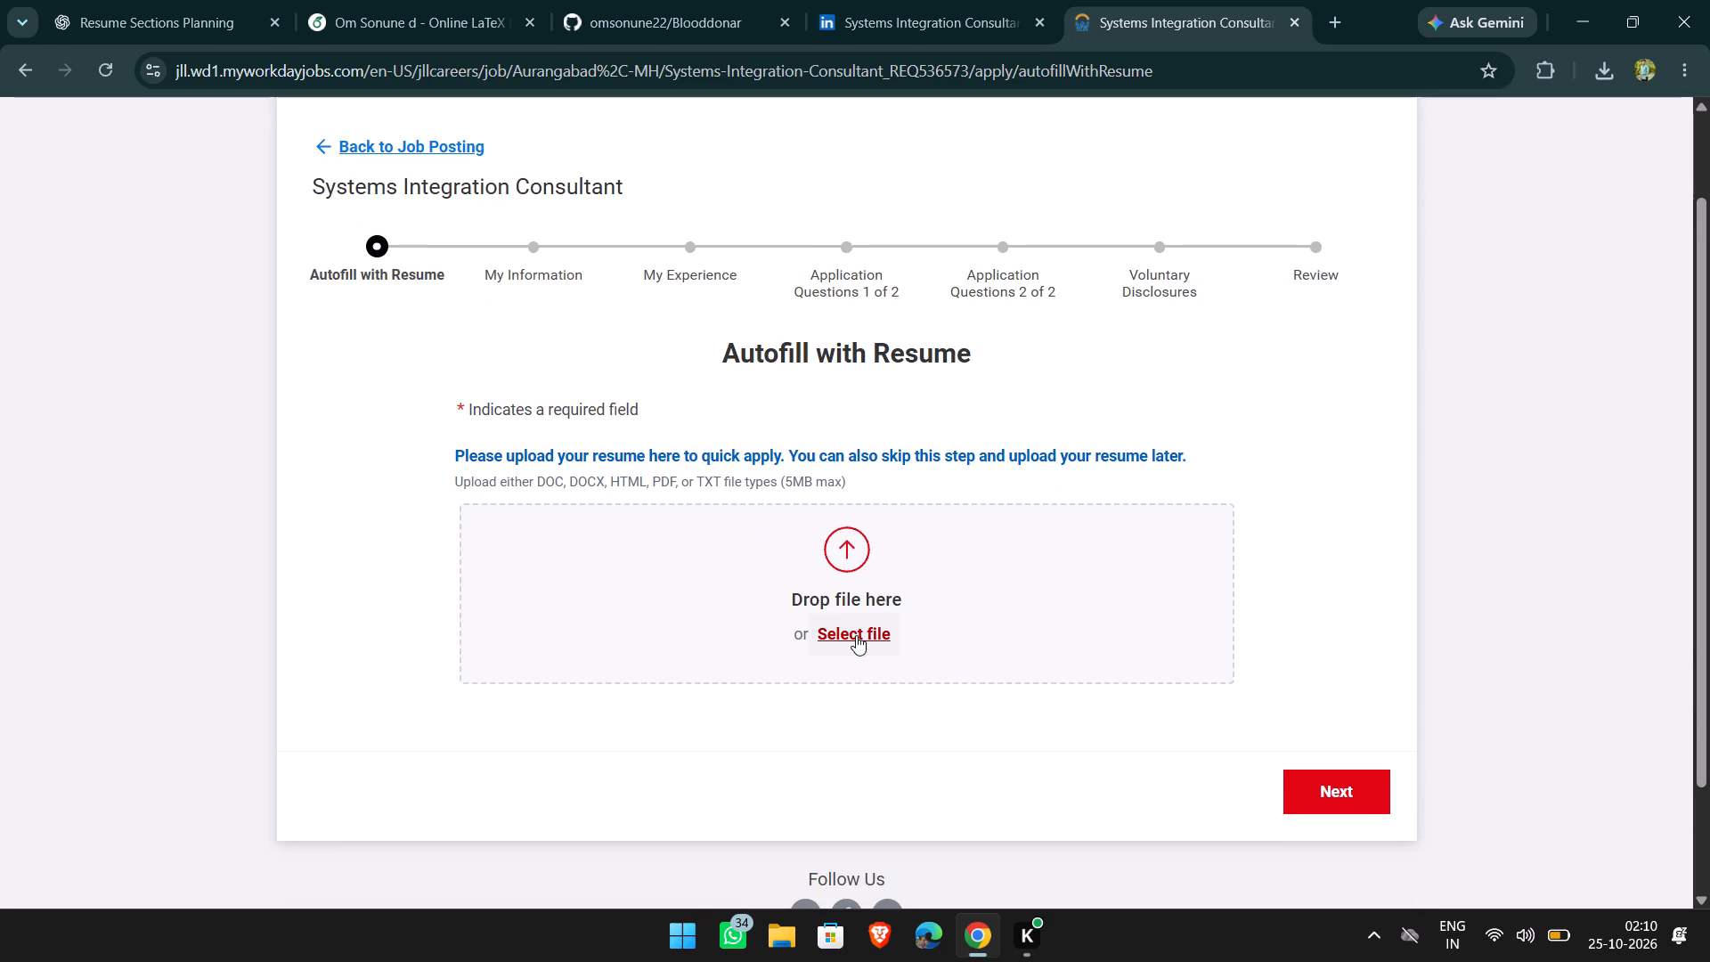
{"action": "left_click", "coordinate": [851, 634]}
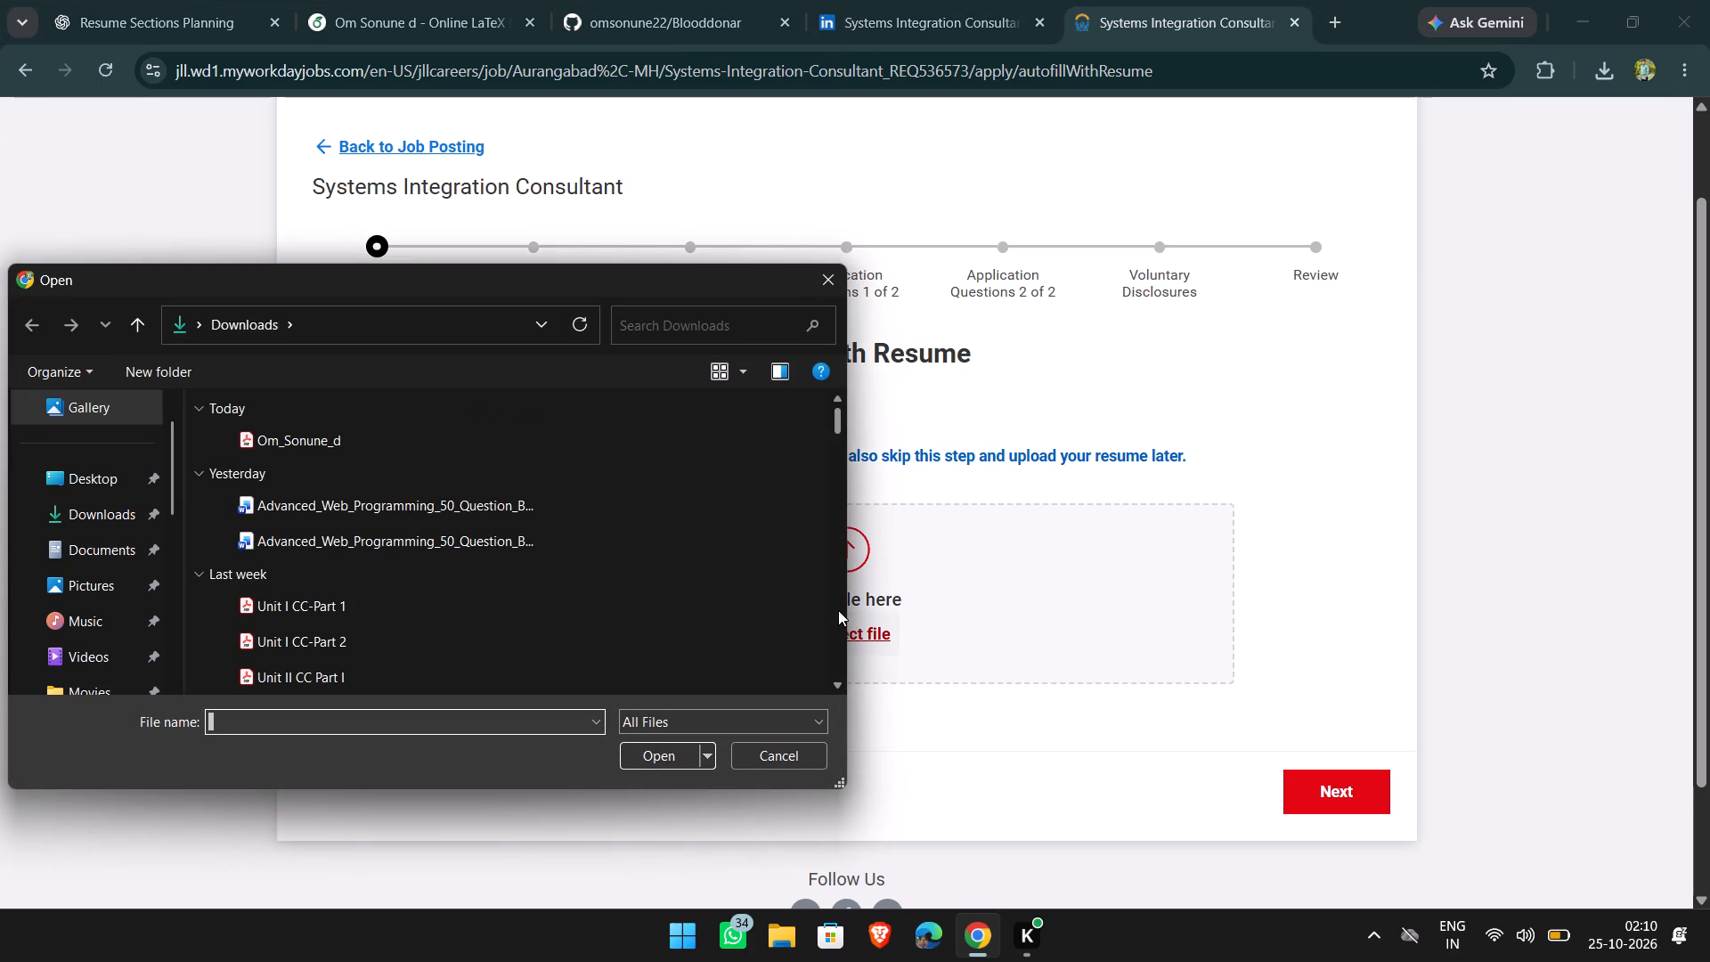
{"action": "left_click", "coordinate": [397, 441]}
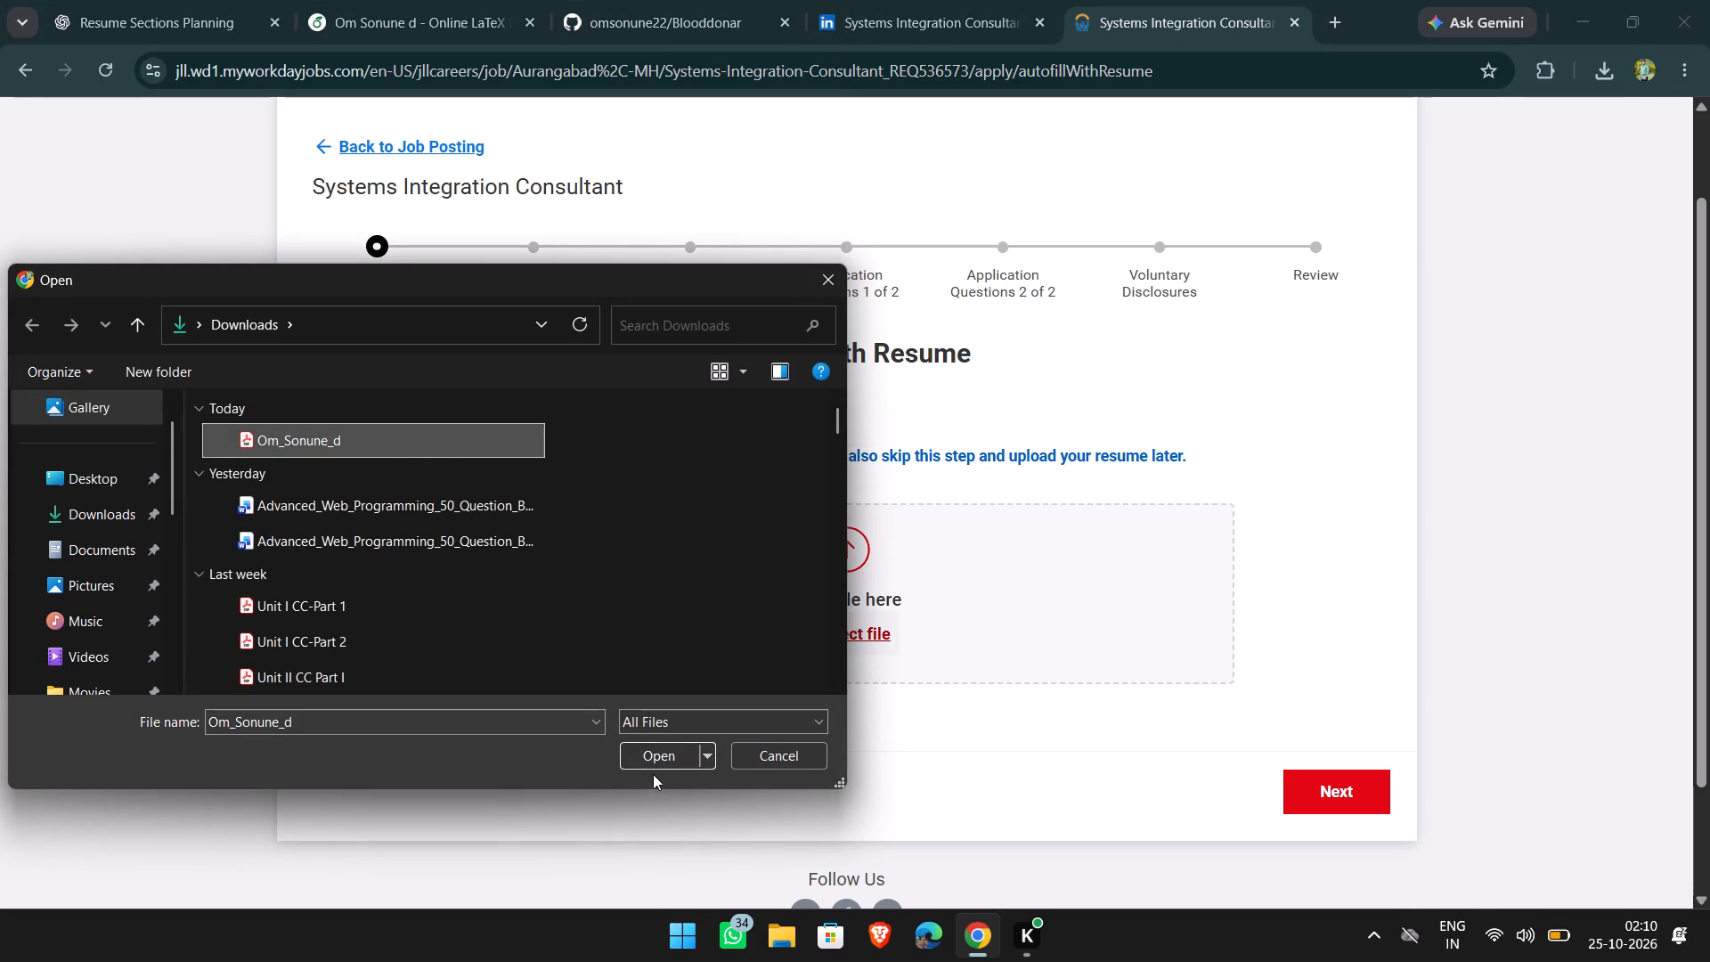
{"action": "left_click", "coordinate": [652, 764]}
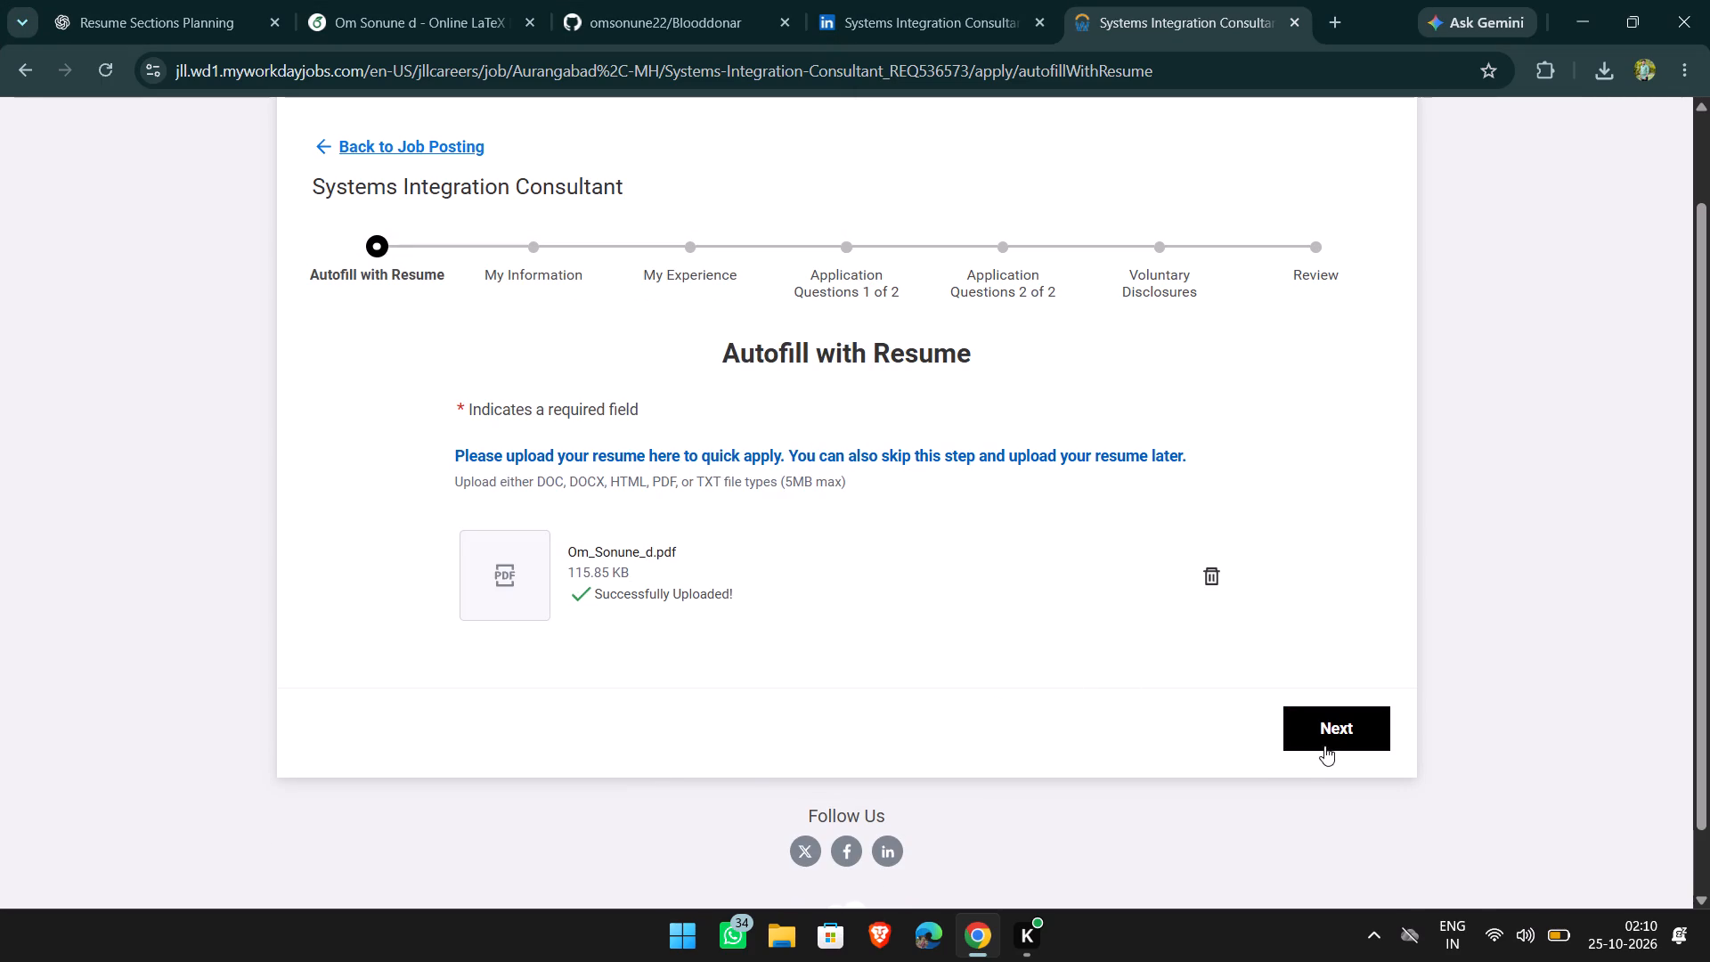
{"action": "left_click", "coordinate": [1325, 732]}
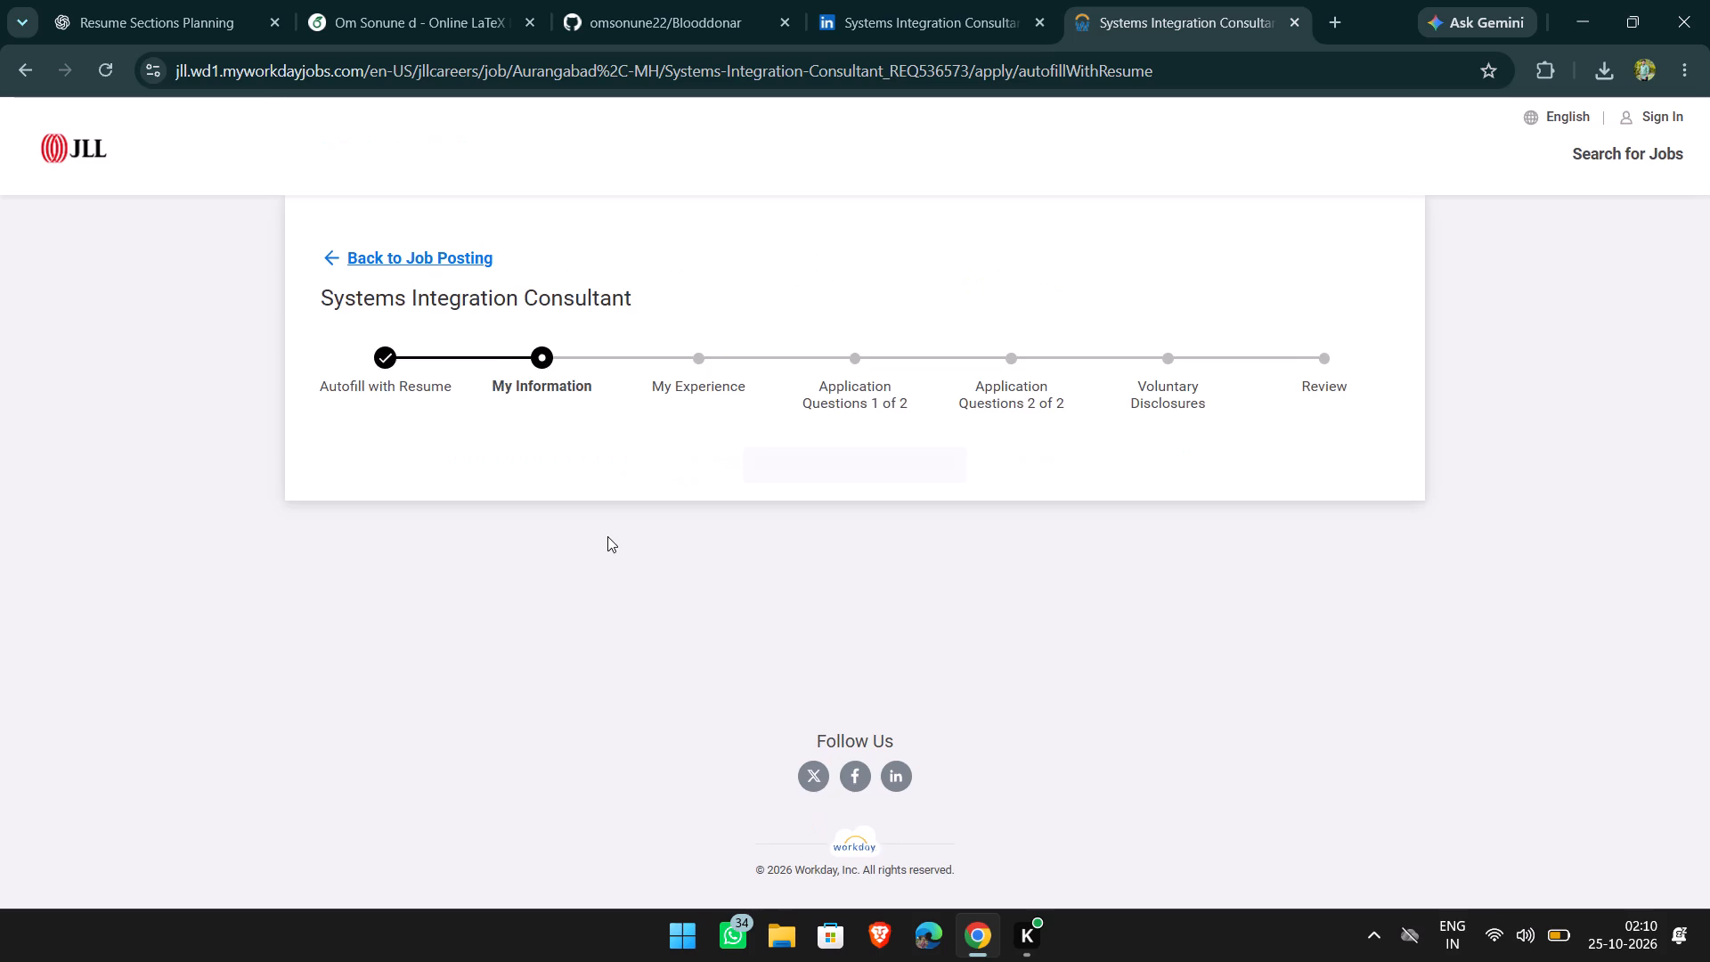
Browse the Social Media, Company Website and Company Recruiting Events sources offered for the "How Did You Hear About Us?" question.
{"action": "scroll", "coordinate": [571, 552], "scroll_direction": "down", "scroll_amount": 1}
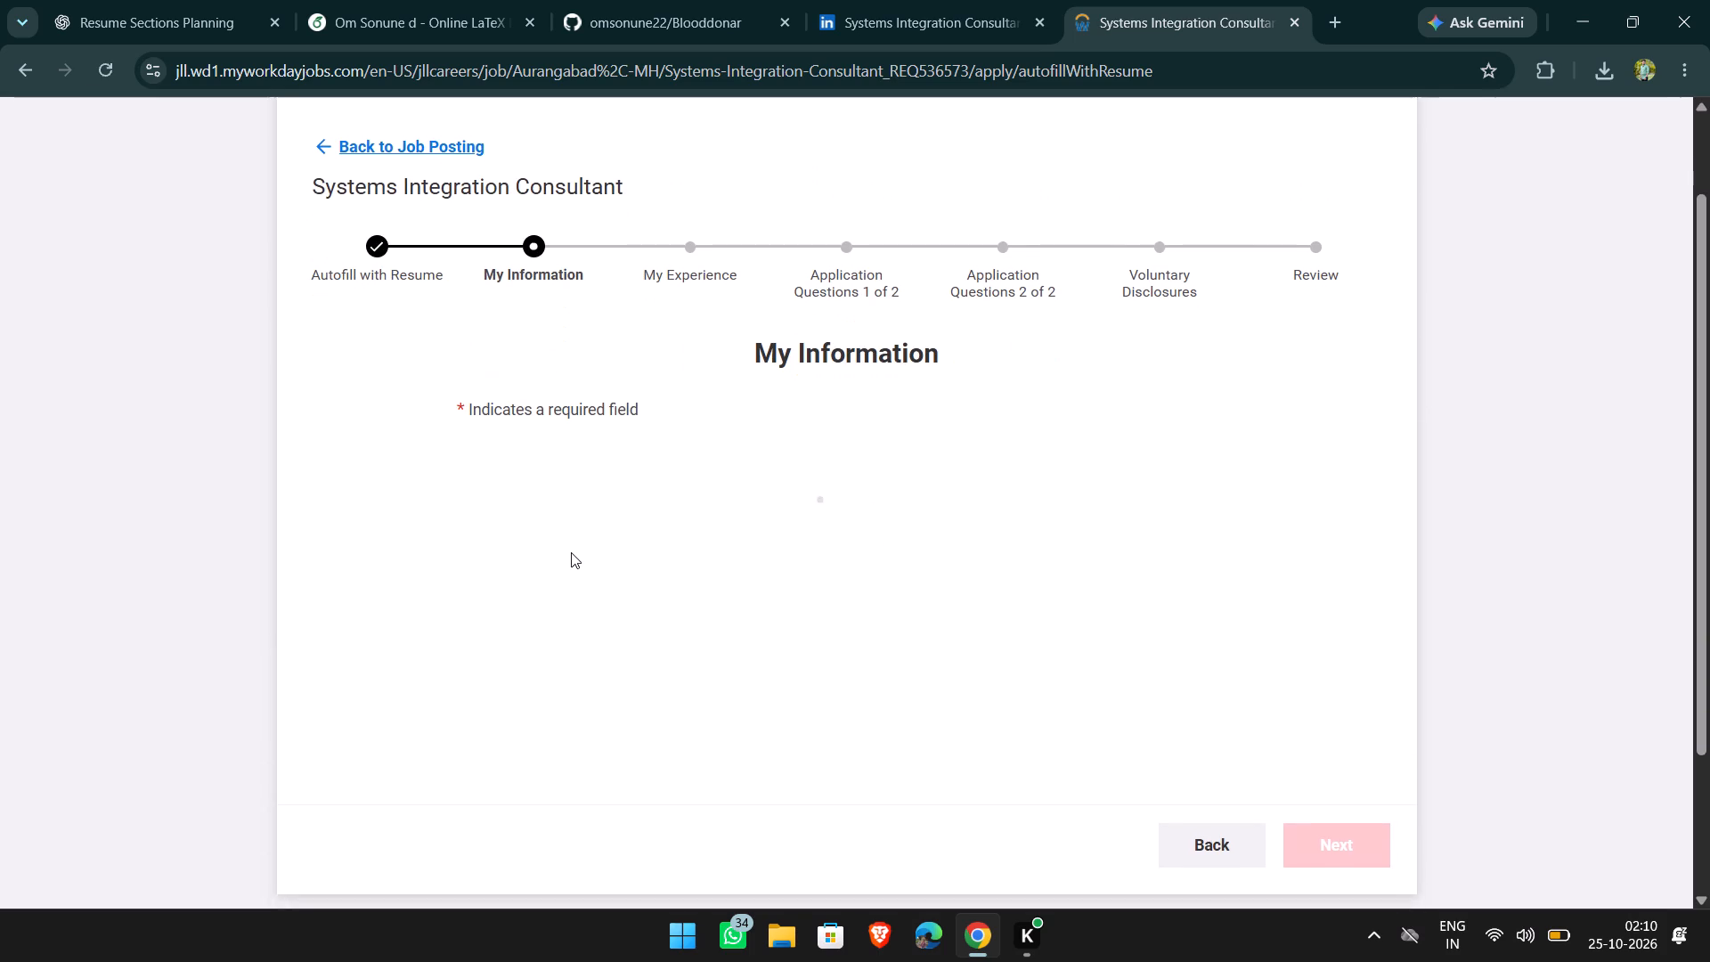
{"action": "left_click", "coordinate": [558, 501]}
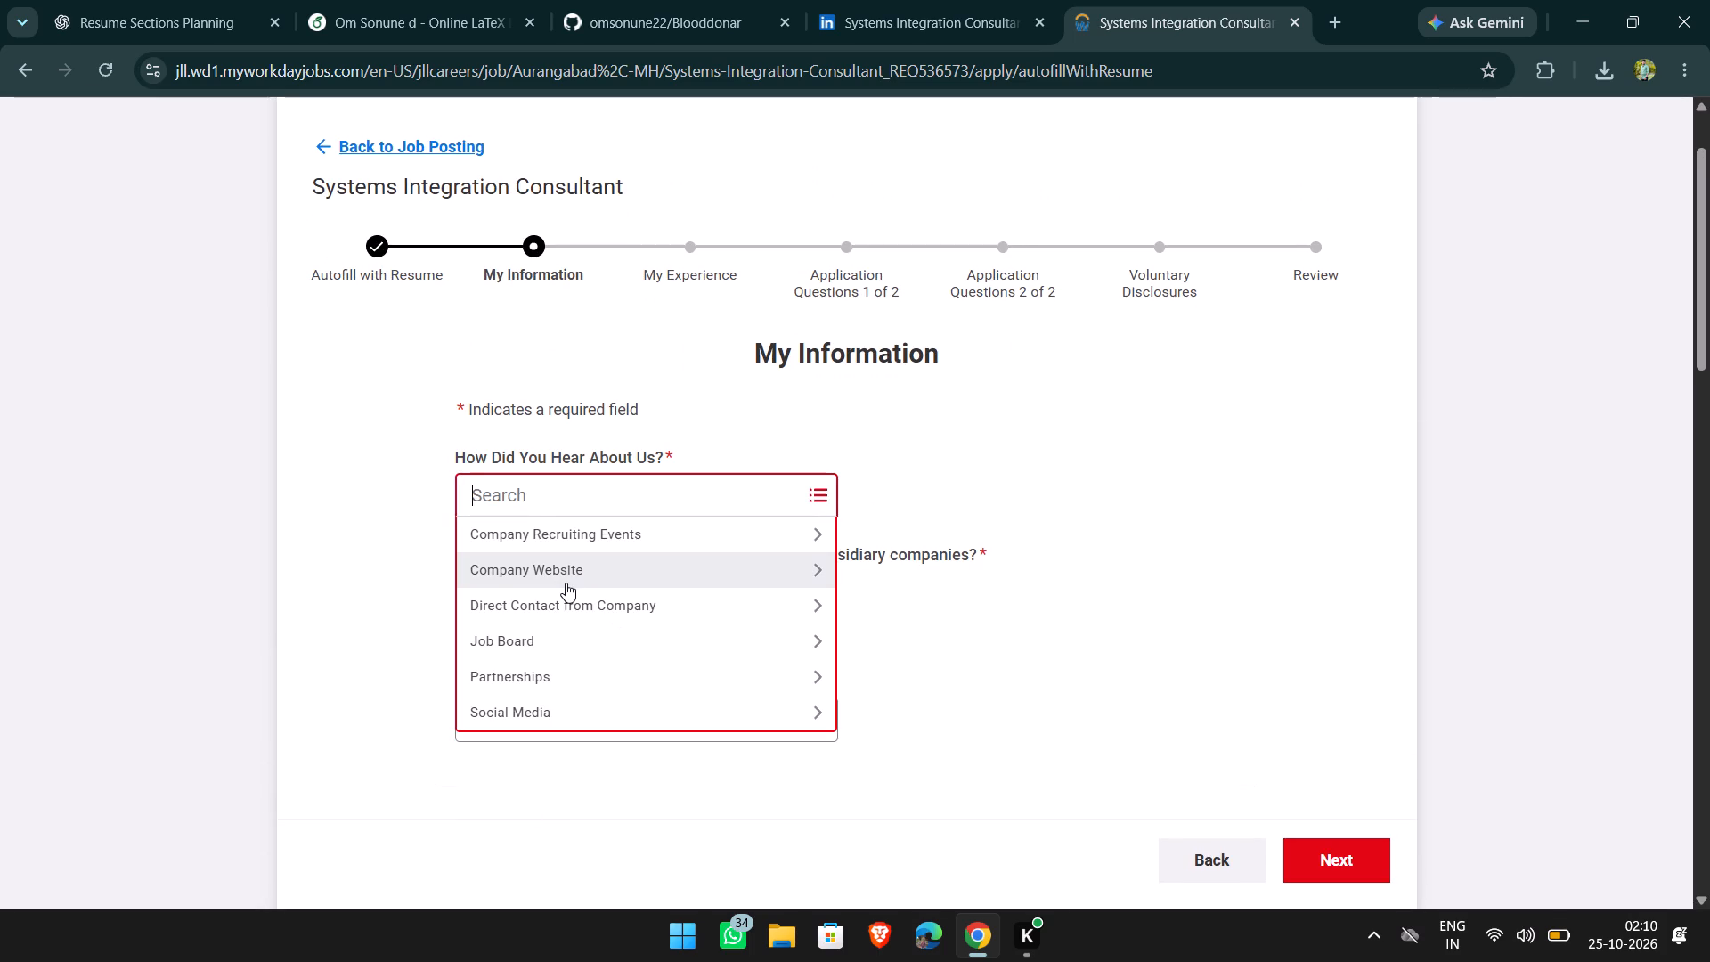
{"action": "scroll", "coordinate": [564, 580], "scroll_direction": "down", "scroll_amount": 1}
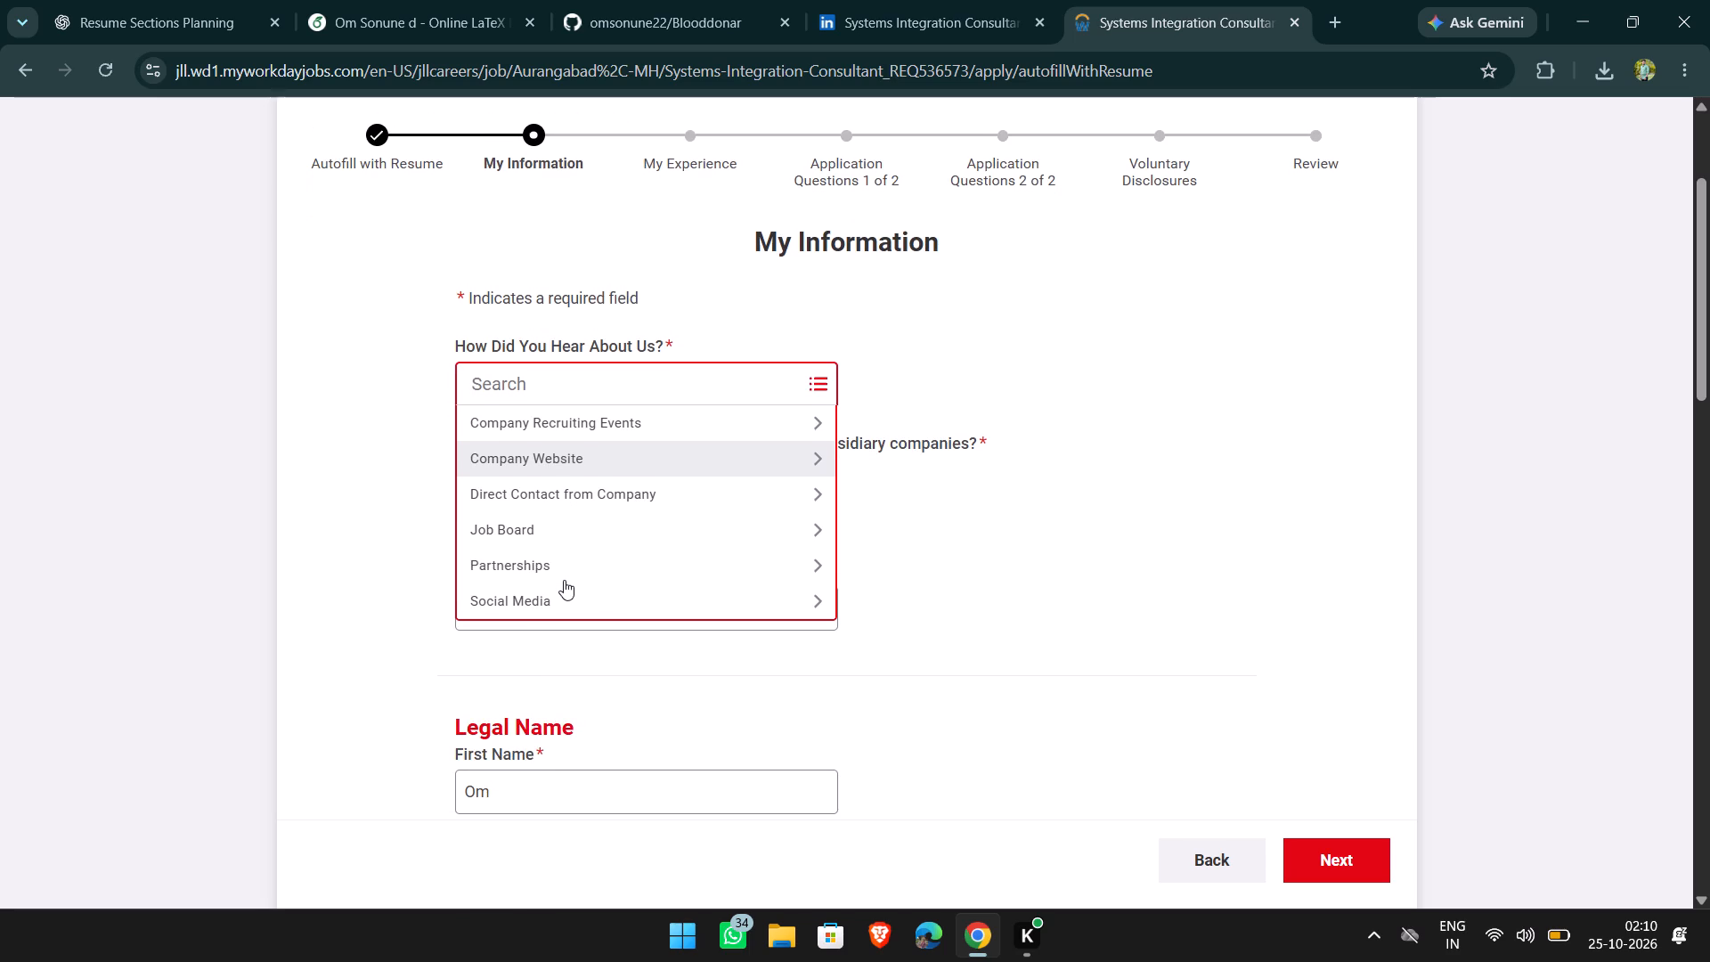
{"action": "scroll", "coordinate": [535, 518], "scroll_direction": "up", "scroll_amount": 1}
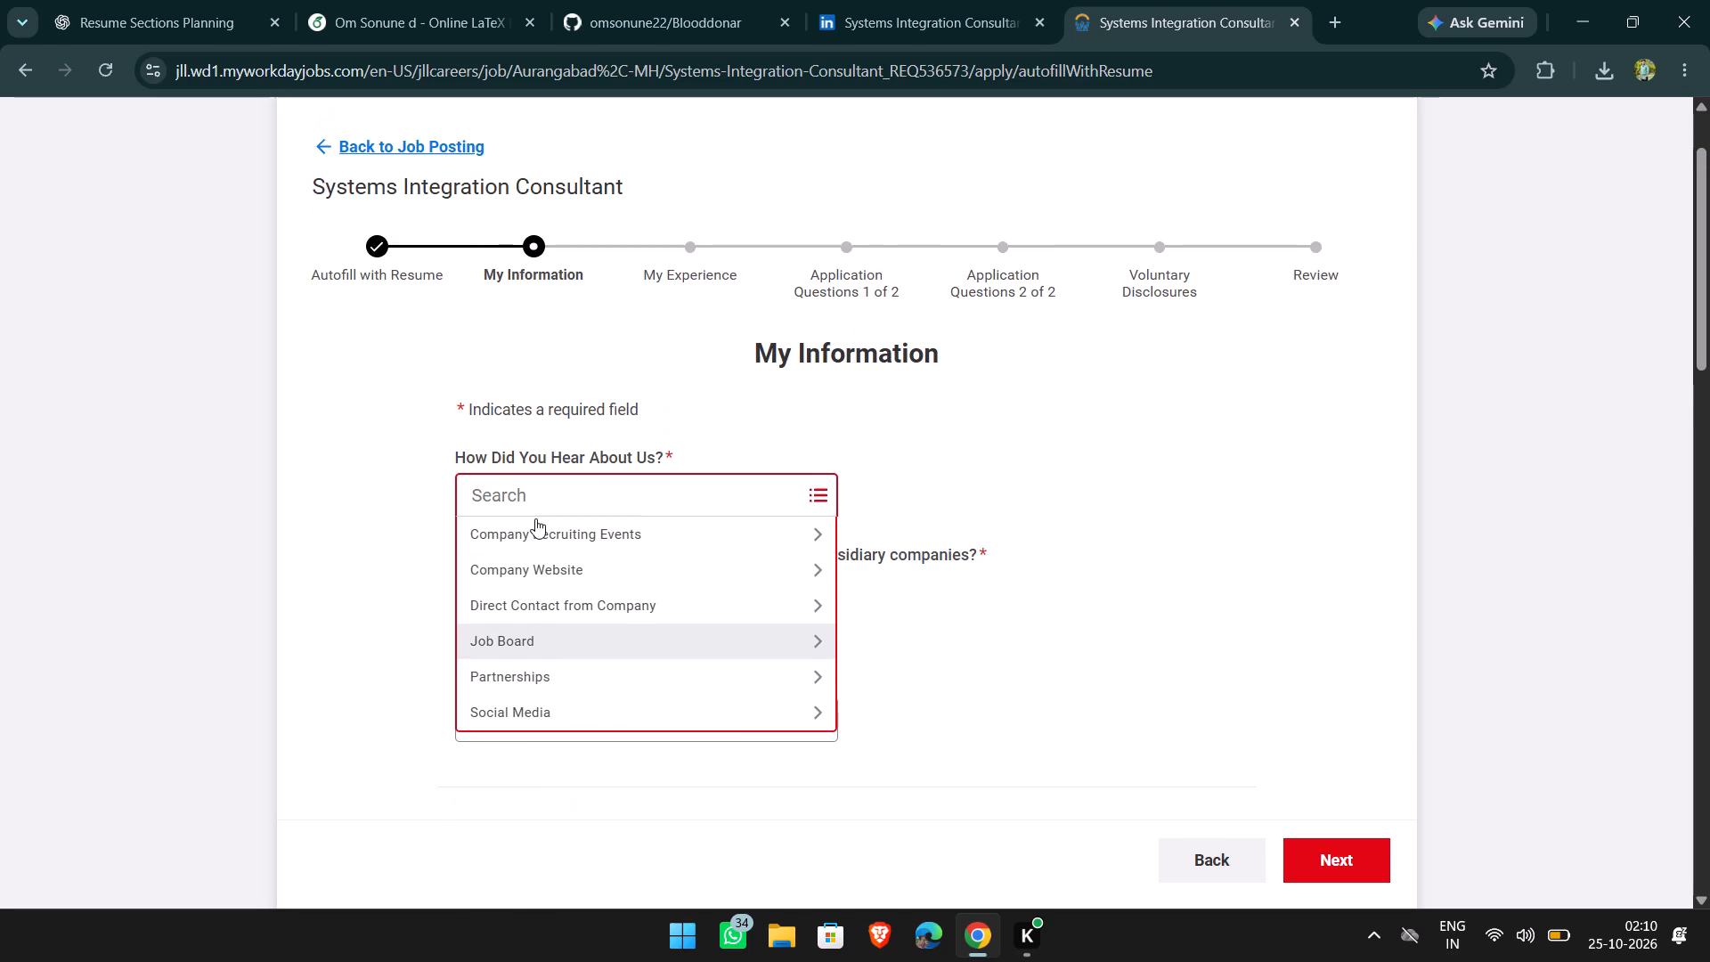
{"action": "left_click", "coordinate": [615, 493]}
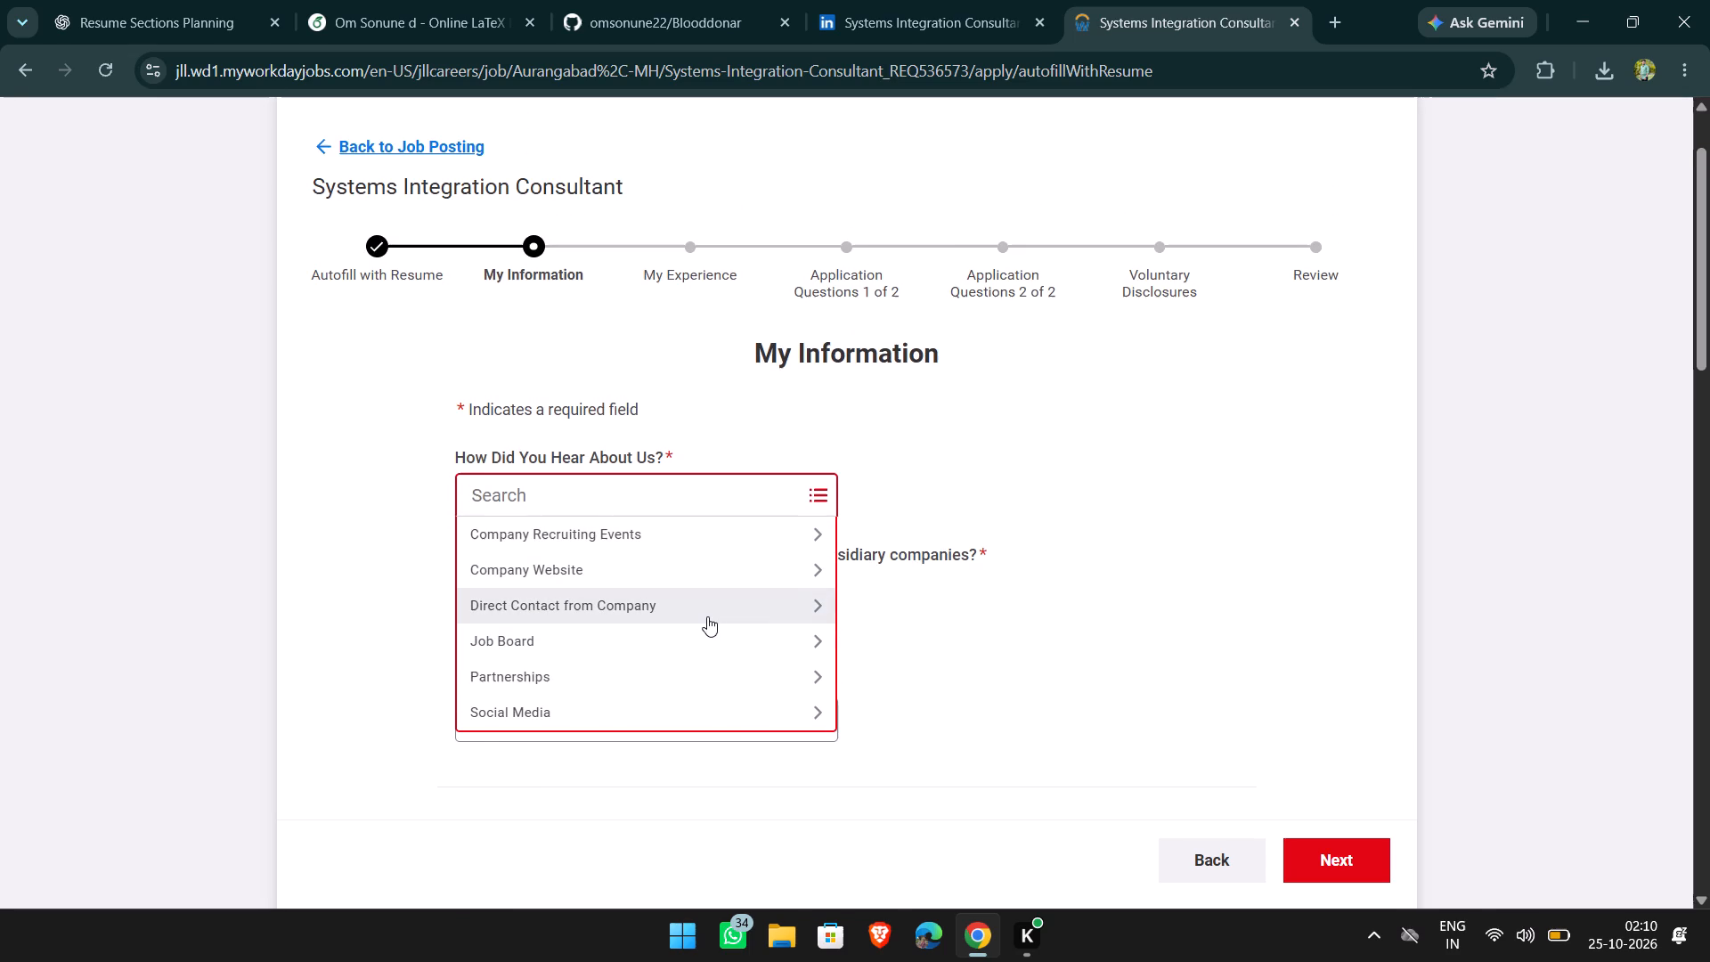
{"action": "left_click", "coordinate": [618, 708]}
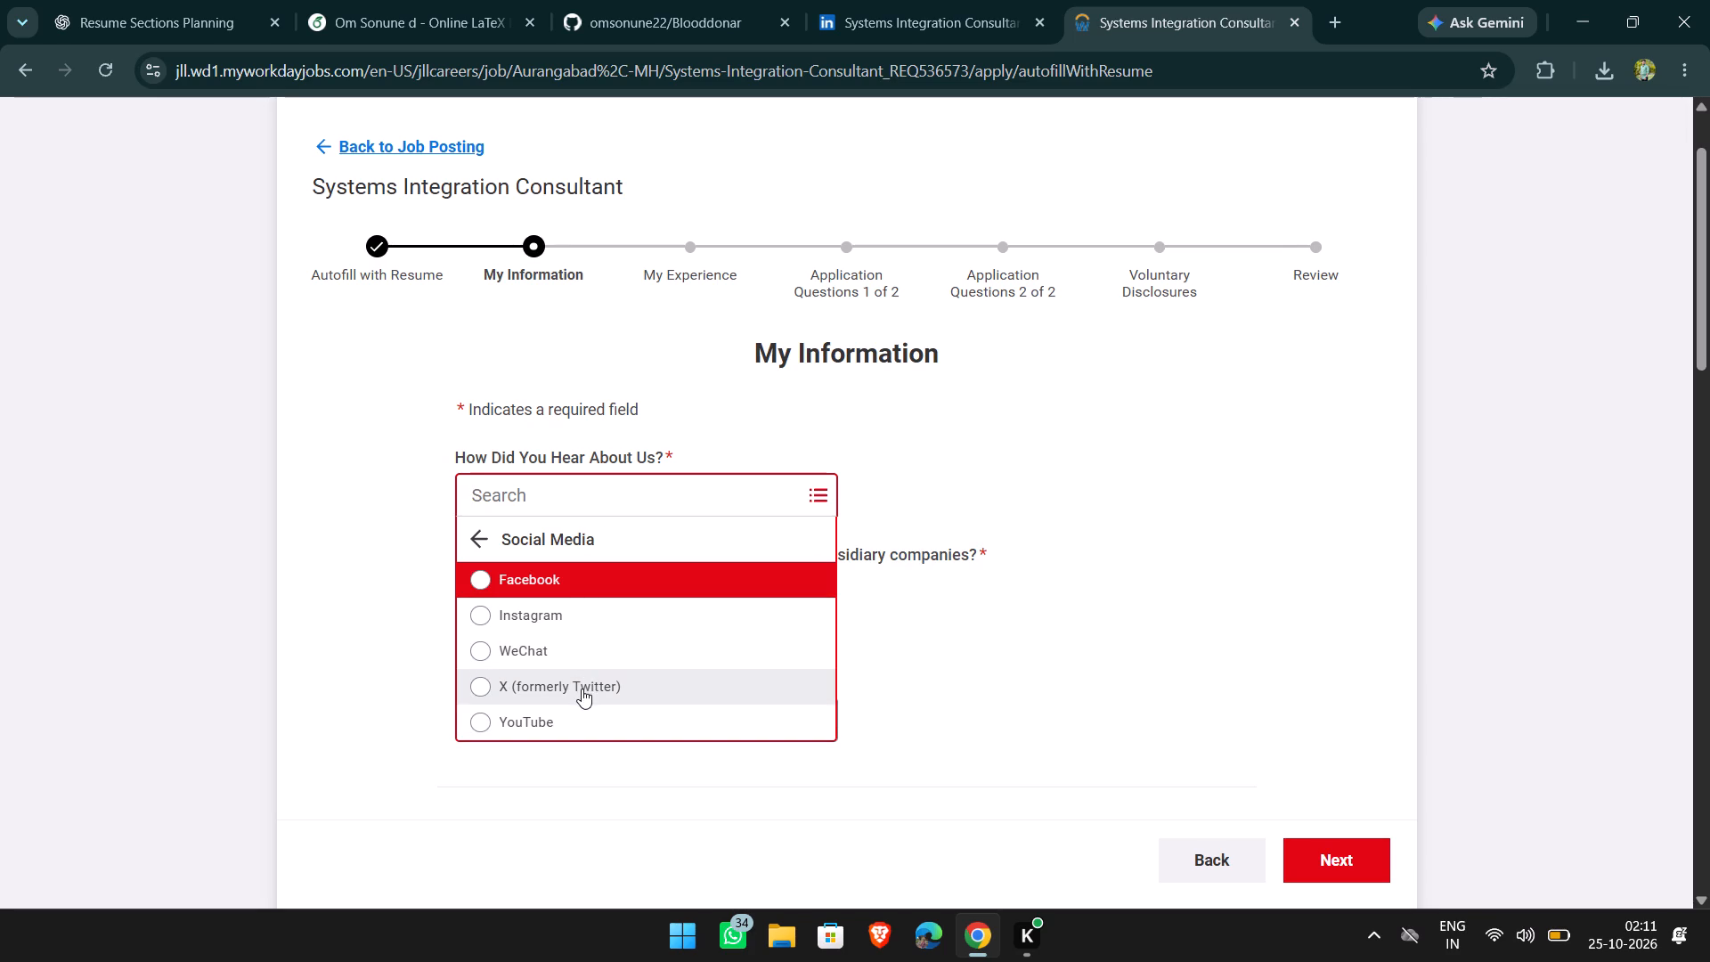
{"action": "scroll", "coordinate": [549, 630], "scroll_direction": "down", "scroll_amount": 1}
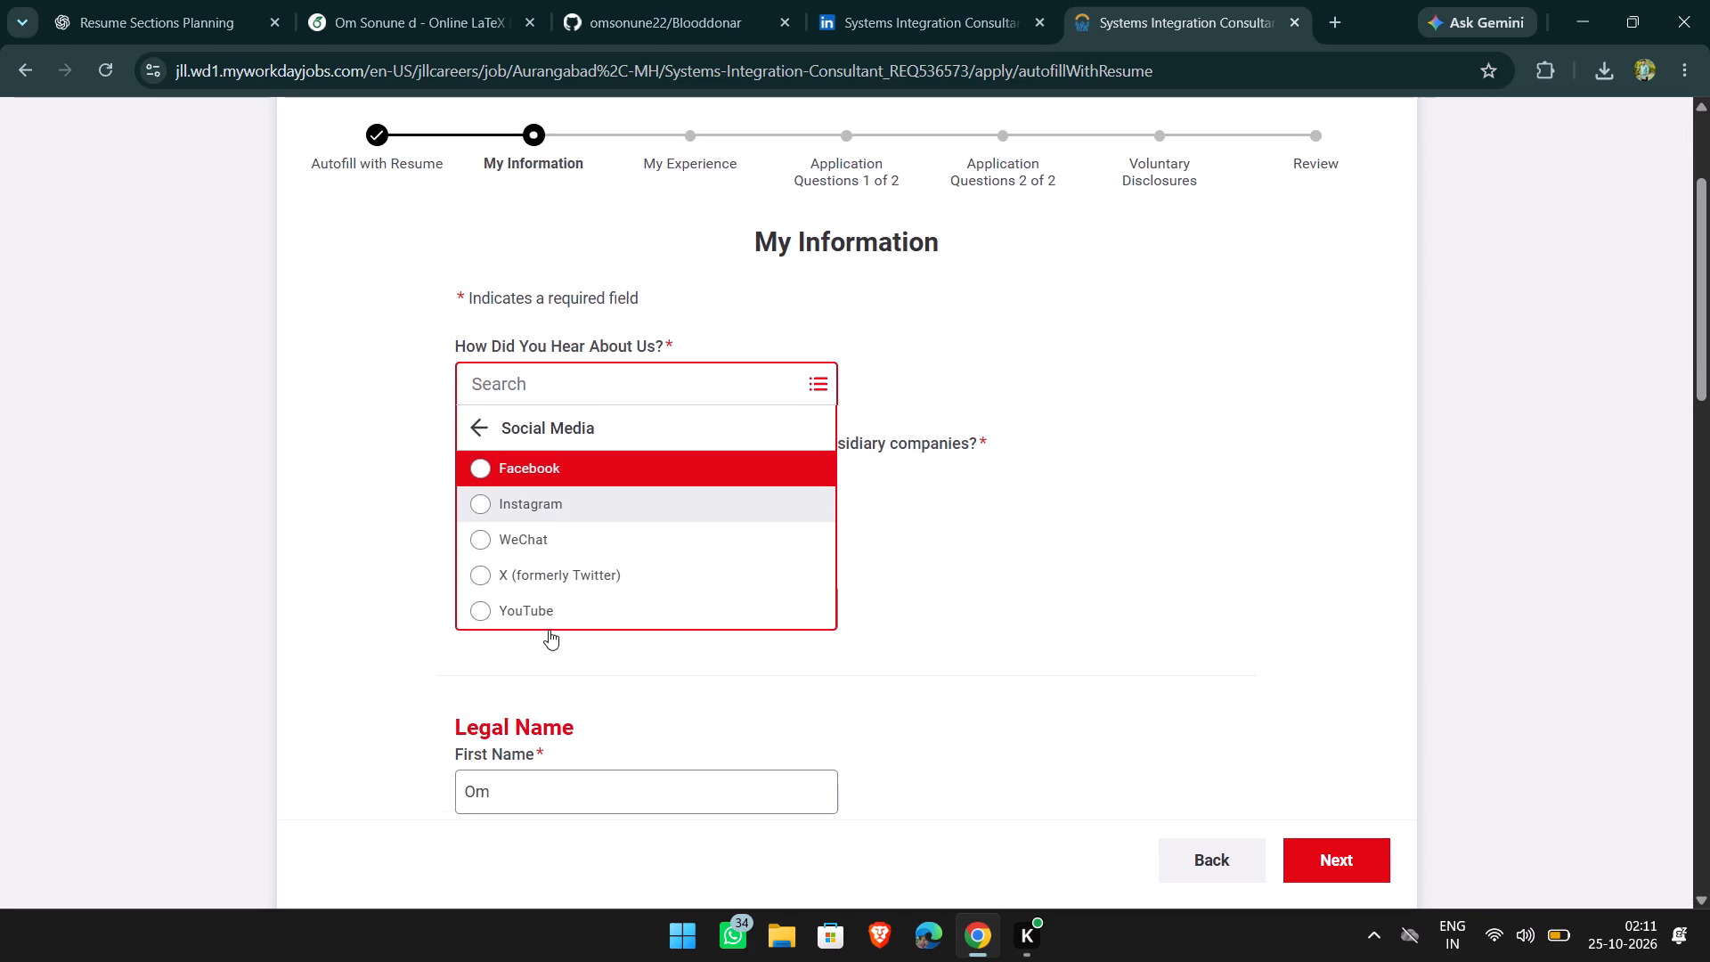
{"action": "left_click", "coordinate": [468, 435]}
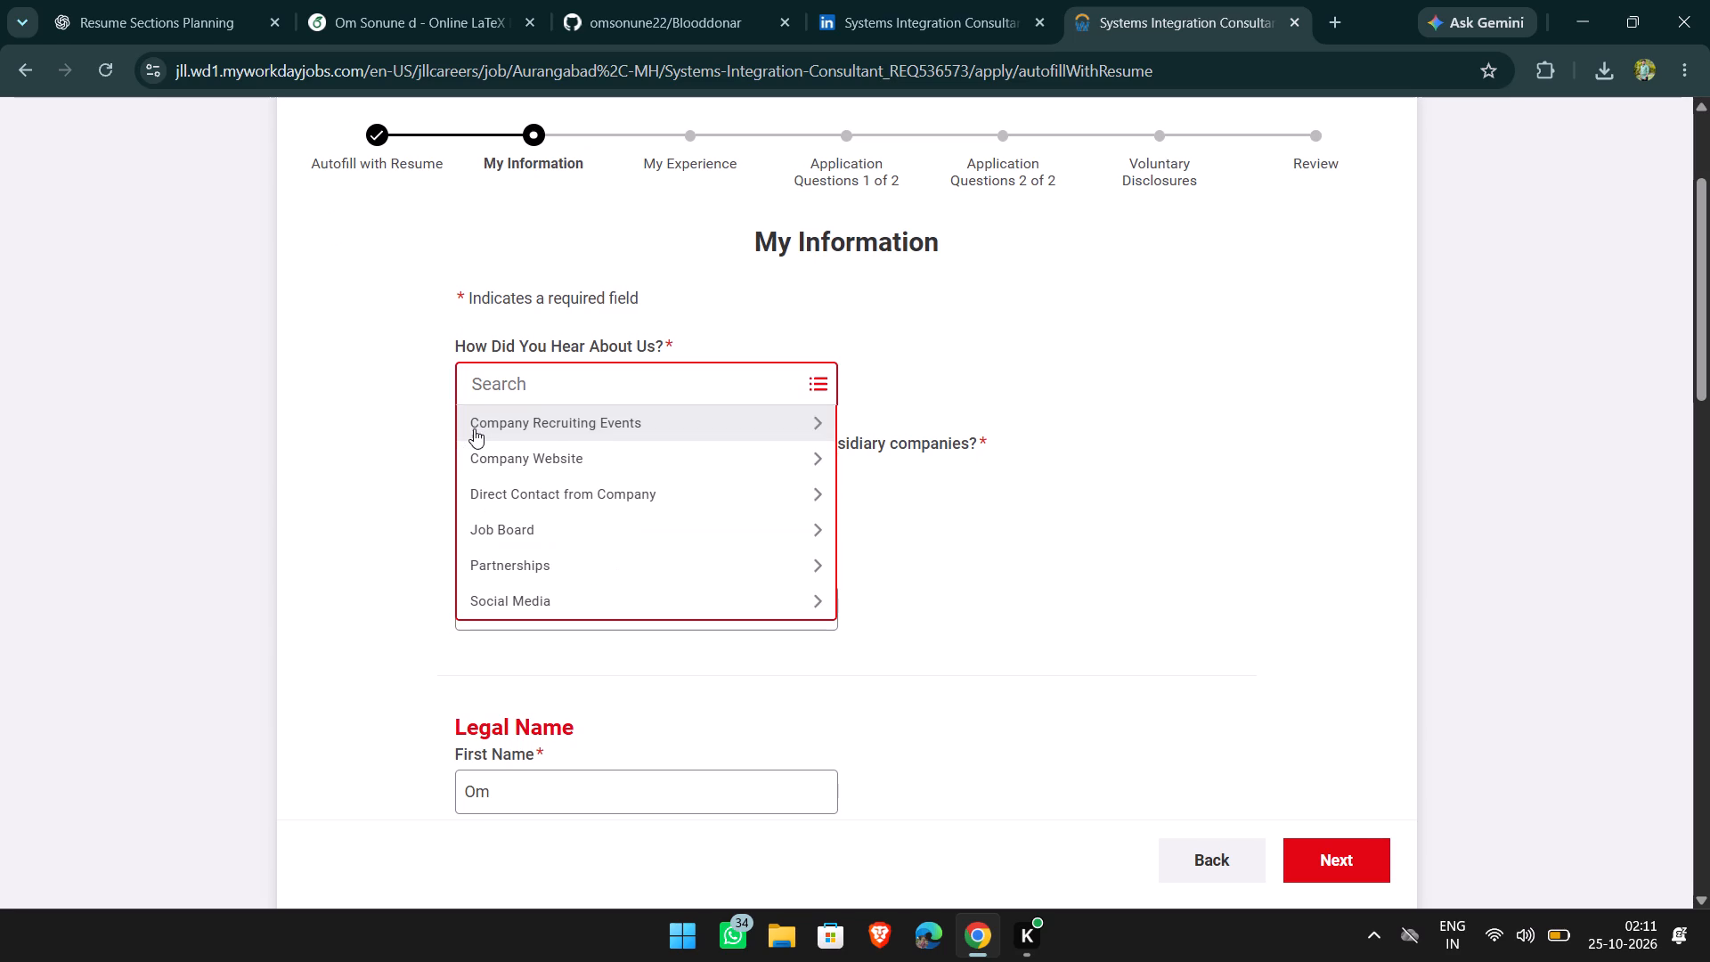
{"action": "left_click", "coordinate": [529, 459]}
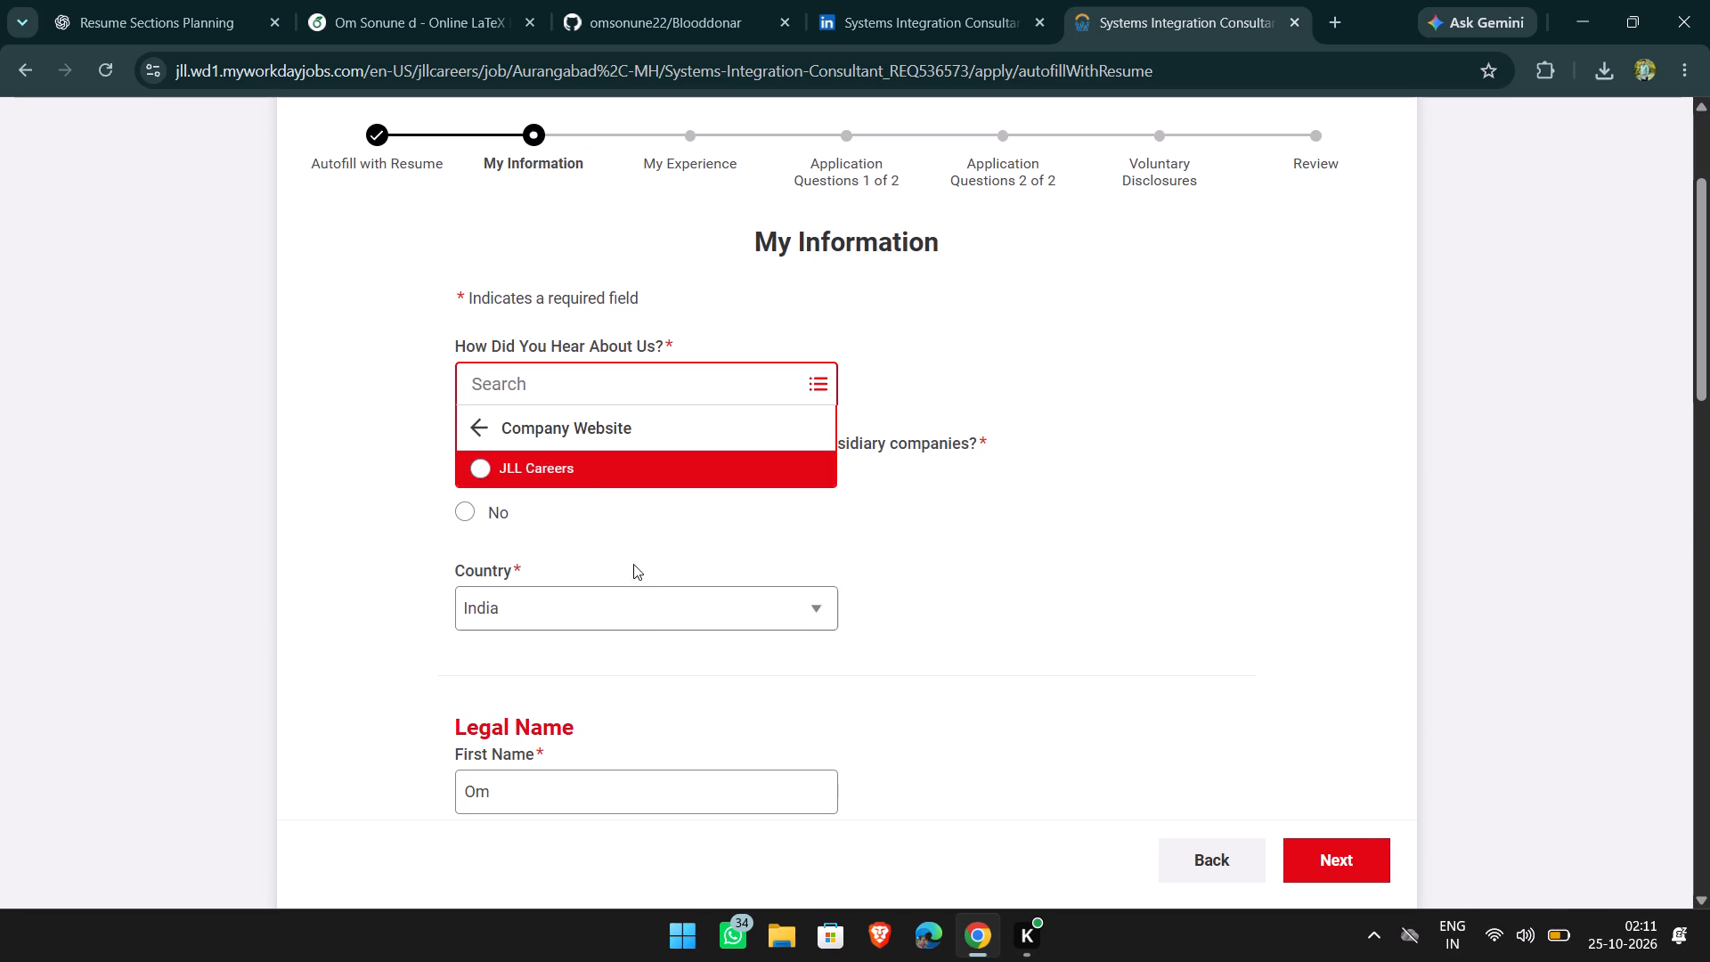
{"action": "left_click", "coordinate": [477, 422]}
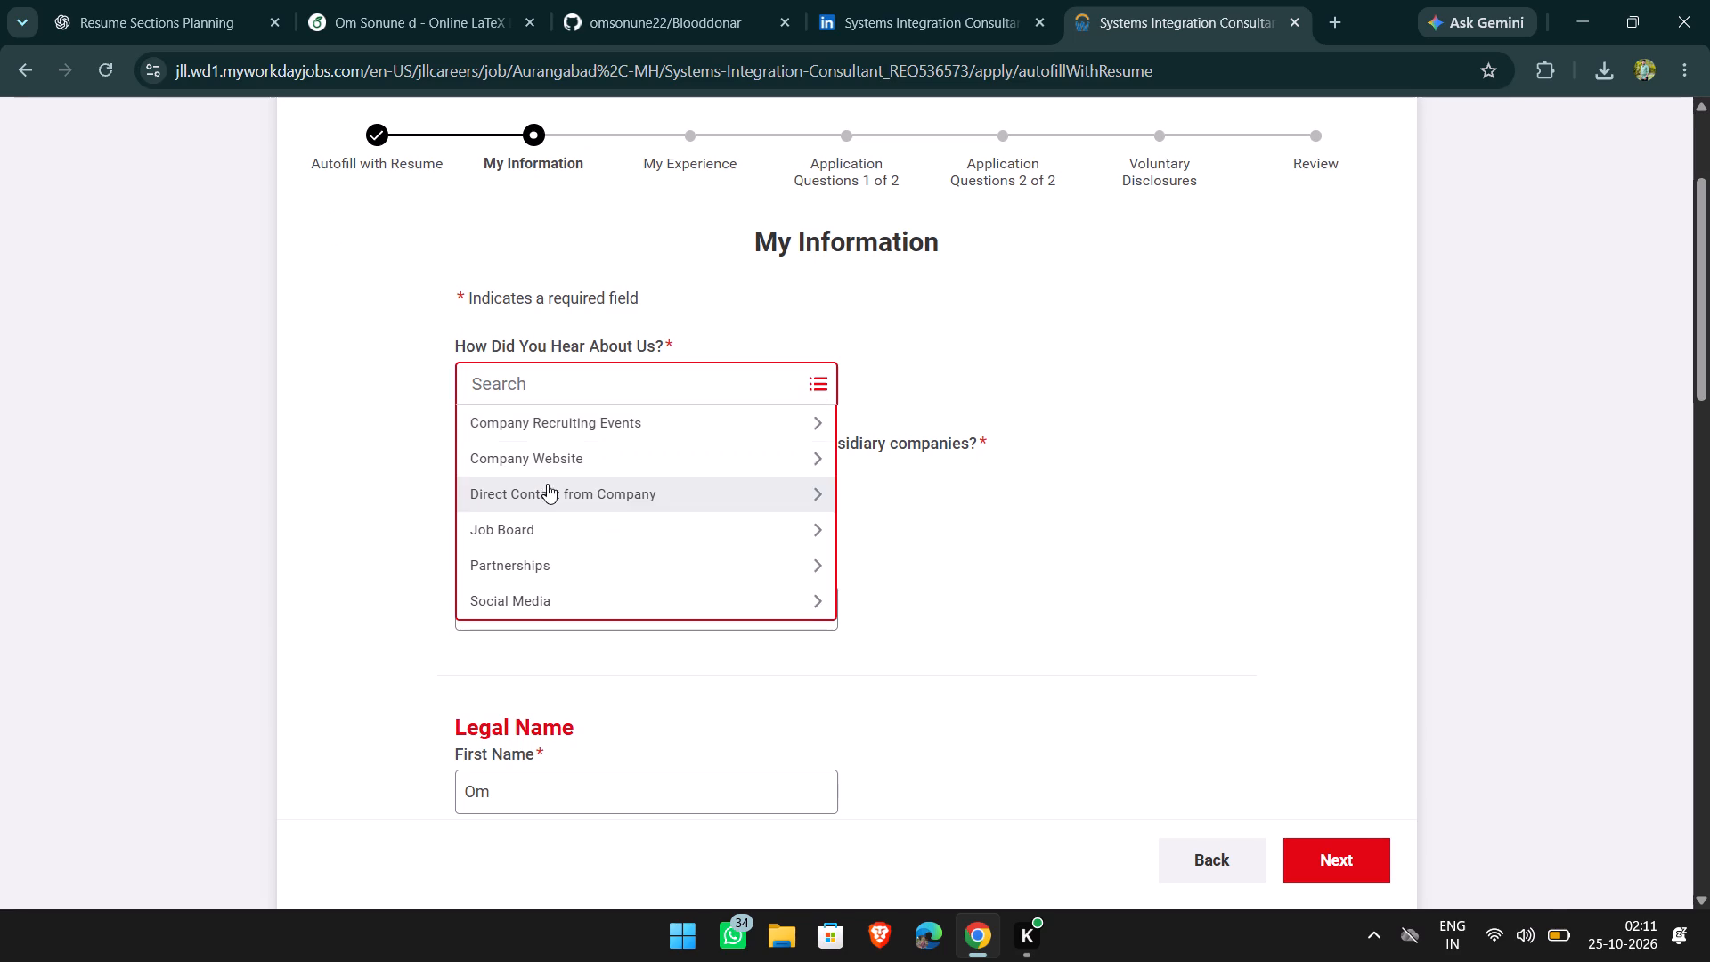
{"action": "left_click", "coordinate": [551, 429]}
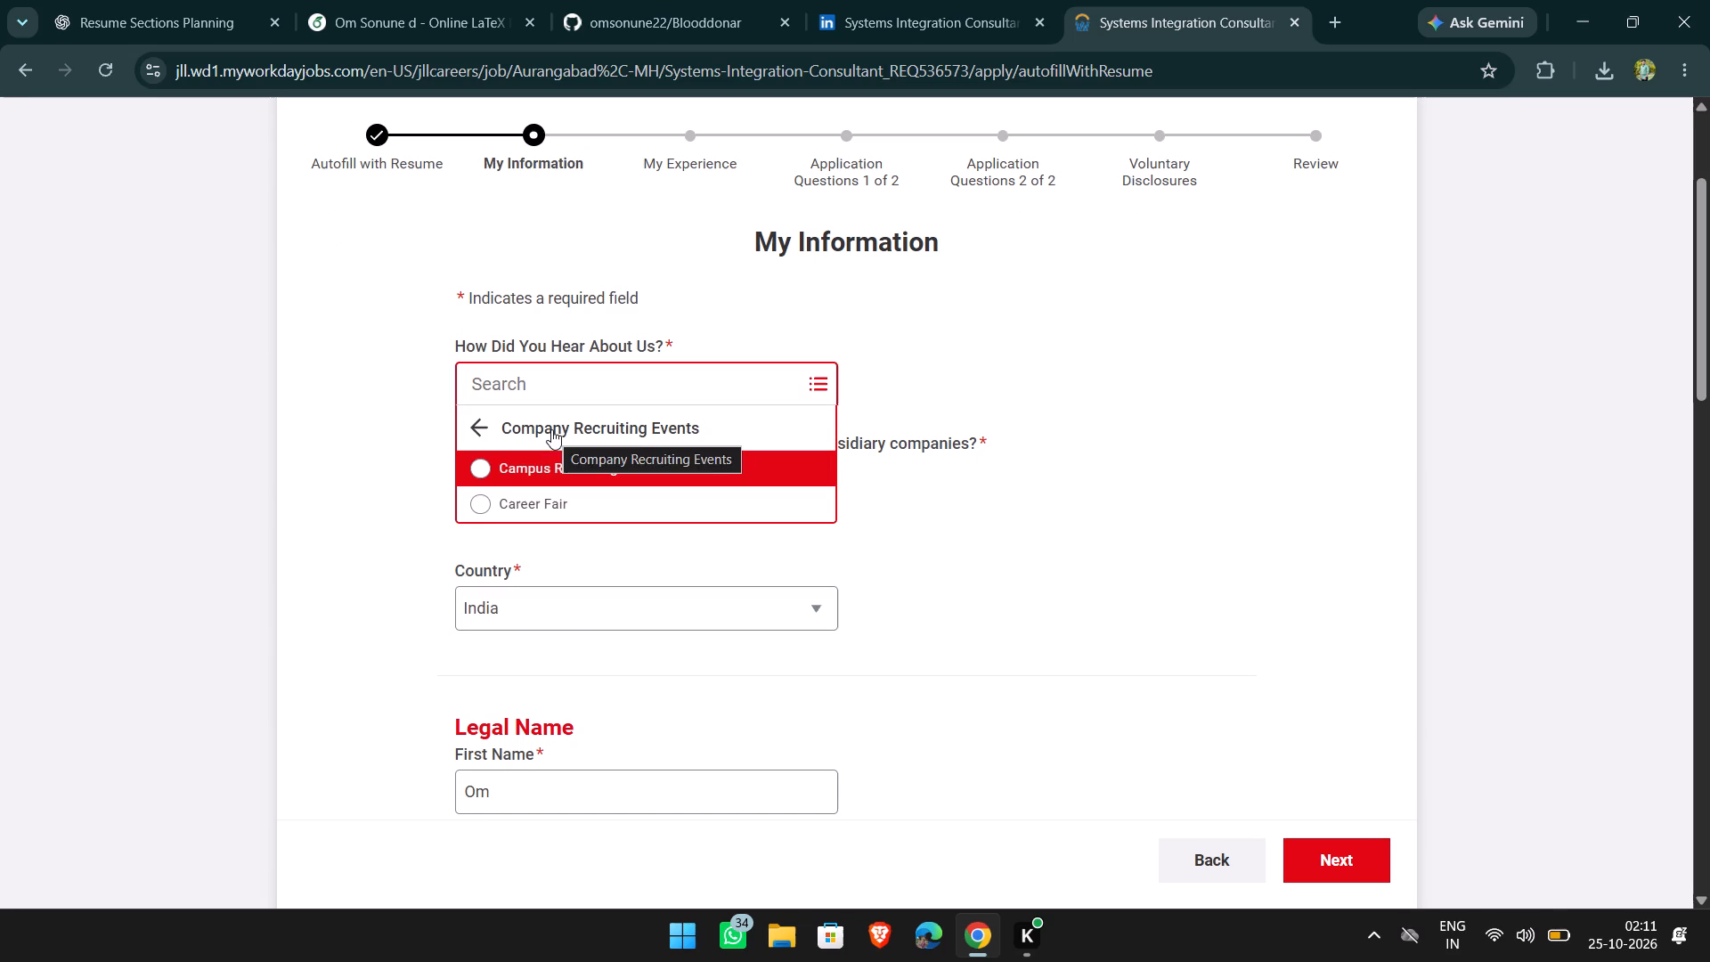
{"action": "left_click", "coordinate": [466, 414]}
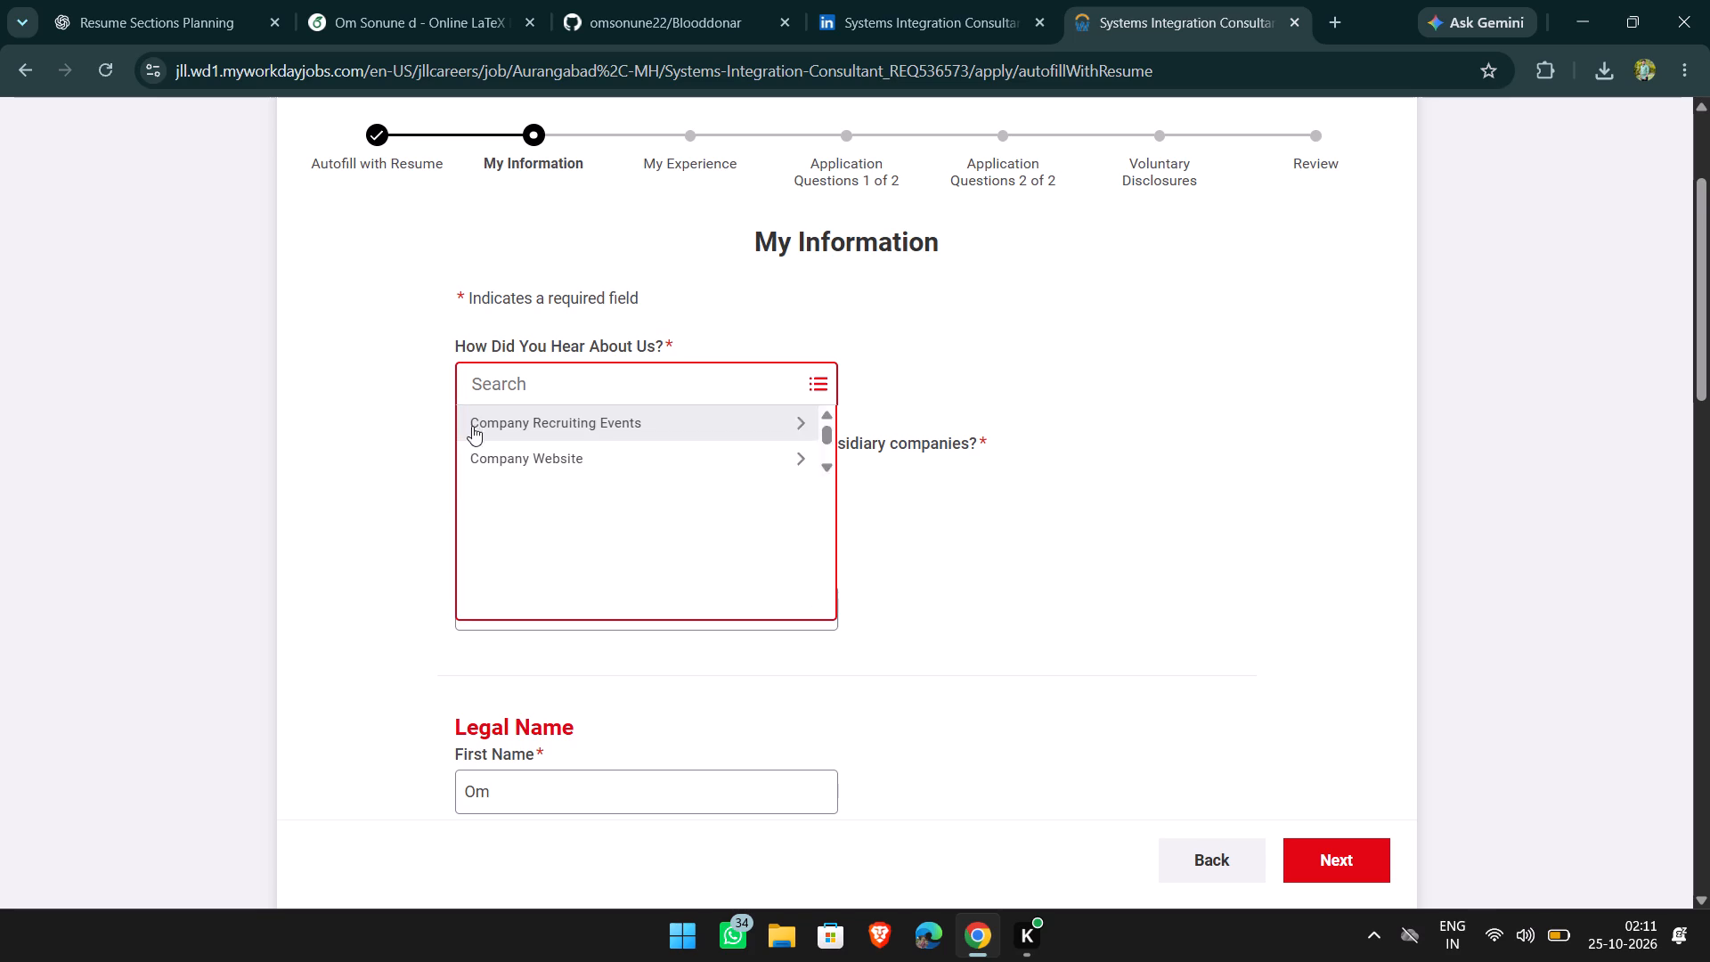
Answer "How Did You Hear About Us?" with LinkedIn from the Job Board category.
{"action": "left_click", "coordinate": [554, 520]}
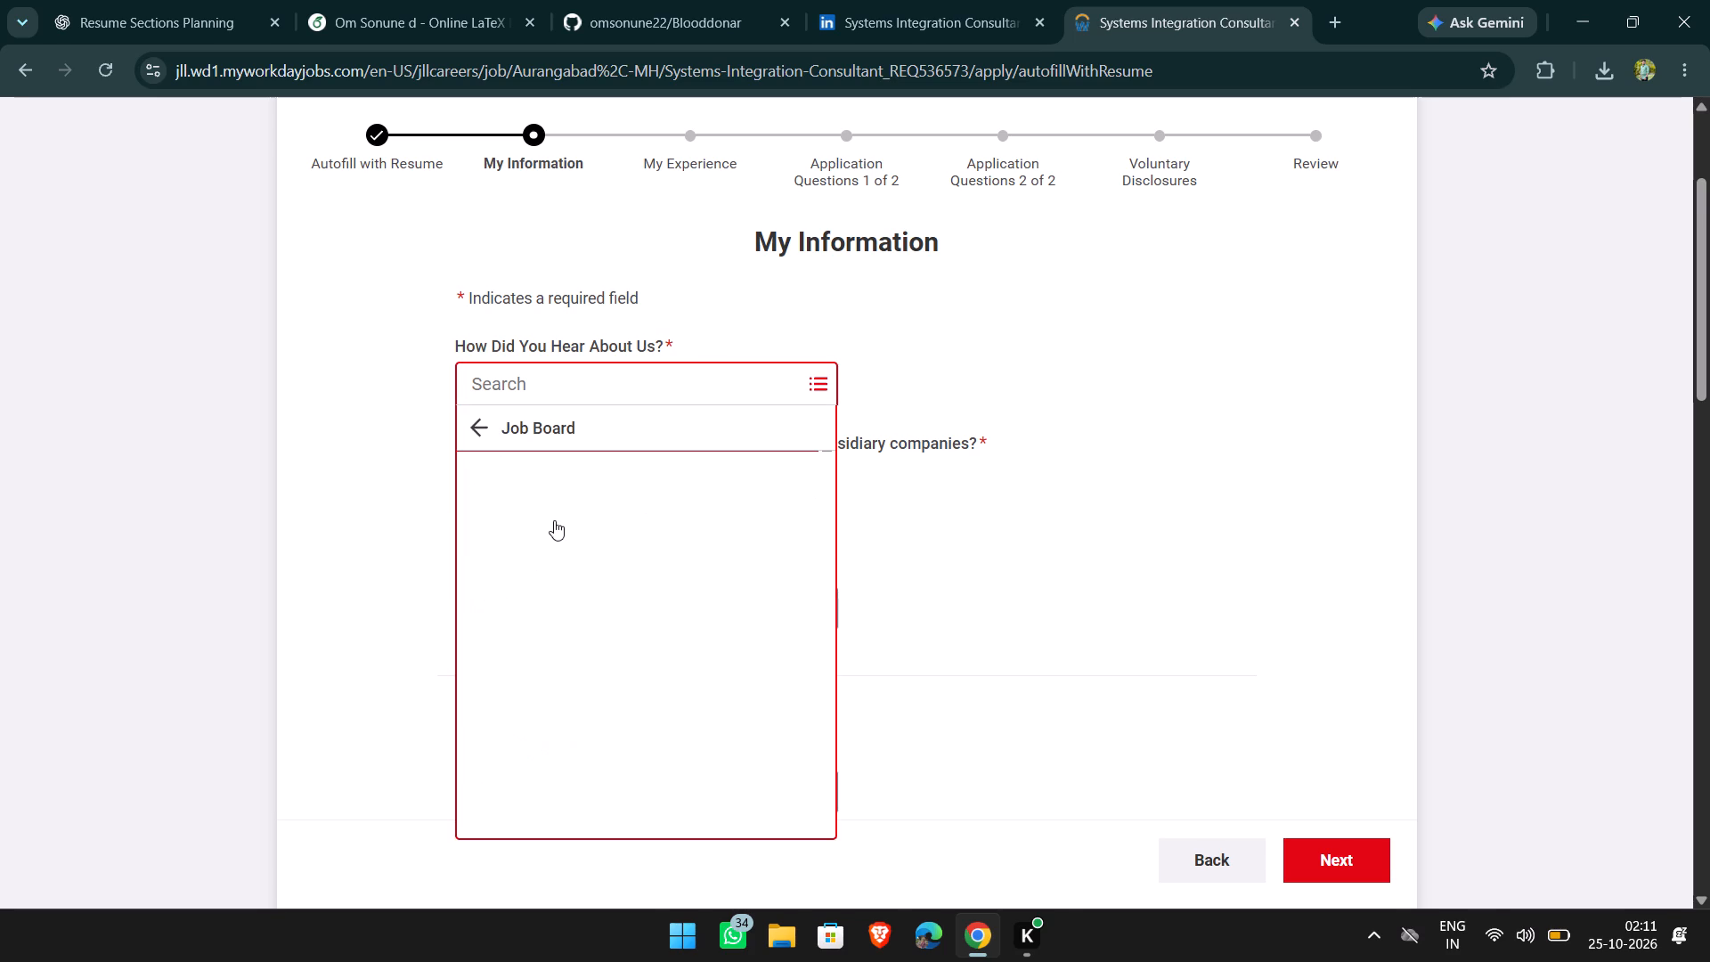
{"action": "scroll", "coordinate": [554, 520], "scroll_direction": "down", "scroll_amount": 2}
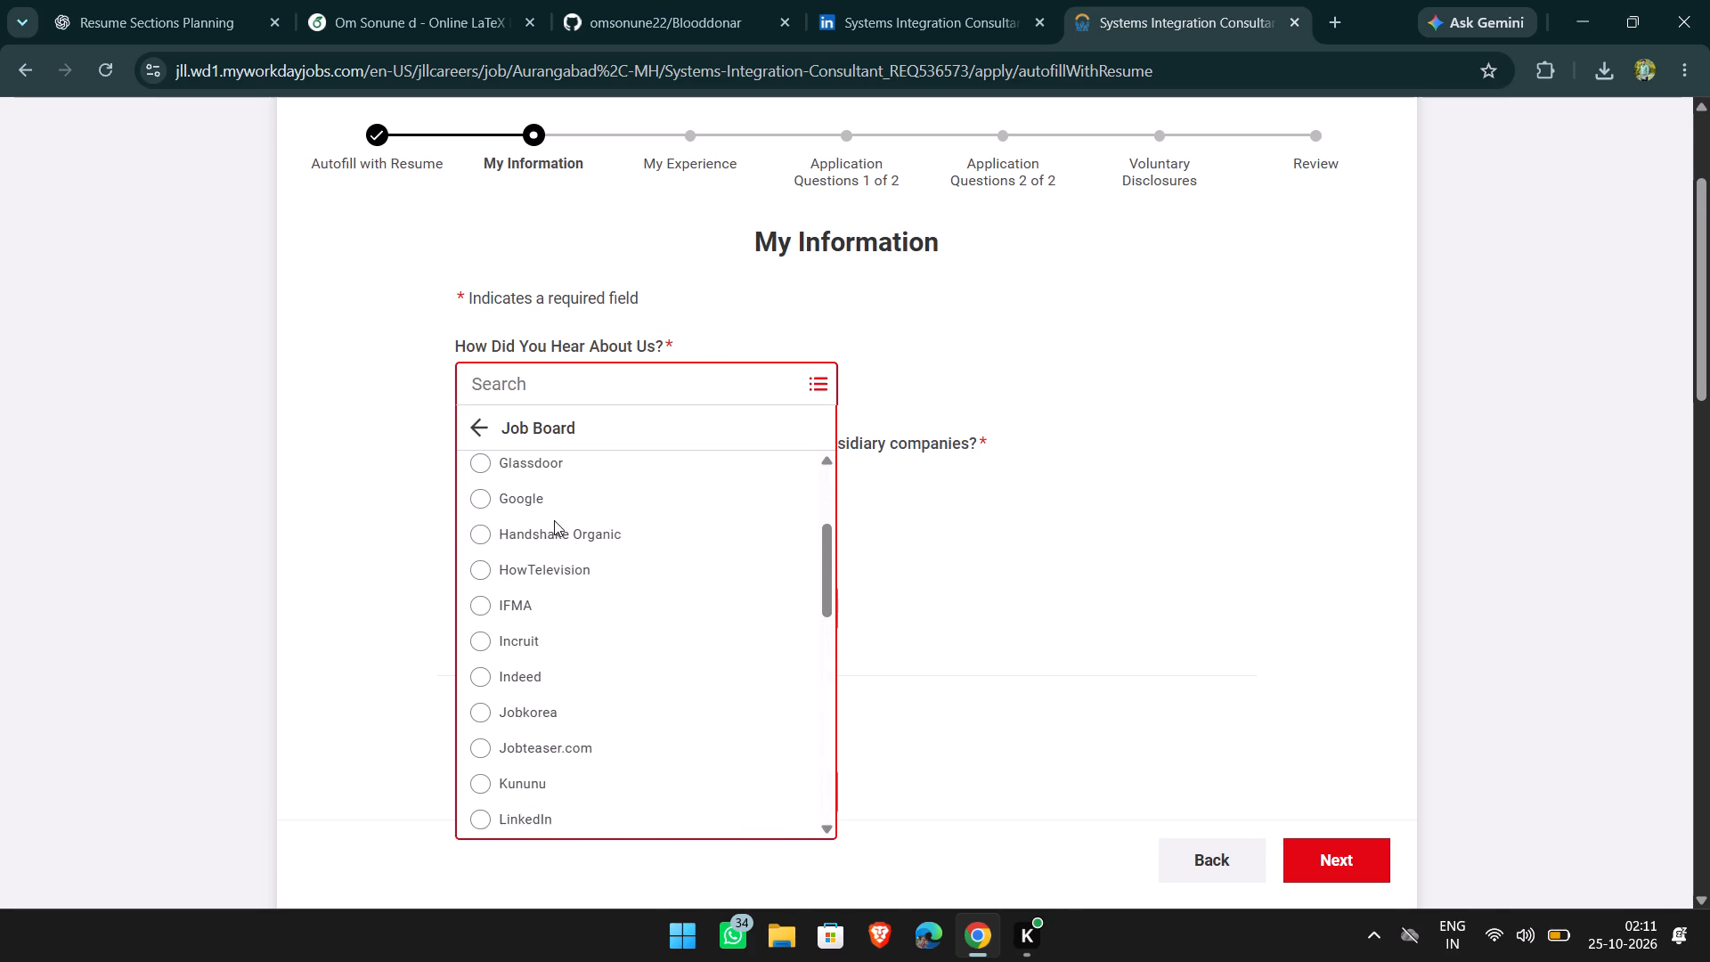
{"action": "scroll", "coordinate": [554, 520], "scroll_direction": "down", "scroll_amount": 1}
{"action": "left_click", "coordinate": [578, 696]}
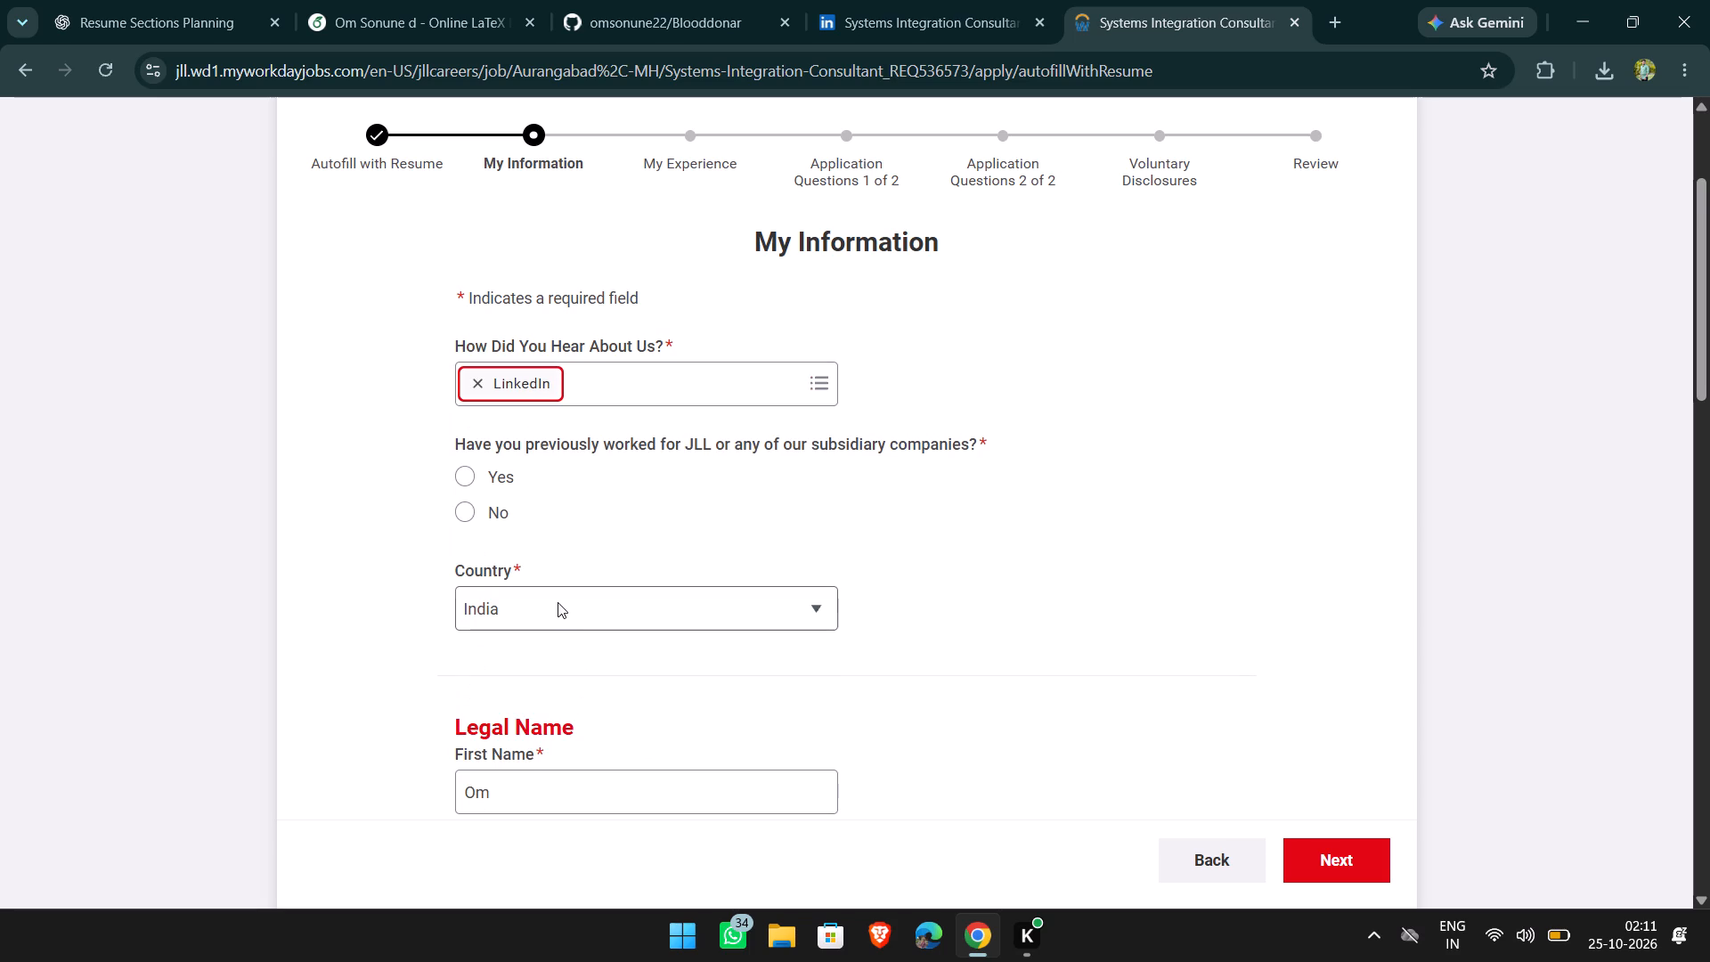
Answer No to having previously worked for JLL or its subsidiary companies, and check the Country choice.
{"action": "left_click", "coordinate": [460, 512]}
{"action": "left_click", "coordinate": [497, 597]}
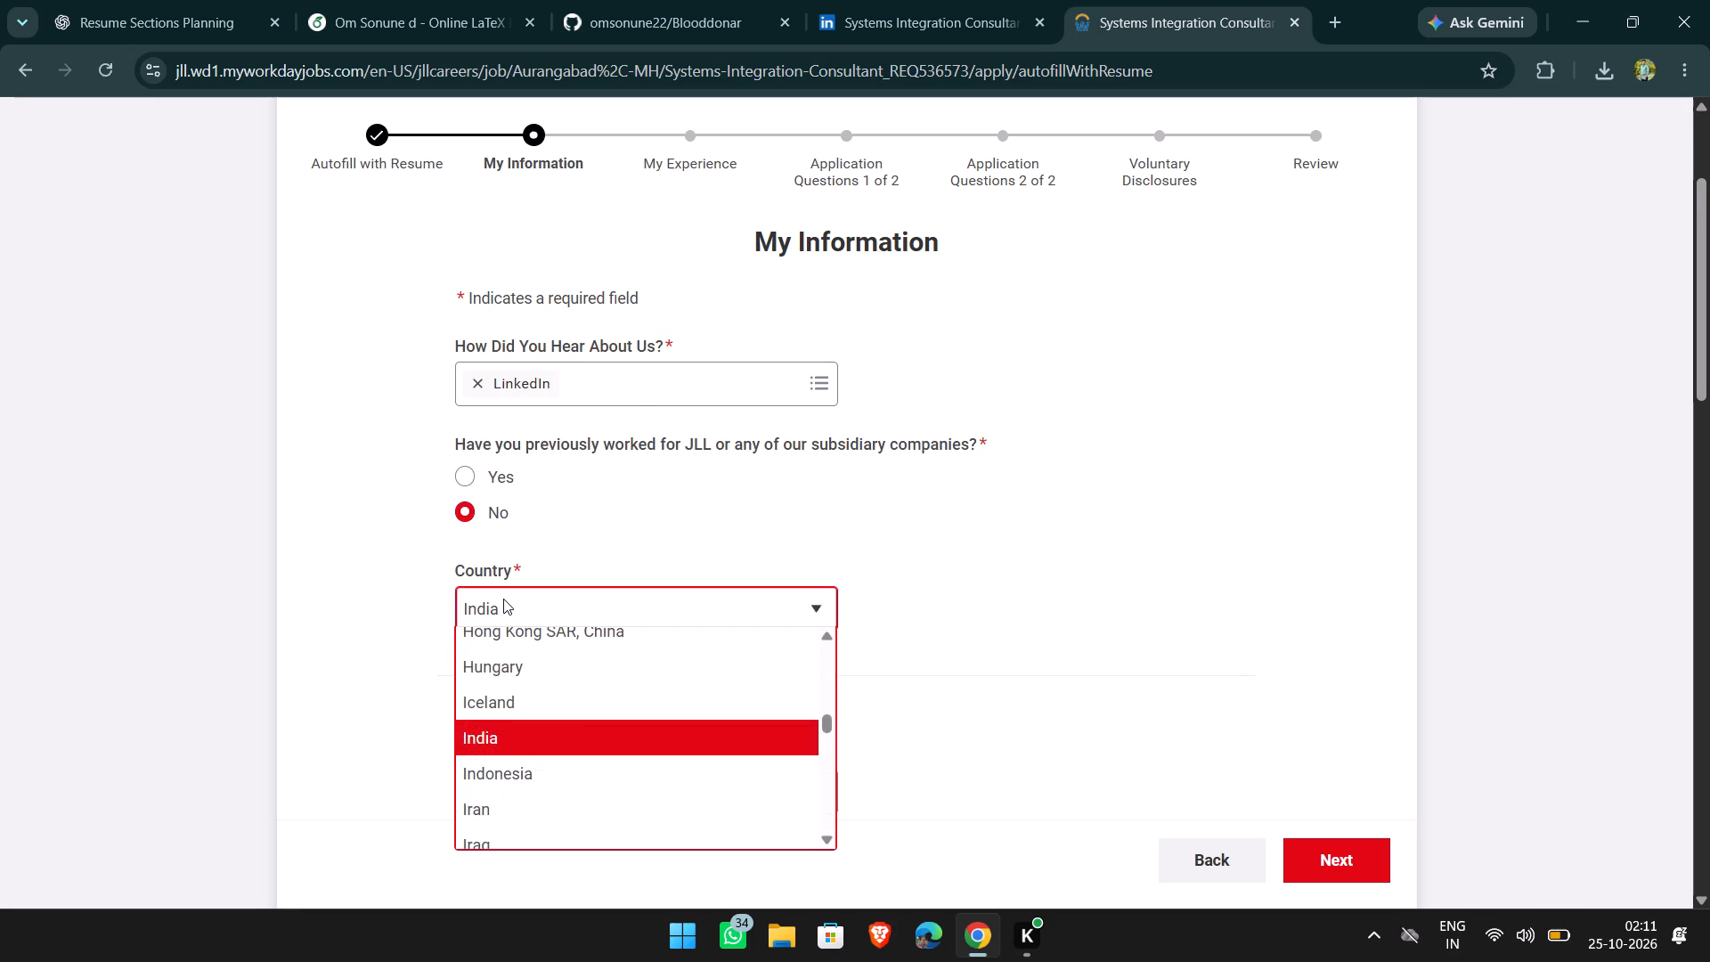
{"action": "left_click", "coordinate": [503, 599]}
Enter the applicant's first name as both Local Given Name and Local Family Name, and enable the preferred name option.
{"action": "scroll", "coordinate": [515, 687], "scroll_direction": "down", "scroll_amount": 1}
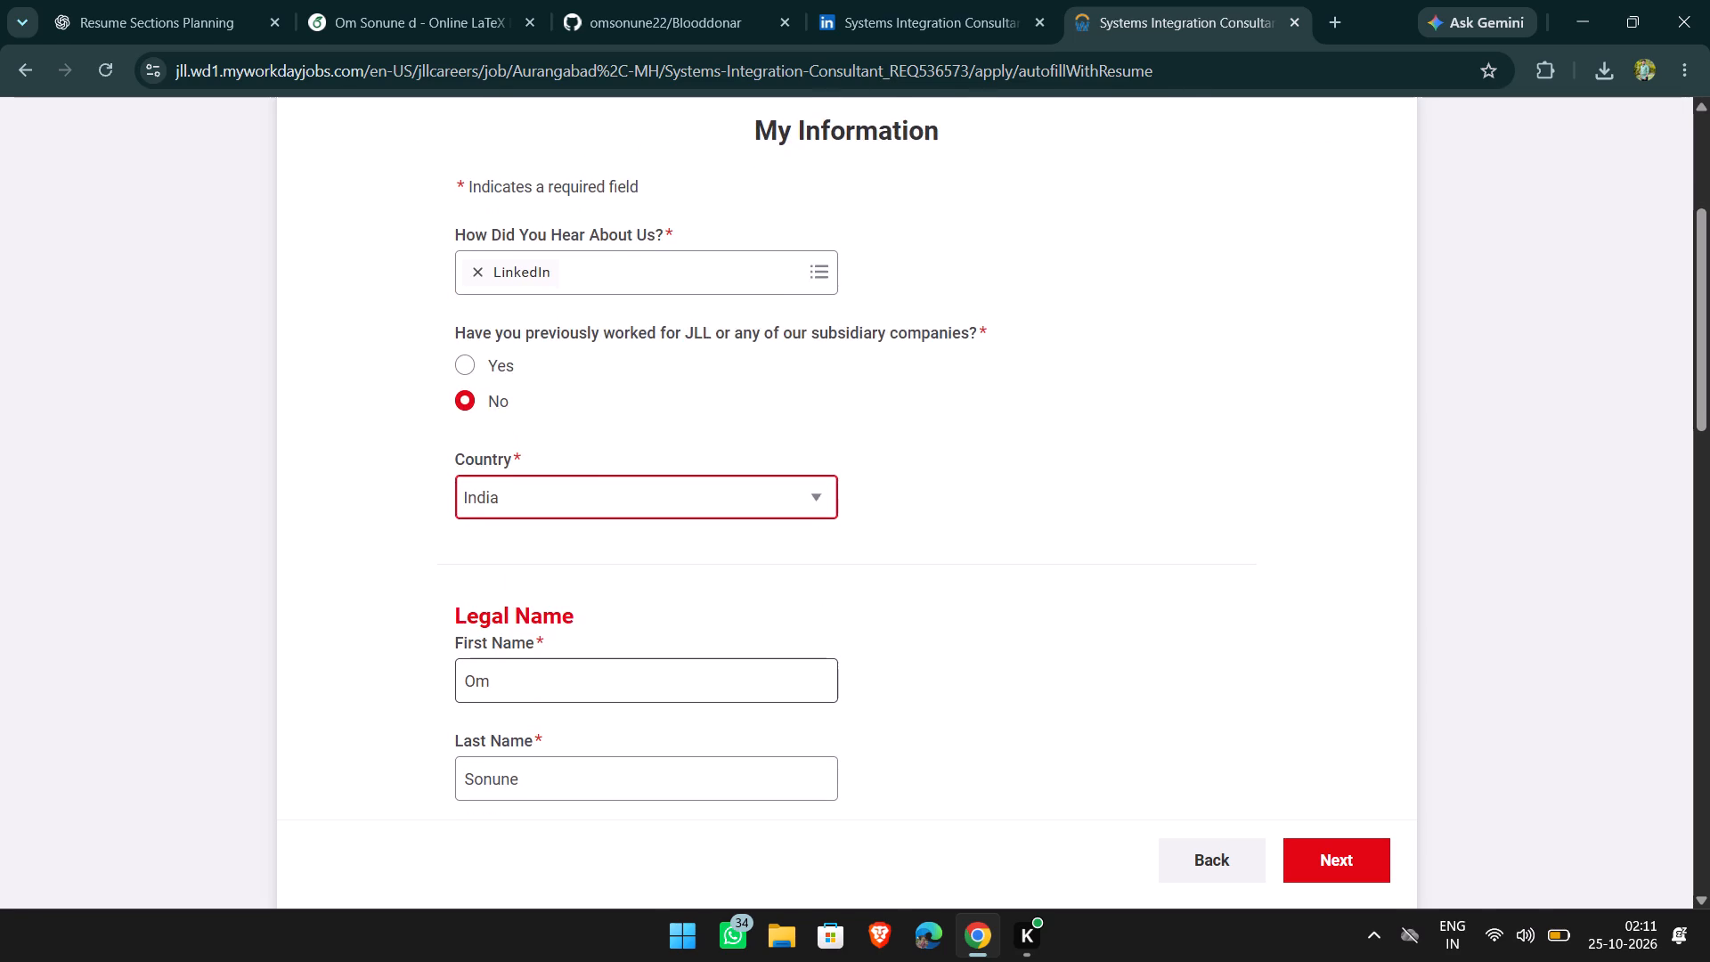
{"action": "scroll", "coordinate": [533, 673], "scroll_direction": "down", "scroll_amount": 2}
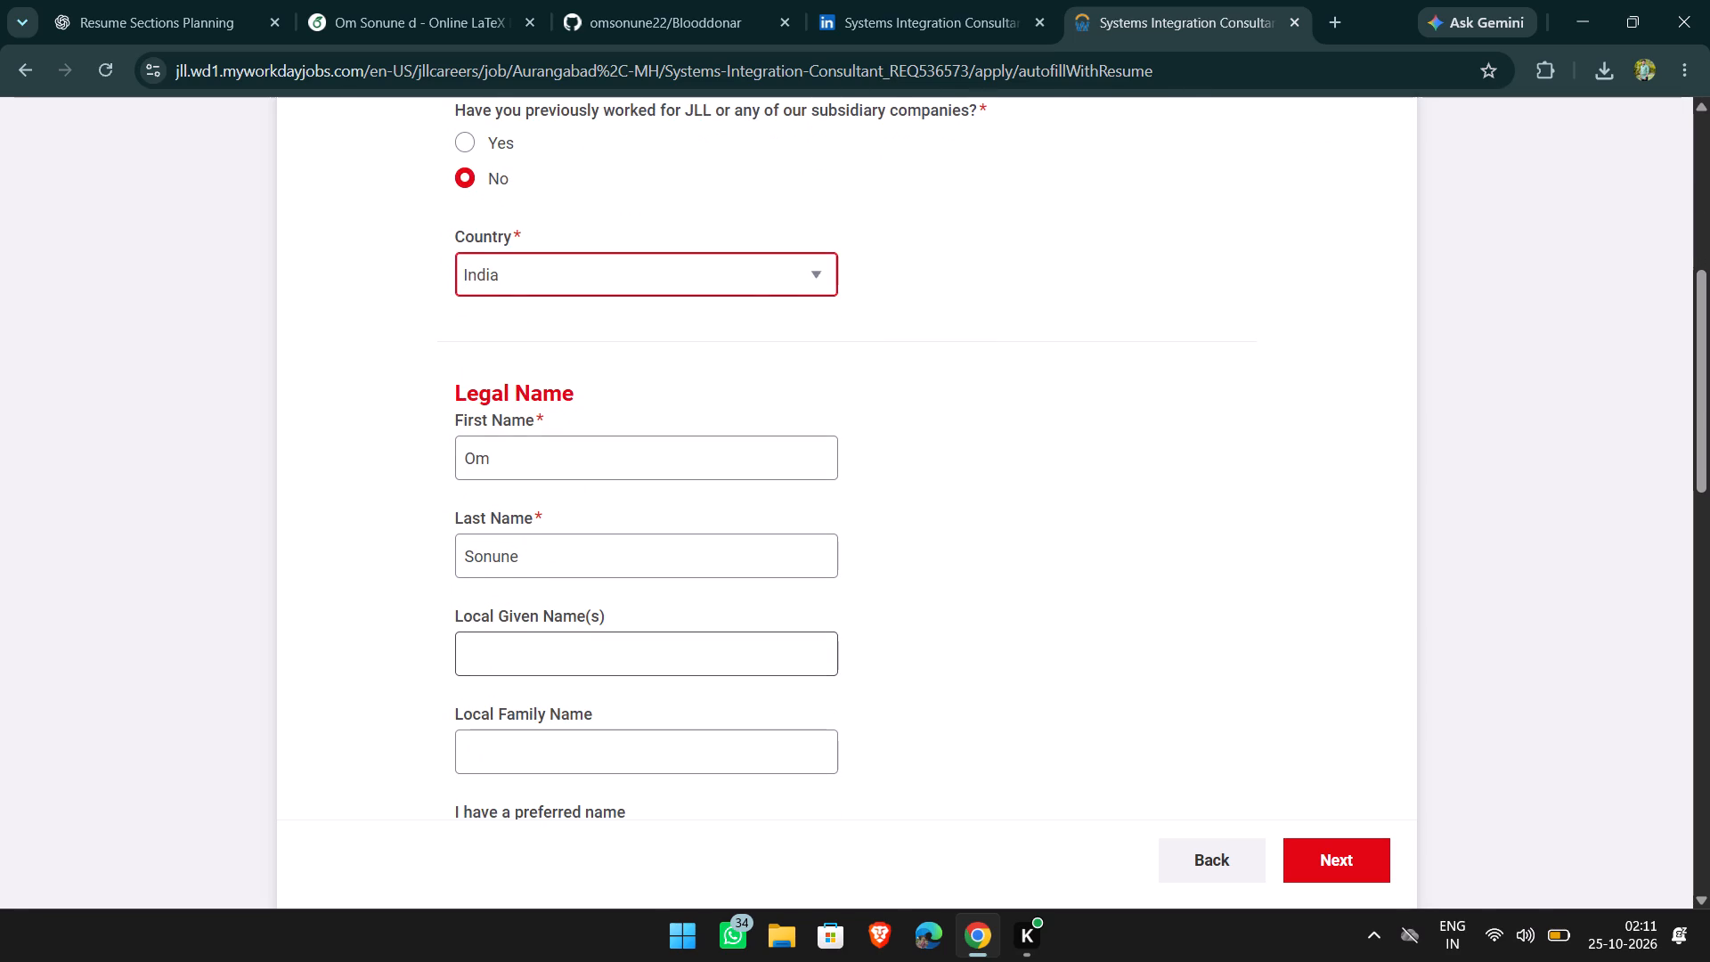
{"action": "left_click", "coordinate": [513, 665]}
{"action": "type", "text": "om"}
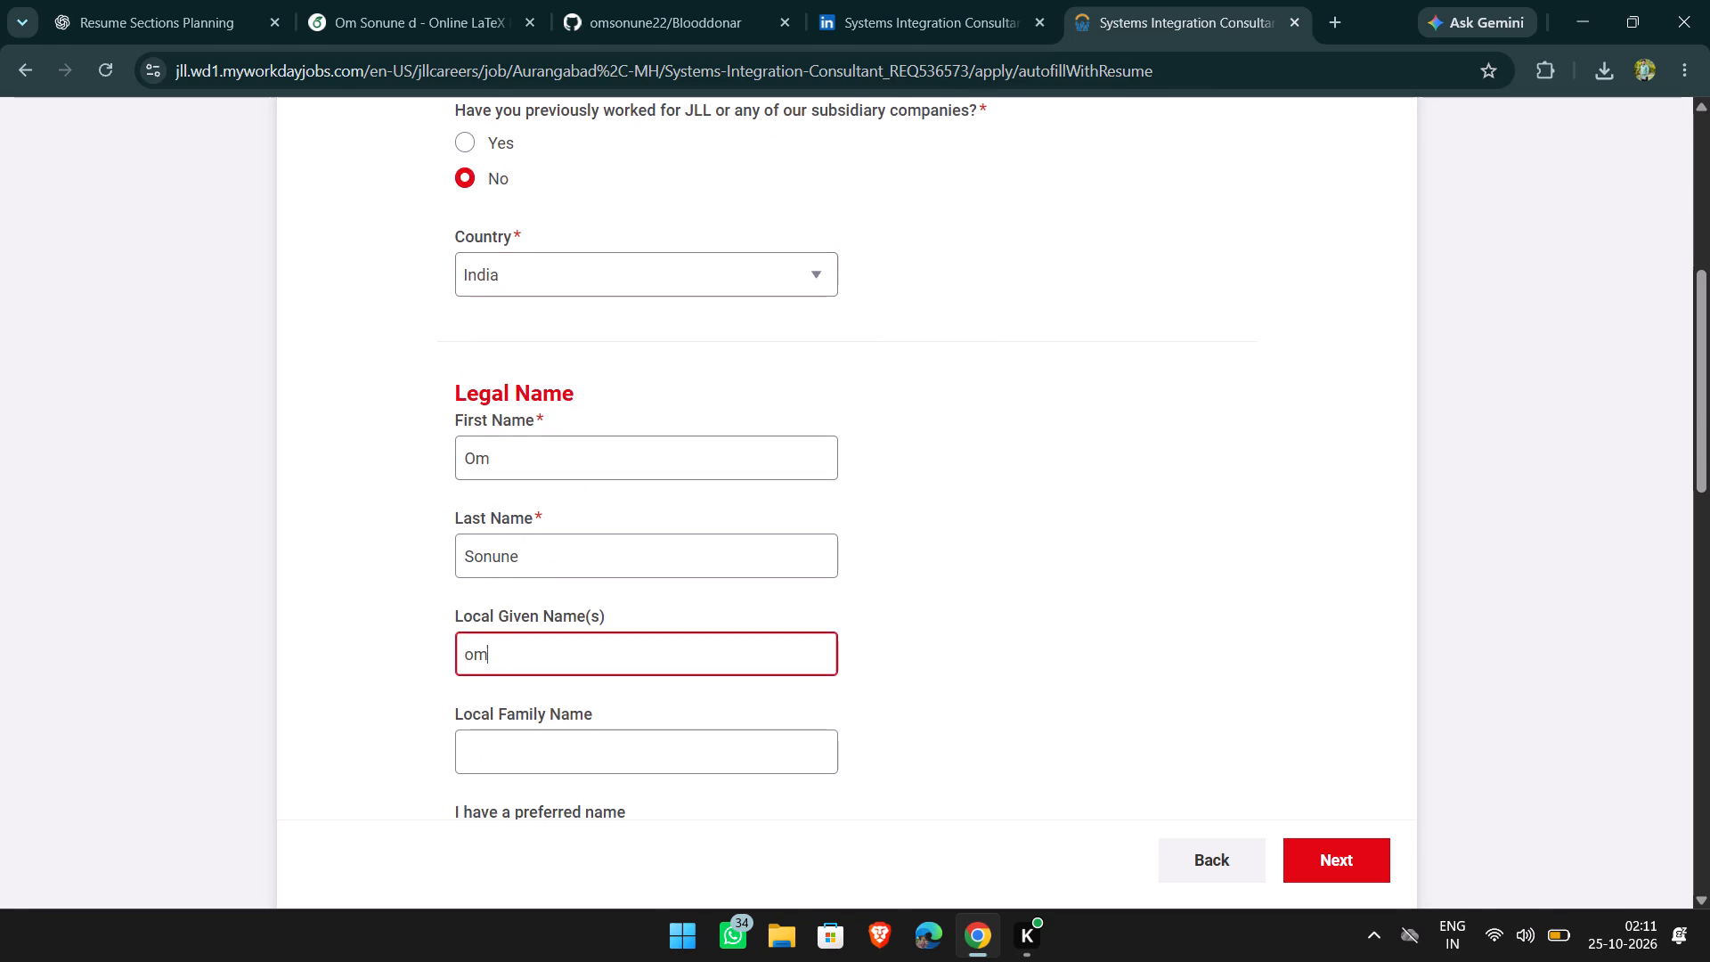
{"action": "left_click", "coordinate": [597, 752]}
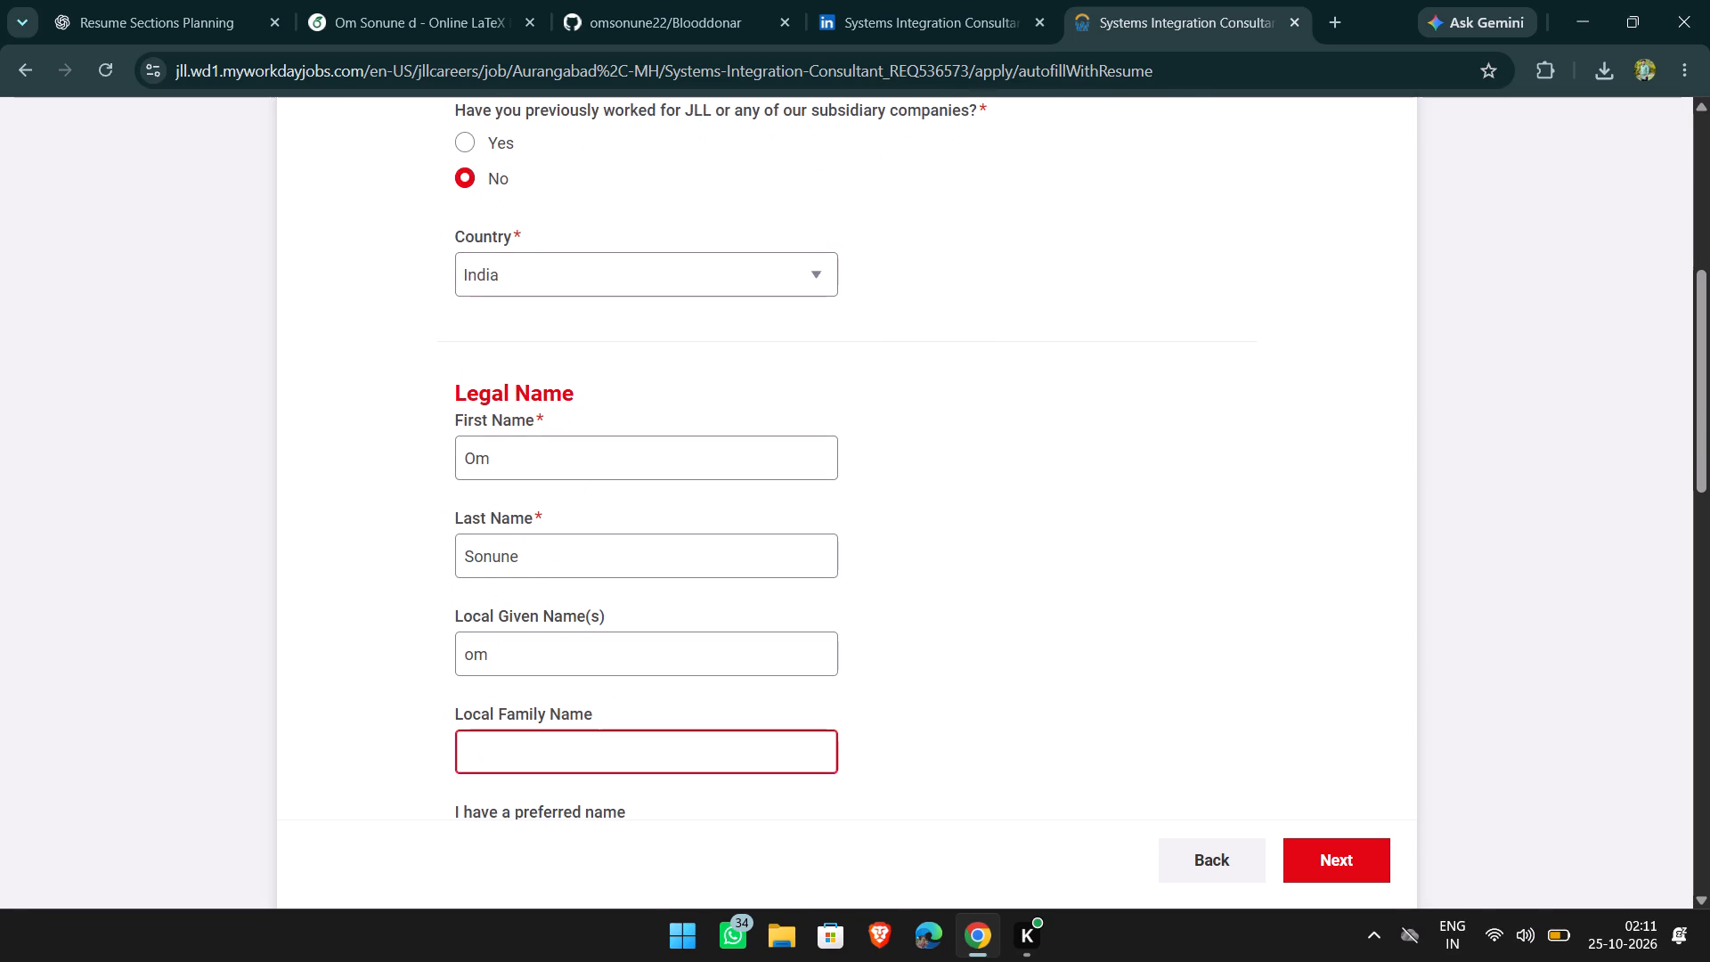
{"action": "type", "text": "om"}
{"action": "scroll", "coordinate": [985, 713], "scroll_direction": "down", "scroll_amount": 1}
{"action": "scroll", "coordinate": [889, 674], "scroll_direction": "down", "scroll_amount": 1}
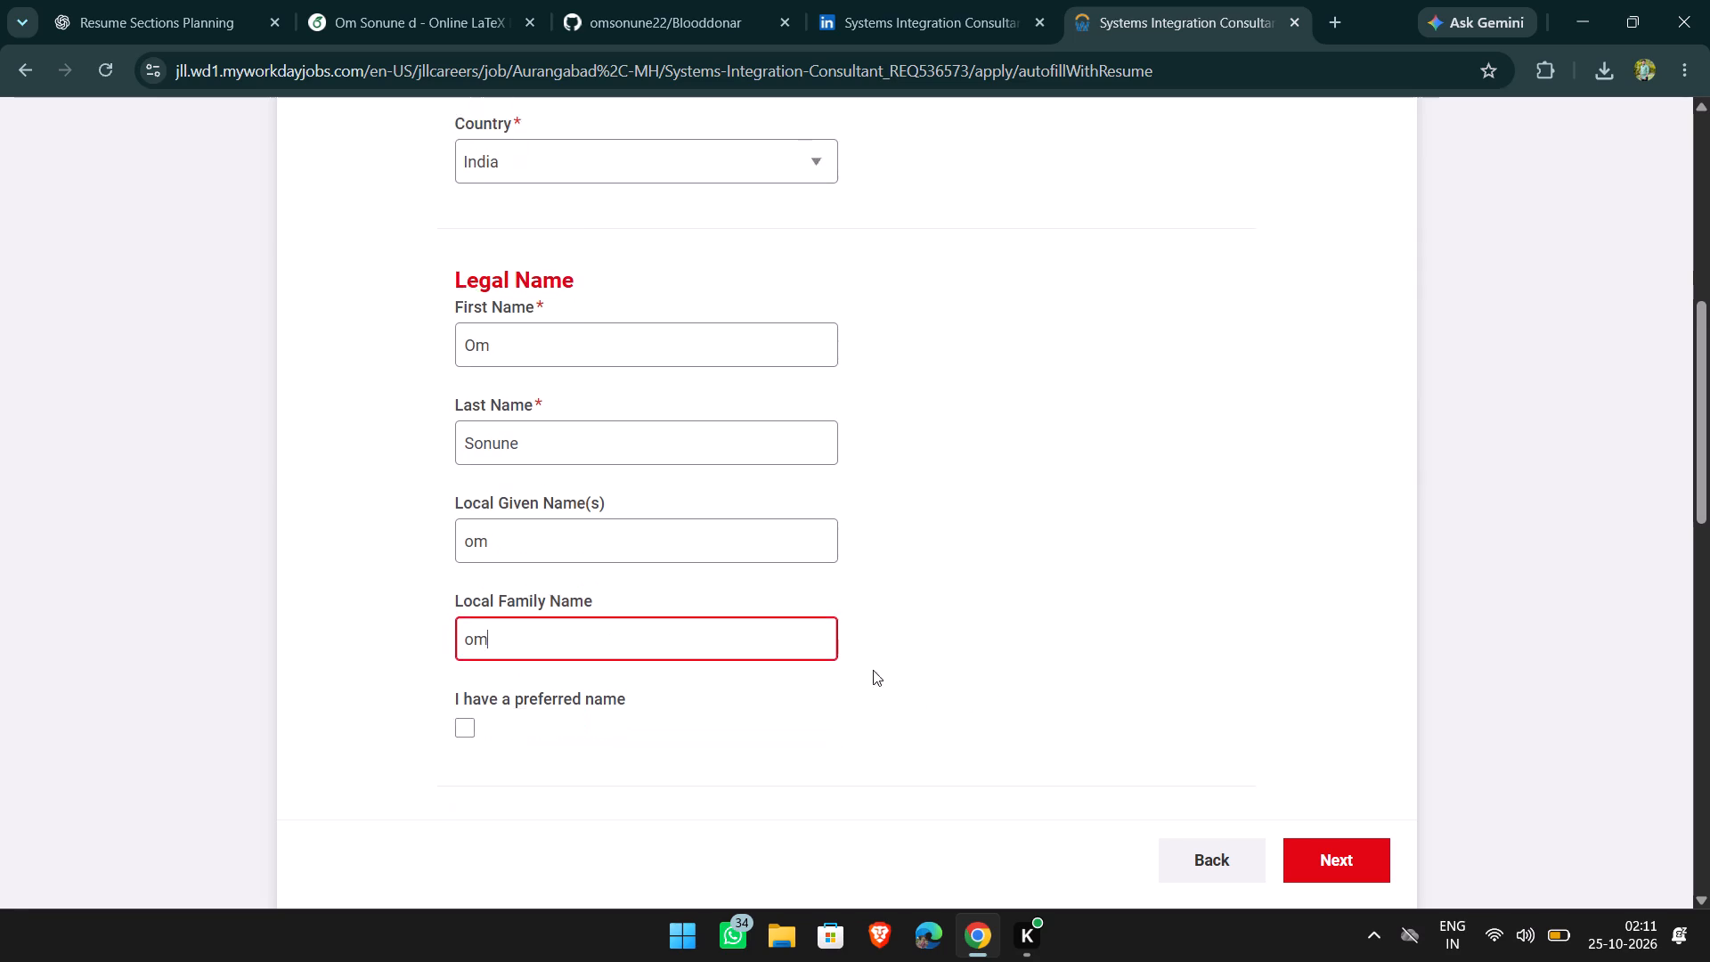
{"action": "left_click", "coordinate": [457, 624]}
Fill in the applicant's address line, city and postal code in the Address section.
{"action": "scroll", "coordinate": [617, 680], "scroll_direction": "down", "scroll_amount": 2}
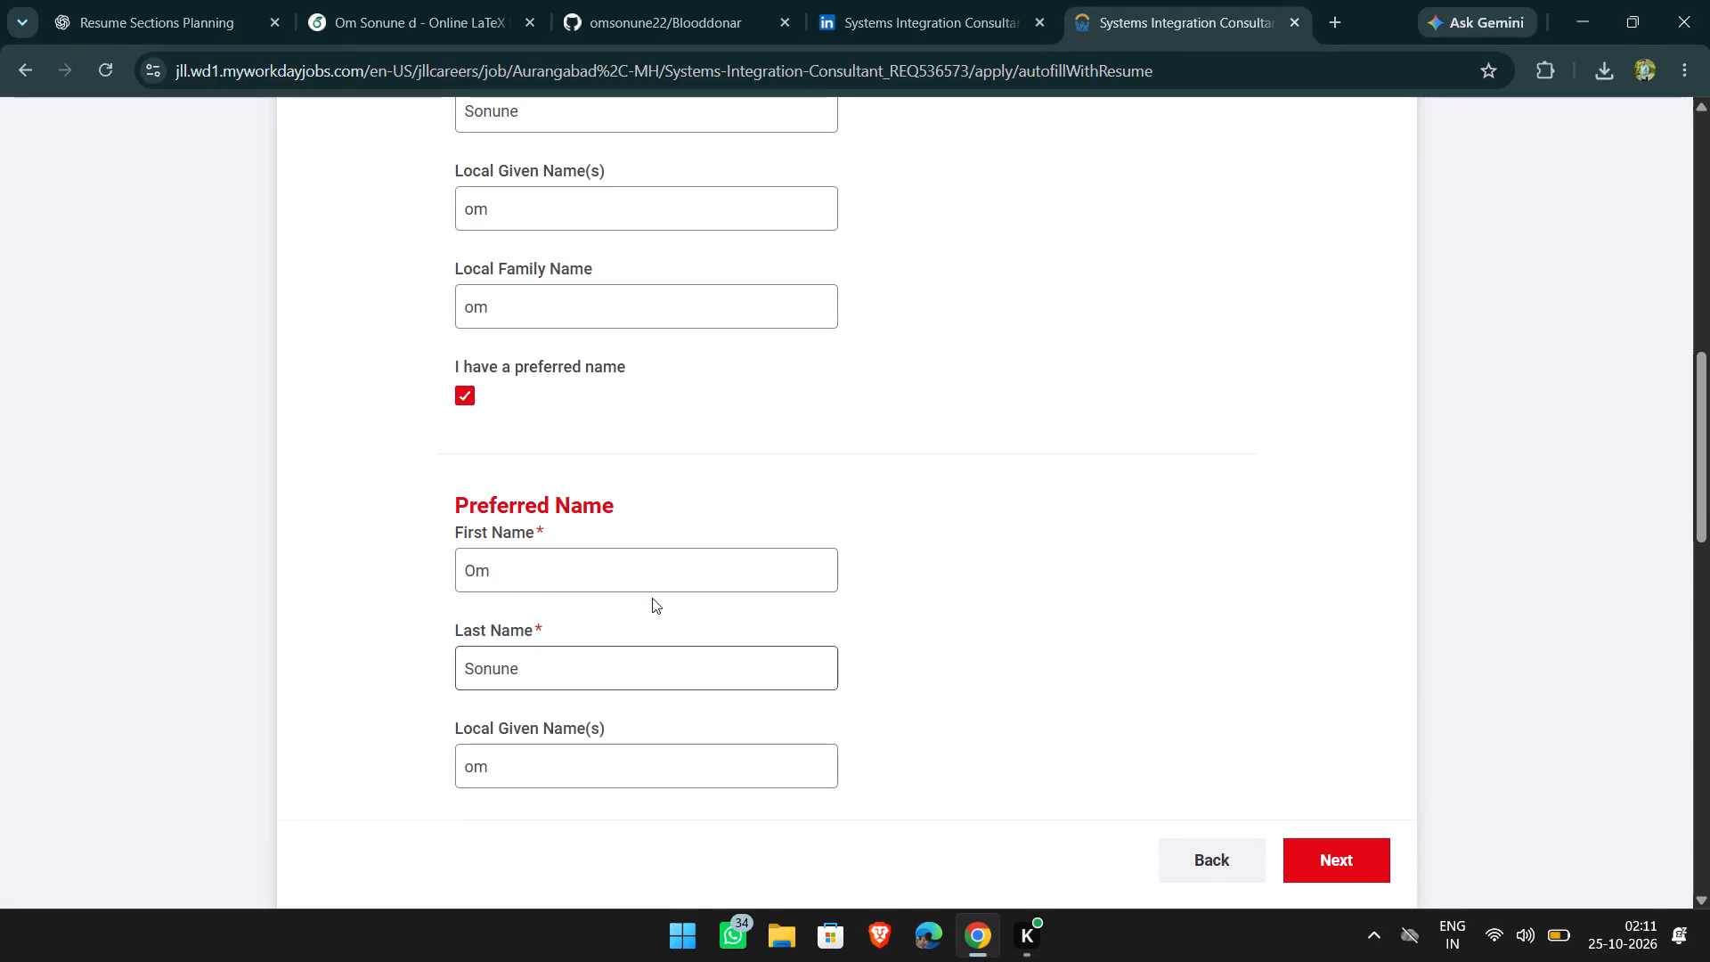
{"action": "scroll", "coordinate": [652, 575], "scroll_direction": "down", "scroll_amount": 1}
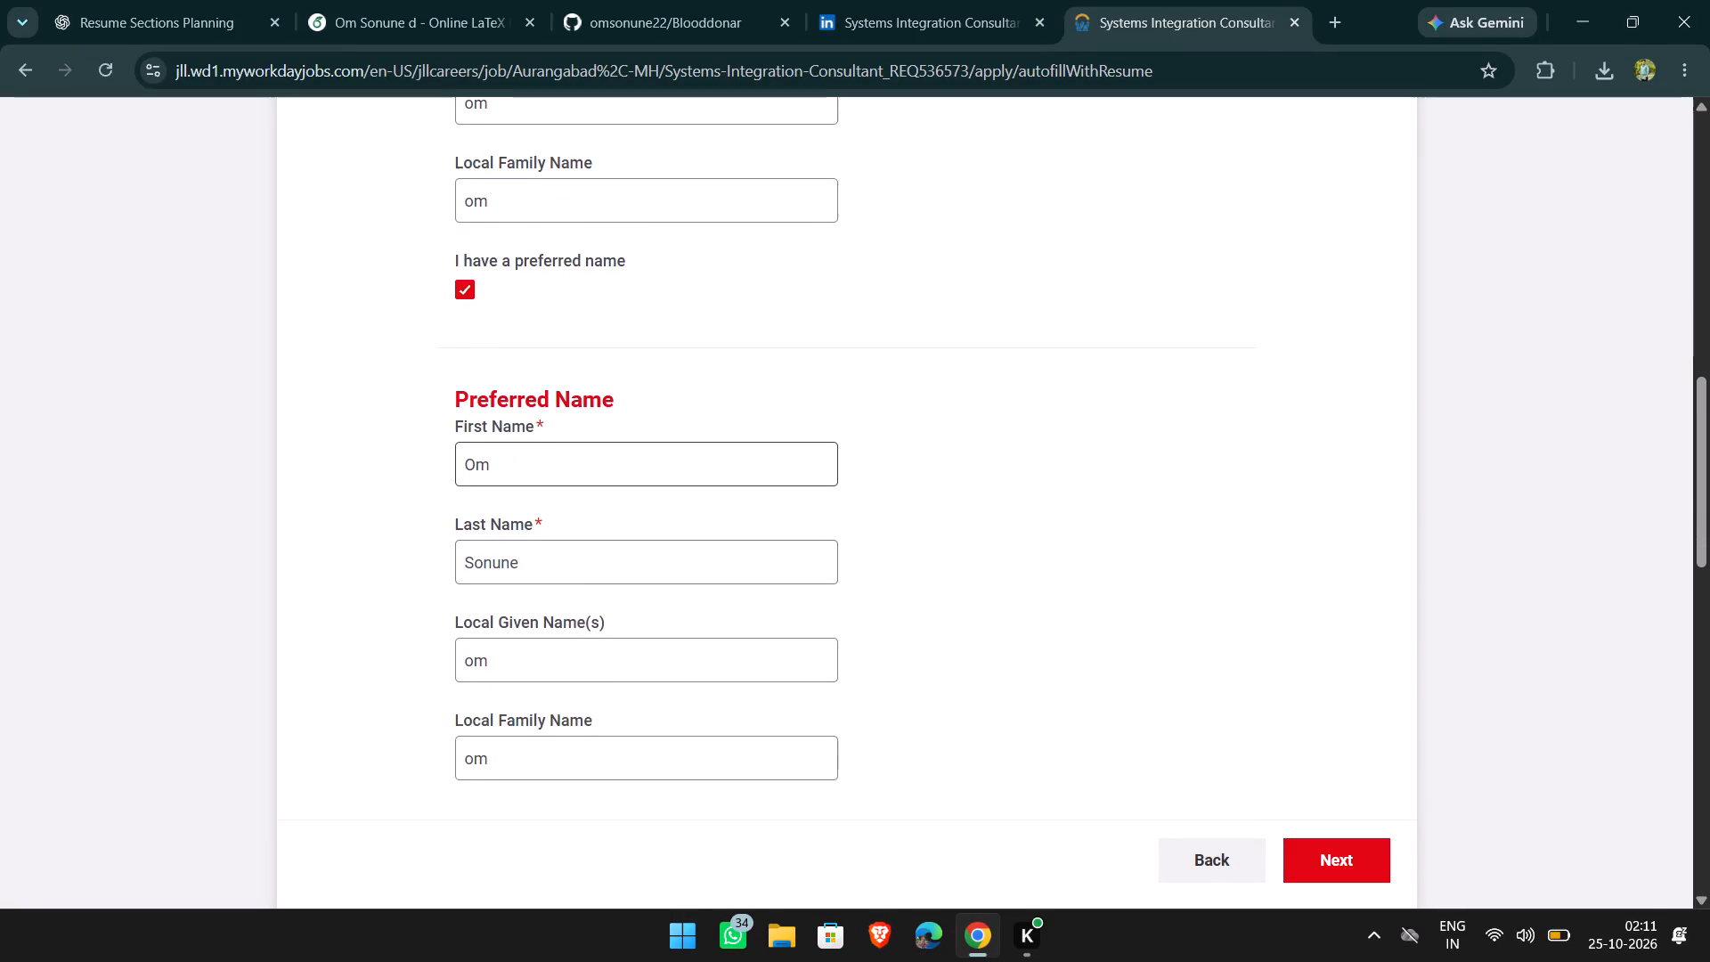
{"action": "scroll", "coordinate": [652, 575], "scroll_direction": "down", "scroll_amount": 3}
{"action": "left_click", "coordinate": [608, 601]}
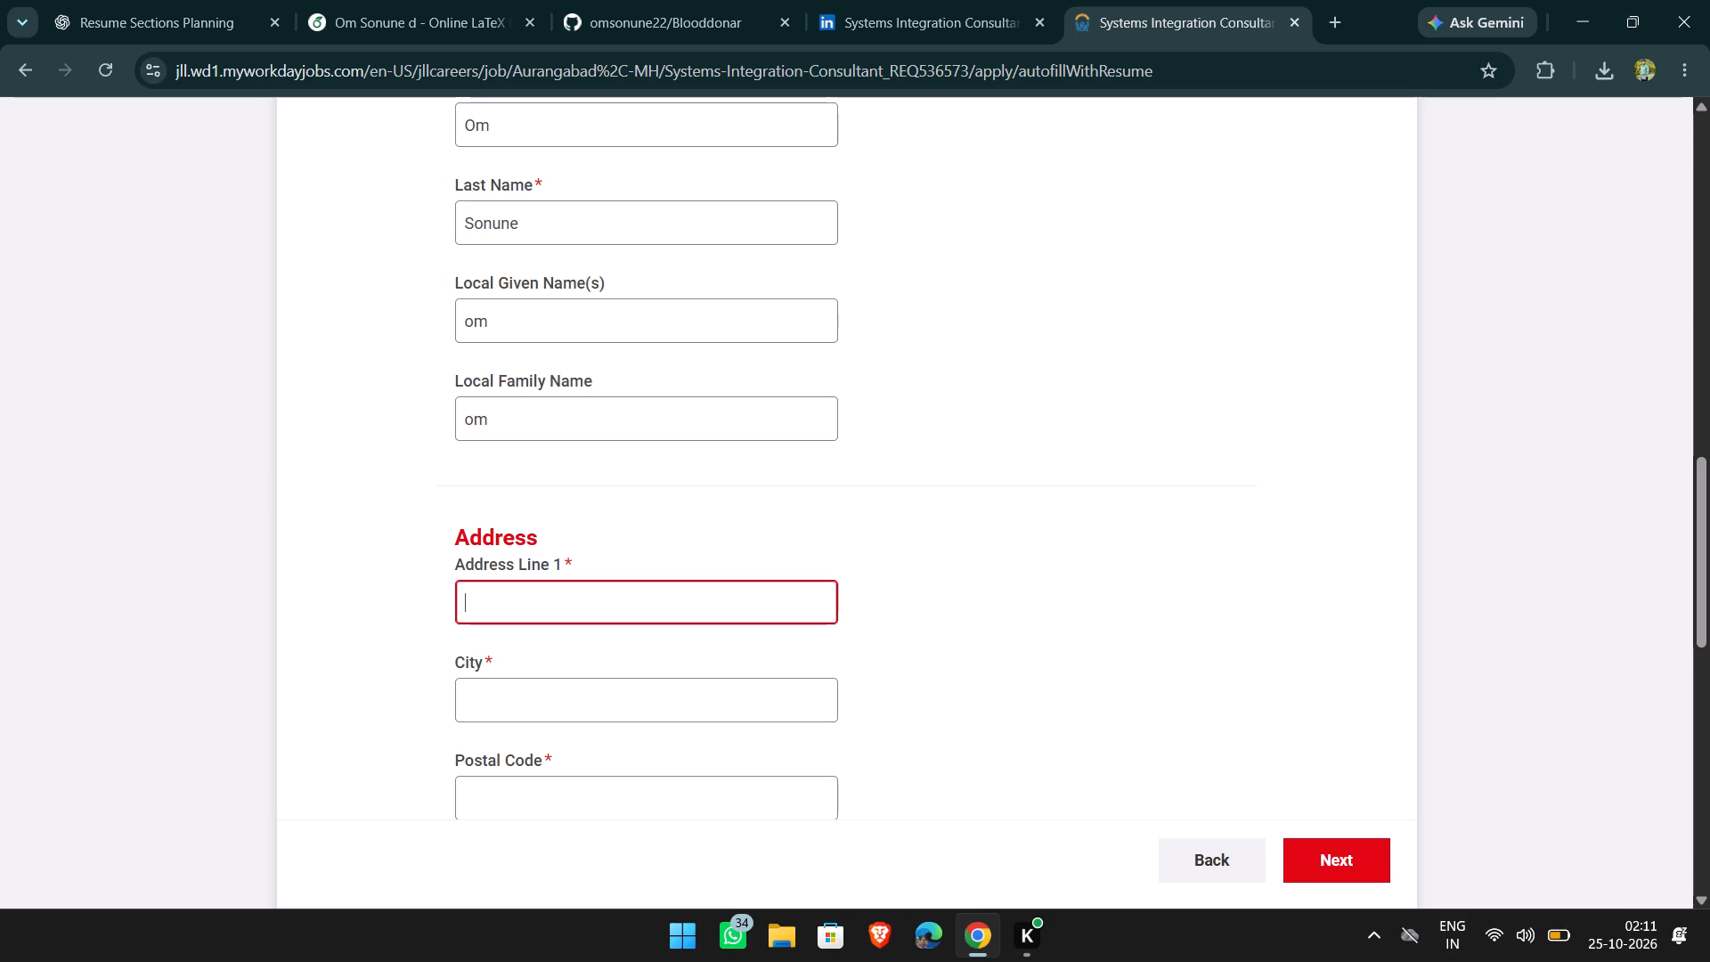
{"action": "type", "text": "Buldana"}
{"action": "left_click", "coordinate": [582, 705]}
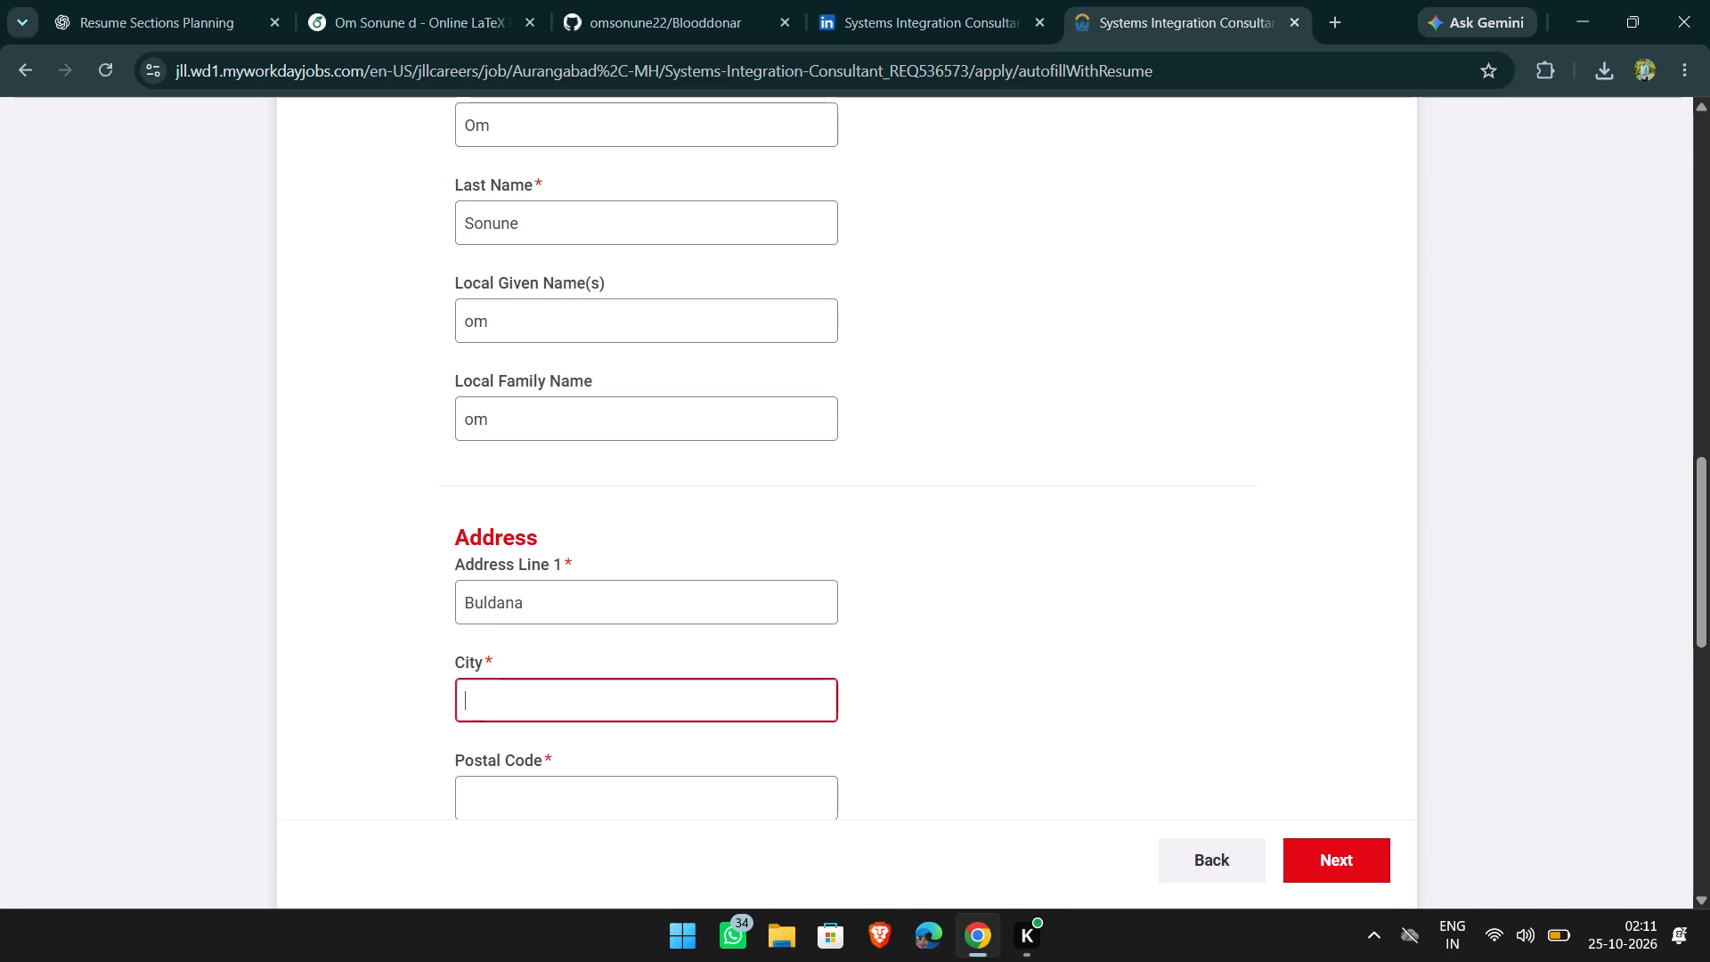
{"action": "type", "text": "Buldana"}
{"action": "scroll", "coordinate": [578, 695], "scroll_direction": "down", "scroll_amount": 2}
{"action": "left_click", "coordinate": [639, 584]}
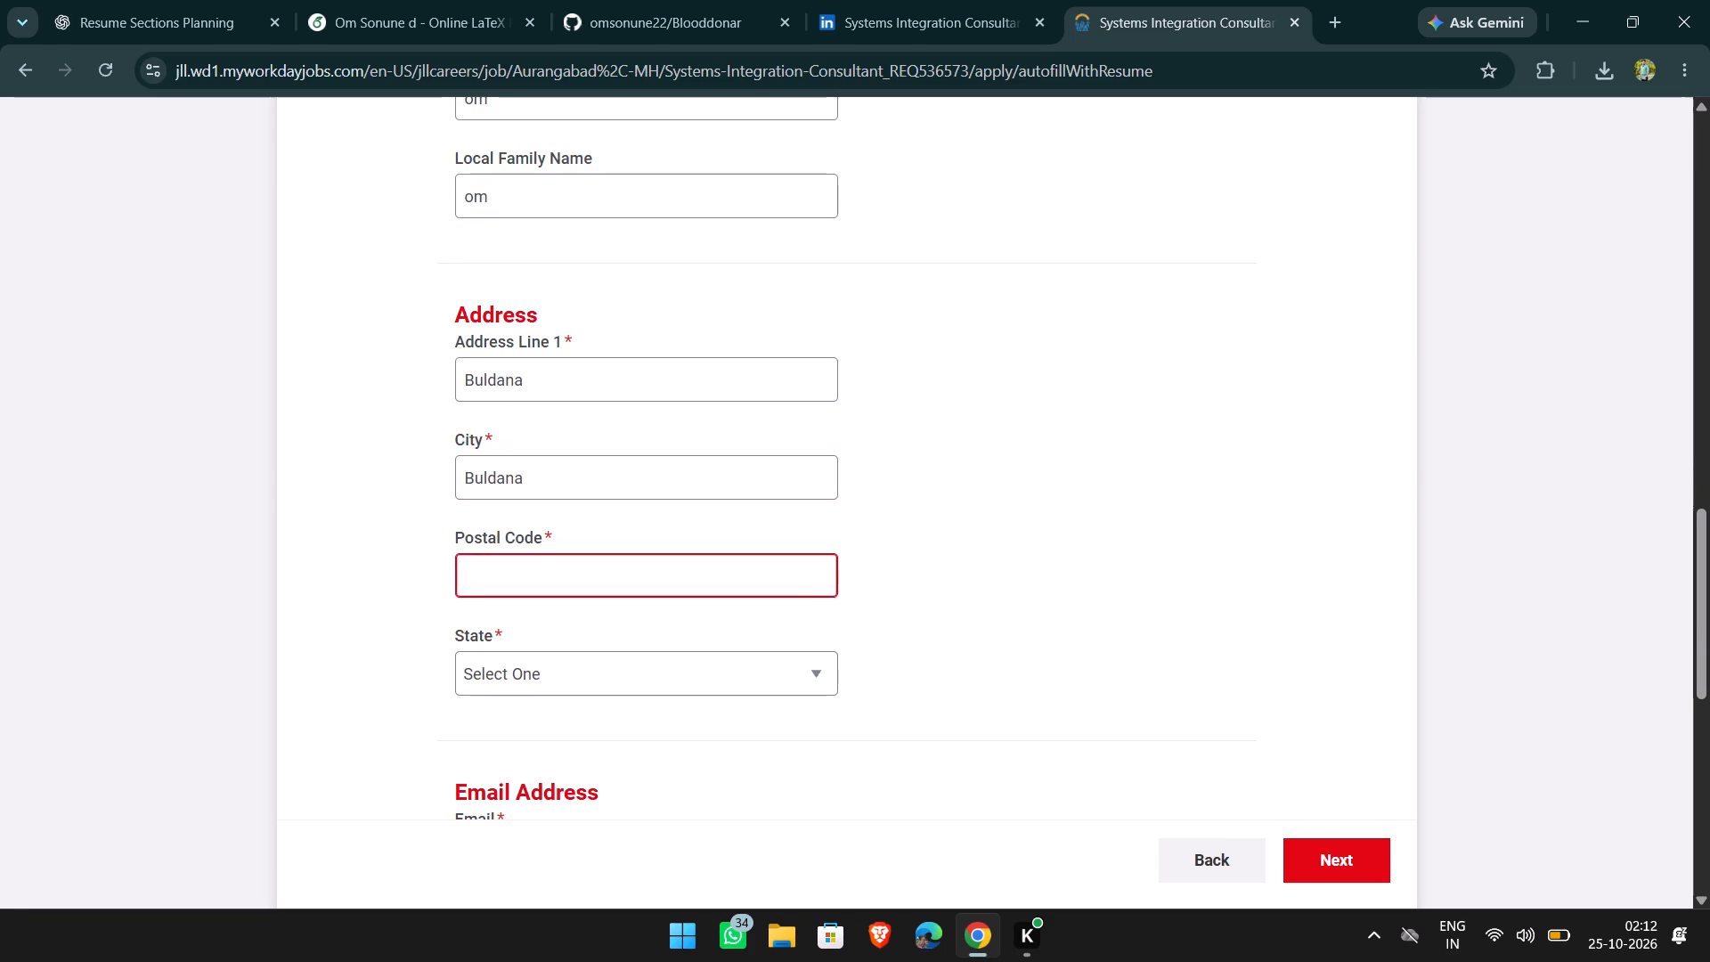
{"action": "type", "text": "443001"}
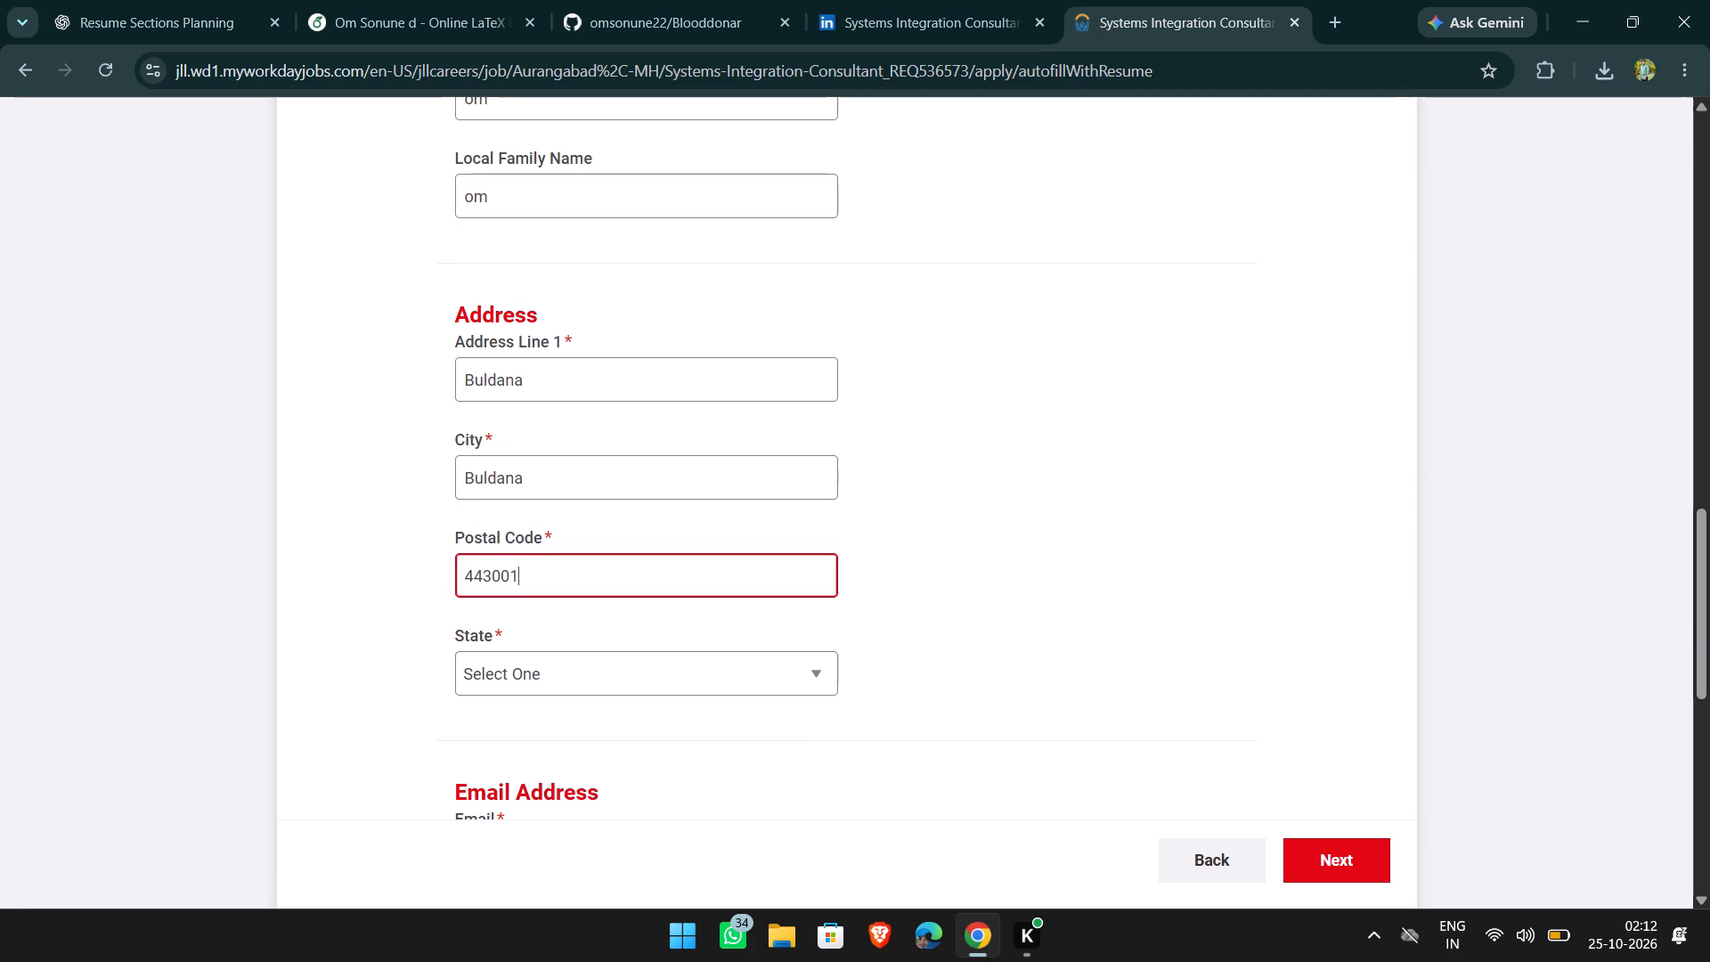
Set the State in the Address section to Mahārāshtra.
{"action": "left_click", "coordinate": [570, 681]}
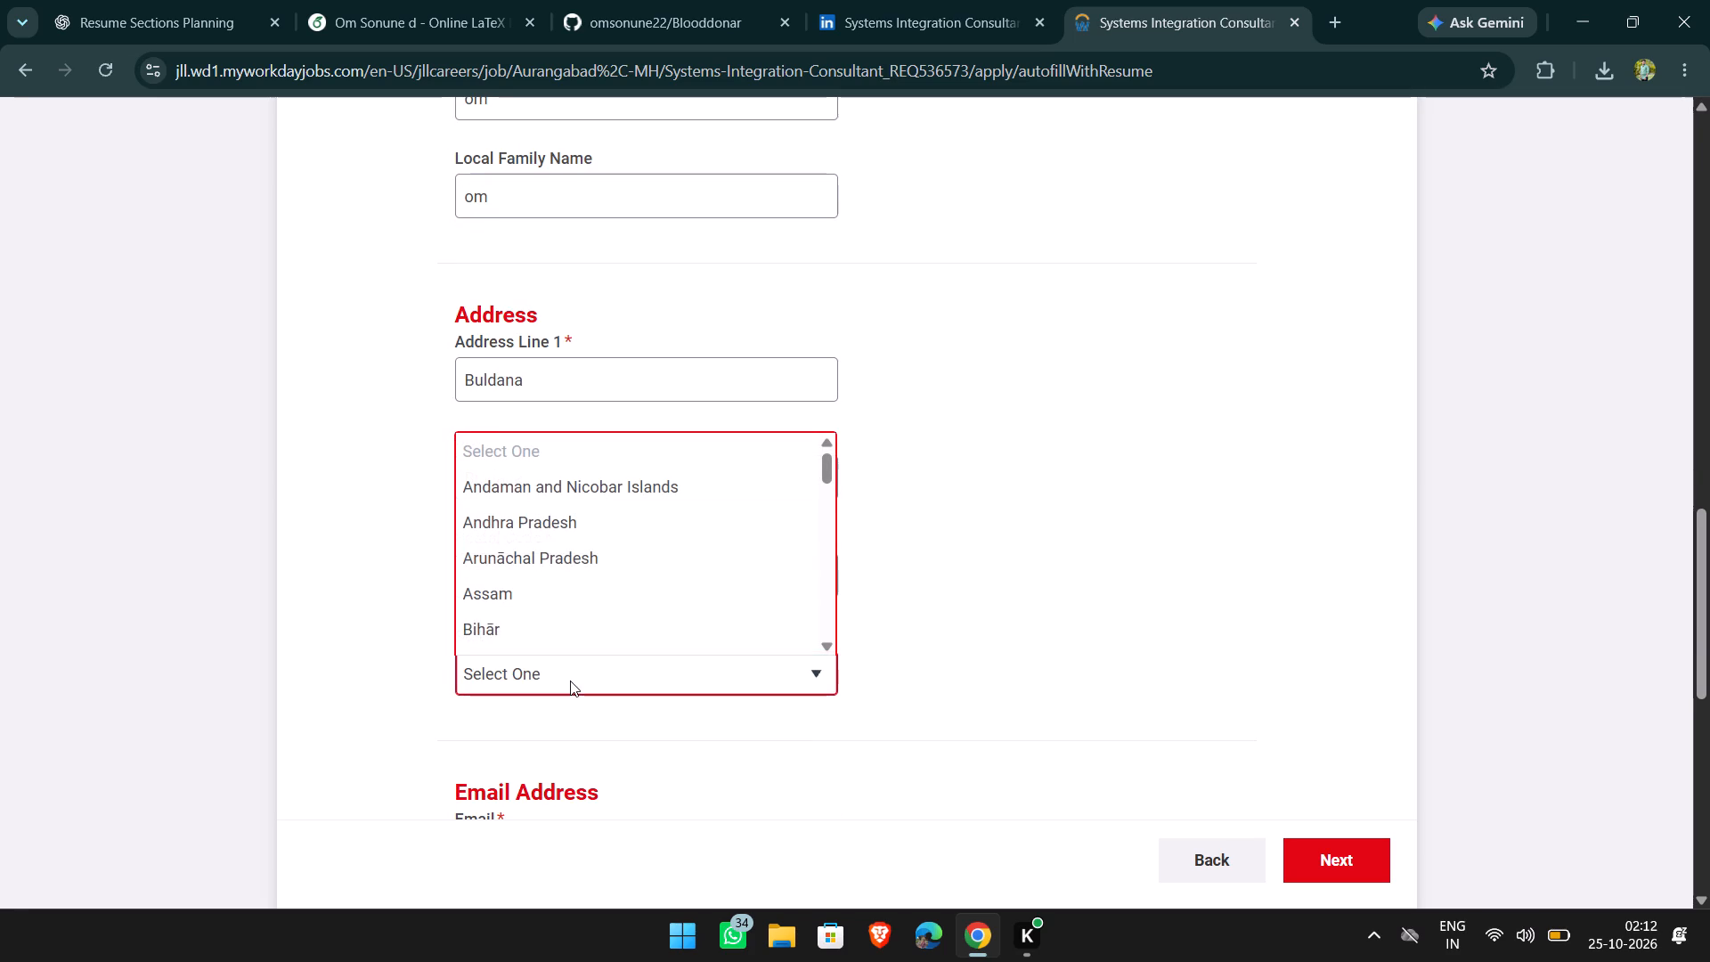
{"action": "scroll", "coordinate": [557, 602], "scroll_direction": "down", "scroll_amount": 2}
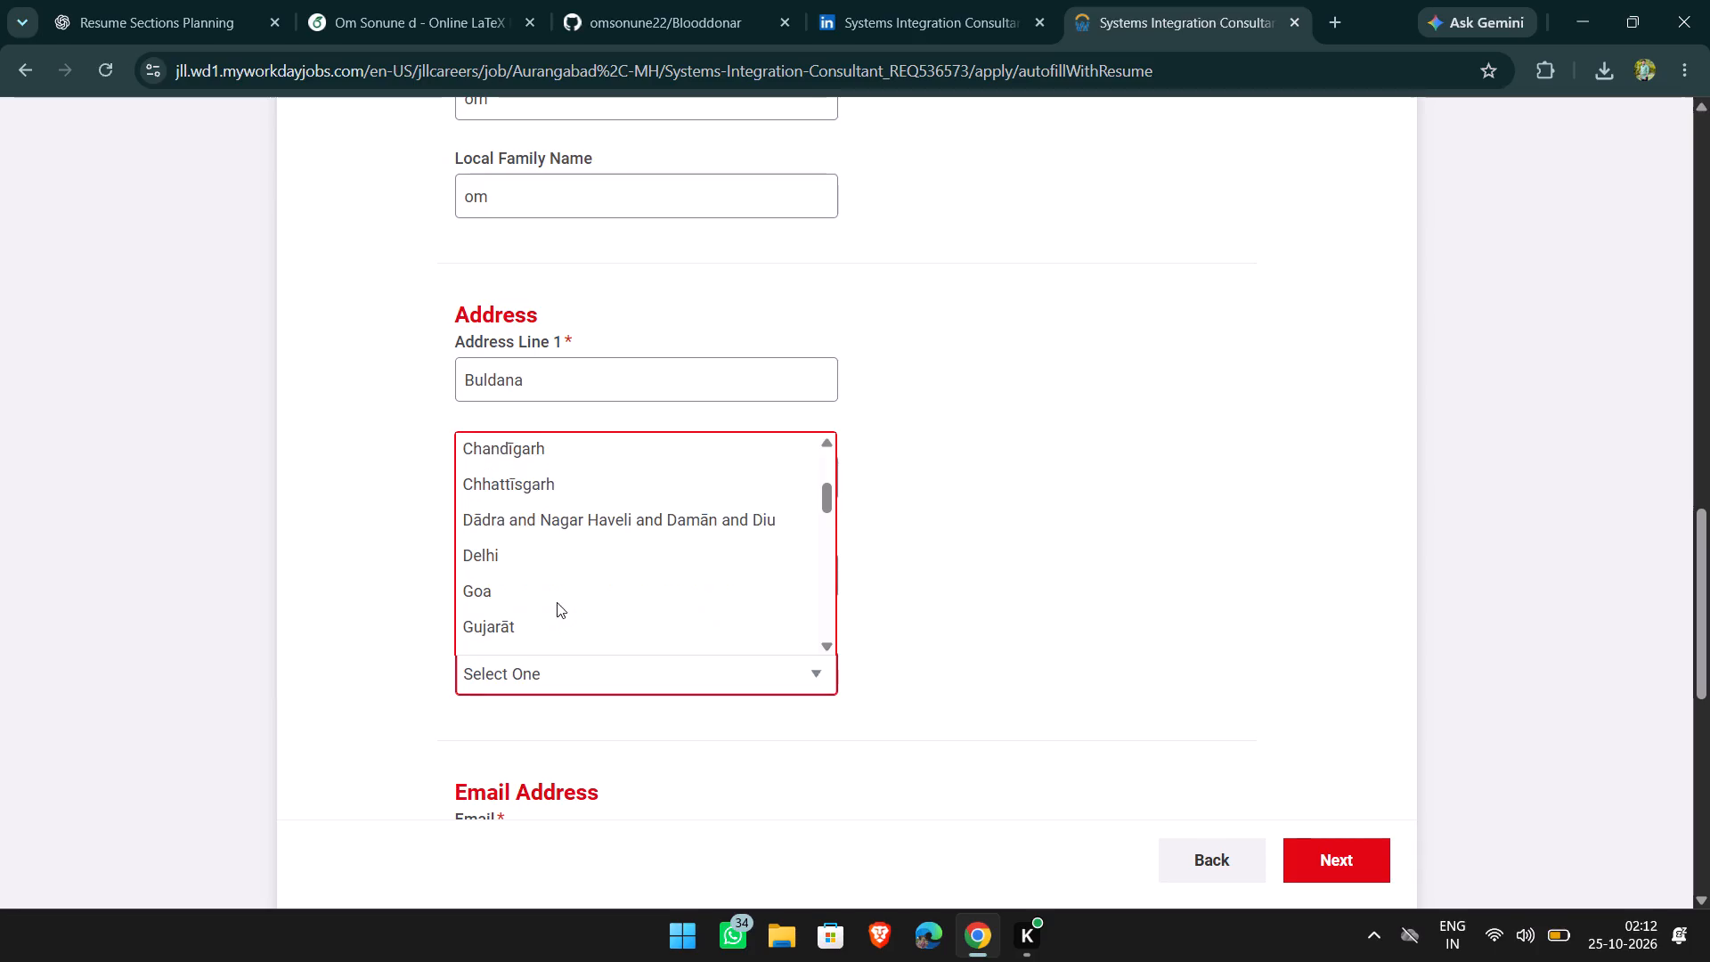
{"action": "scroll", "coordinate": [557, 565], "scroll_direction": "down", "scroll_amount": 4}
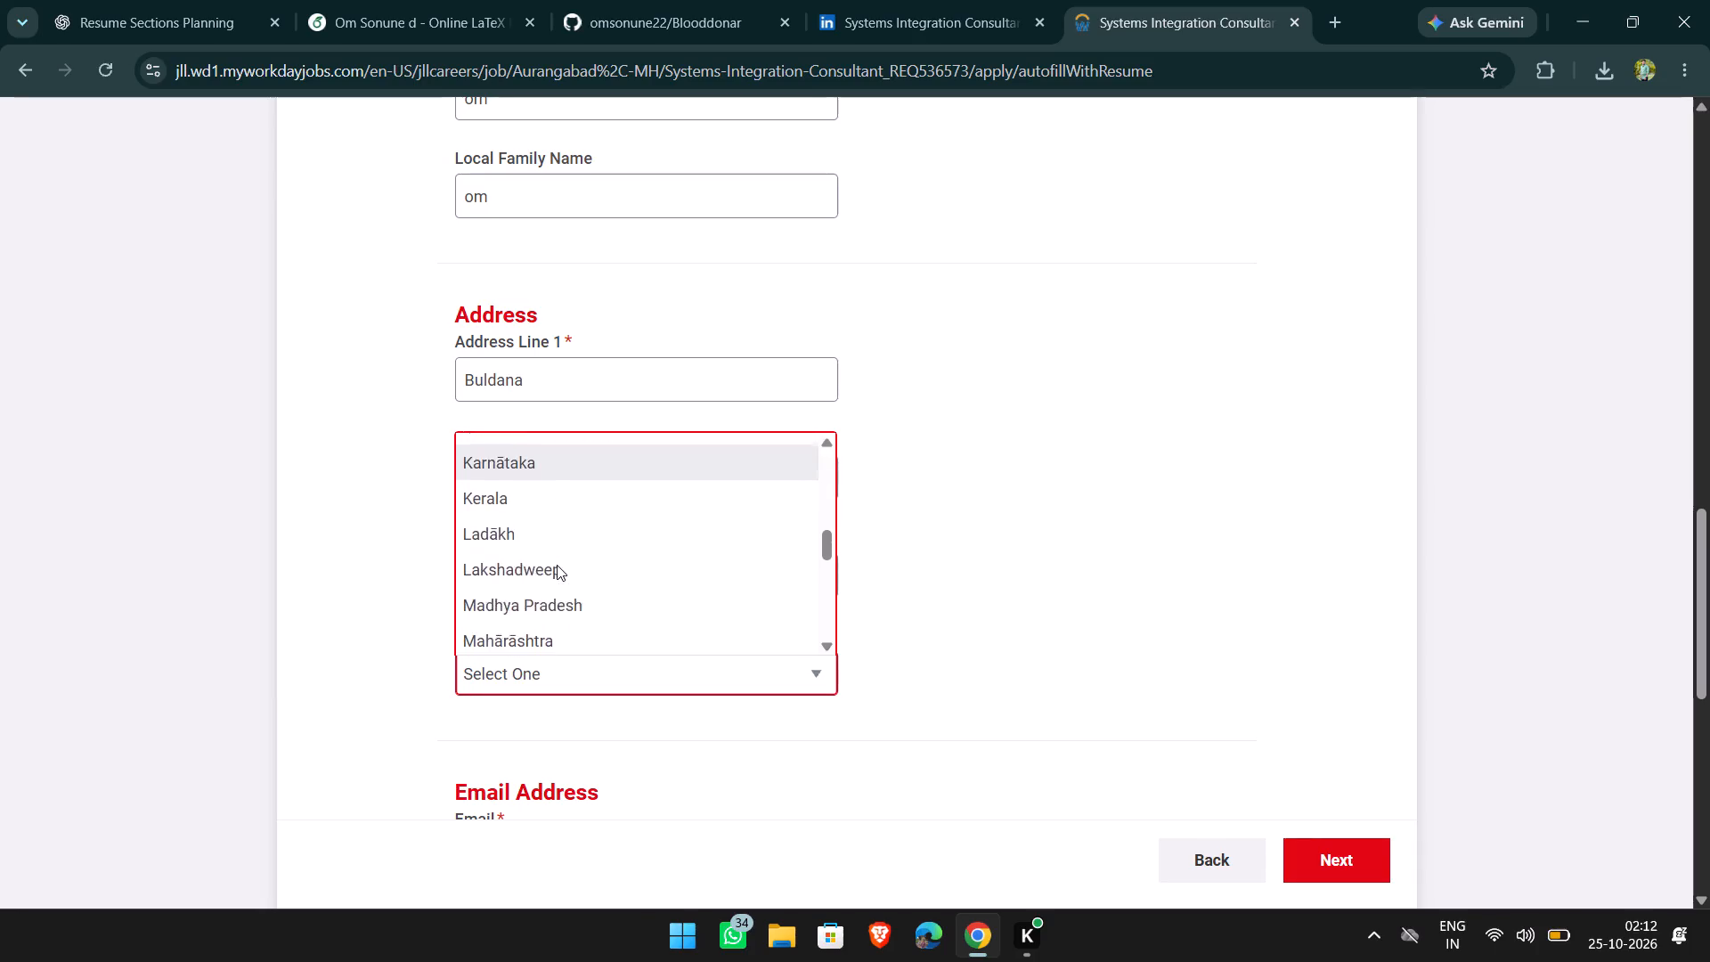
{"action": "left_click", "coordinate": [562, 531]}
Select Mobile (Personal) as the Phone Device Type in the Phone section.
{"action": "scroll", "coordinate": [557, 619], "scroll_direction": "down", "scroll_amount": 1}
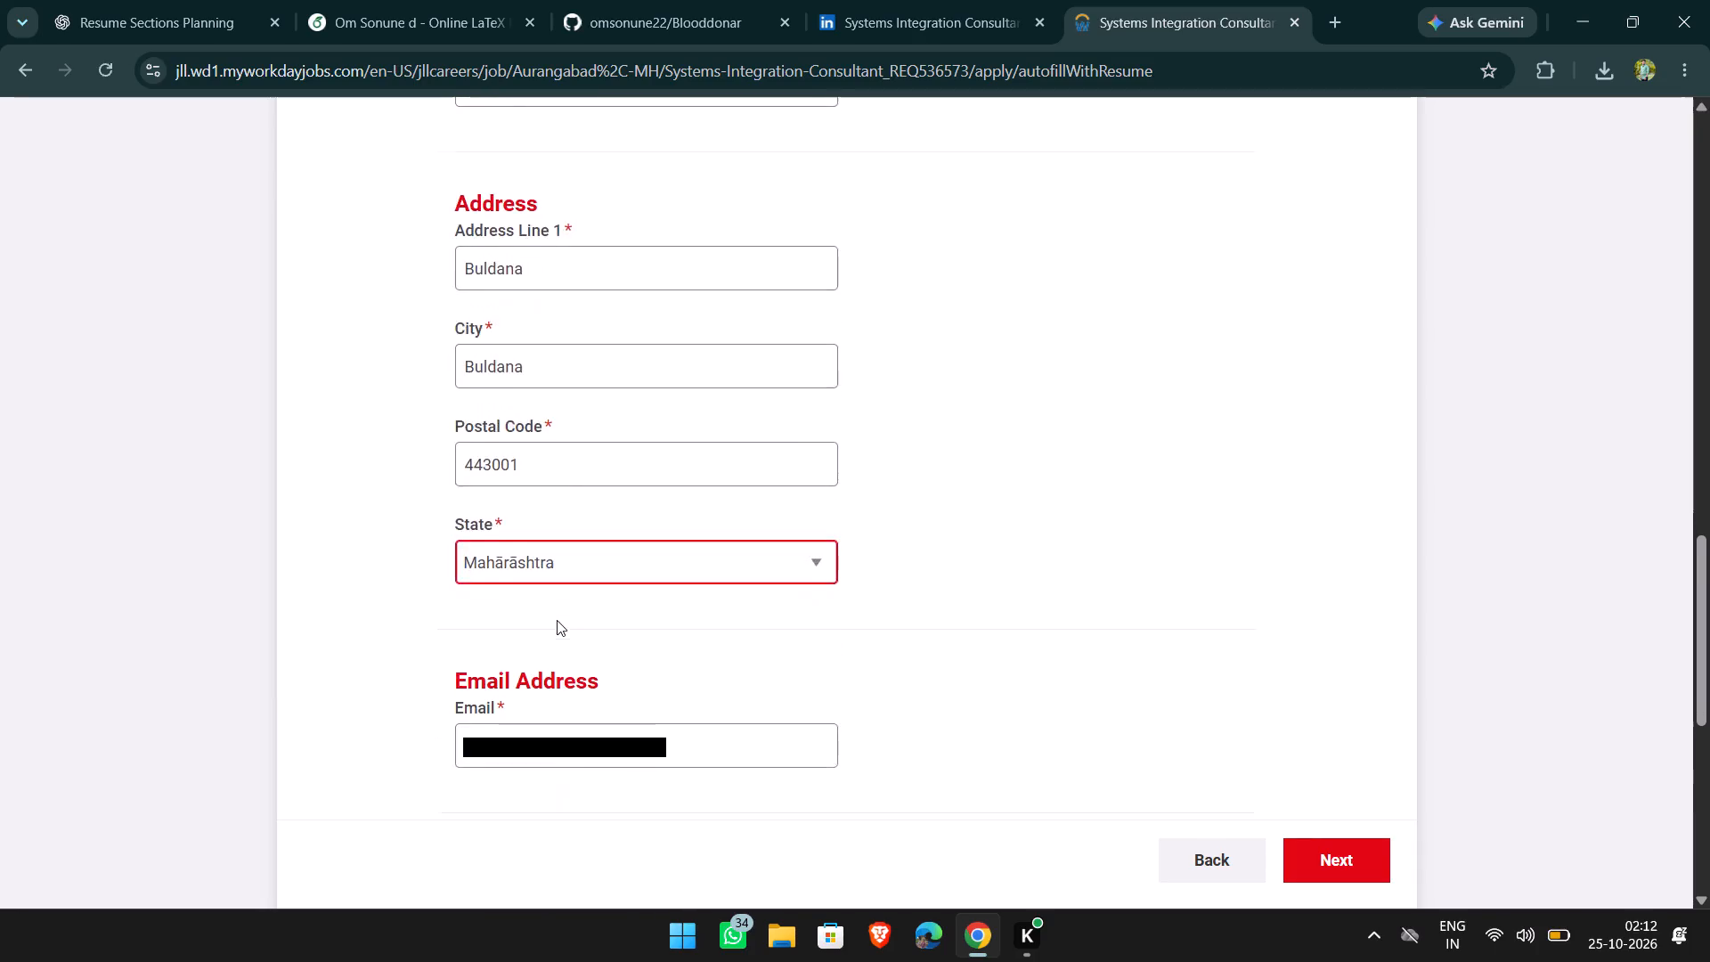
{"action": "scroll", "coordinate": [557, 620], "scroll_direction": "down", "scroll_amount": 1}
{"action": "scroll", "coordinate": [672, 643], "scroll_direction": "down", "scroll_amount": 2}
{"action": "scroll", "coordinate": [604, 616], "scroll_direction": "down", "scroll_amount": 1}
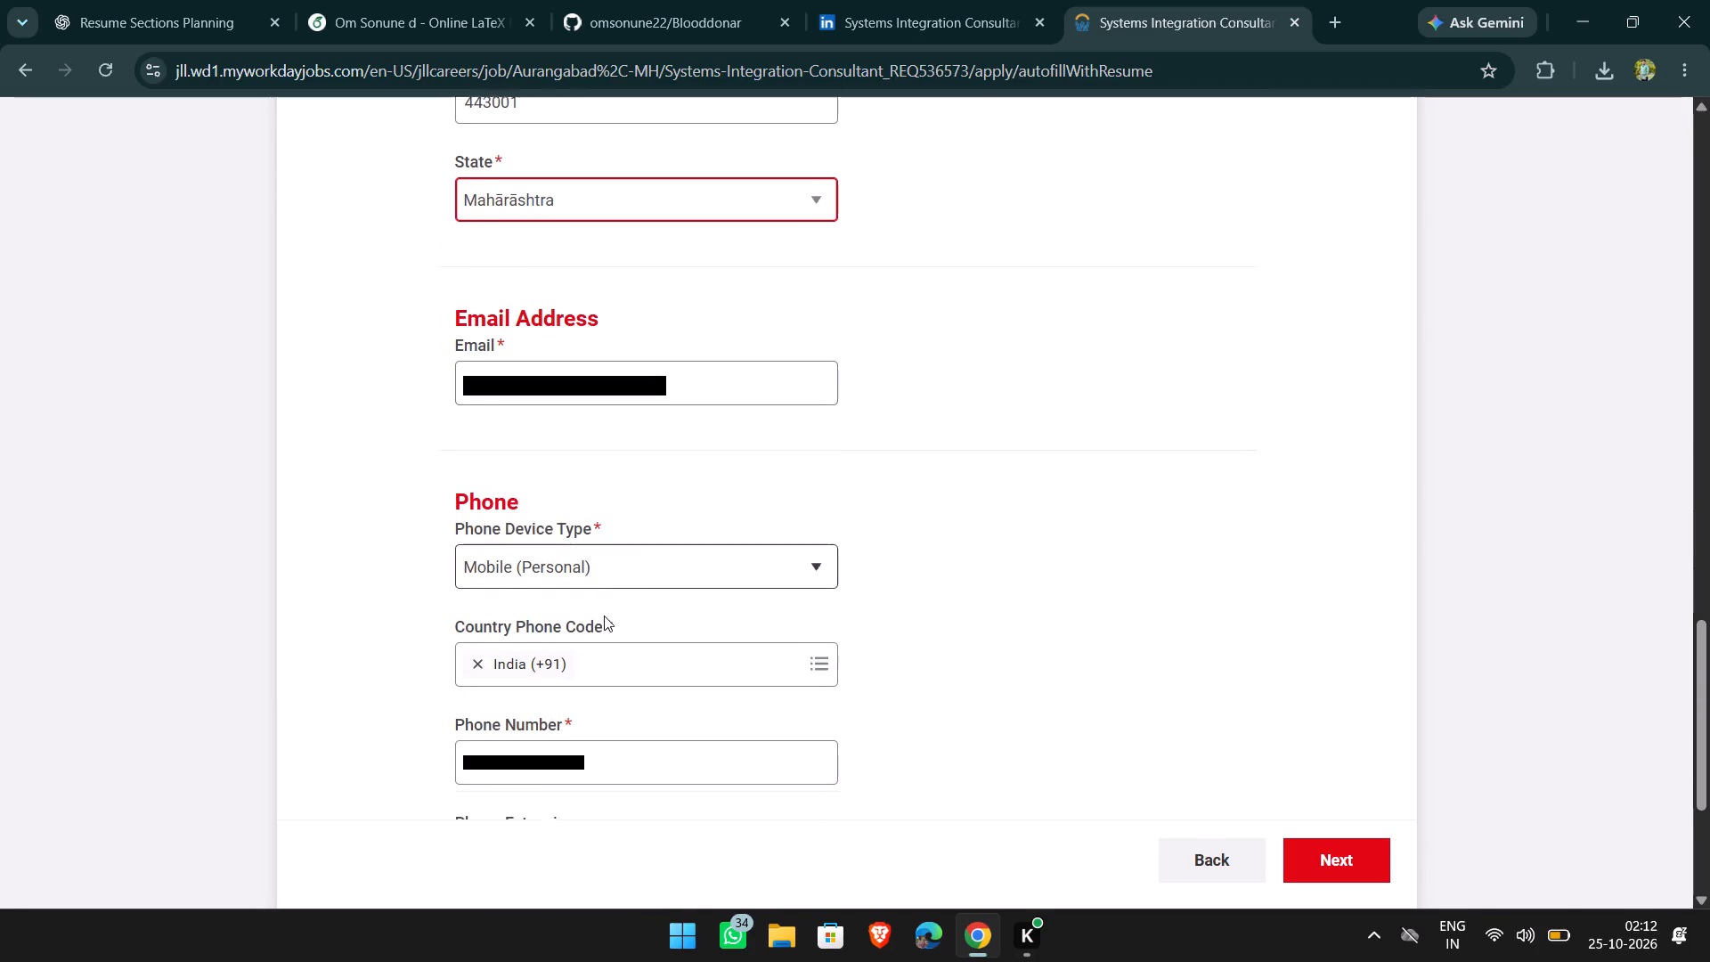
{"action": "left_click", "coordinate": [655, 475]}
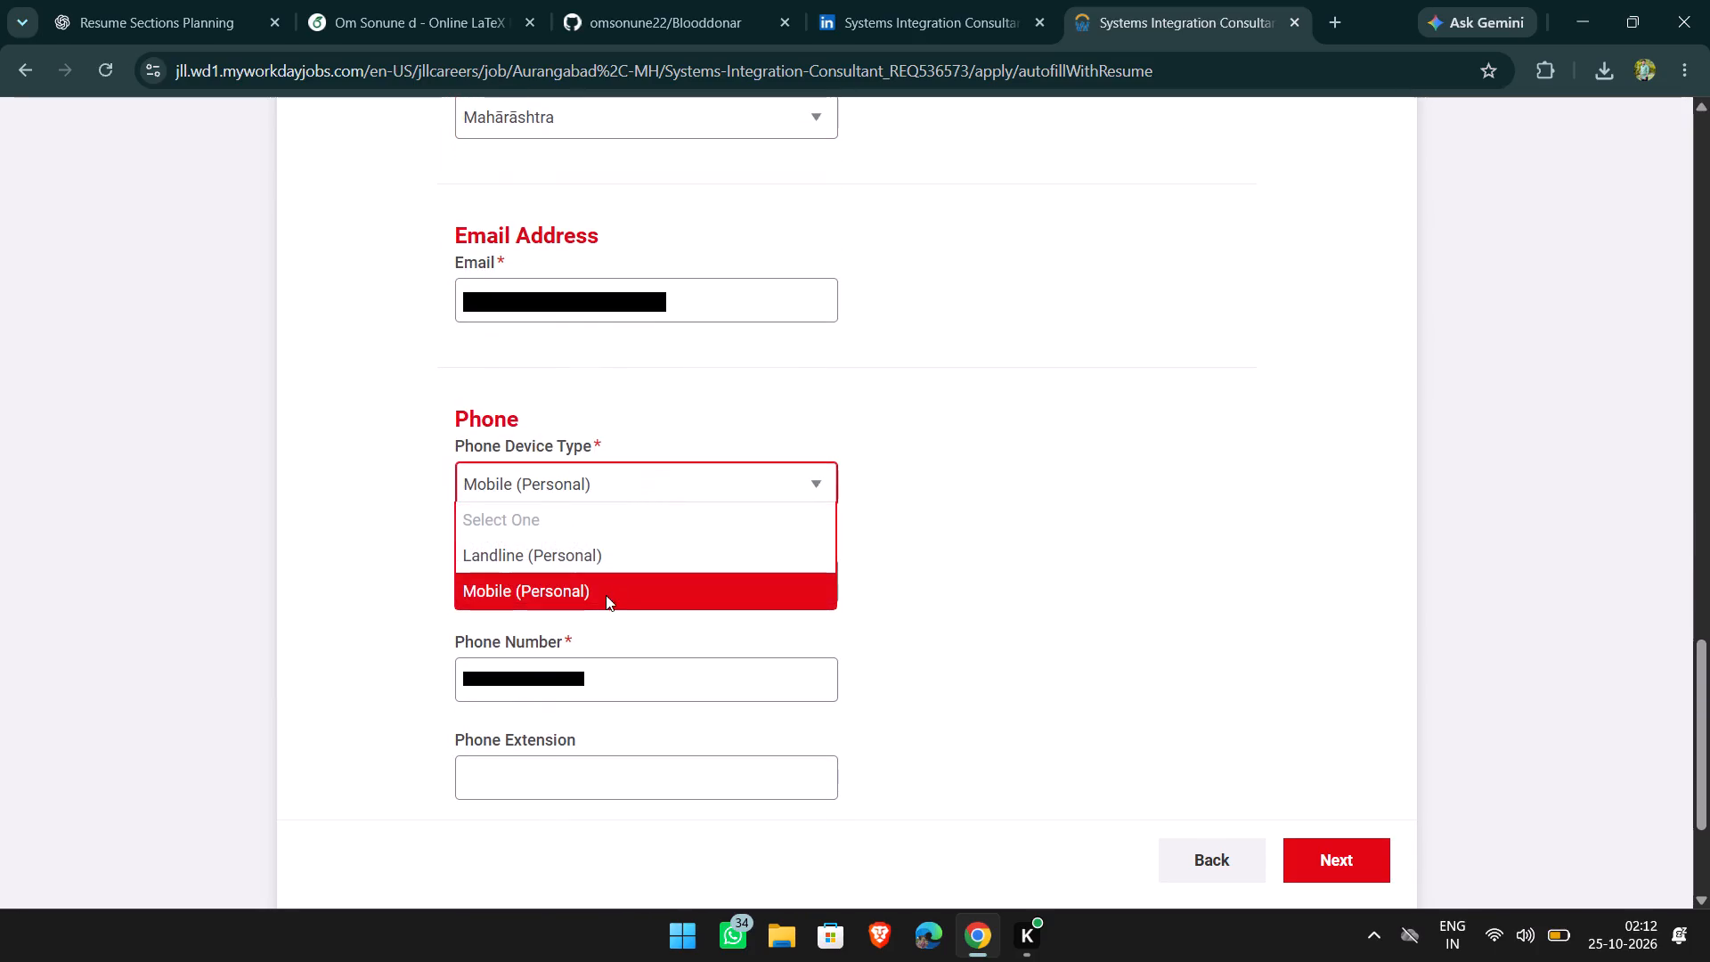
{"action": "left_click", "coordinate": [609, 589]}
Choose India (+91) as the Country Phone Code in the Phone section.
{"action": "left_click", "coordinate": [606, 579]}
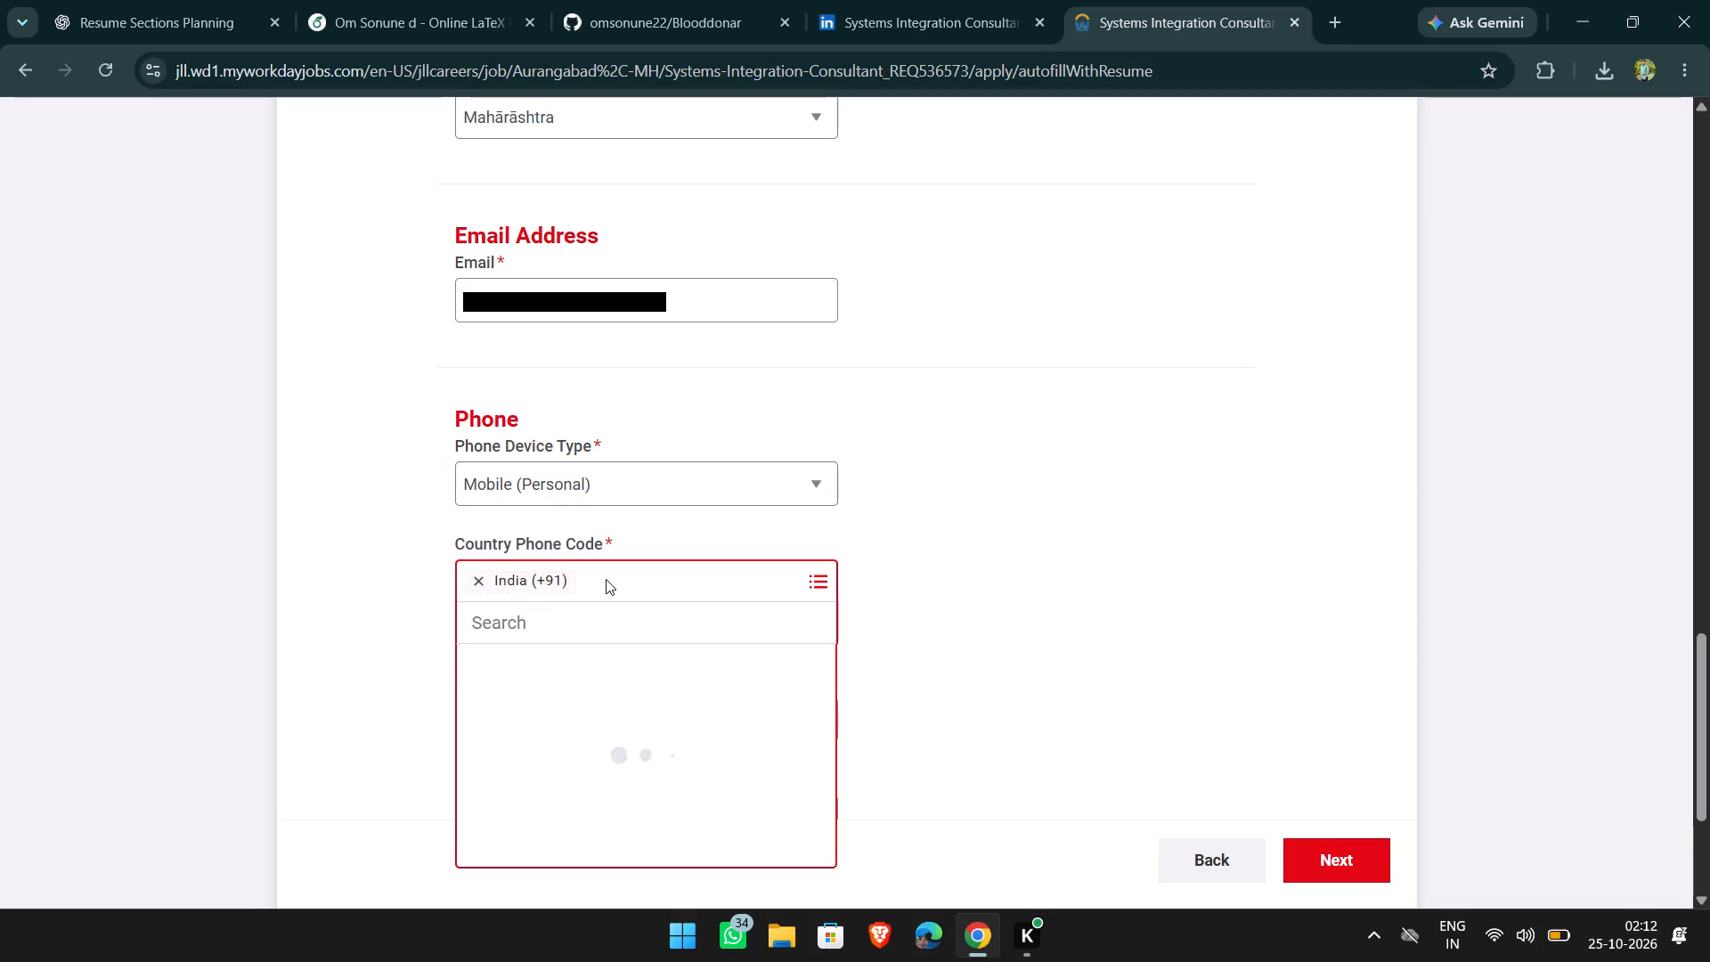
{"action": "scroll", "coordinate": [567, 697], "scroll_direction": "down", "scroll_amount": 3}
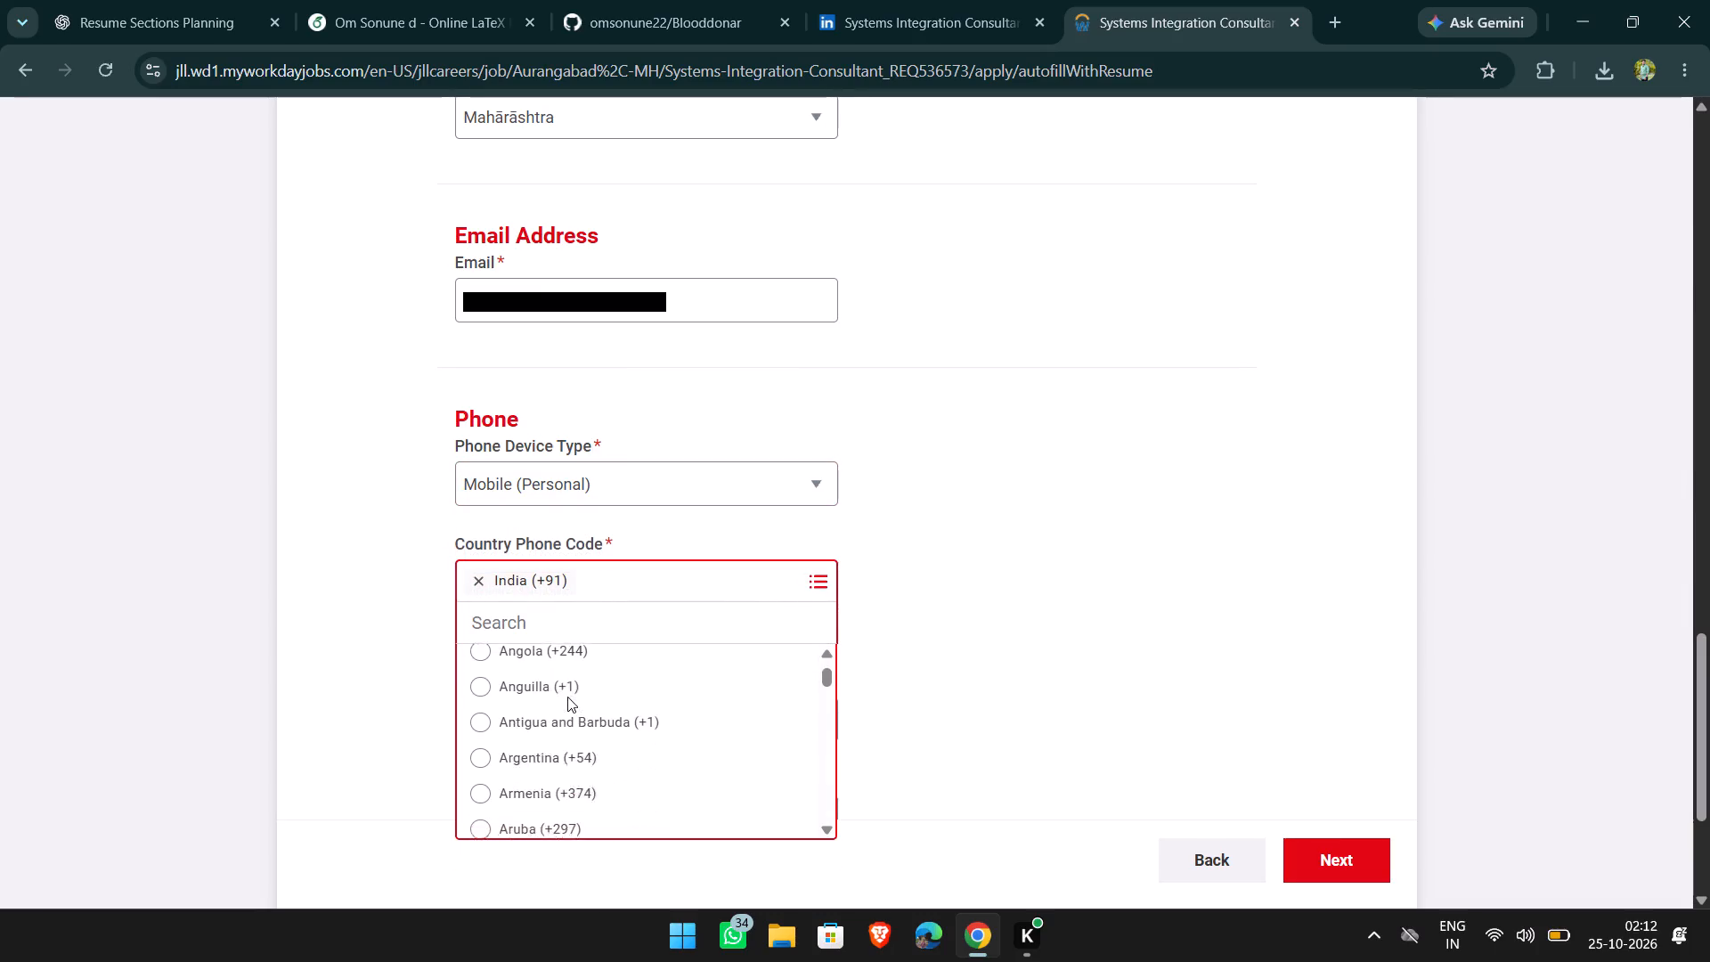
{"action": "scroll", "coordinate": [566, 697], "scroll_direction": "down", "scroll_amount": 6}
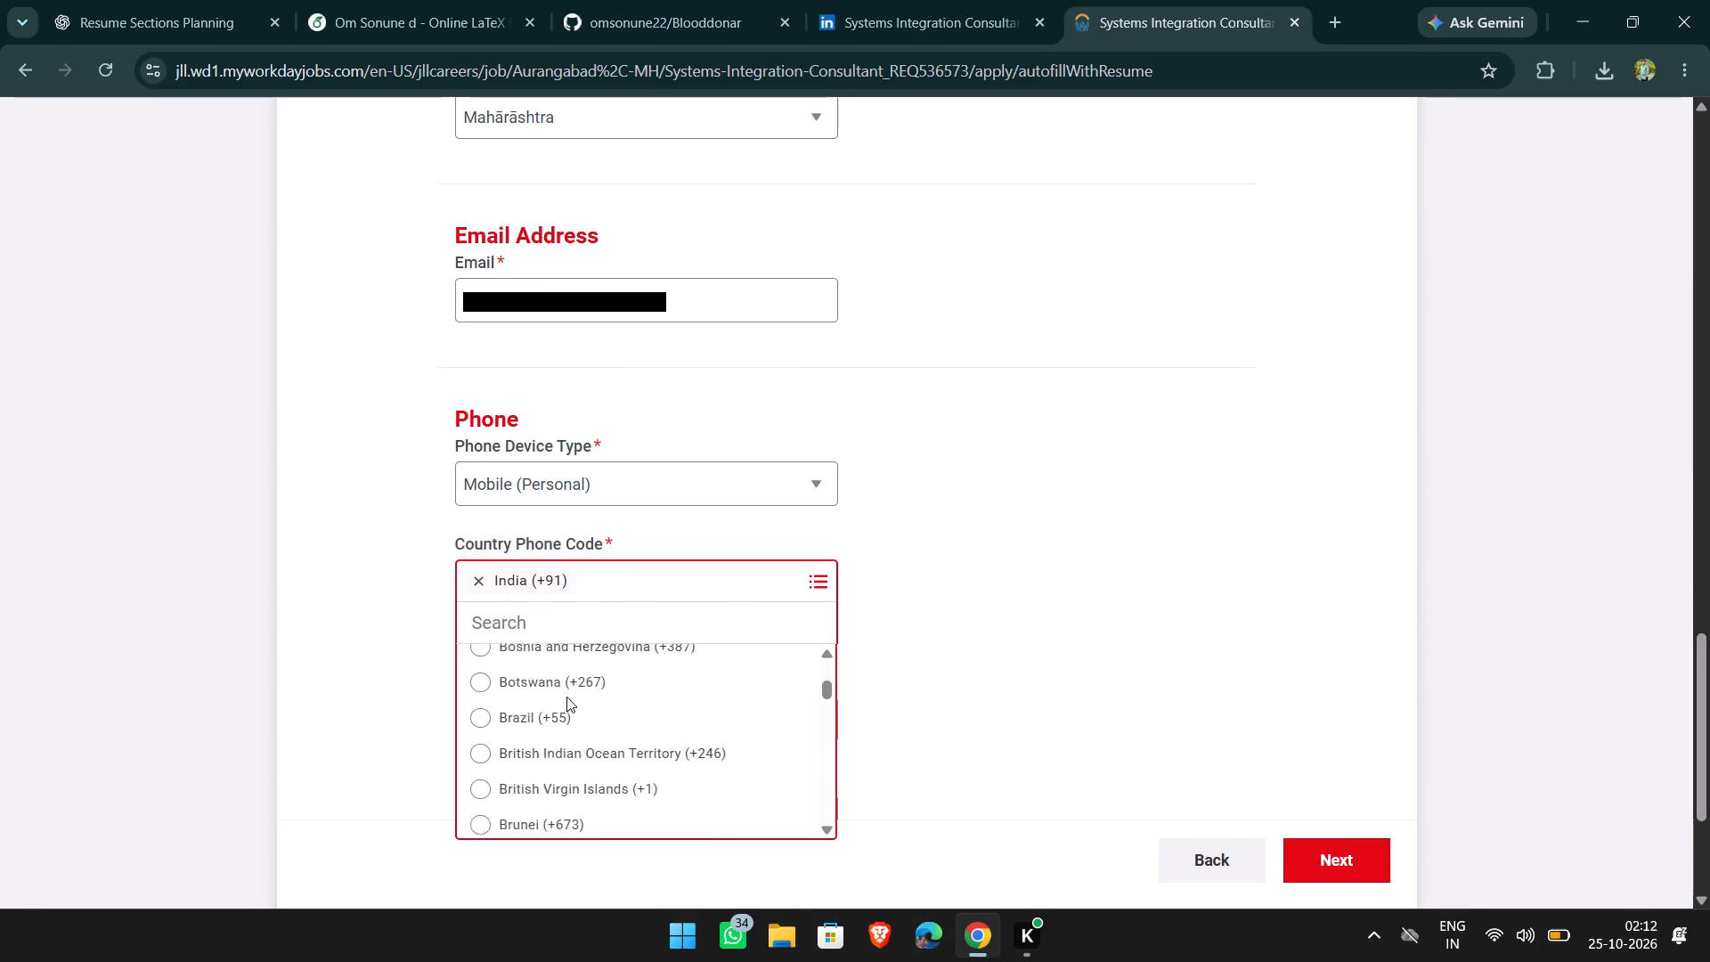
{"action": "scroll", "coordinate": [566, 697], "scroll_direction": "down", "scroll_amount": 10}
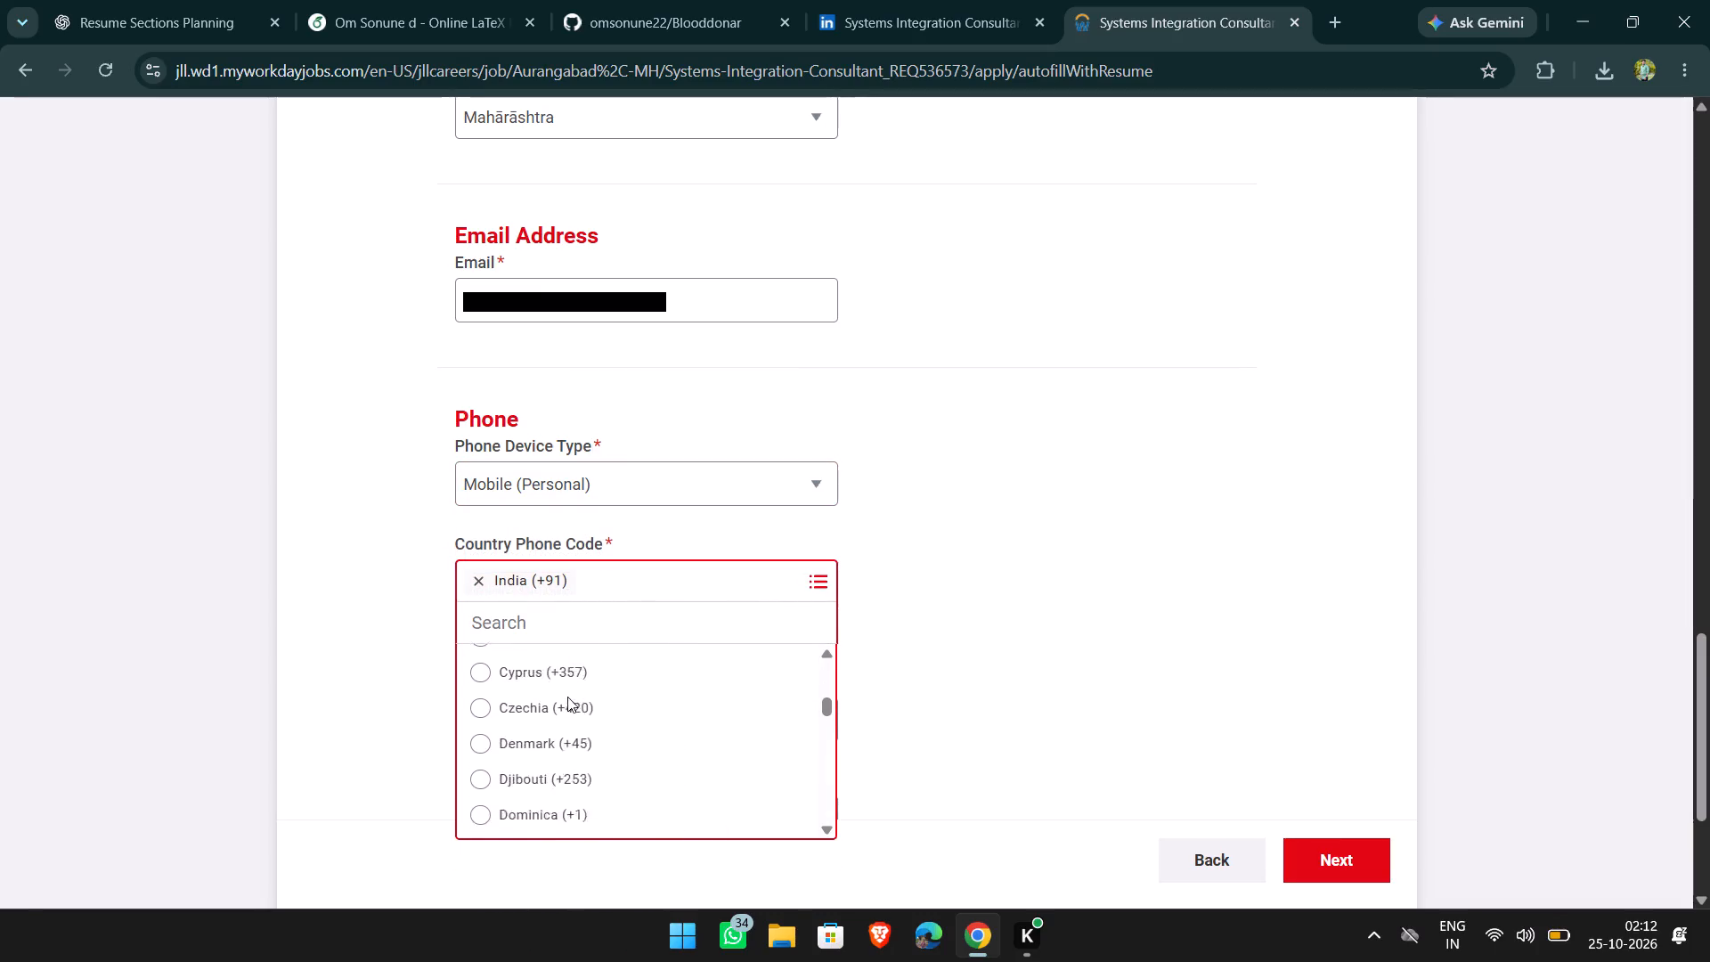
{"action": "scroll", "coordinate": [567, 697], "scroll_direction": "down", "scroll_amount": 7}
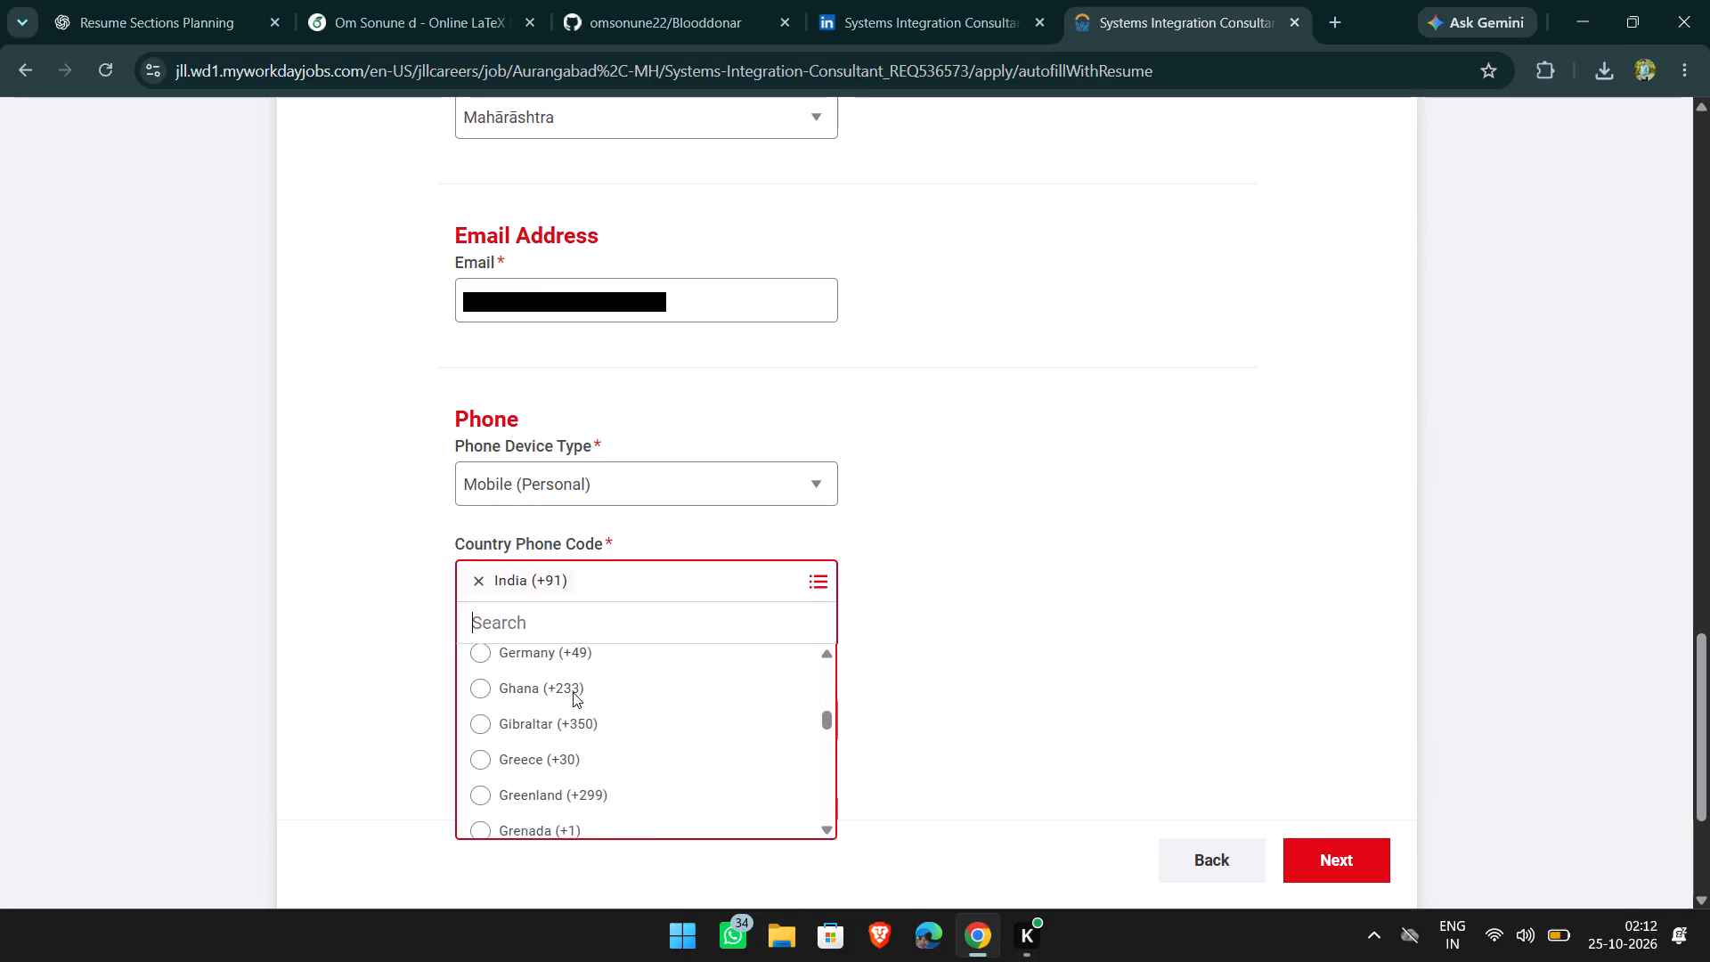
{"action": "scroll", "coordinate": [573, 692], "scroll_direction": "down", "scroll_amount": 7}
{"action": "scroll", "coordinate": [573, 692], "scroll_direction": "up", "scroll_amount": 2}
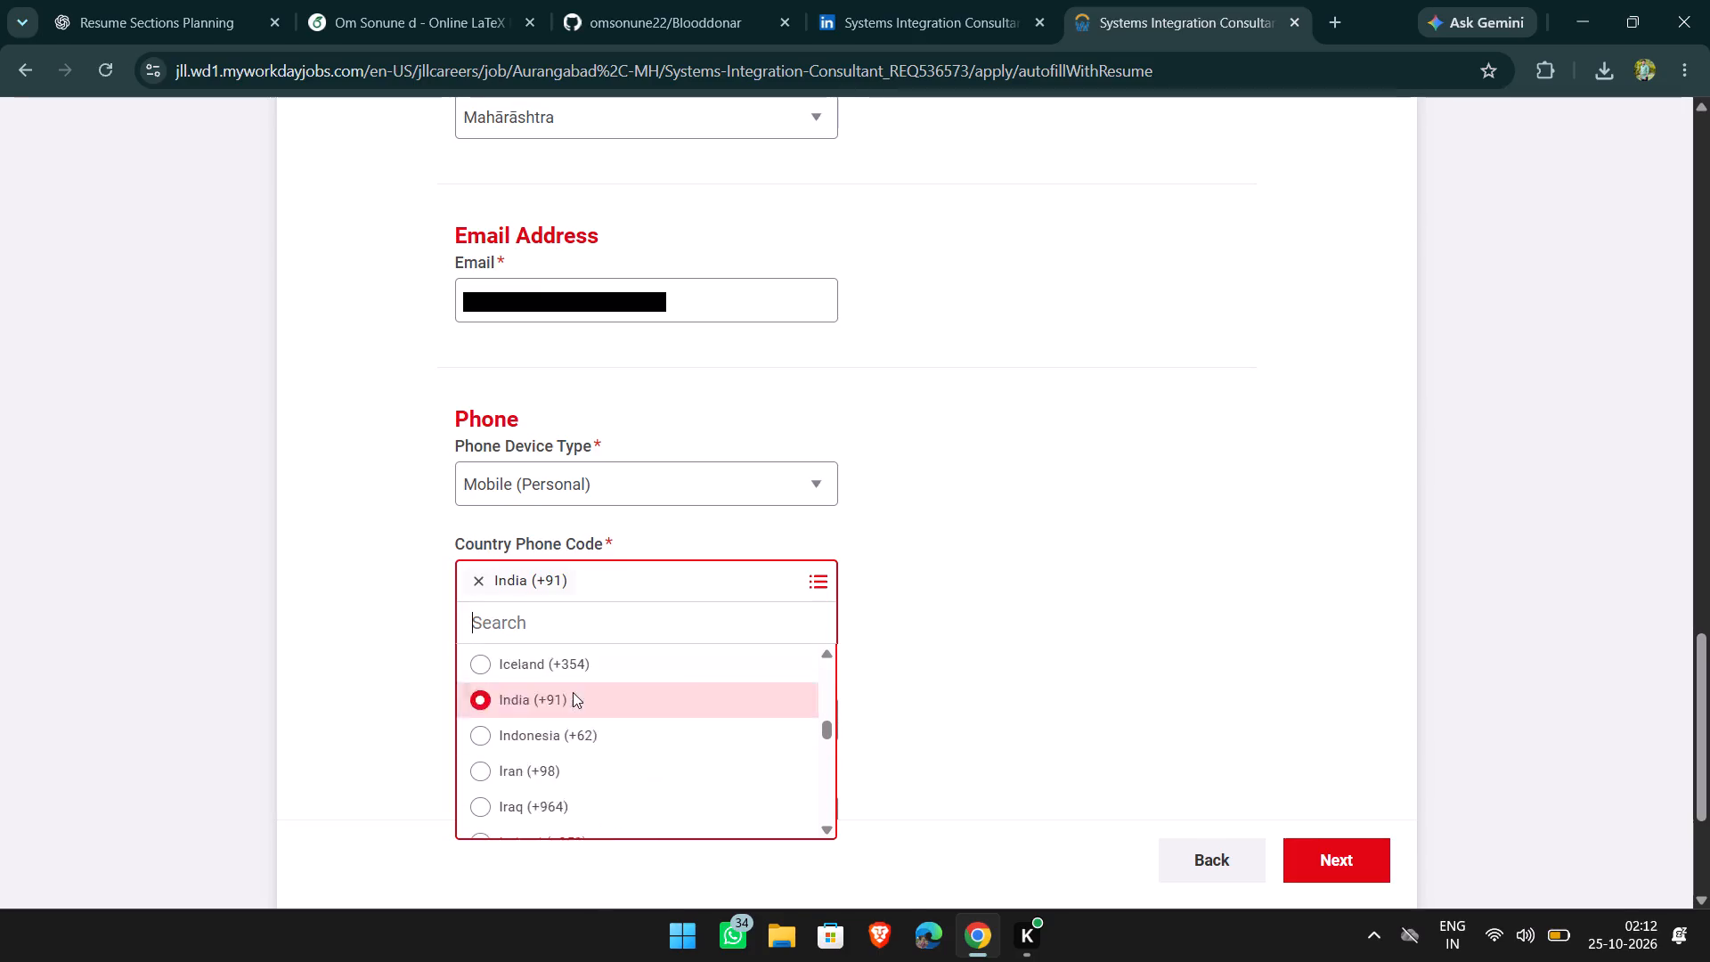
{"action": "left_click", "coordinate": [577, 774]}
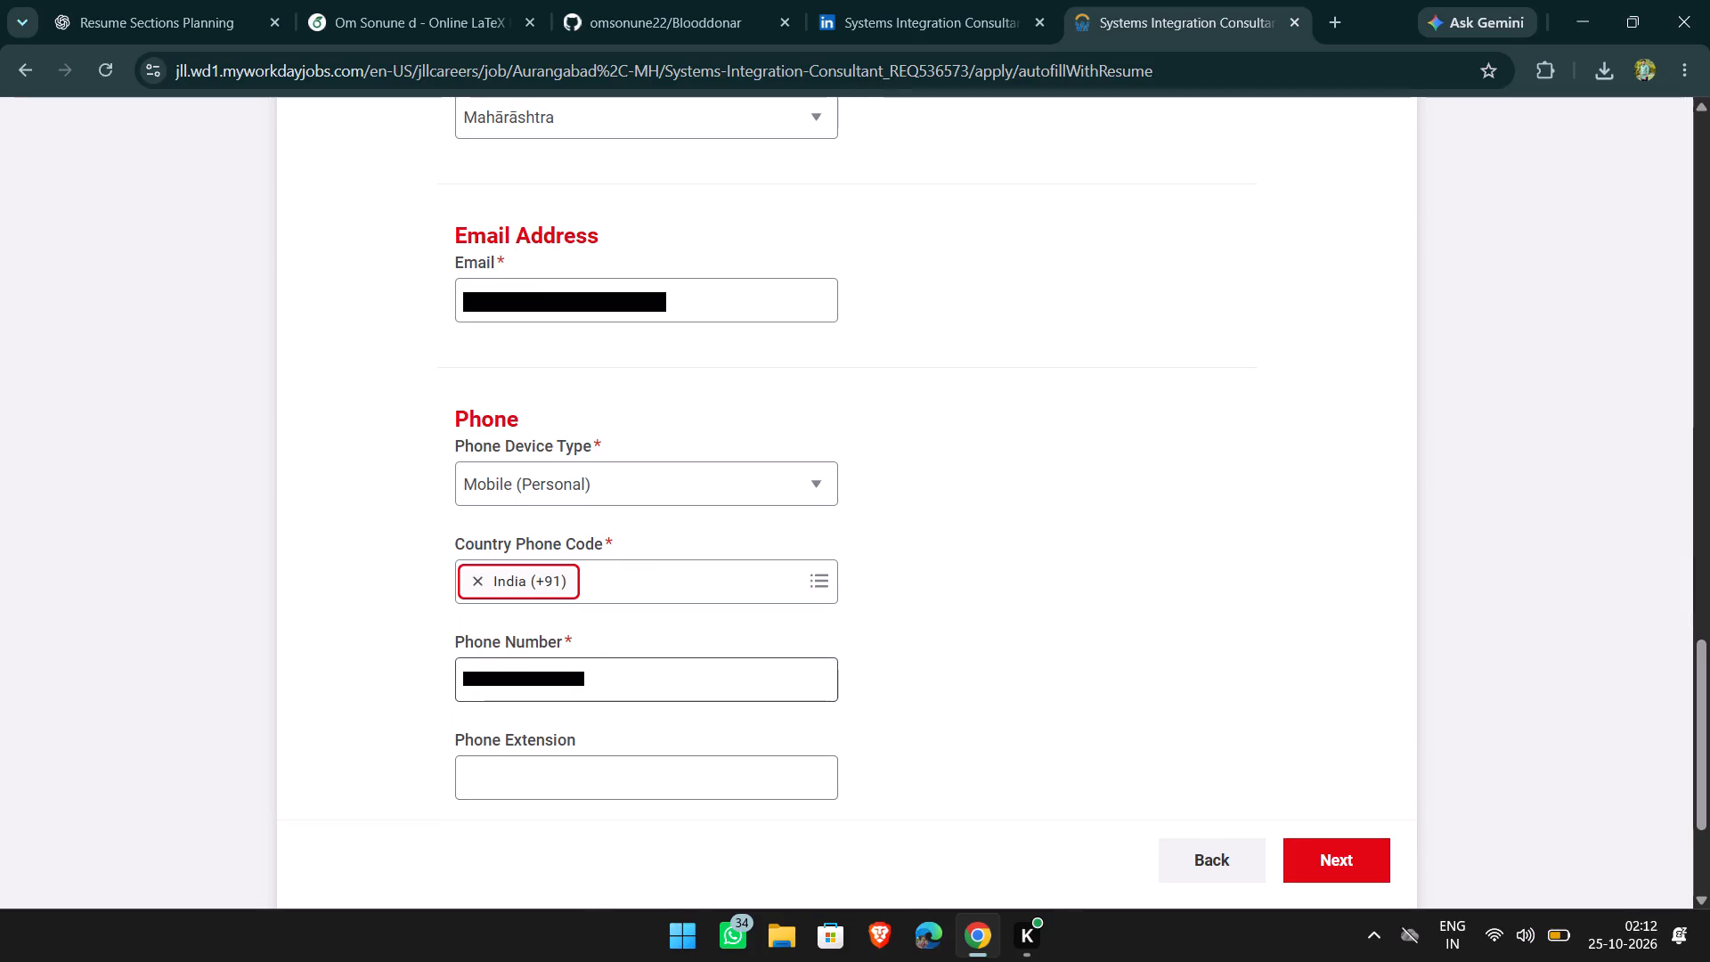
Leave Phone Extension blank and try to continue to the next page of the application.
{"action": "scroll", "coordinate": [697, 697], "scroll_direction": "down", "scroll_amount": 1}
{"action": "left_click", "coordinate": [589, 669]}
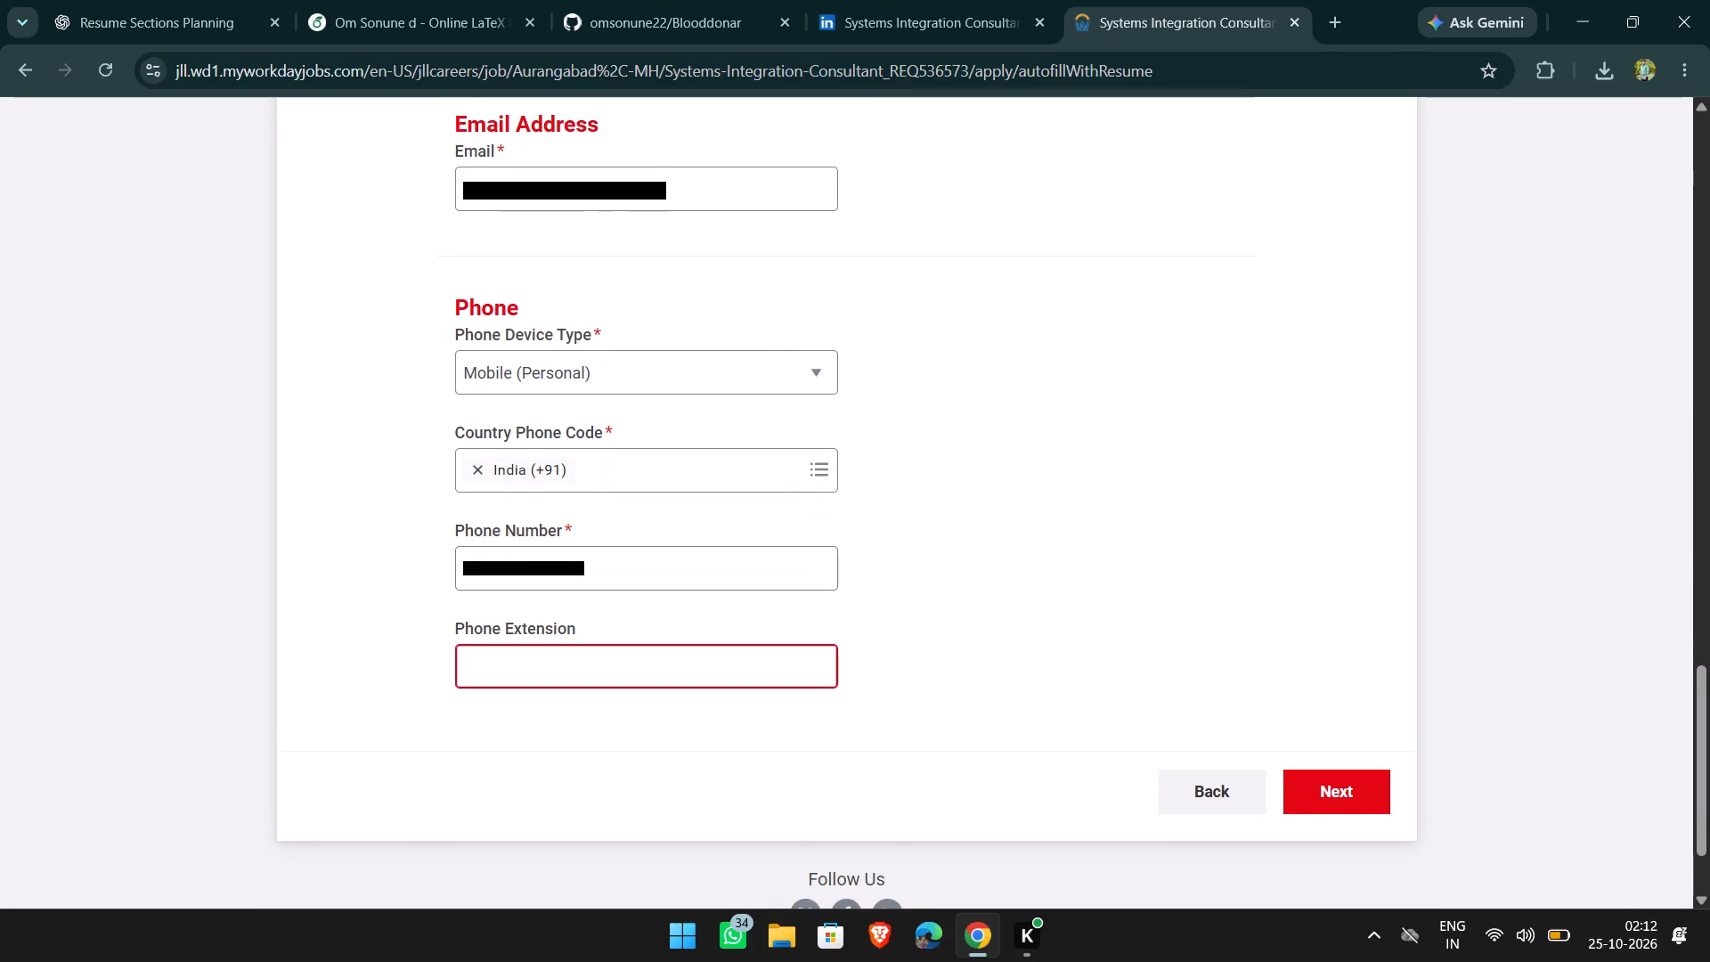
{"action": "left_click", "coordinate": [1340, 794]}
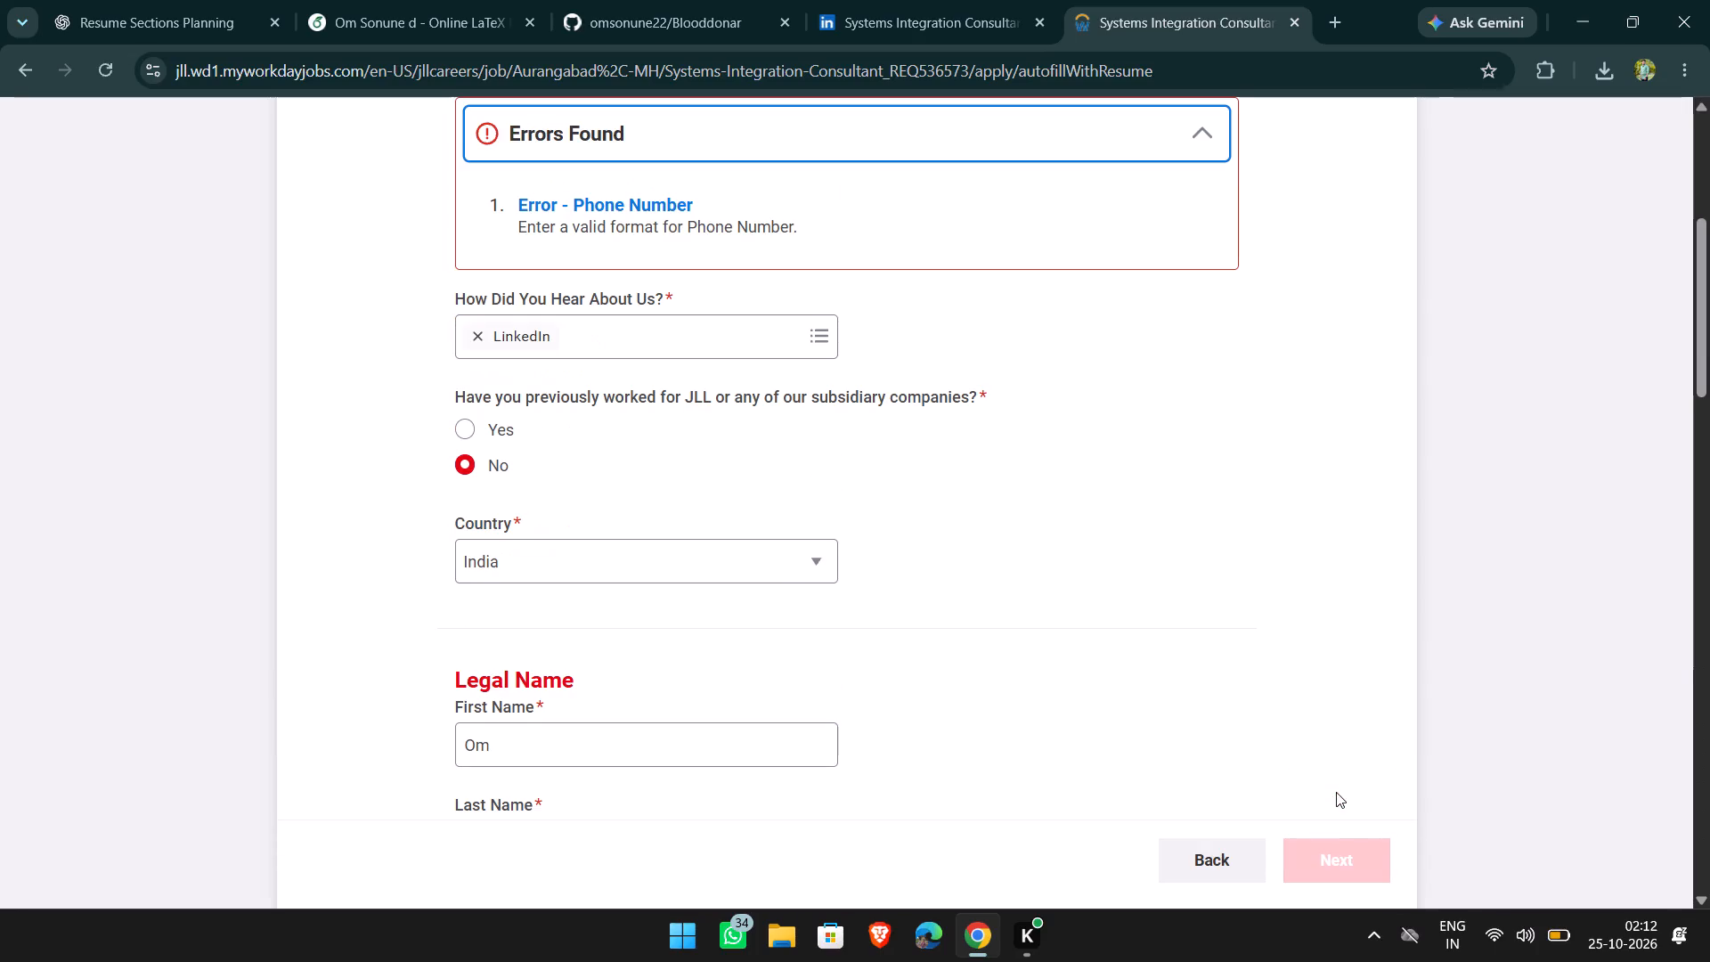
Return to the Phone section to correct the format of the Phone Number.
{"action": "scroll", "coordinate": [838, 289], "scroll_direction": "down", "scroll_amount": 10}
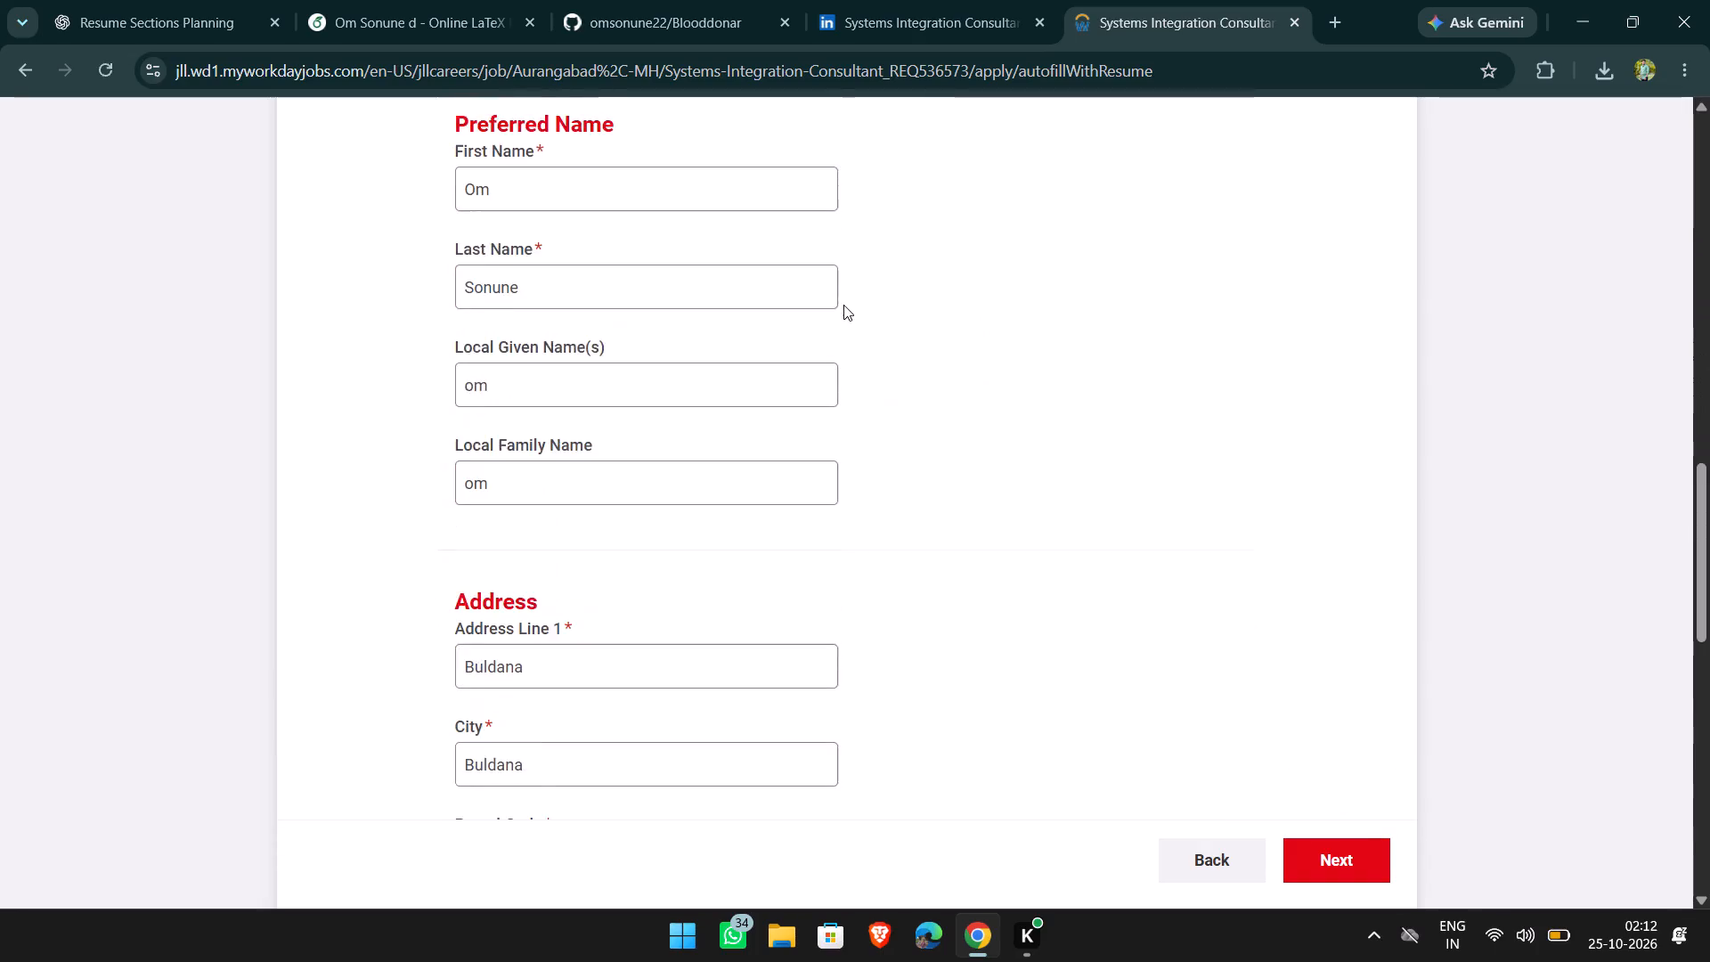
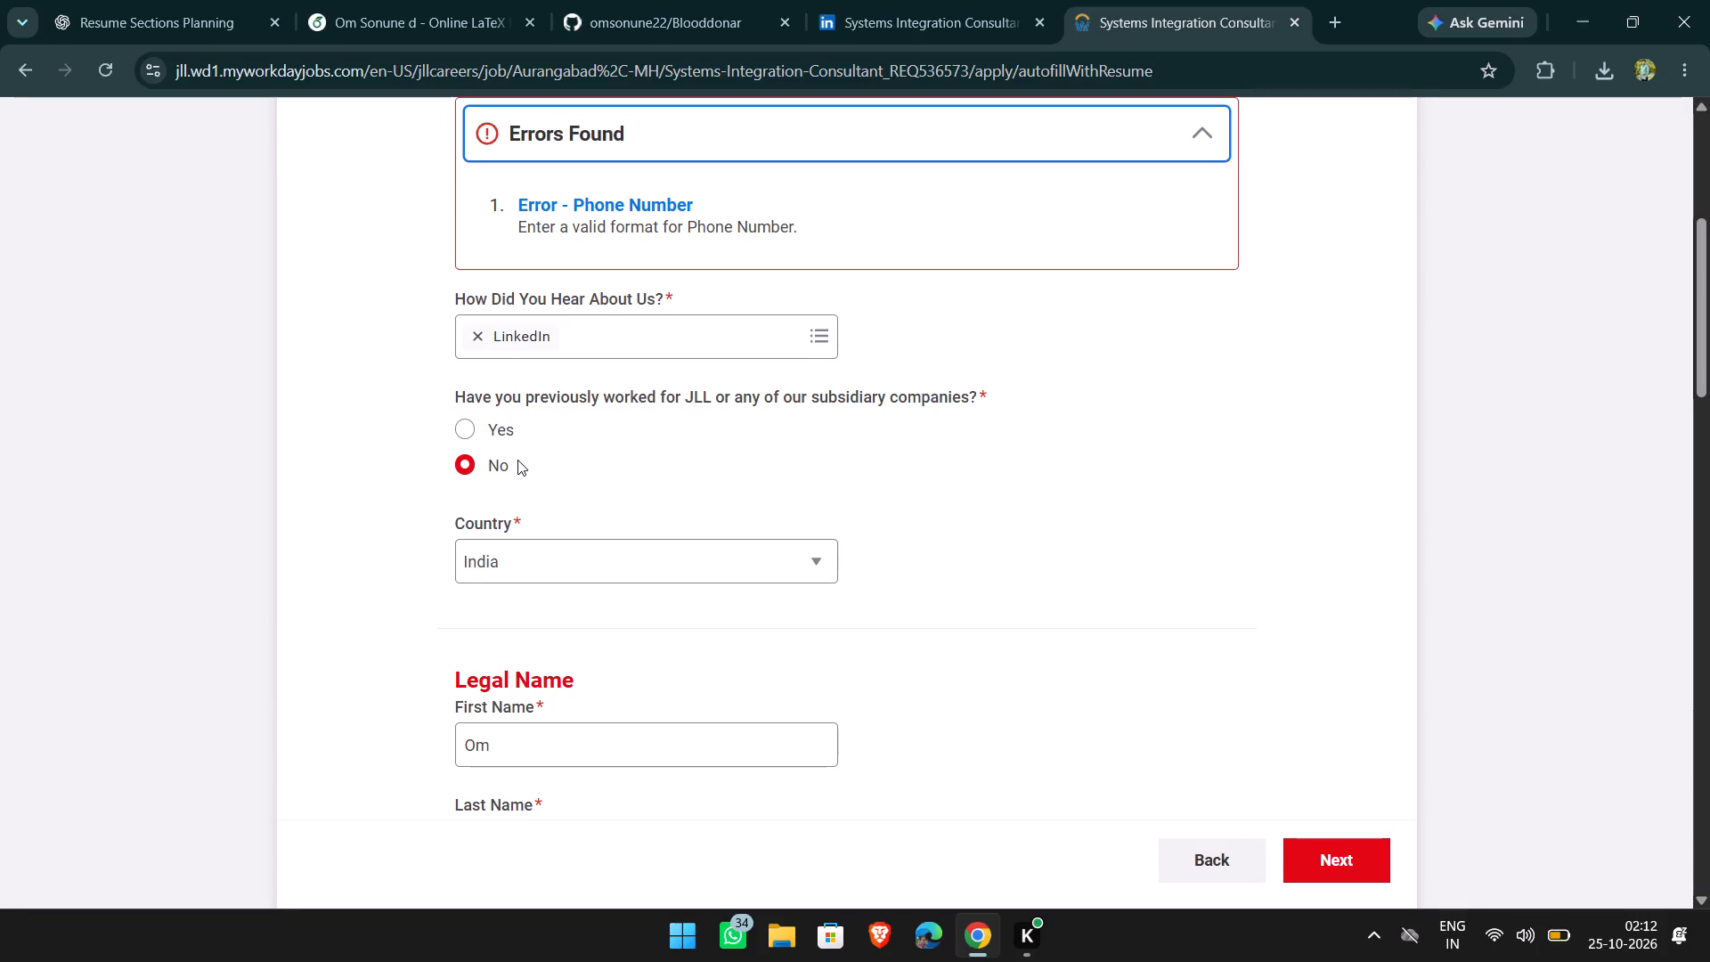
Remove the four extra prefix characters from the Phone Number and continue to the My Experience page.
{"action": "scroll", "coordinate": [649, 450], "scroll_direction": "down", "scroll_amount": 2}
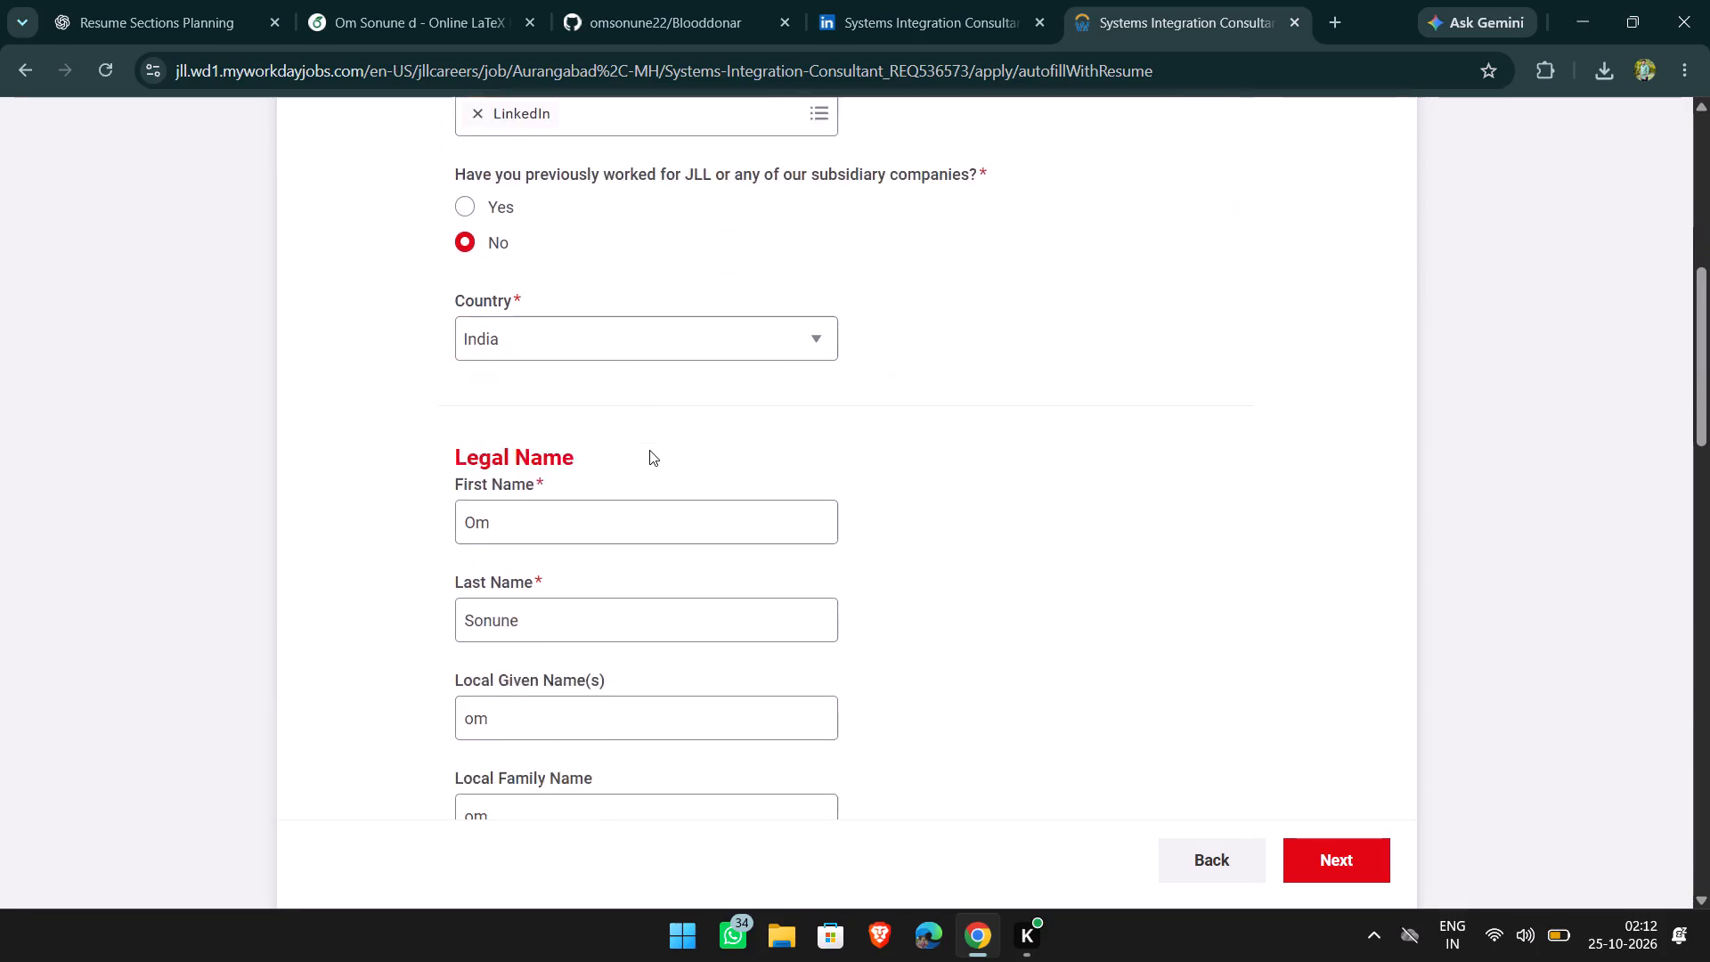
{"action": "scroll", "coordinate": [649, 450], "scroll_direction": "up", "scroll_amount": 2}
{"action": "scroll", "coordinate": [649, 450], "scroll_direction": "down", "scroll_amount": 16}
{"action": "scroll", "coordinate": [649, 450], "scroll_direction": "down", "scroll_amount": 6}
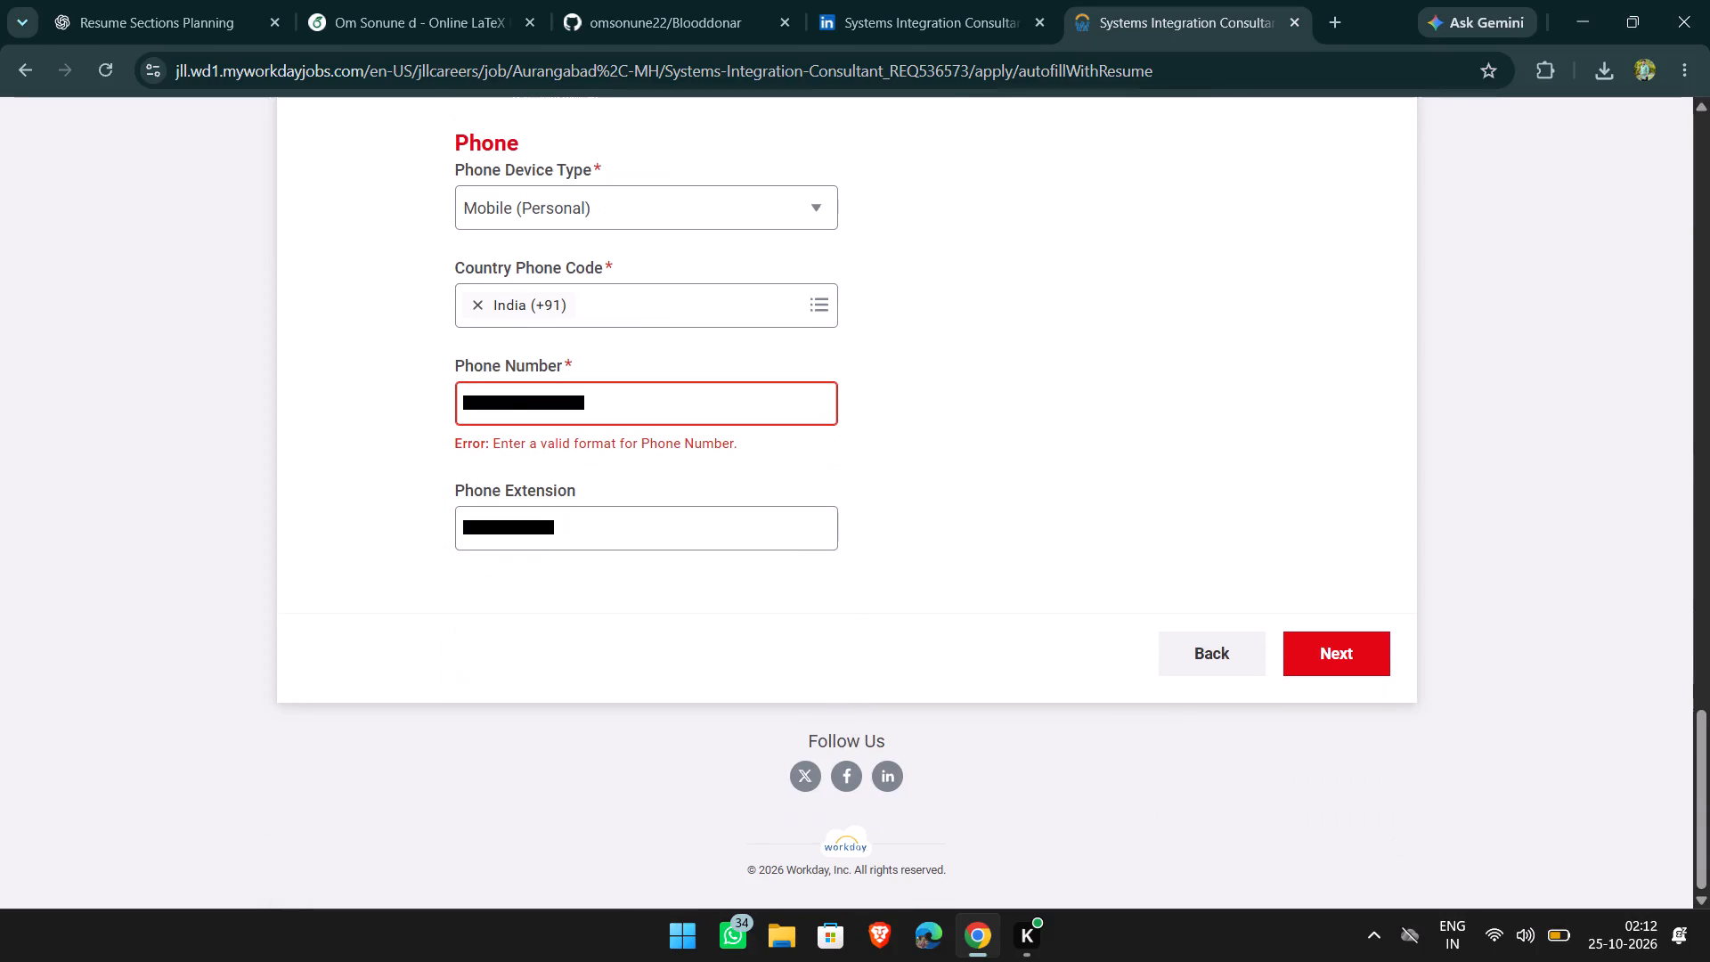
{"action": "left_click", "coordinate": [506, 407]}
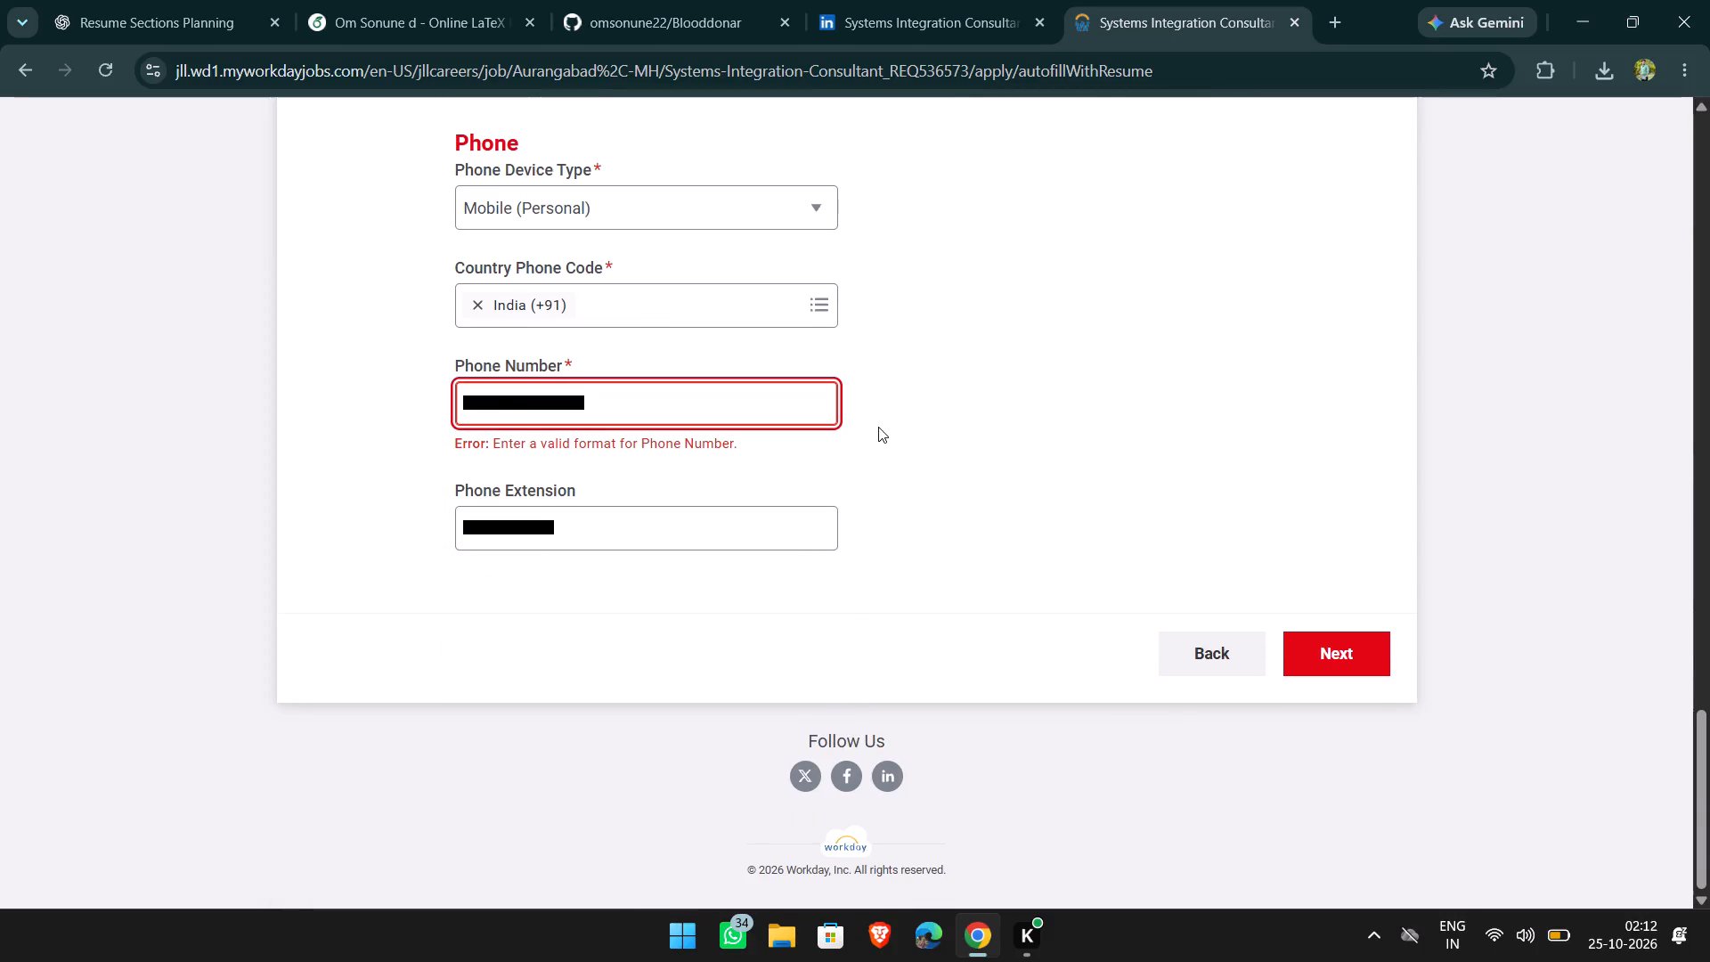
{"action": "key", "text": "Left"}
{"action": "key", "text": "BackSpace"}
{"action": "key", "text": "BackSpace"}
{"action": "key", "text": "BackSpace"}
{"action": "key", "text": "BackSpace"}
{"action": "left_click", "coordinate": [1343, 639]}
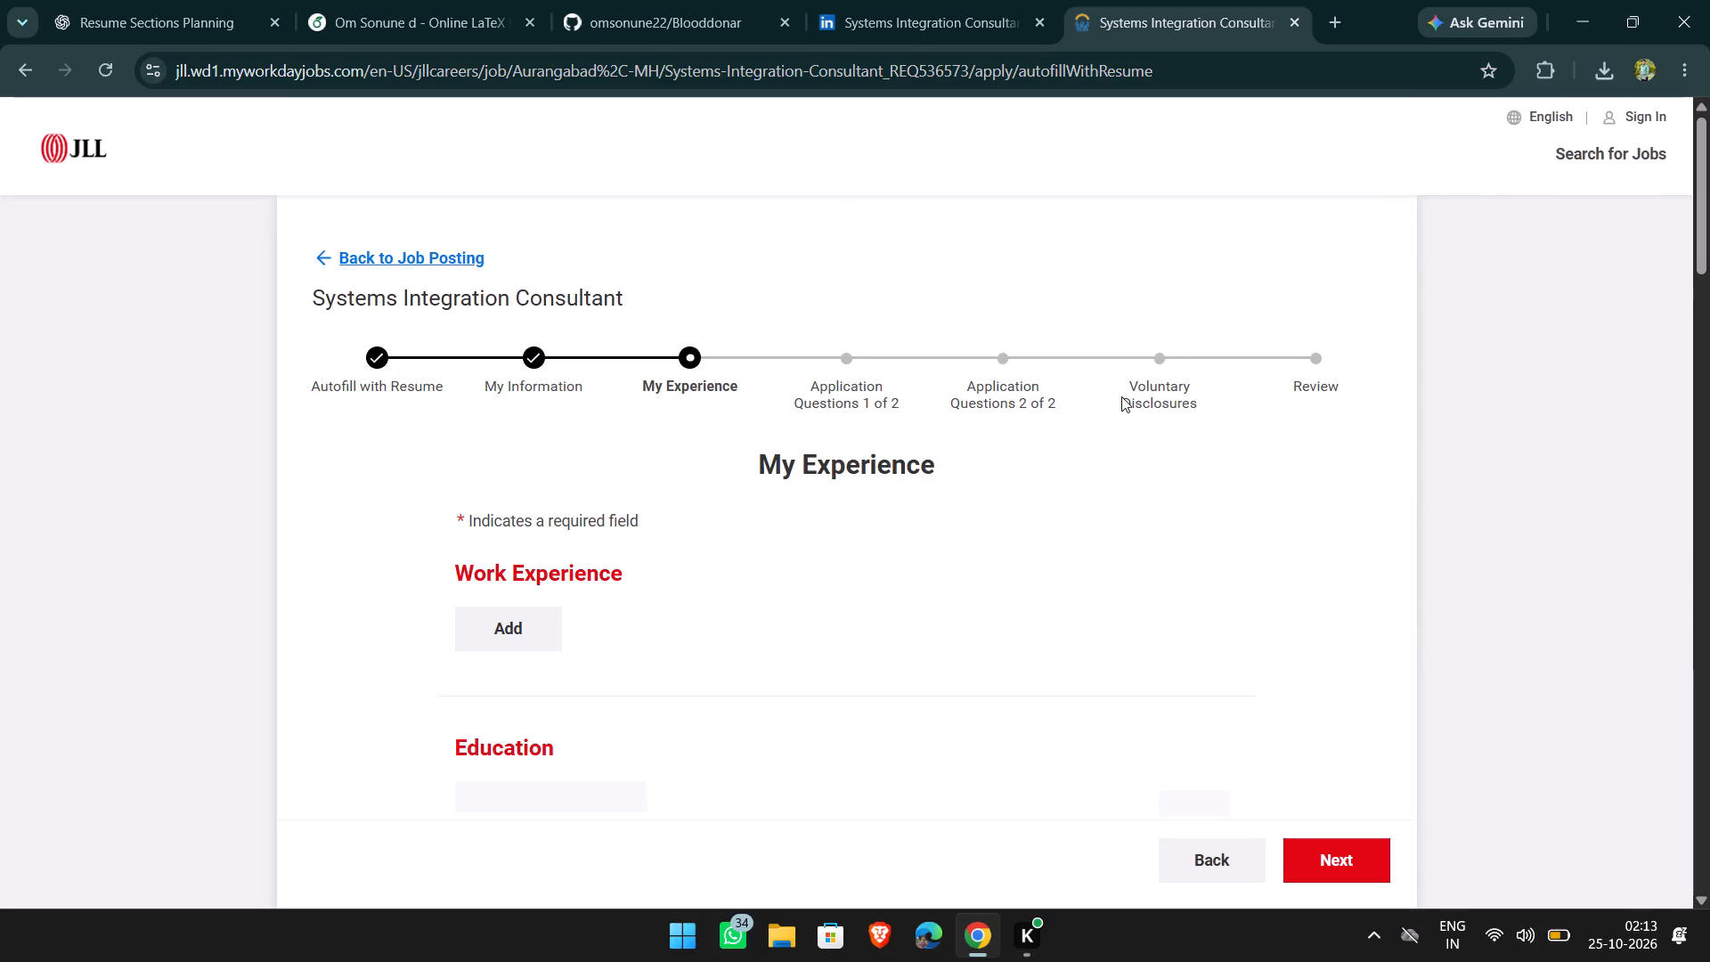
Set the Degree to Bachelor for Education 1, the IICT MGM University entry.
{"action": "scroll", "coordinate": [977, 488], "scroll_direction": "down", "scroll_amount": 3}
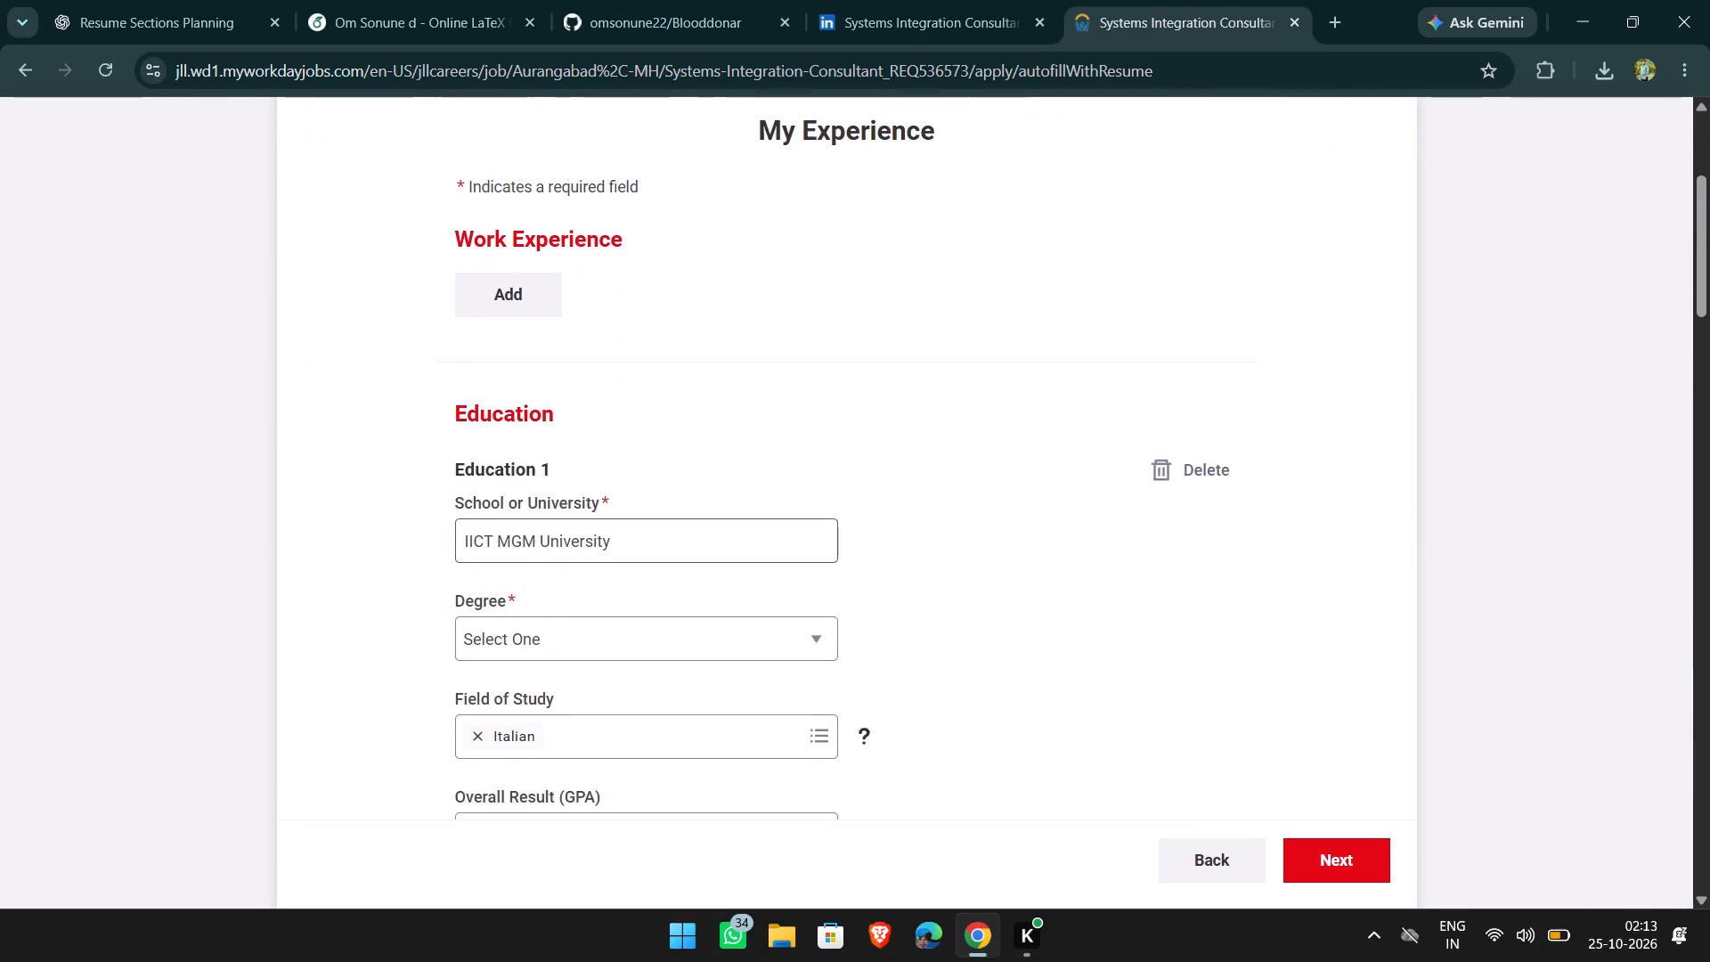
{"action": "scroll", "coordinate": [745, 582], "scroll_direction": "down", "scroll_amount": 1}
{"action": "left_click", "coordinate": [737, 533]}
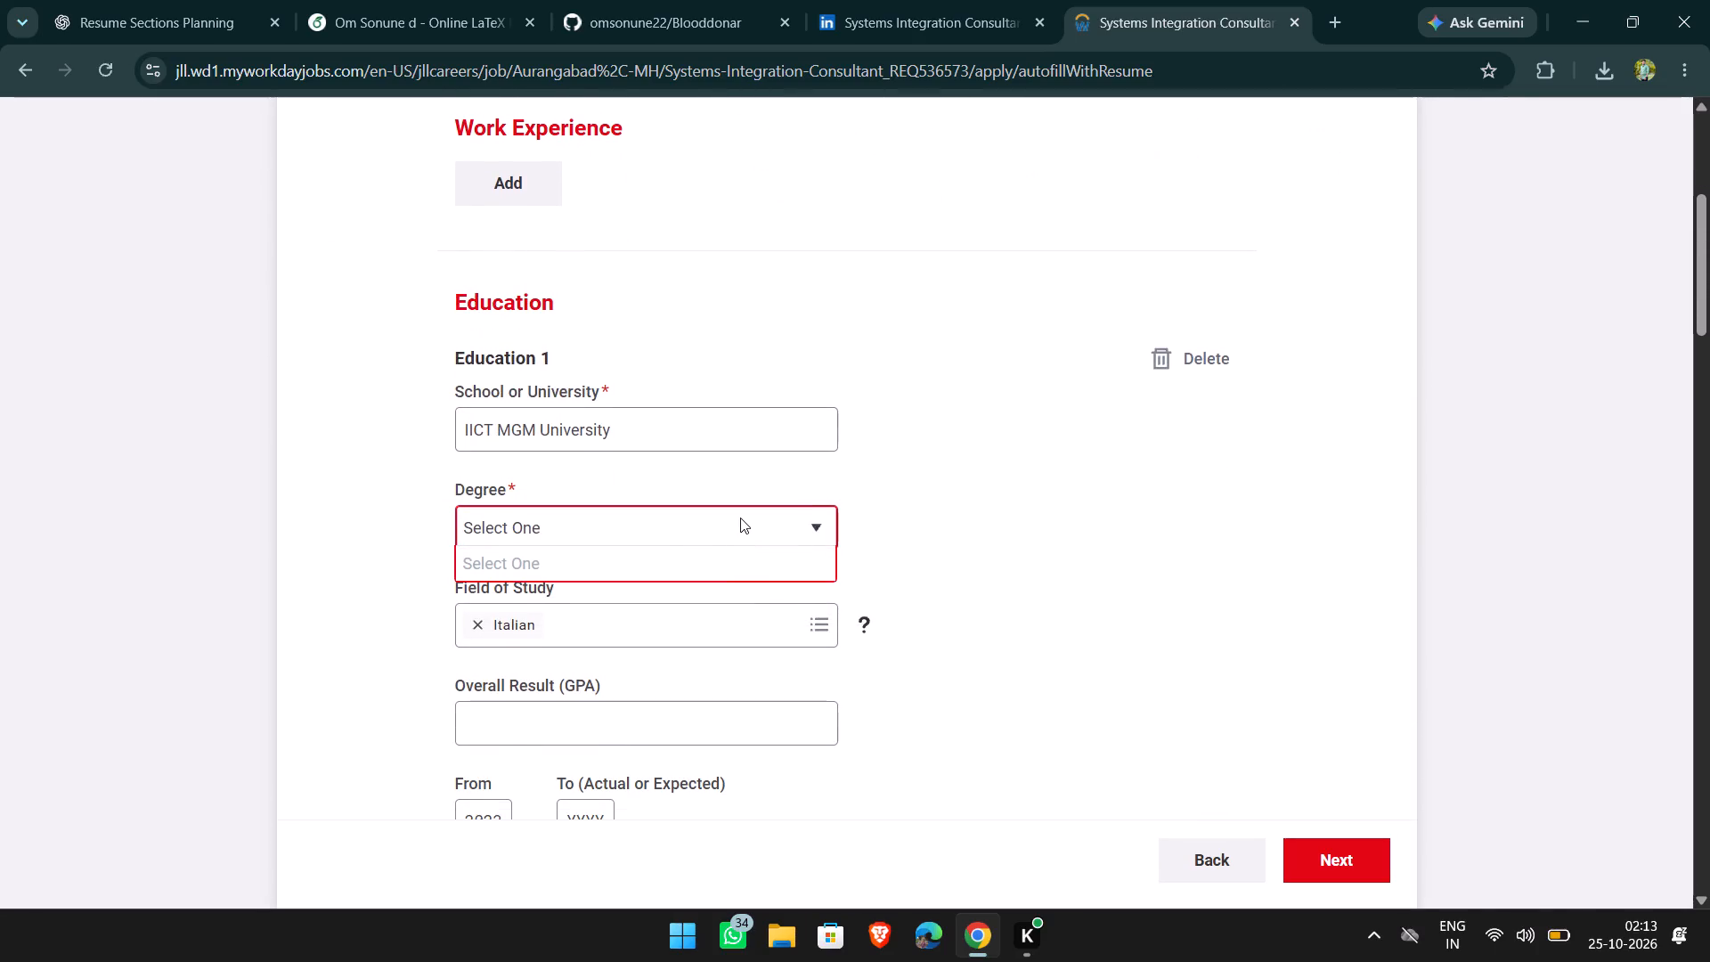
{"action": "scroll", "coordinate": [727, 596], "scroll_direction": "down", "scroll_amount": 1}
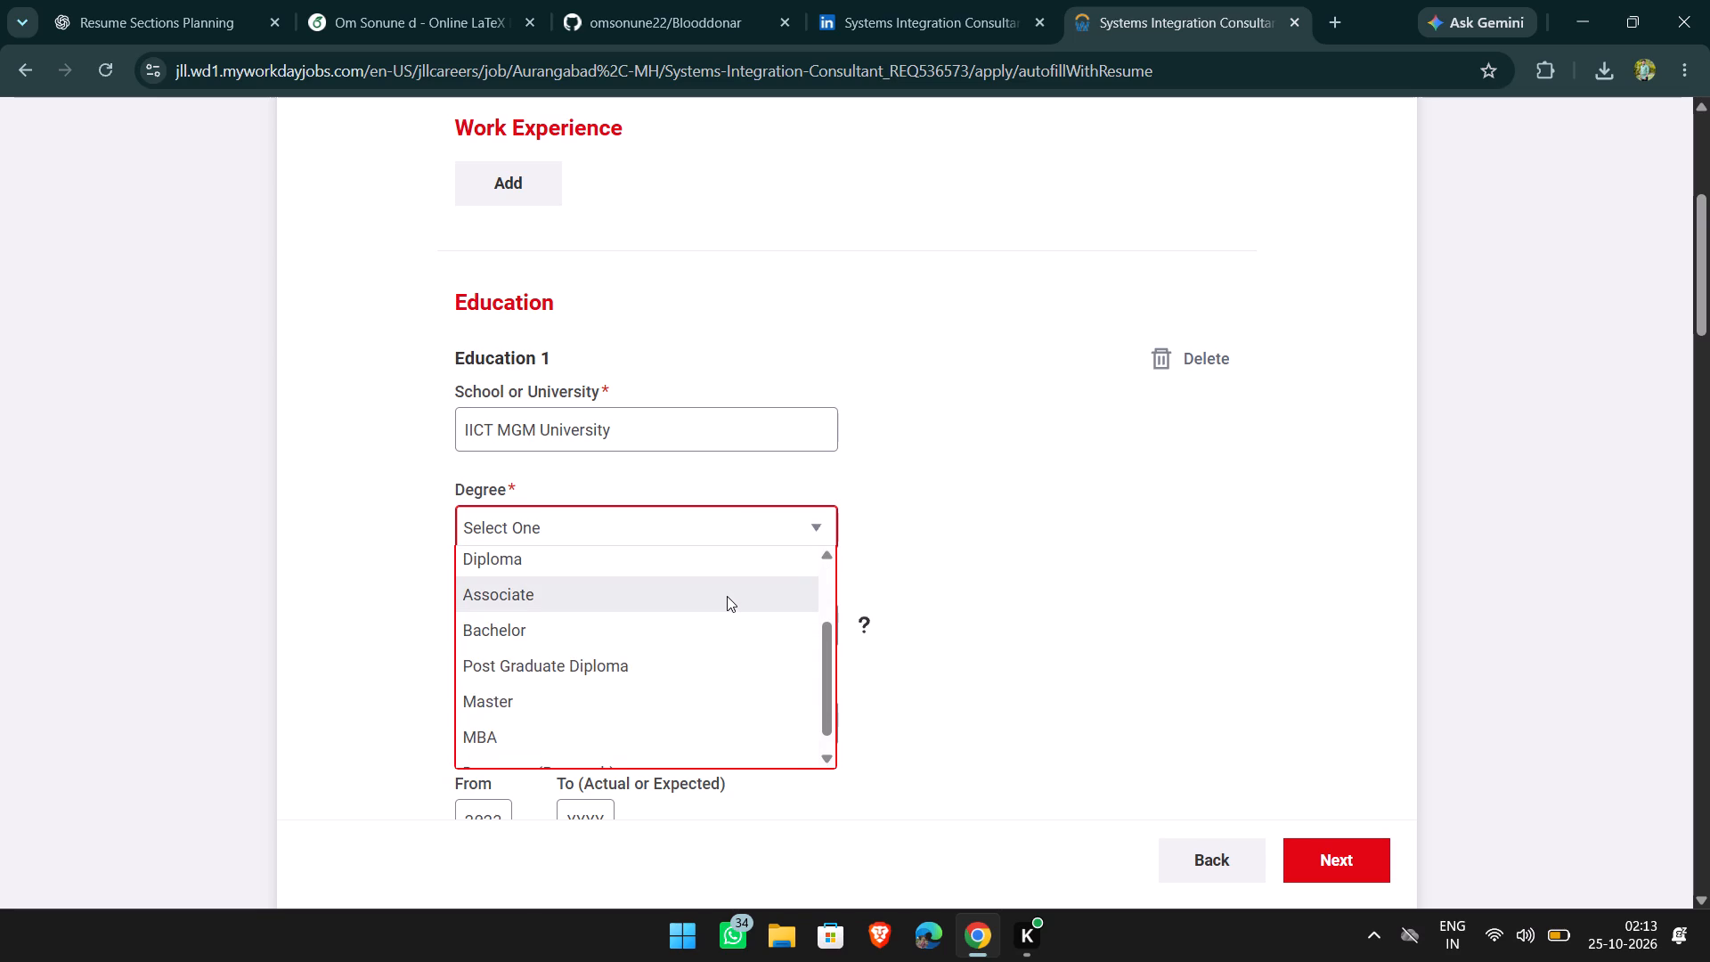
{"action": "scroll", "coordinate": [727, 596], "scroll_direction": "down", "scroll_amount": 3}
{"action": "scroll", "coordinate": [722, 630], "scroll_direction": "up", "scroll_amount": 2}
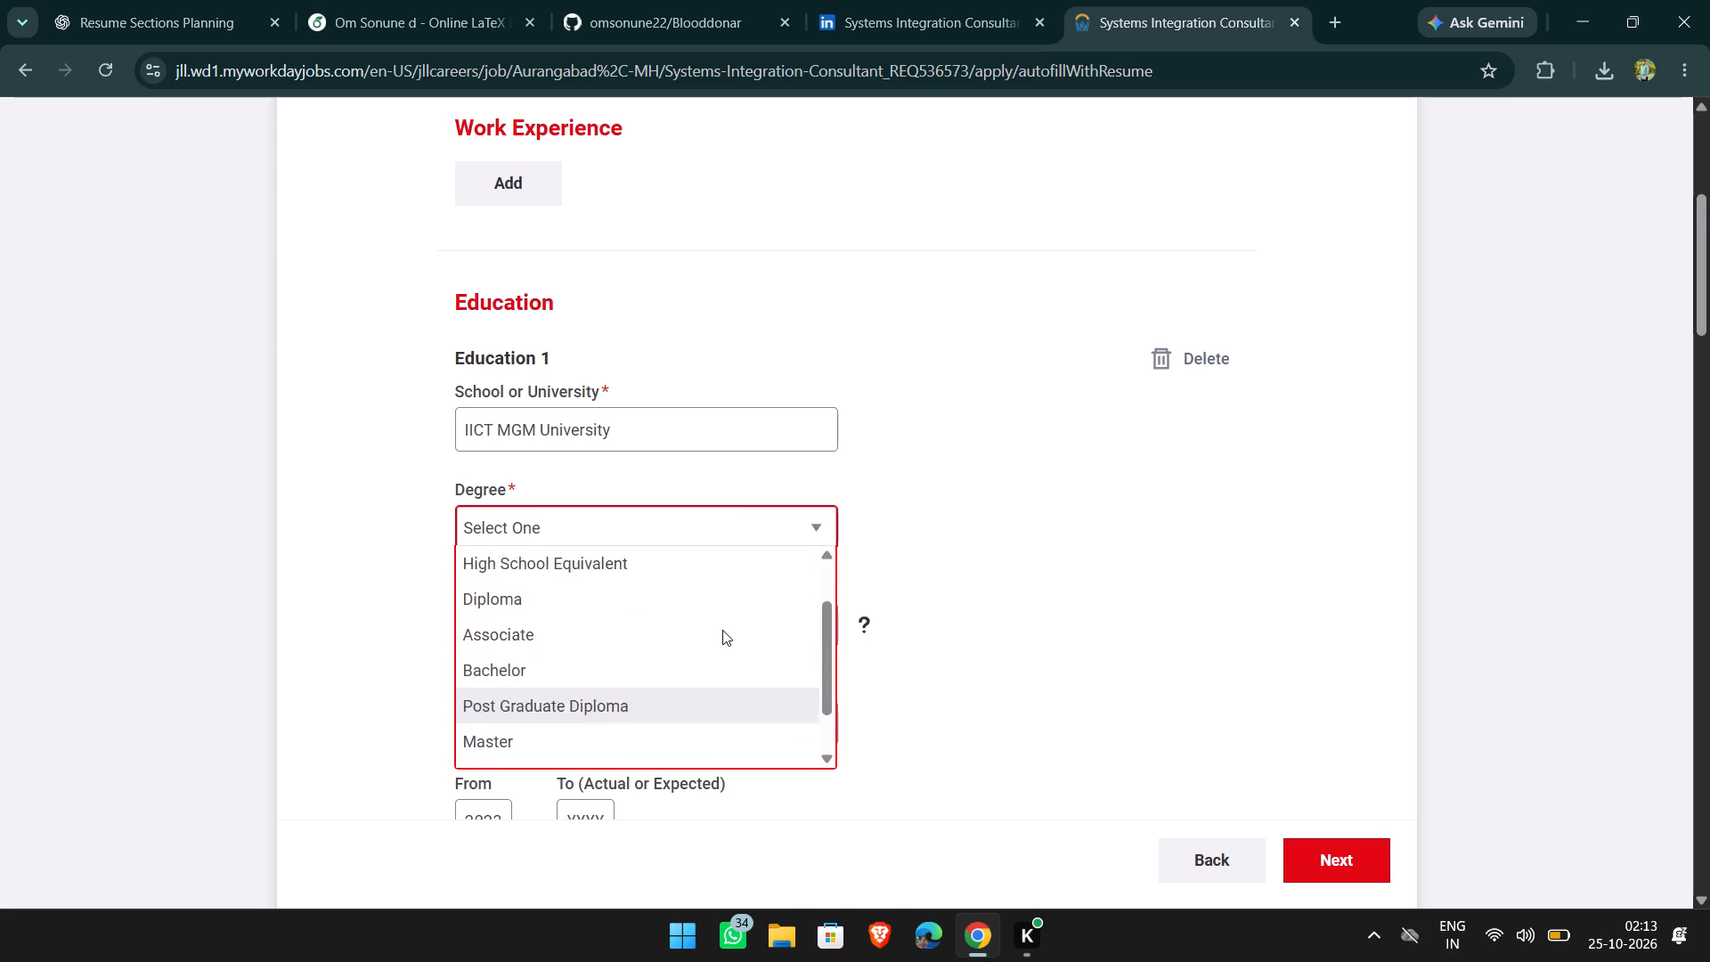
{"action": "scroll", "coordinate": [722, 630], "scroll_direction": "down", "scroll_amount": 1}
{"action": "scroll", "coordinate": [722, 630], "scroll_direction": "up", "scroll_amount": 1}
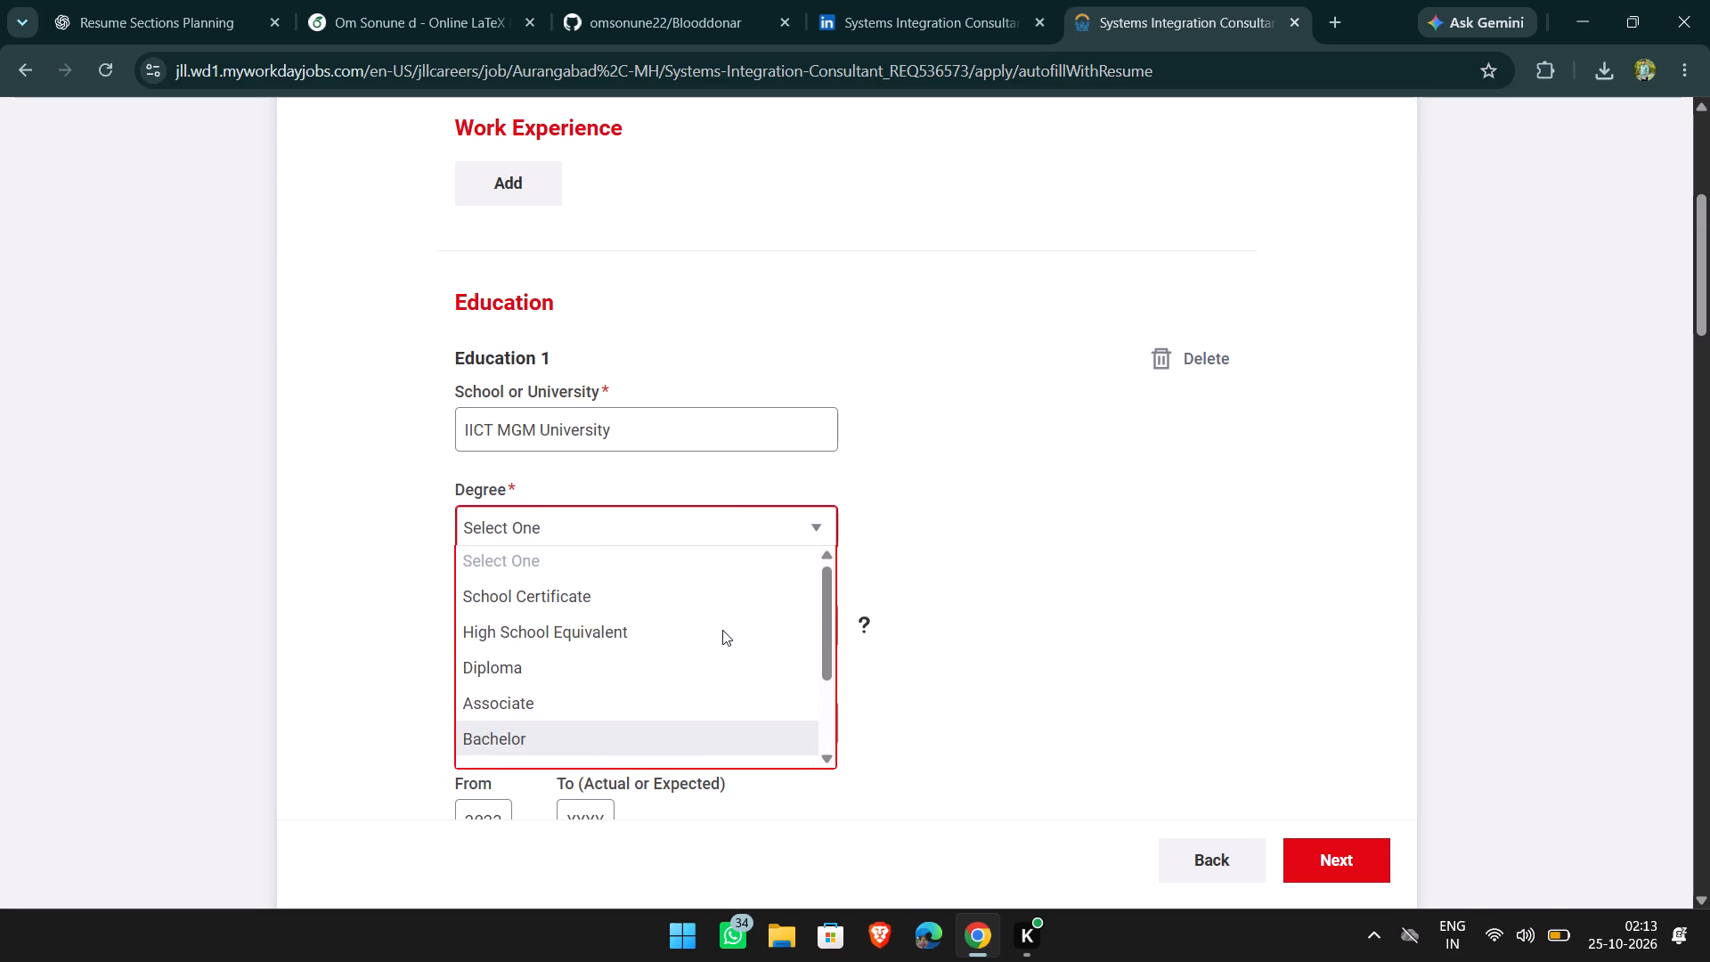
{"action": "scroll", "coordinate": [722, 630], "scroll_direction": "down", "scroll_amount": 1}
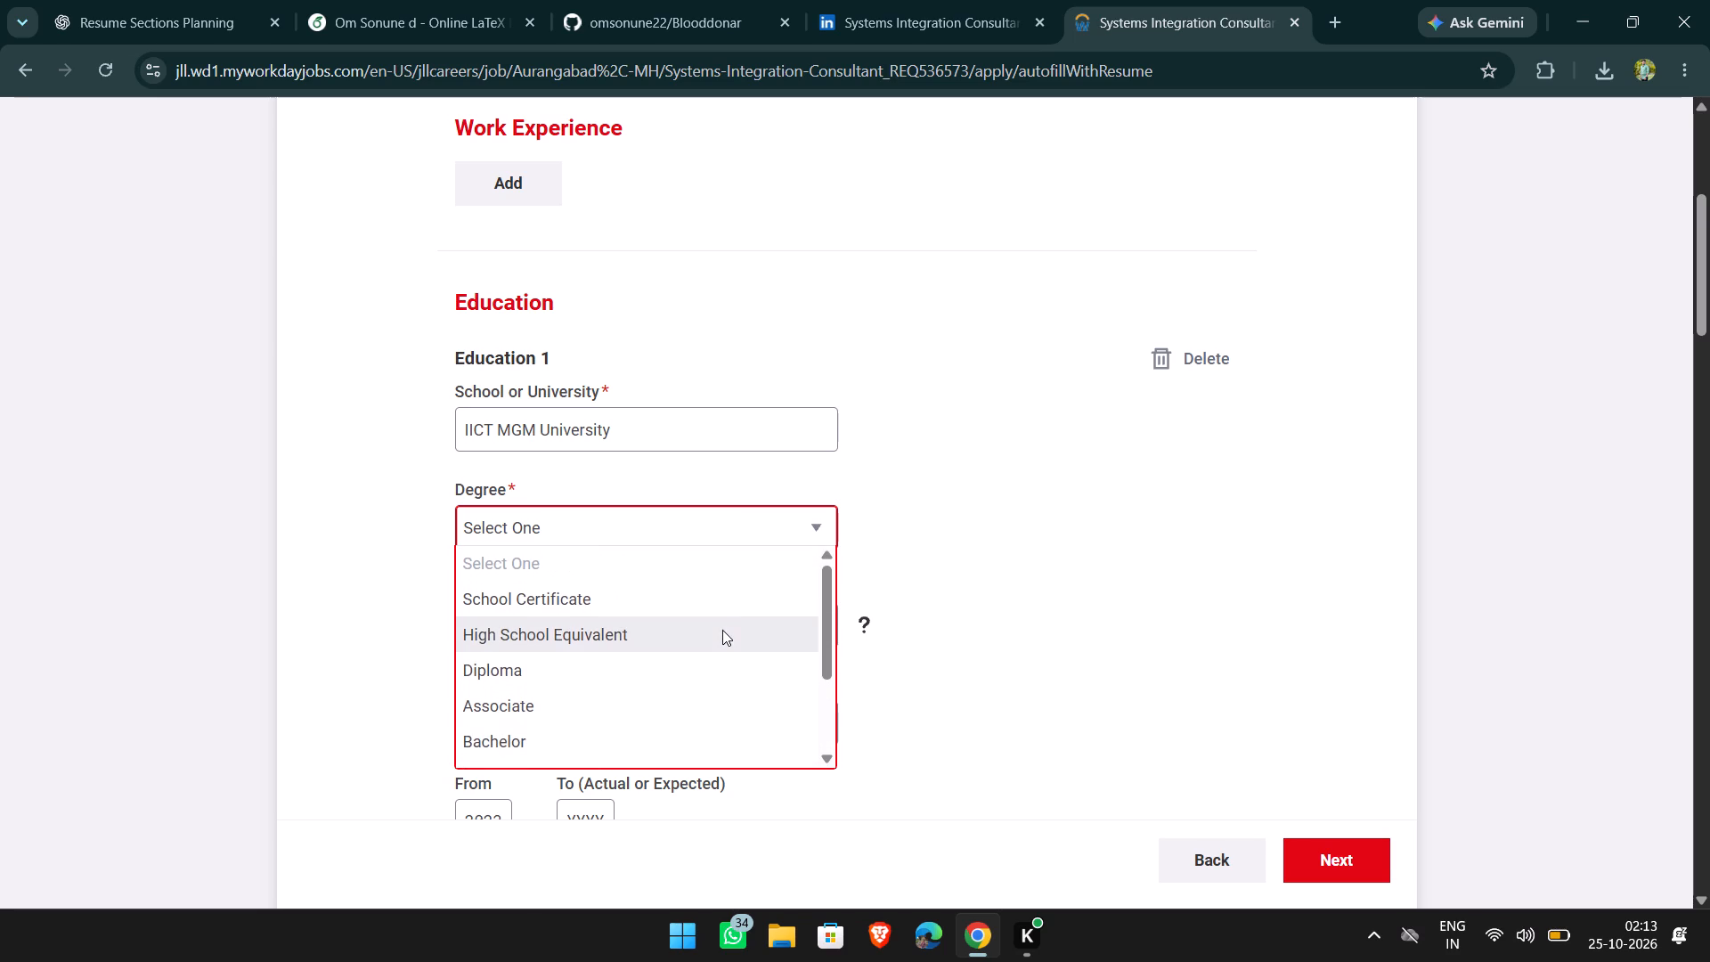
{"action": "scroll", "coordinate": [722, 630], "scroll_direction": "up", "scroll_amount": 1}
{"action": "scroll", "coordinate": [722, 630], "scroll_direction": "down", "scroll_amount": 4}
{"action": "scroll", "coordinate": [722, 629], "scroll_direction": "up", "scroll_amount": 2}
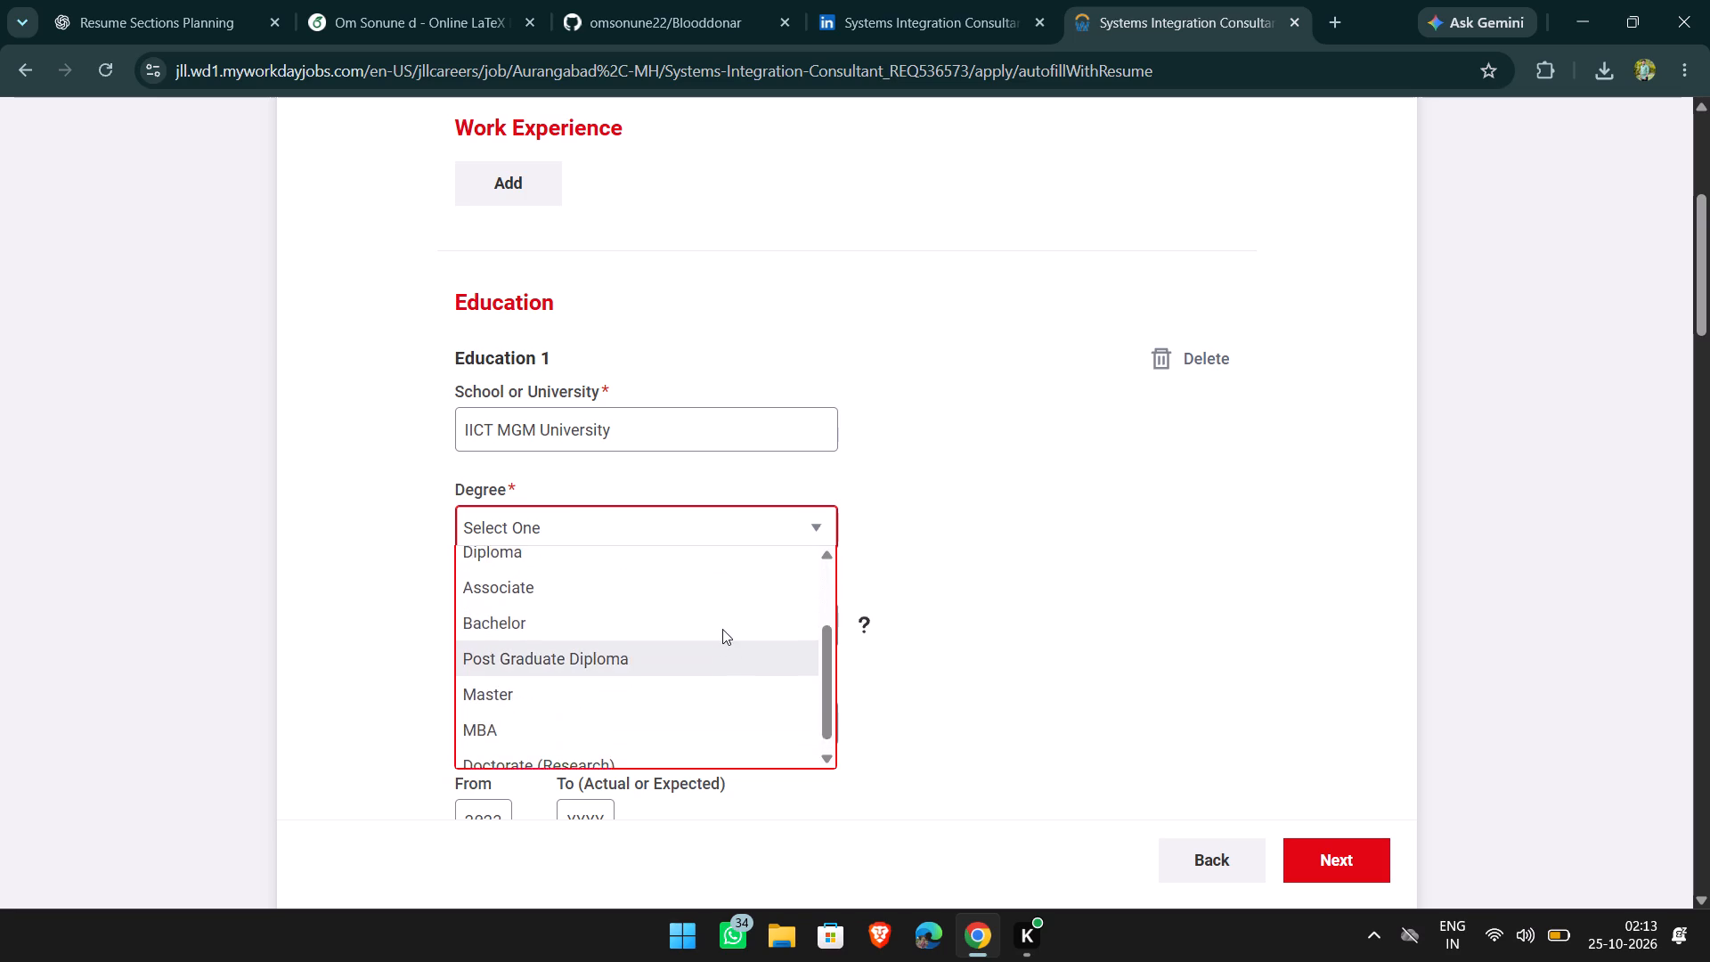
{"action": "scroll", "coordinate": [722, 629], "scroll_direction": "up", "scroll_amount": 2}
{"action": "scroll", "coordinate": [722, 617], "scroll_direction": "down", "scroll_amount": 1}
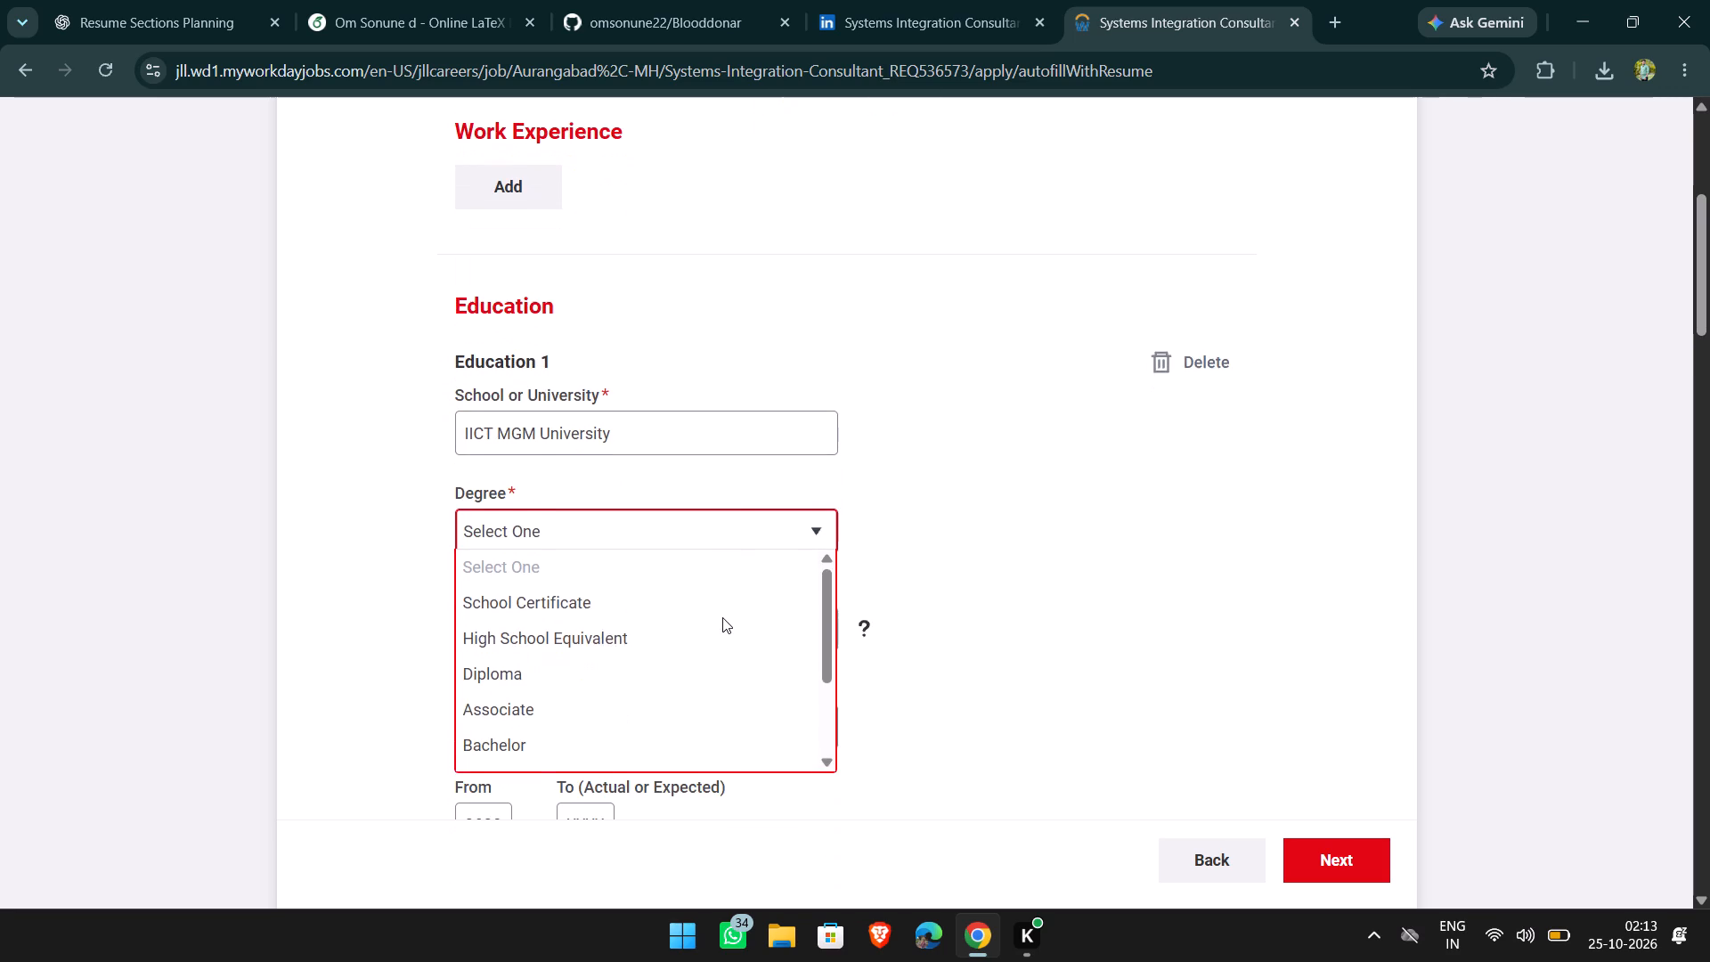
{"action": "scroll", "coordinate": [722, 617], "scroll_direction": "down", "scroll_amount": 1}
{"action": "left_click", "coordinate": [724, 620]}
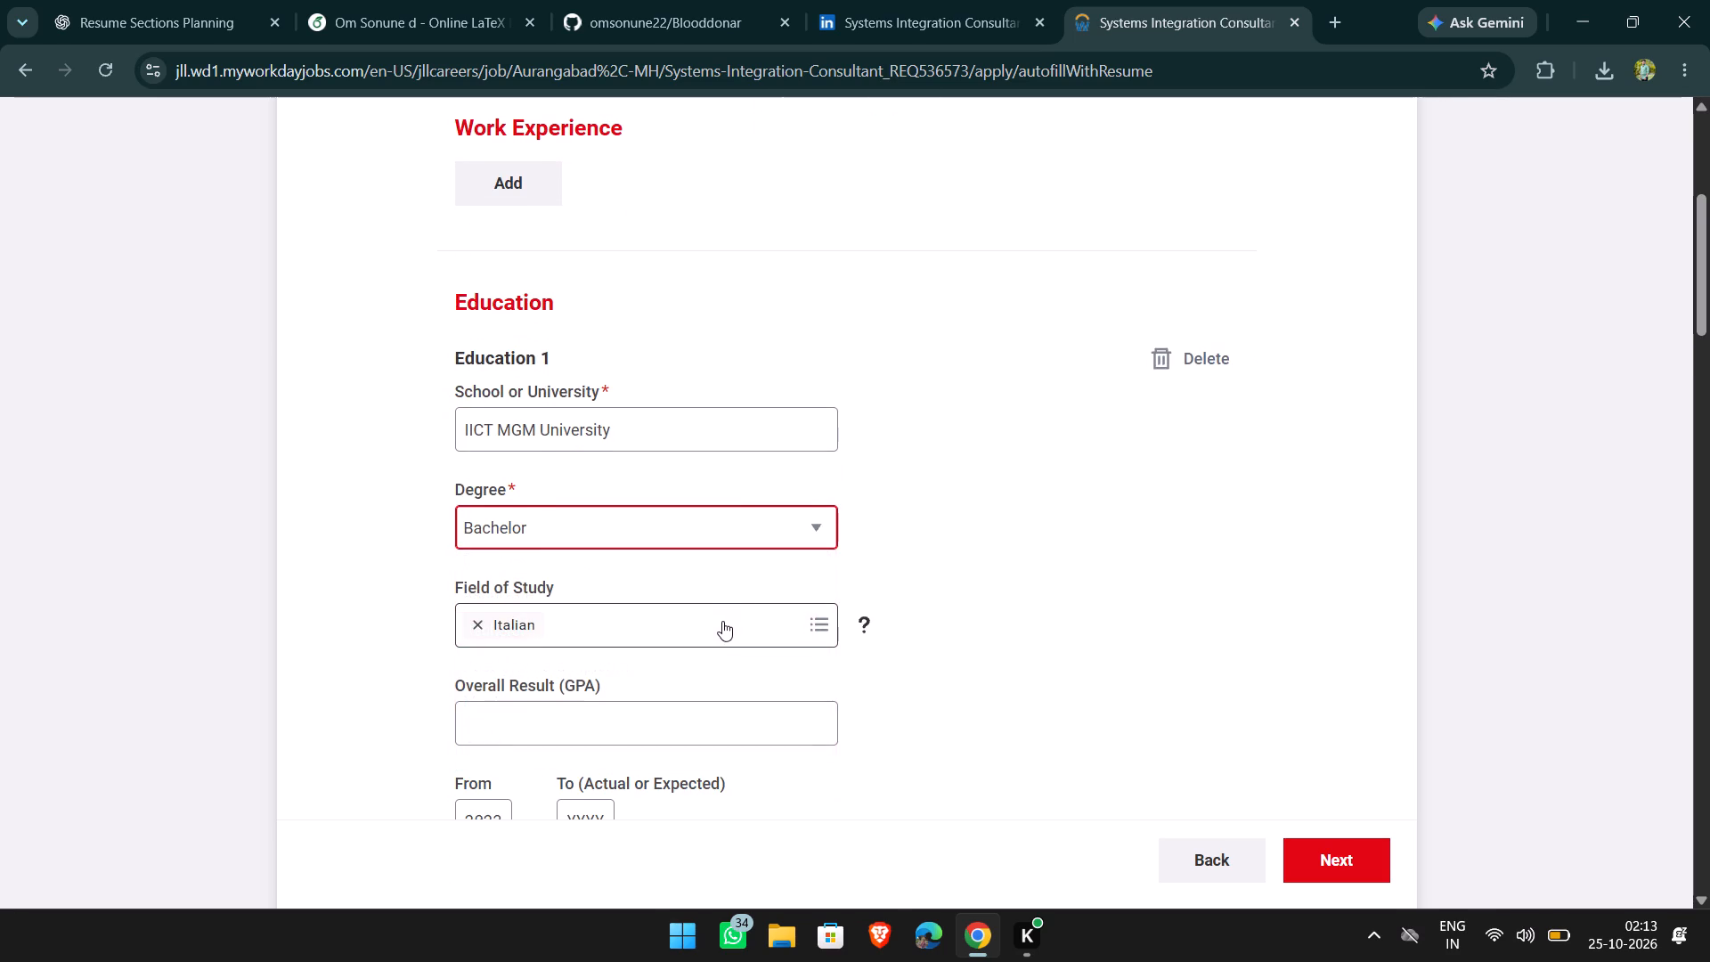
Check the Field of Study options for Education 1 and close the list without choosing one.
{"action": "left_click", "coordinate": [755, 607]}
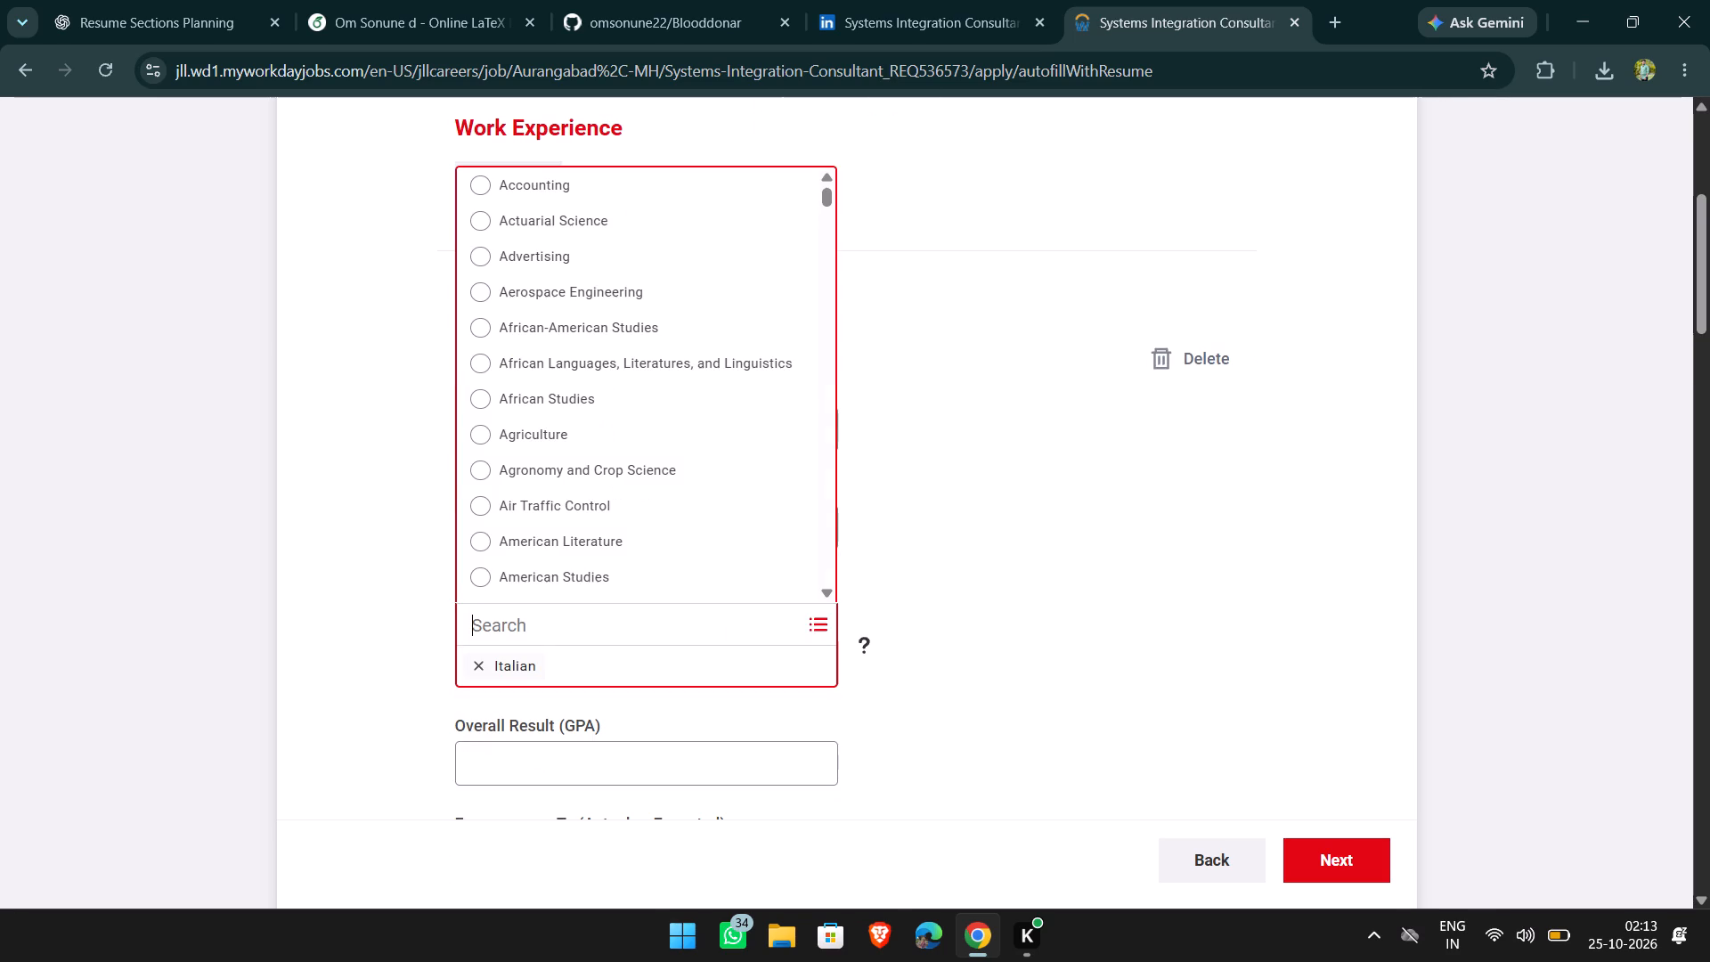
{"action": "left_click", "coordinate": [1199, 609]}
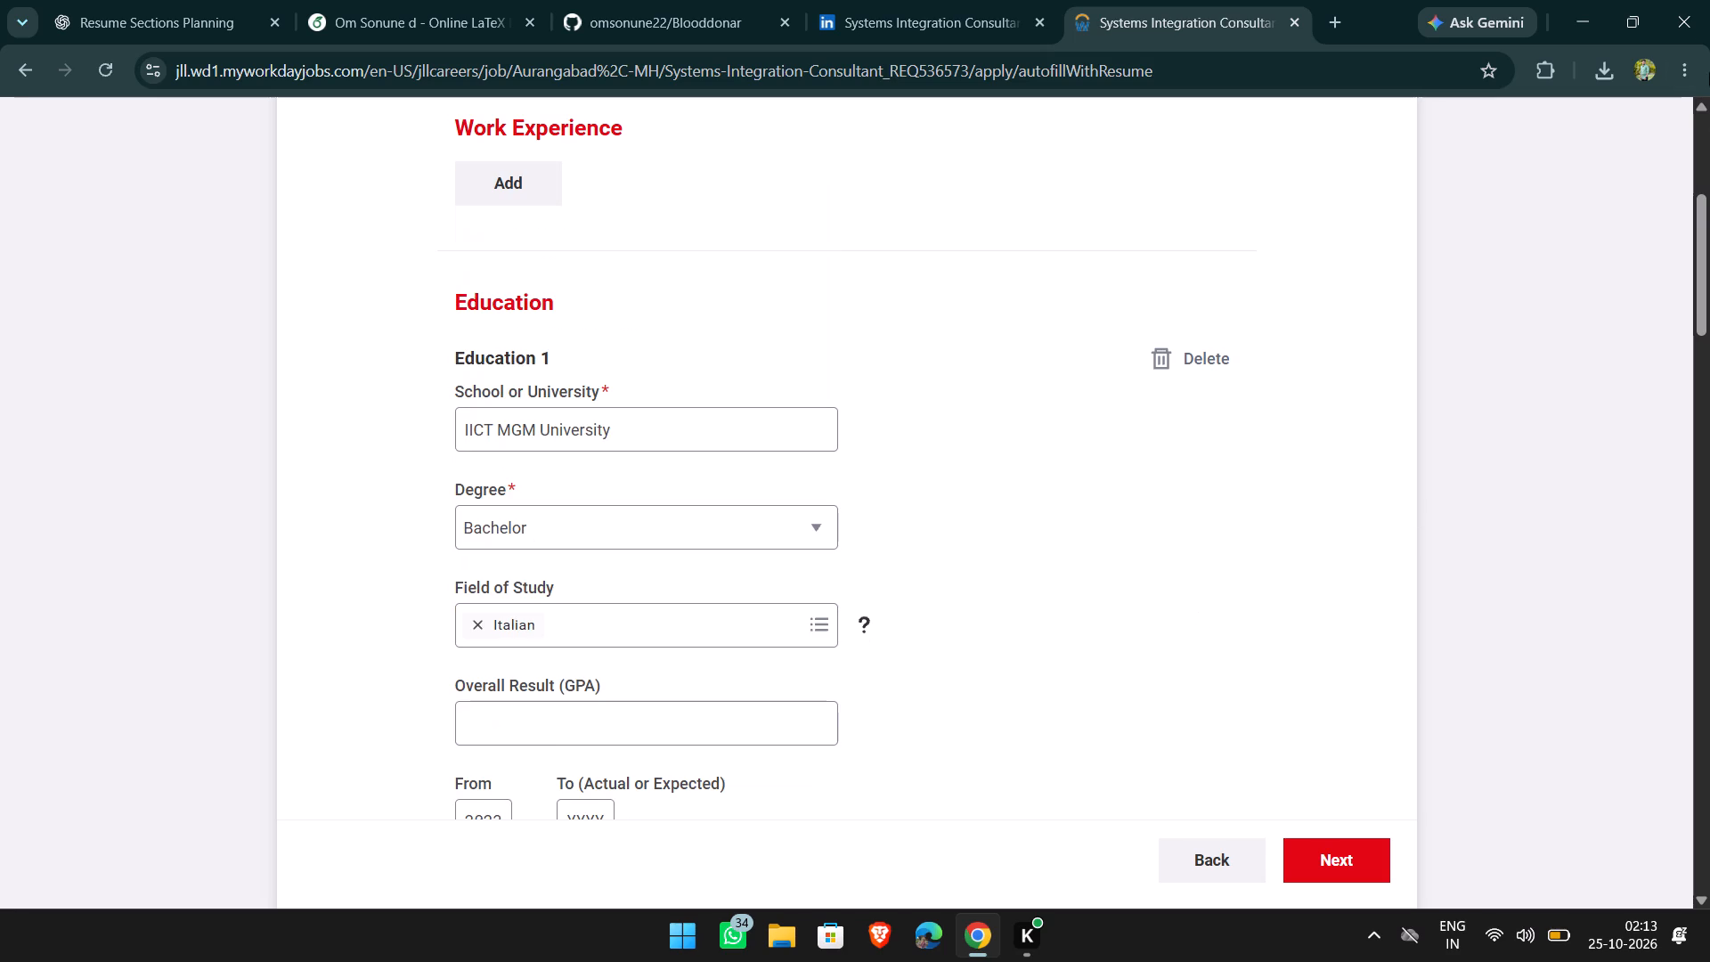